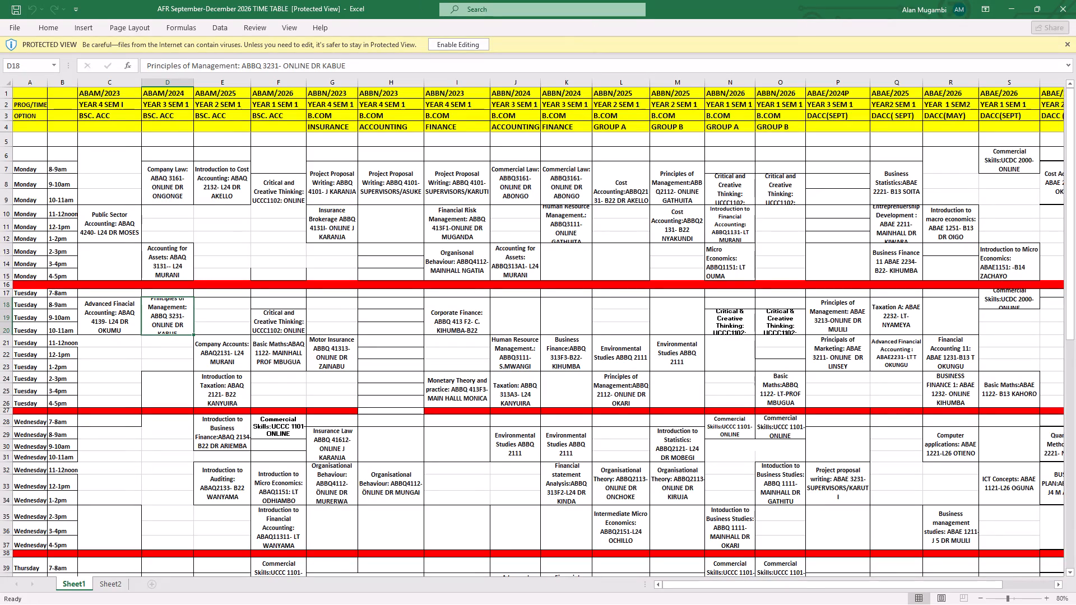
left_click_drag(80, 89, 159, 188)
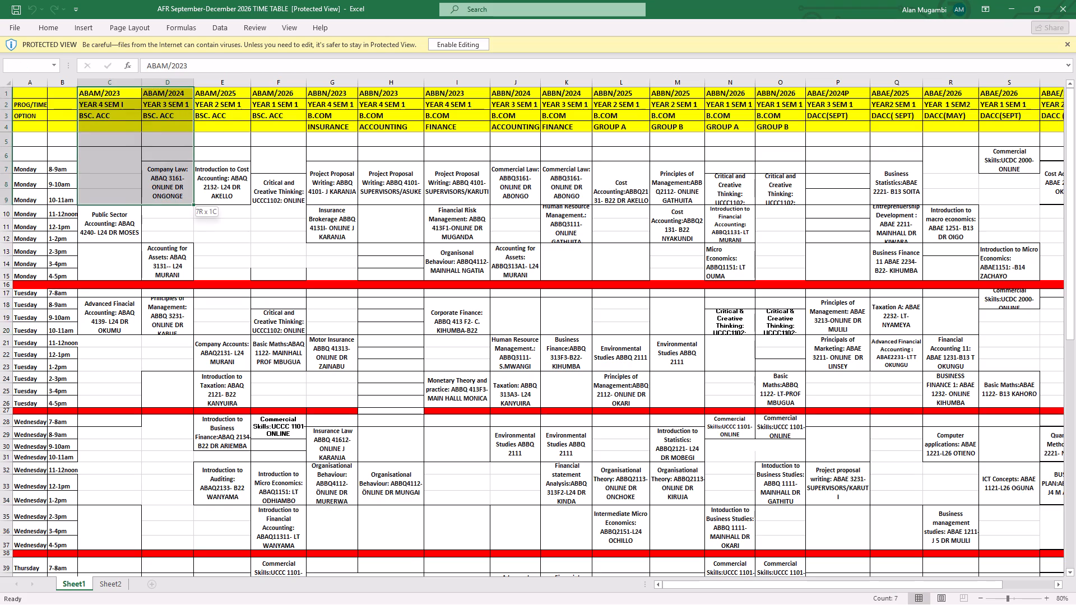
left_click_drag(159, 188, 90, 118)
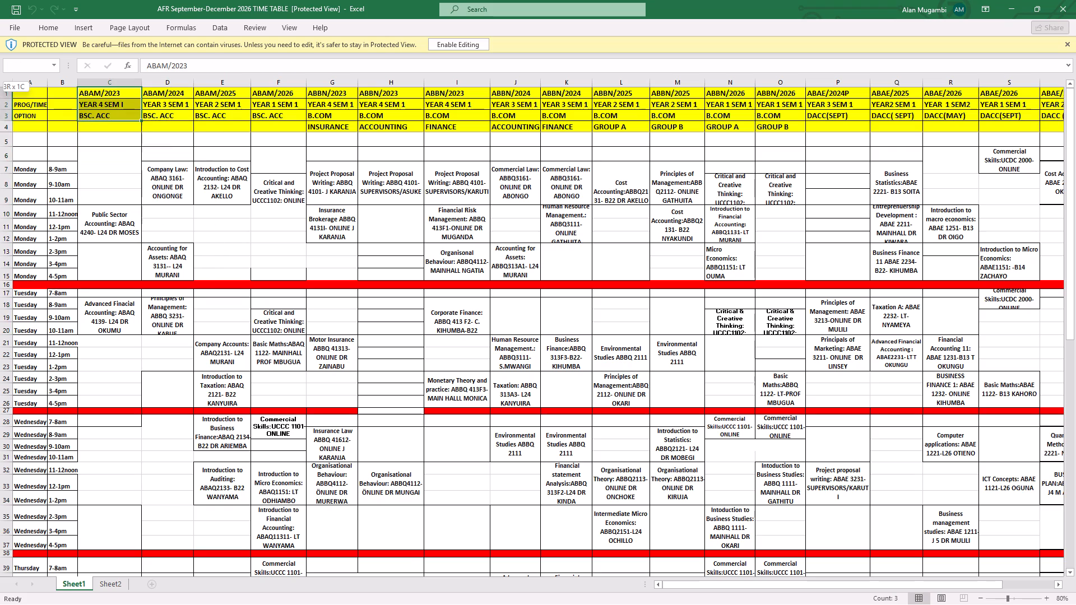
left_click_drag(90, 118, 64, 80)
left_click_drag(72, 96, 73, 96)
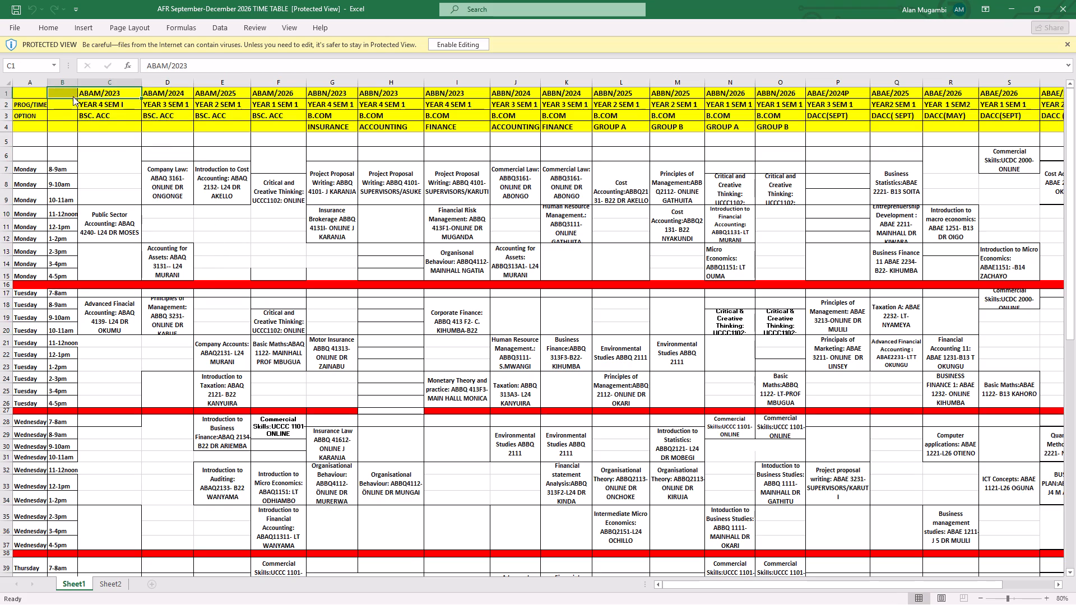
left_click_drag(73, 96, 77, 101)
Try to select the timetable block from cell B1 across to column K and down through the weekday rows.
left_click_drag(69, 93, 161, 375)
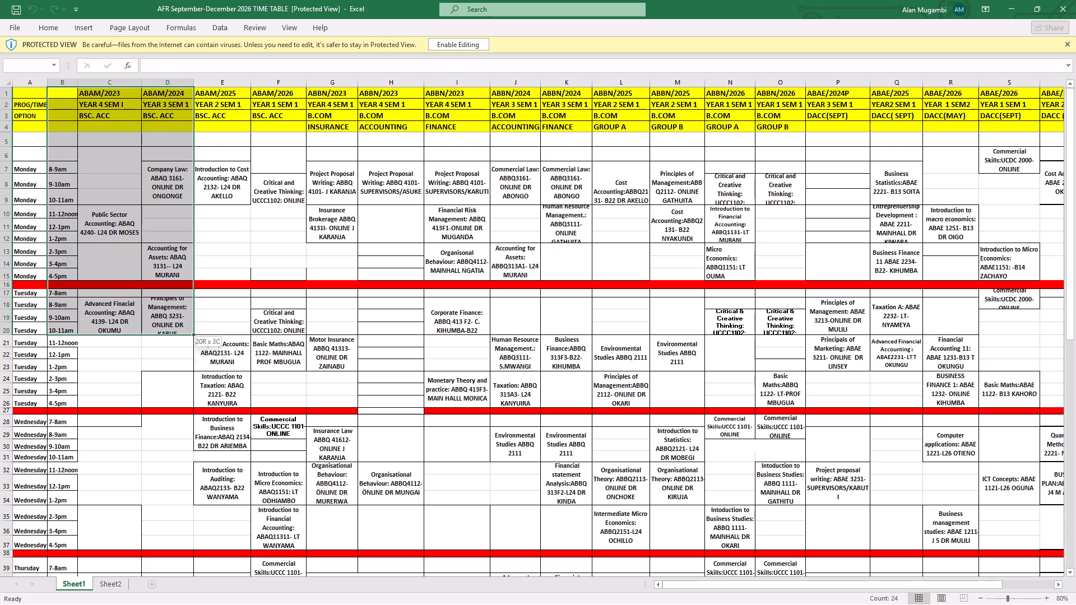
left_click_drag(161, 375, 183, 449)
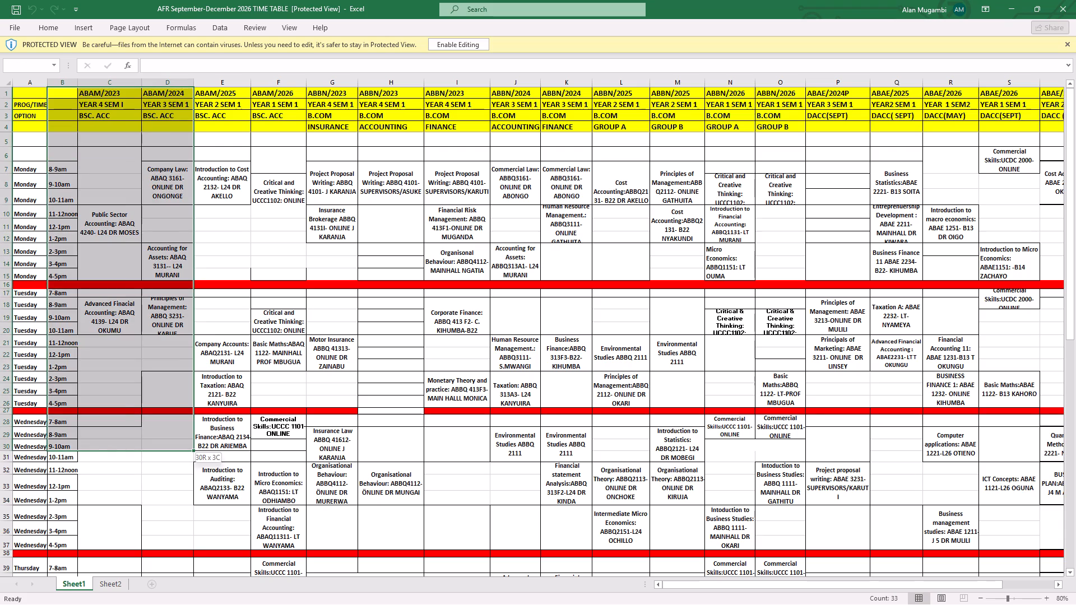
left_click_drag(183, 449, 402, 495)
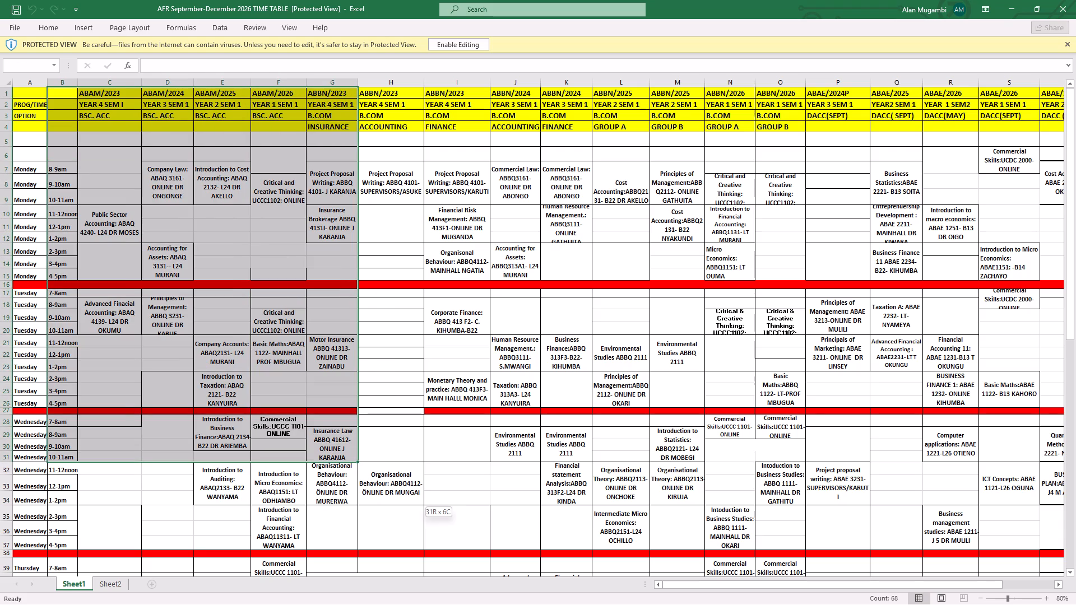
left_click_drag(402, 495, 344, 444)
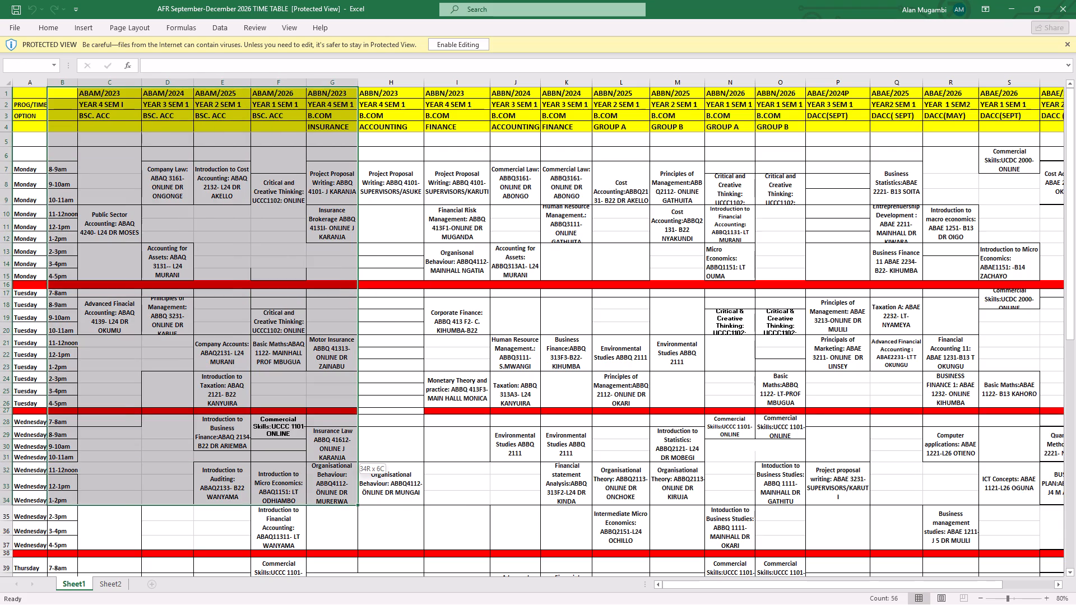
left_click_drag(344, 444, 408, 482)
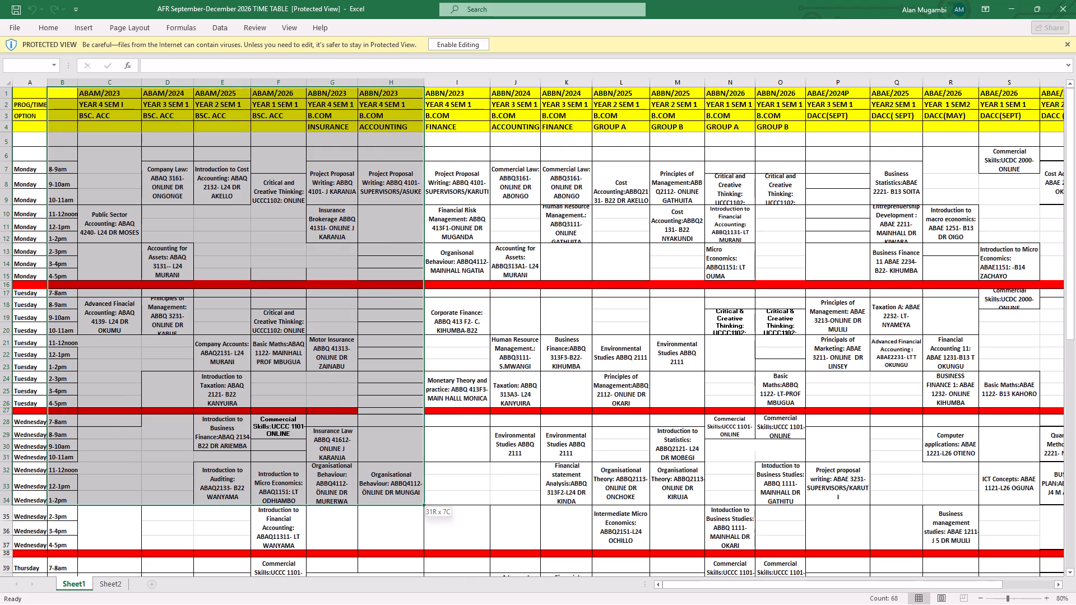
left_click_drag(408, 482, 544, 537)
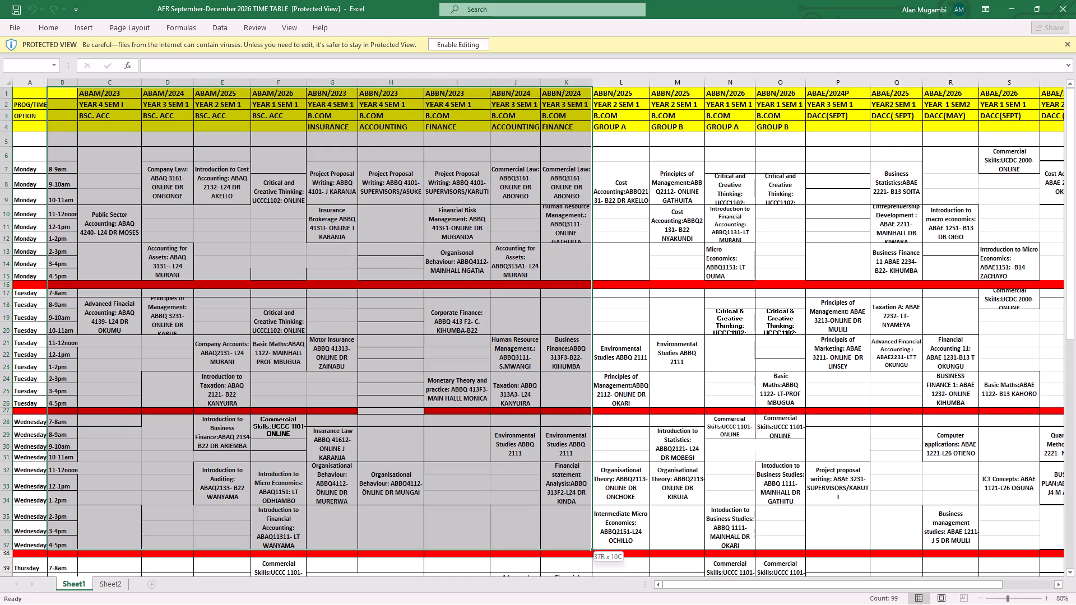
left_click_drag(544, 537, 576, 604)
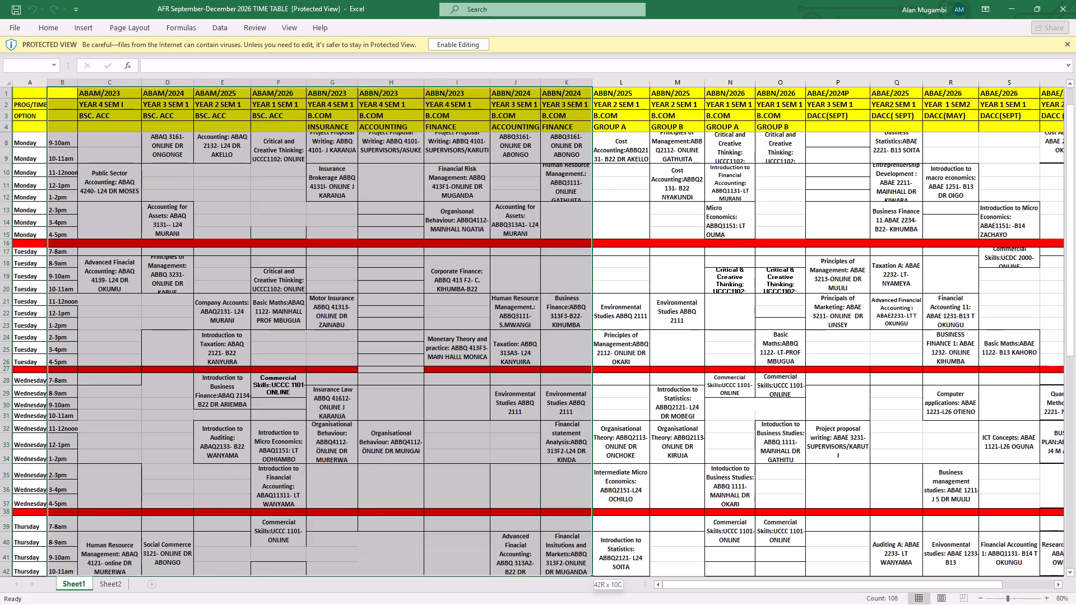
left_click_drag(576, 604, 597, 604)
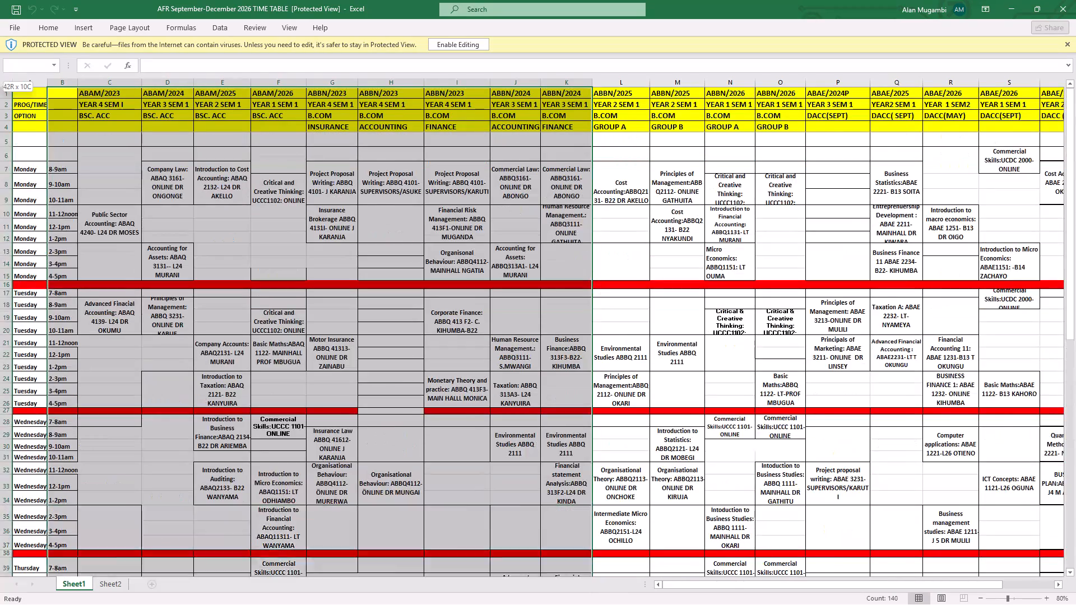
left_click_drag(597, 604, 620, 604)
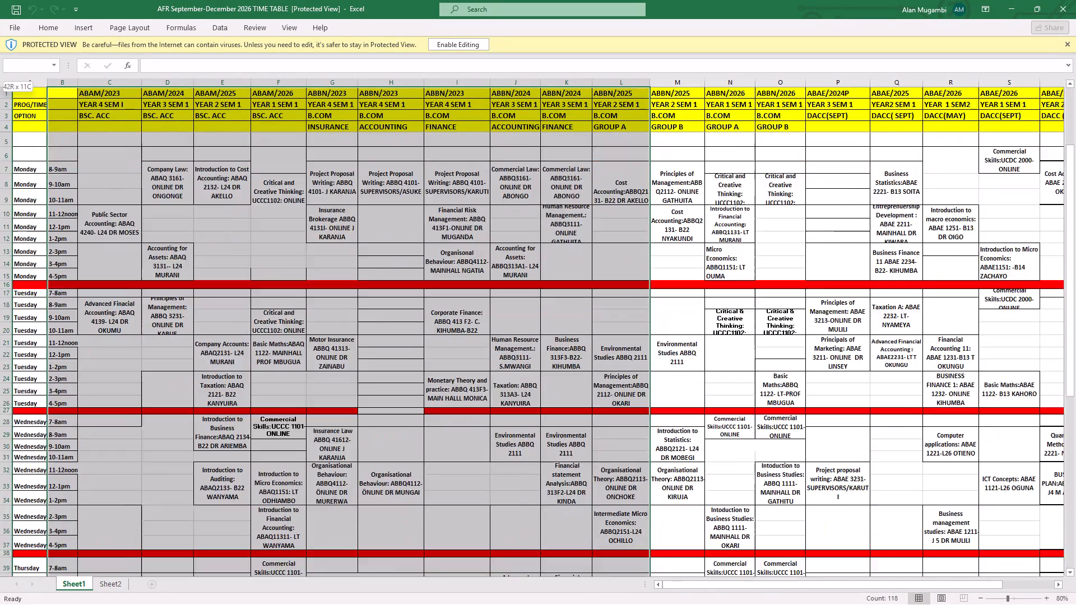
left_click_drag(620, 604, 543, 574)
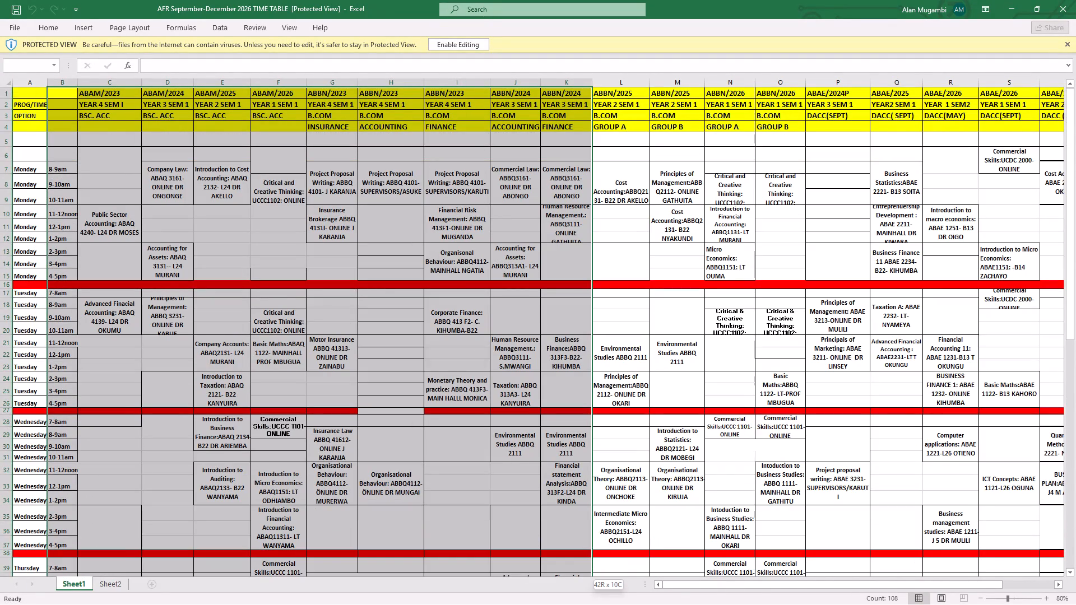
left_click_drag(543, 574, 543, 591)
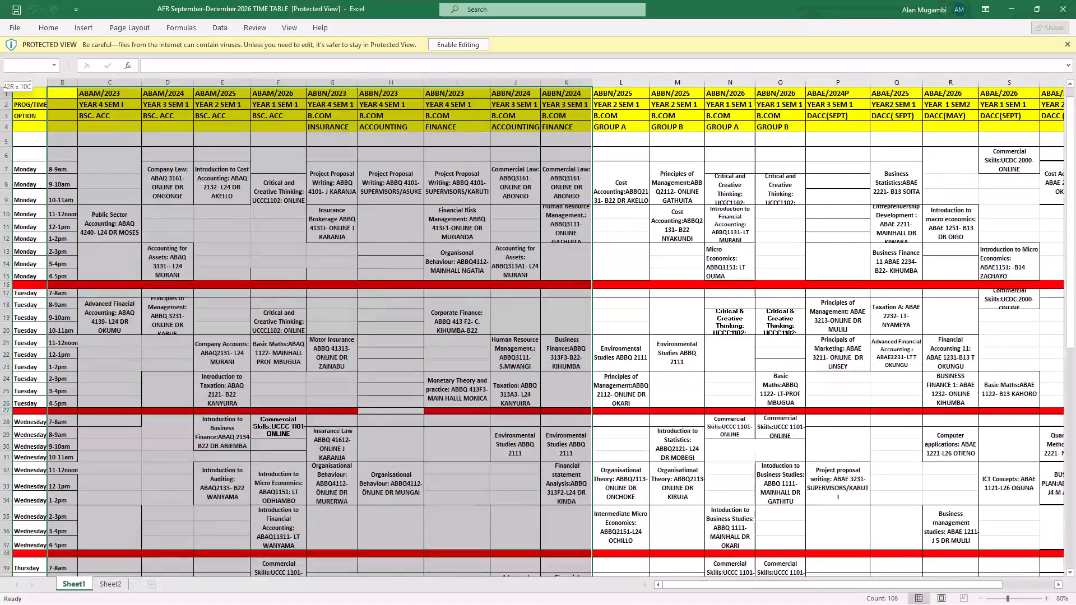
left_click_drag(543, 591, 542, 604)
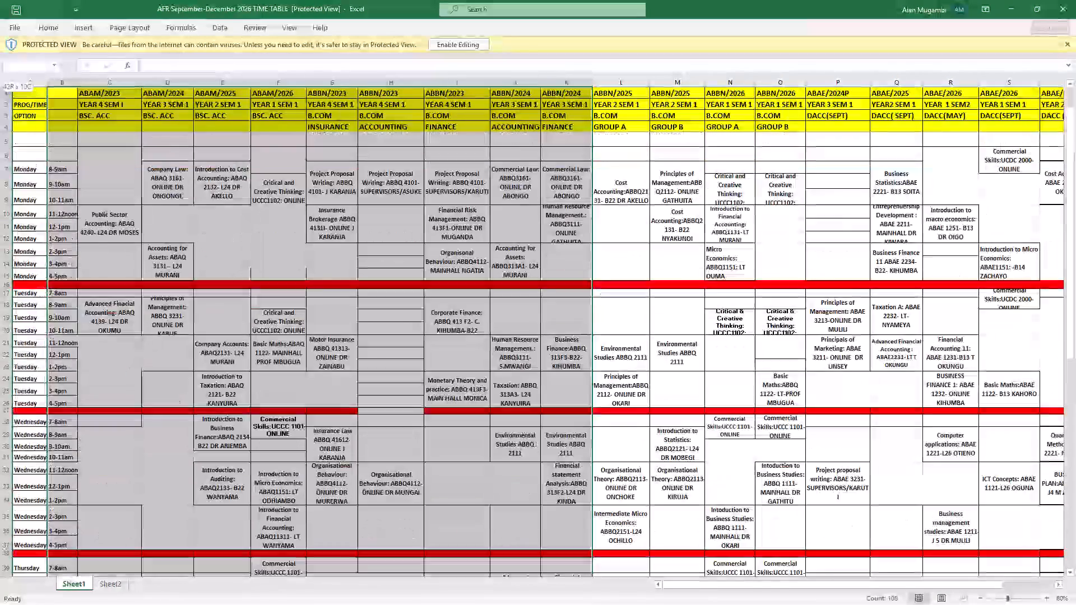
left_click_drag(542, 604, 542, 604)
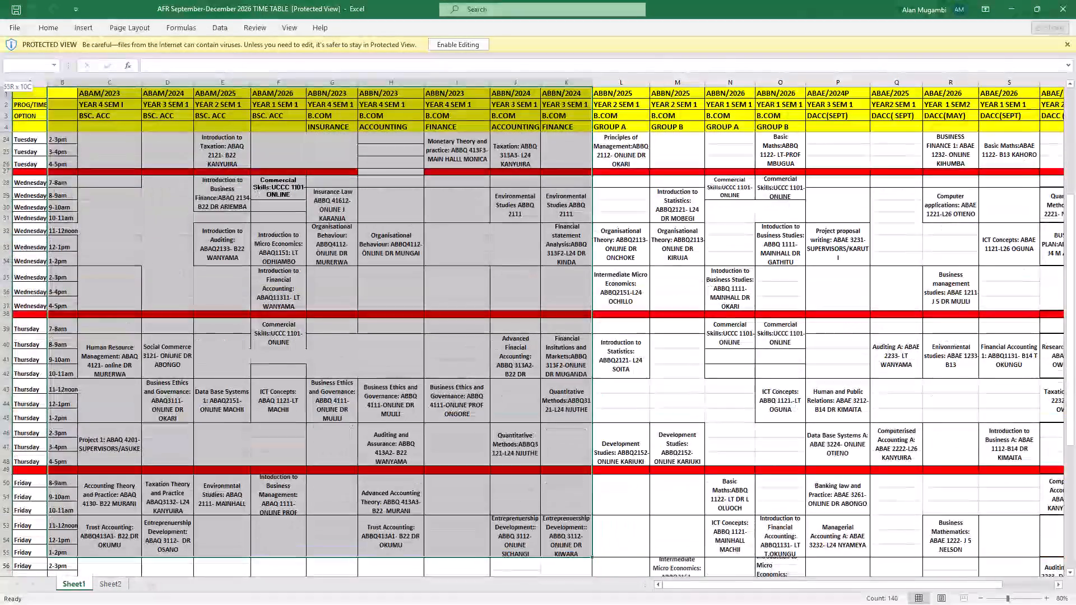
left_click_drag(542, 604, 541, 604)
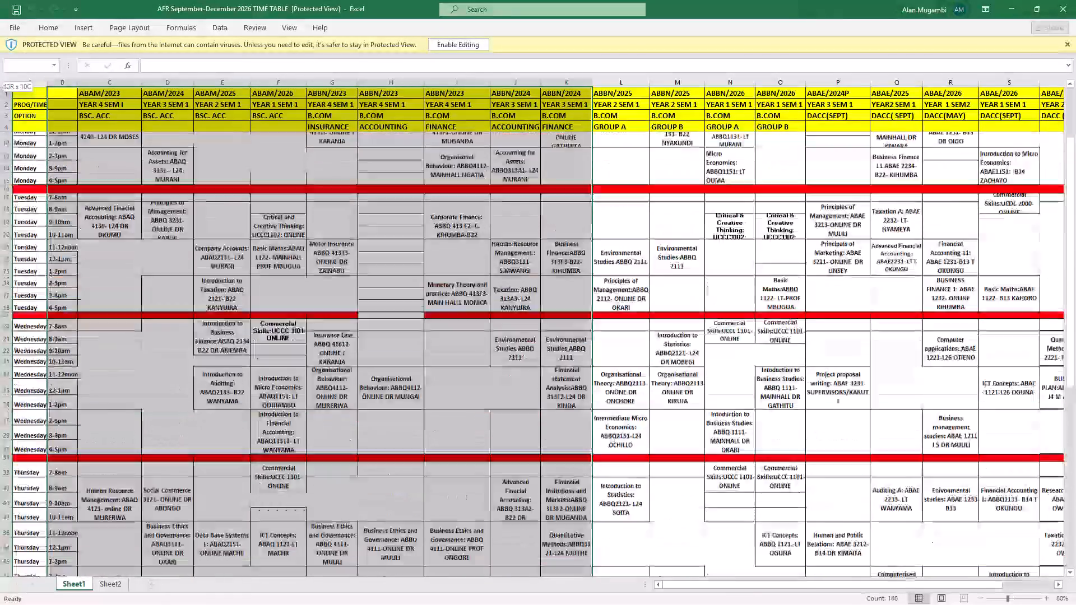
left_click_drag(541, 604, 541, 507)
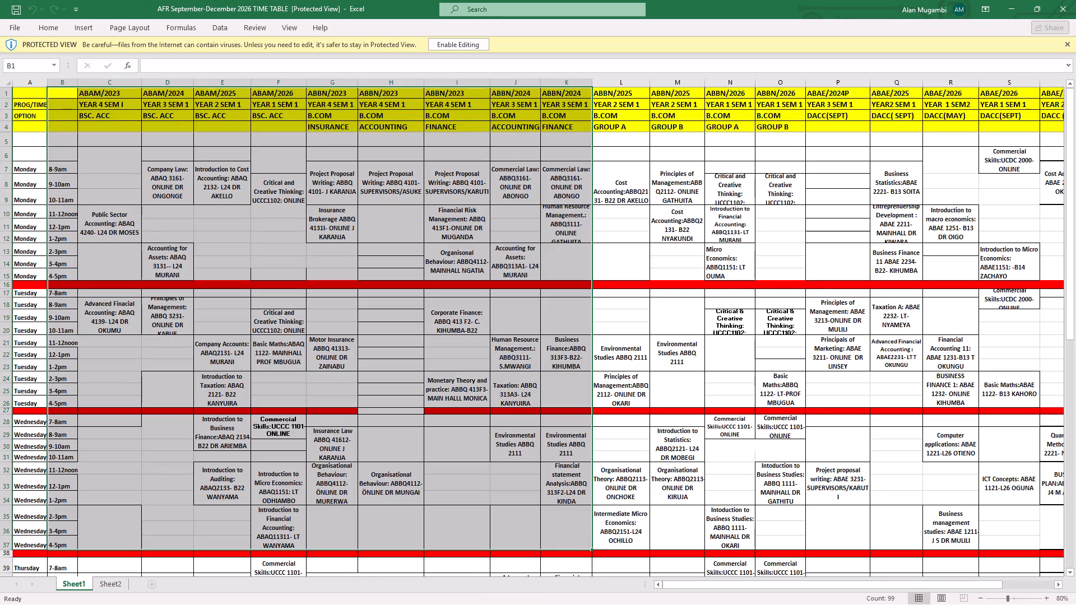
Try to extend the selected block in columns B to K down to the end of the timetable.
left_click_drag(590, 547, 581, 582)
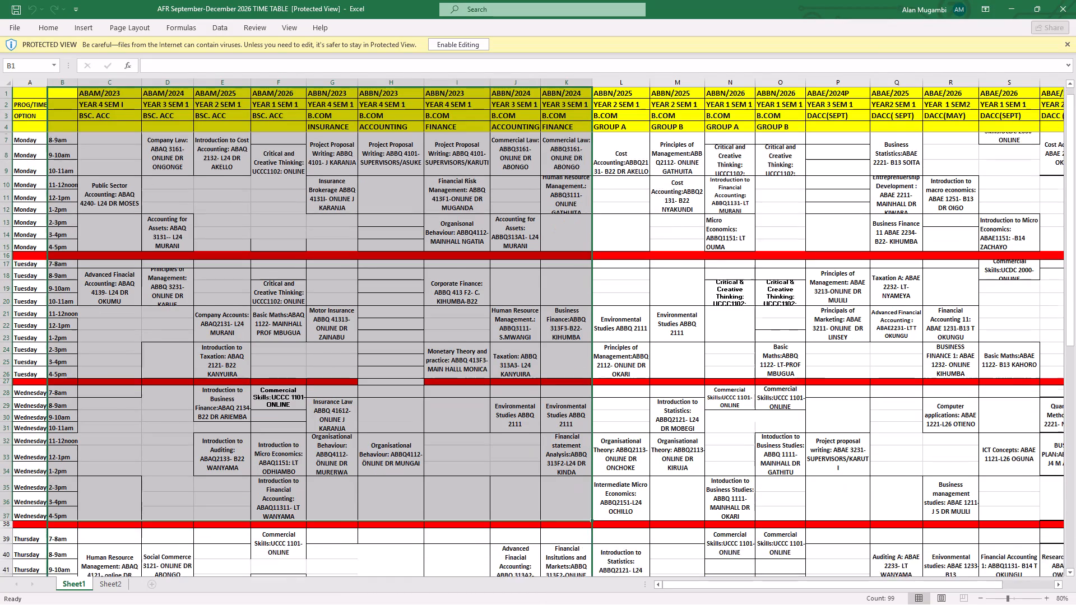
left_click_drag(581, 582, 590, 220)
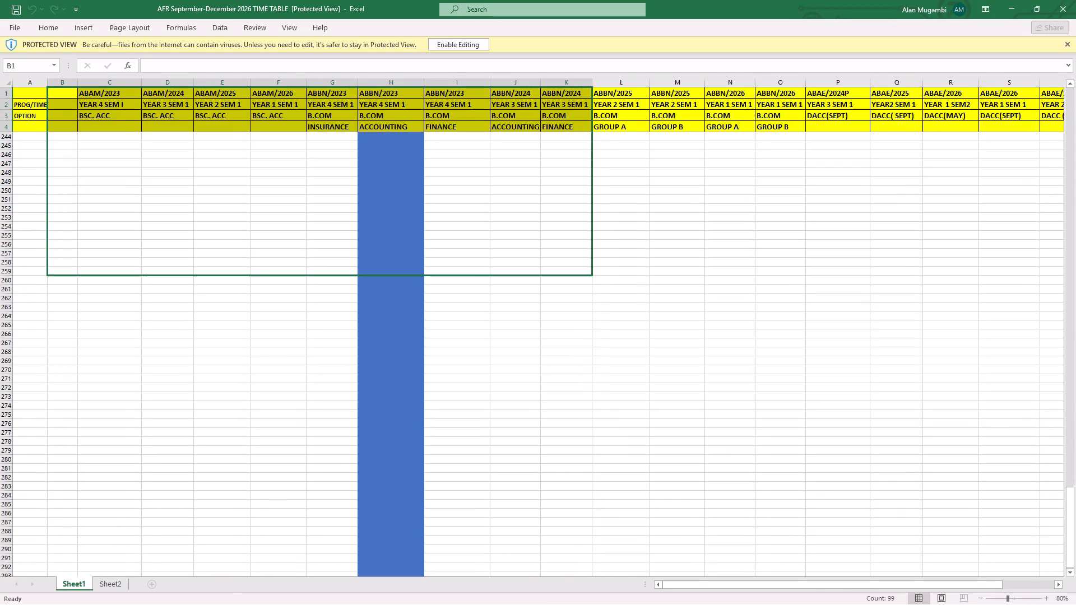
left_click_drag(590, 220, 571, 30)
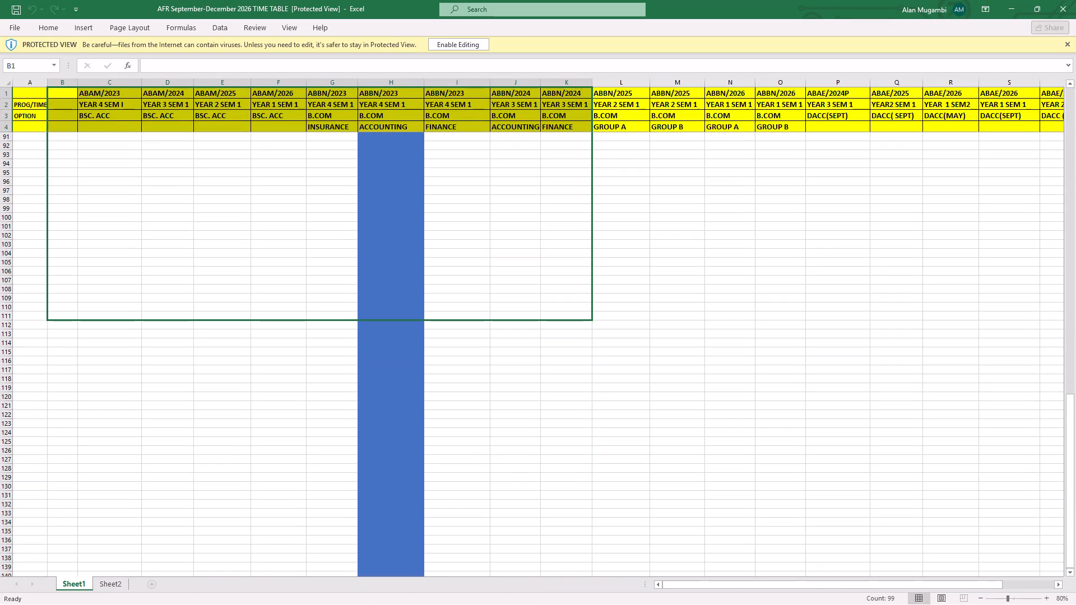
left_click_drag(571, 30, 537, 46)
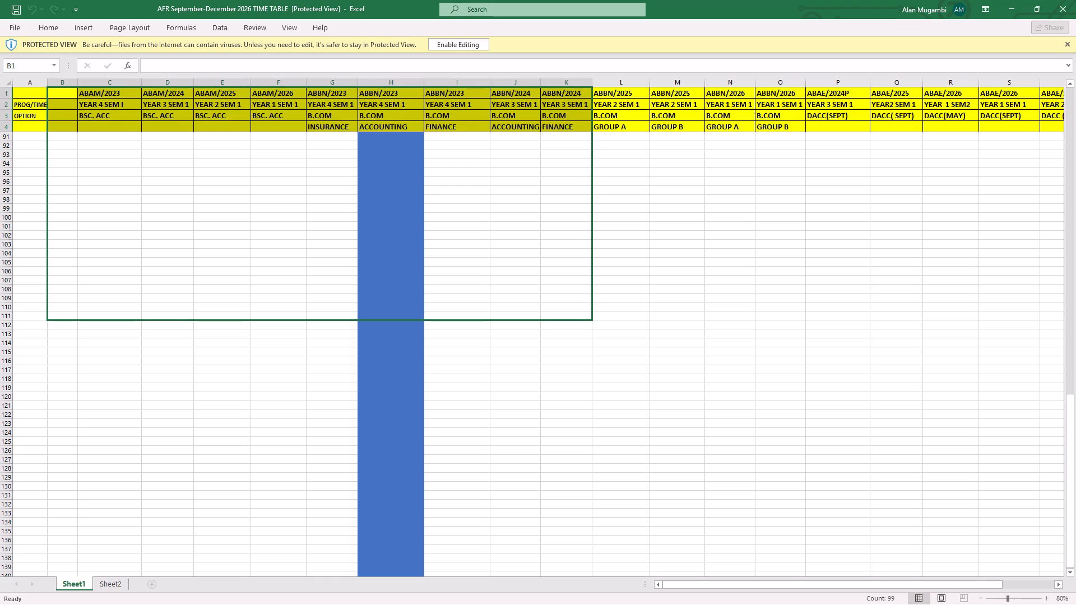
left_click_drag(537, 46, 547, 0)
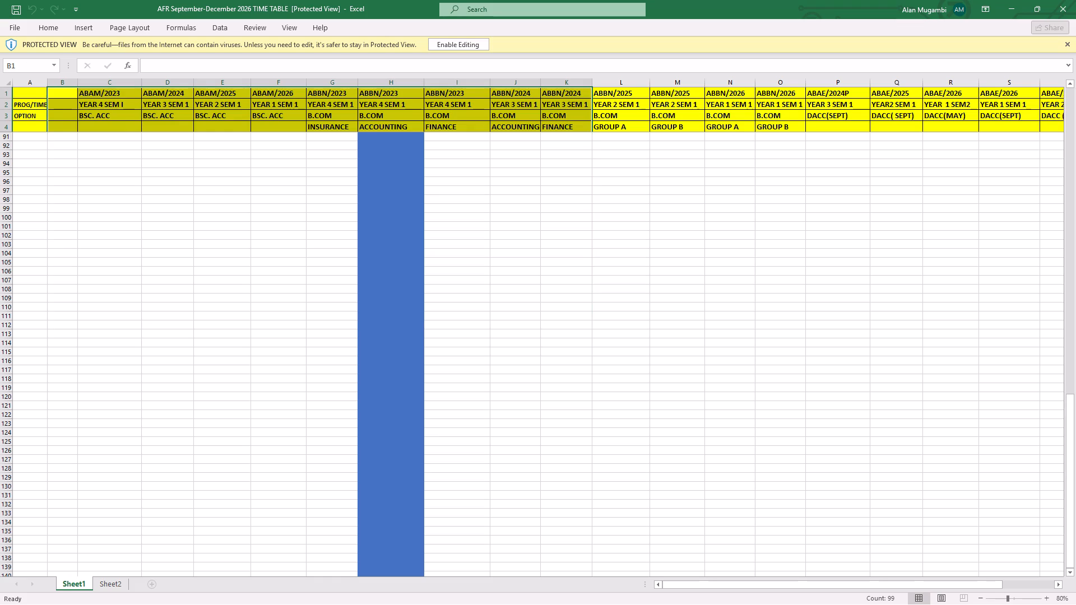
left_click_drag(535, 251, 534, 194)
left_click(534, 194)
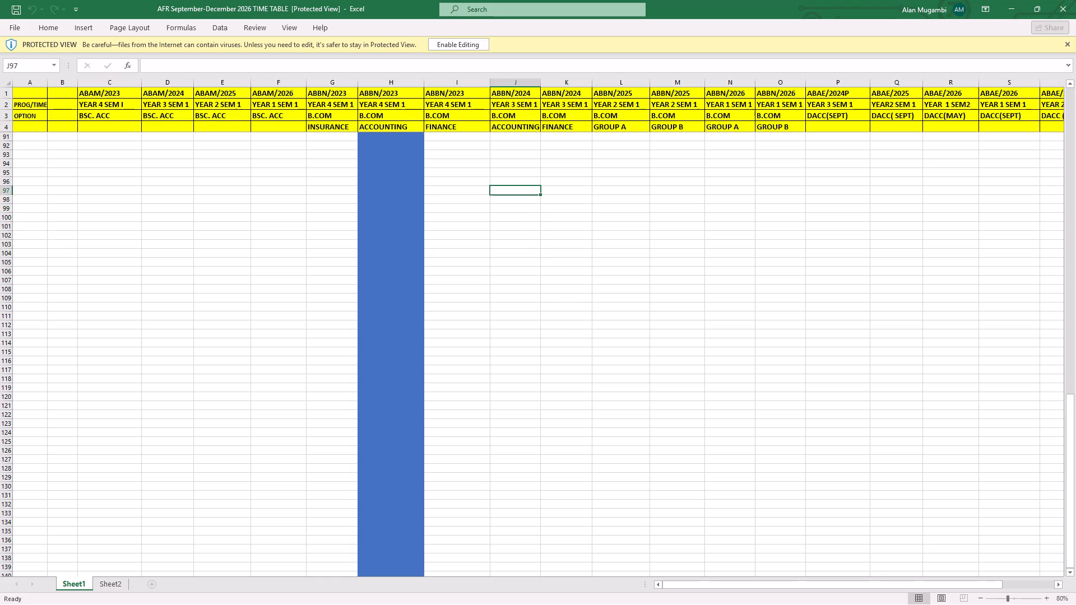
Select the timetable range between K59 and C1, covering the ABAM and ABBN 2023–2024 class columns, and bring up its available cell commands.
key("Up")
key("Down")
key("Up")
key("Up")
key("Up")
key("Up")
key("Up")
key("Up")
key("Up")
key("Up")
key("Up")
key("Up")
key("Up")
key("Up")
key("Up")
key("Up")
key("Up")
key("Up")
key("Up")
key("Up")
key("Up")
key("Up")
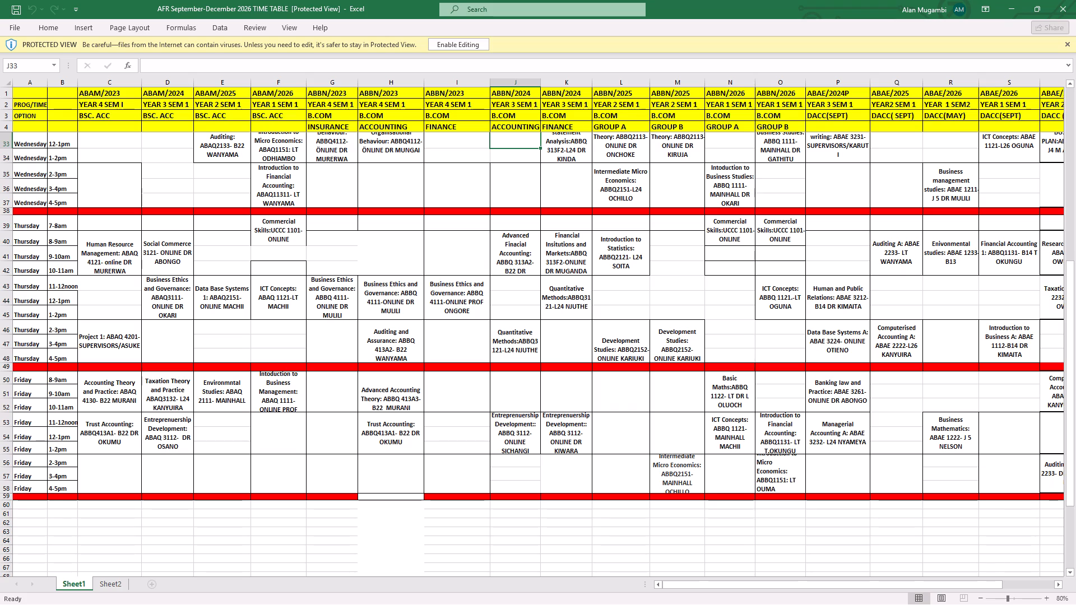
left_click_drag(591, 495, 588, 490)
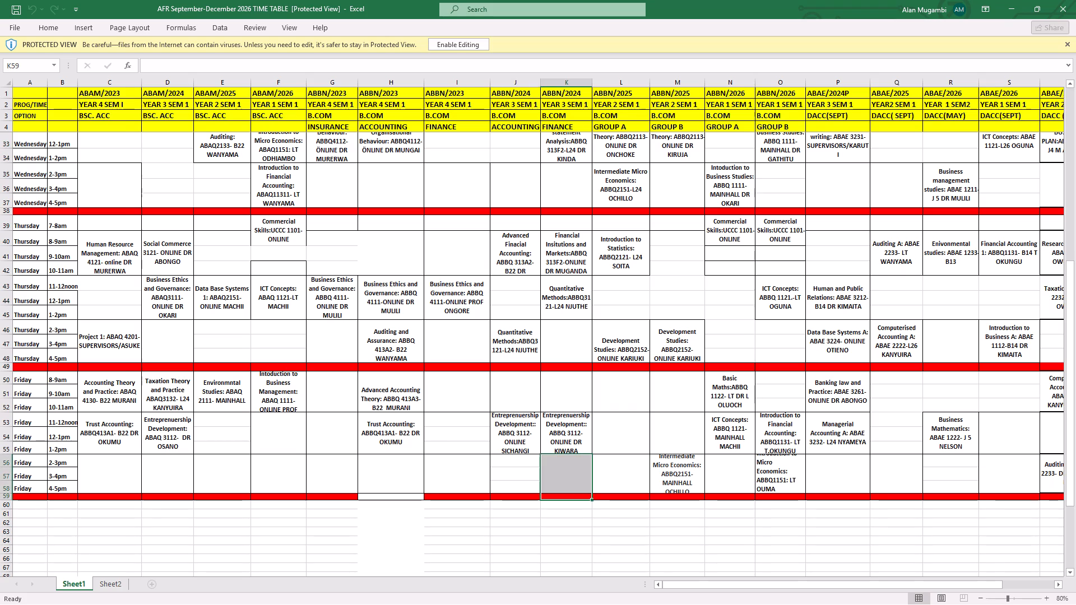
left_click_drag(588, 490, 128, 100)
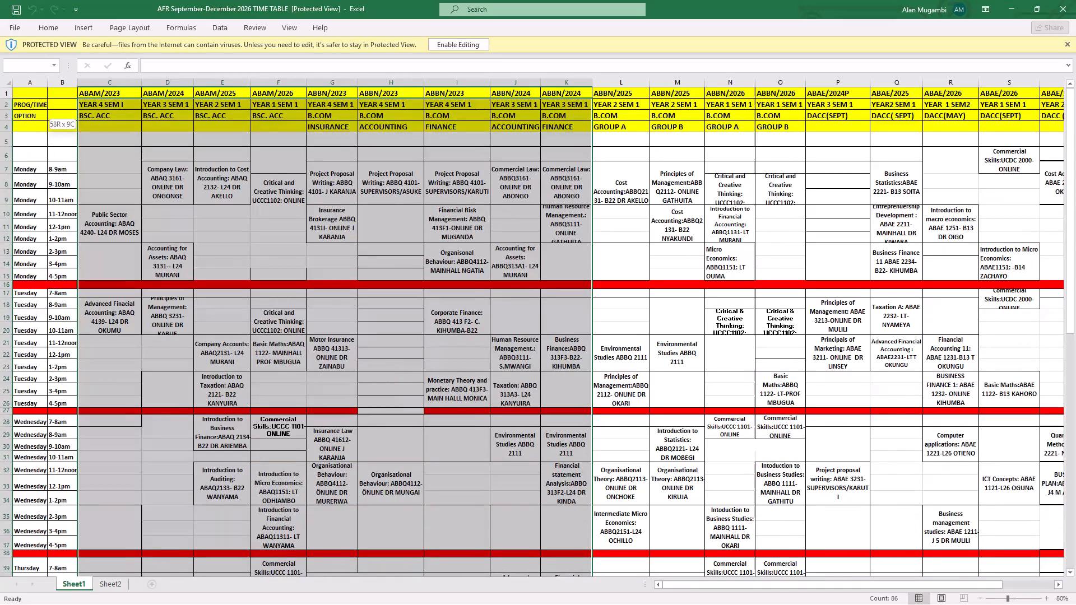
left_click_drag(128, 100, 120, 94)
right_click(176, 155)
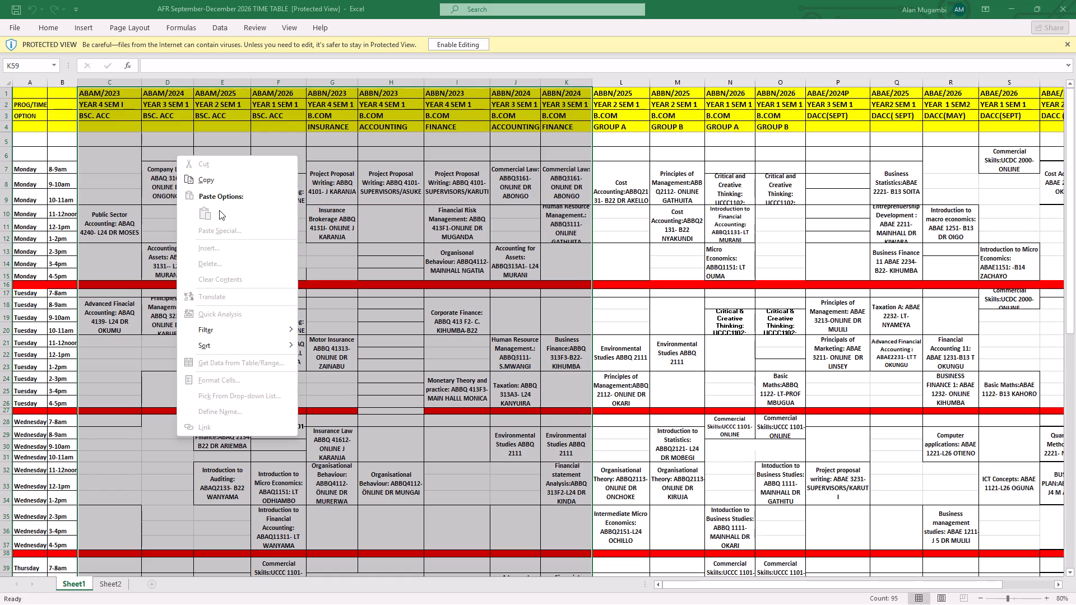
Enable editing for the protected timetable workbook.
left_click(452, 44)
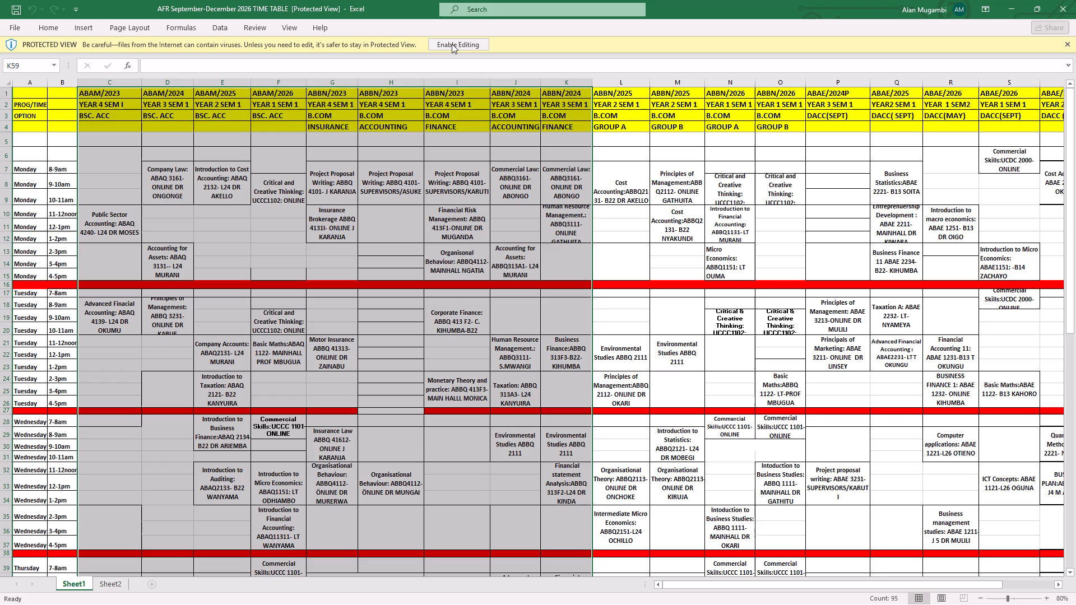
left_click(452, 44)
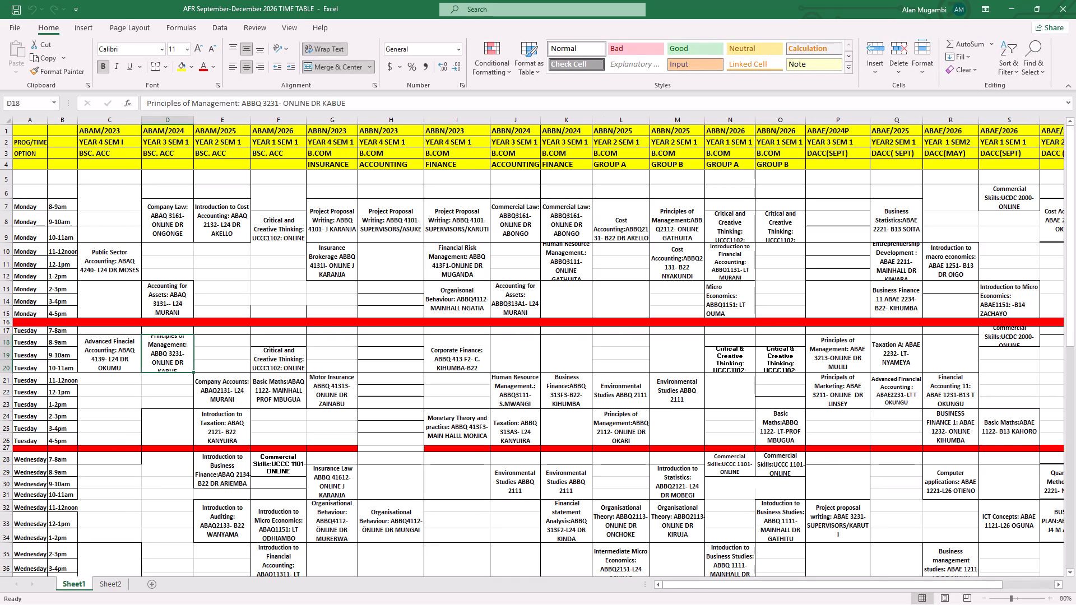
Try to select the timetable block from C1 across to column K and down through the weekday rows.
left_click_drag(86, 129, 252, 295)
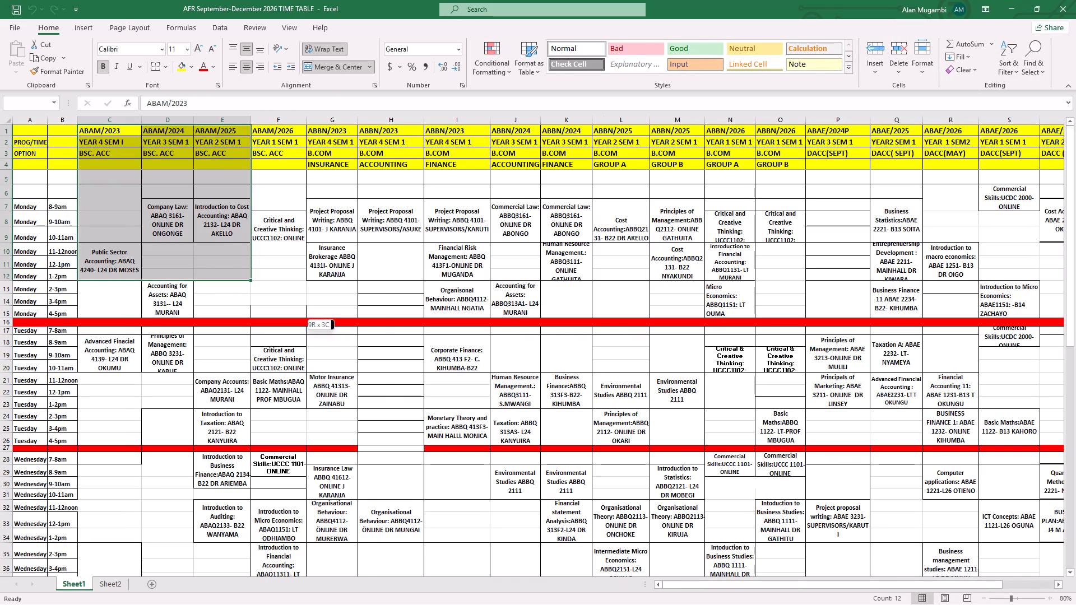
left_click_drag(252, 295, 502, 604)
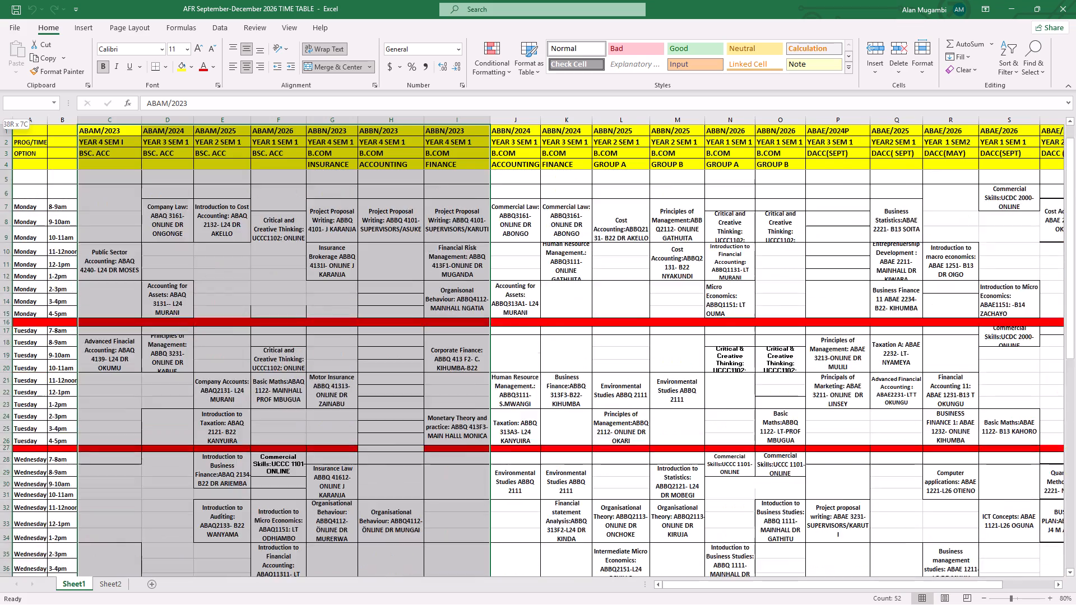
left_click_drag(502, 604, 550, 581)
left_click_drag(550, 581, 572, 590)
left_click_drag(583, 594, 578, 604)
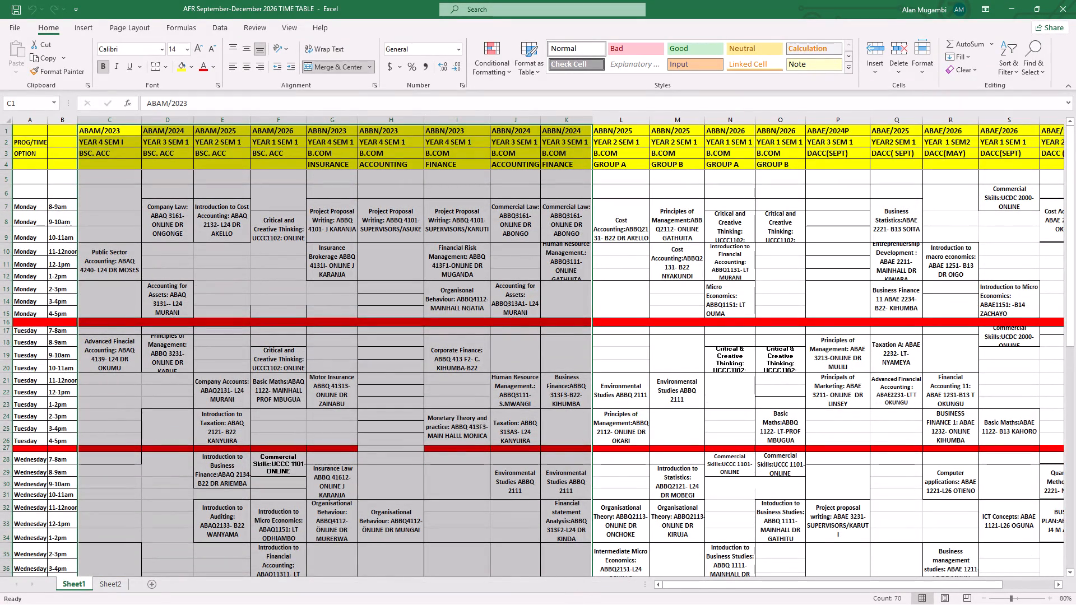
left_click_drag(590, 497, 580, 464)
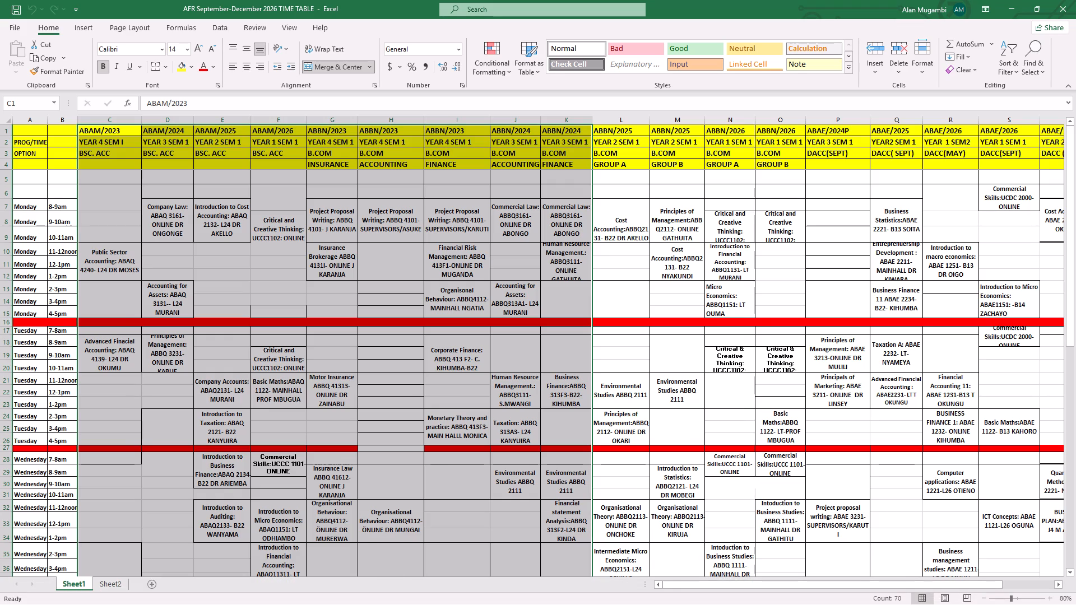
Delete the entire columns C to K, covering the ABAM/2023 to ABBN/2024 classes, using the timetable block between K59 and C1.
key("Down")
key("Down")
key("Down")
key("Down")
key("Down")
key("Down")
key("Down")
key("Down")
key("Down")
key("Down")
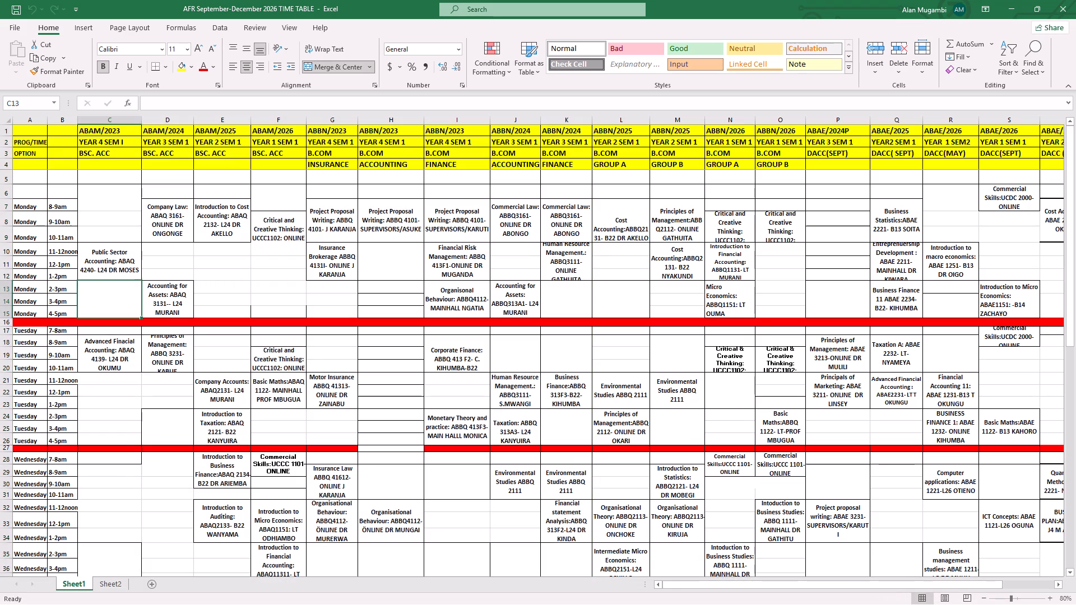
key("Down")
key("Down")
key("Down")
key("Down")
key("Down")
key("Down")
key("Down")
key("Down")
key("Down")
key("Down")
key("Down")
key("Down")
key("Down")
key("Down")
key("Down")
key("Down")
key("Down")
key("Down")
key("Down")
key("Down")
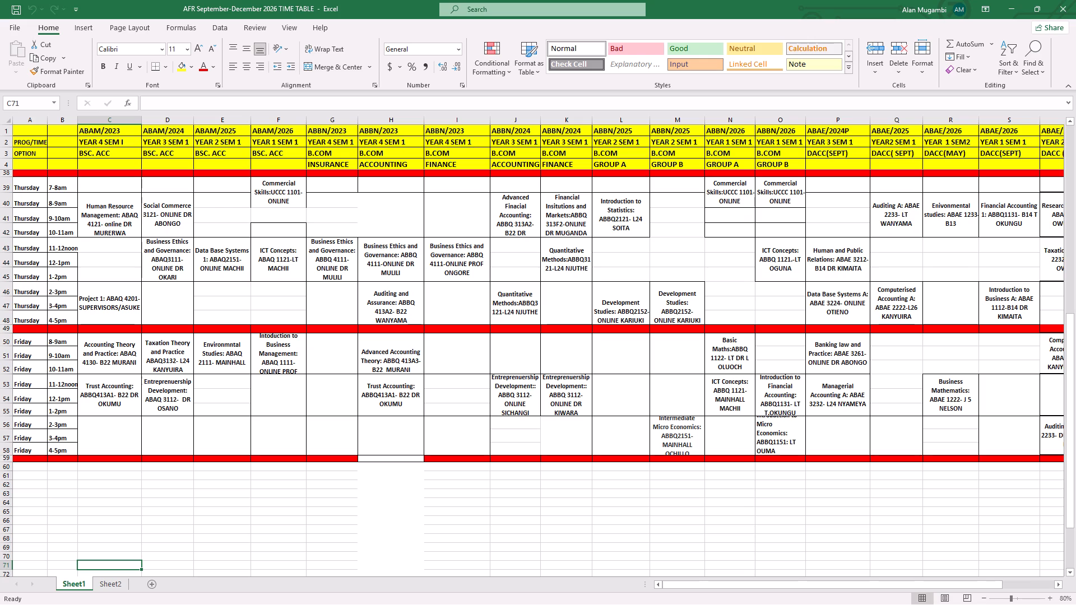
left_click_drag(590, 455, 481, 282)
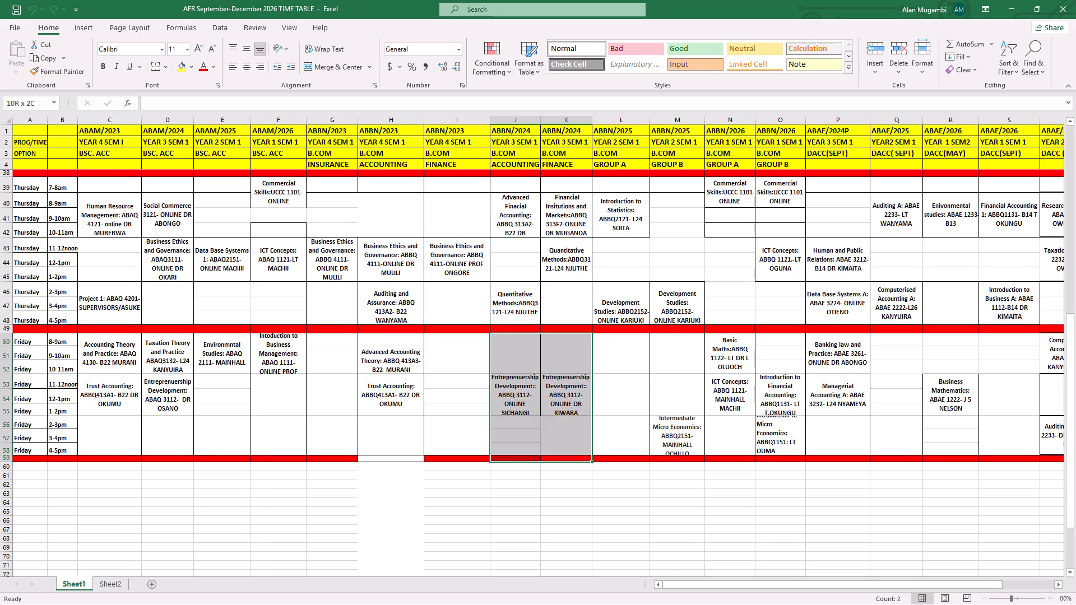
left_click_drag(481, 282, 136, 139)
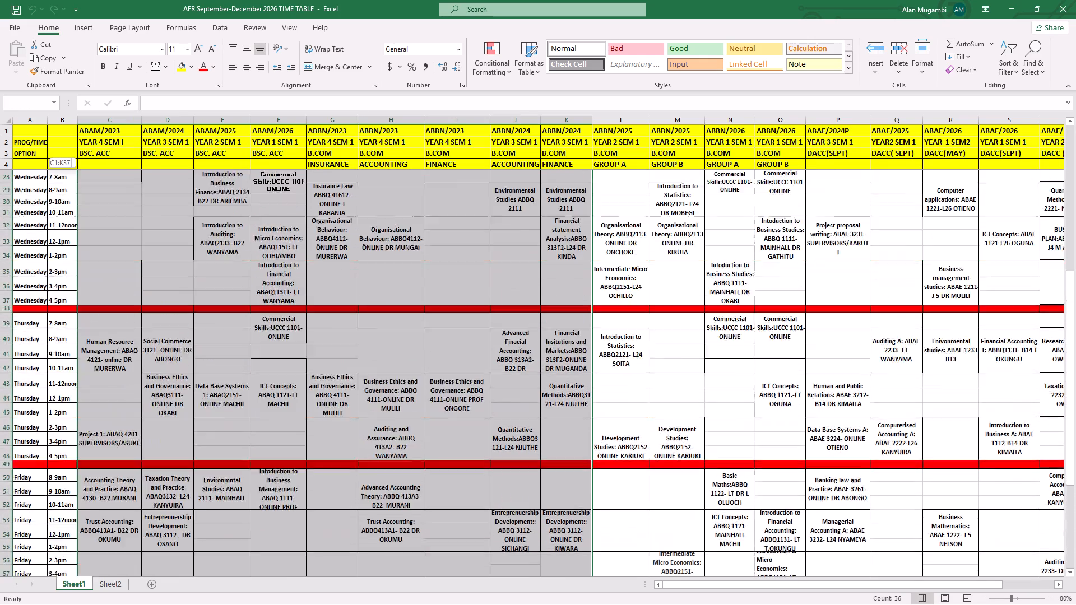
left_click_drag(136, 139, 135, 139)
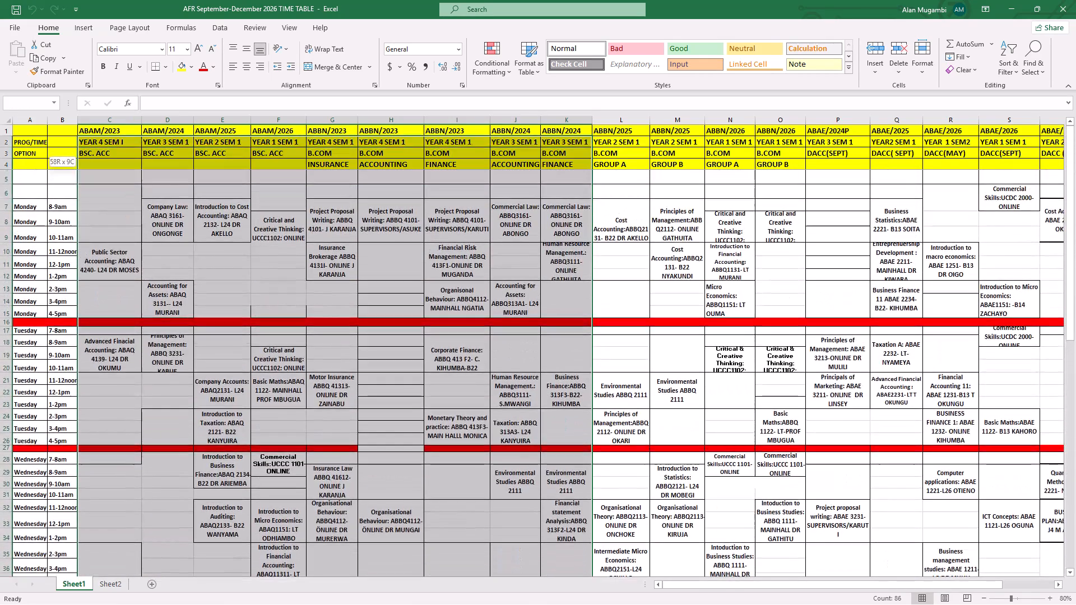
left_click_drag(135, 139, 134, 135)
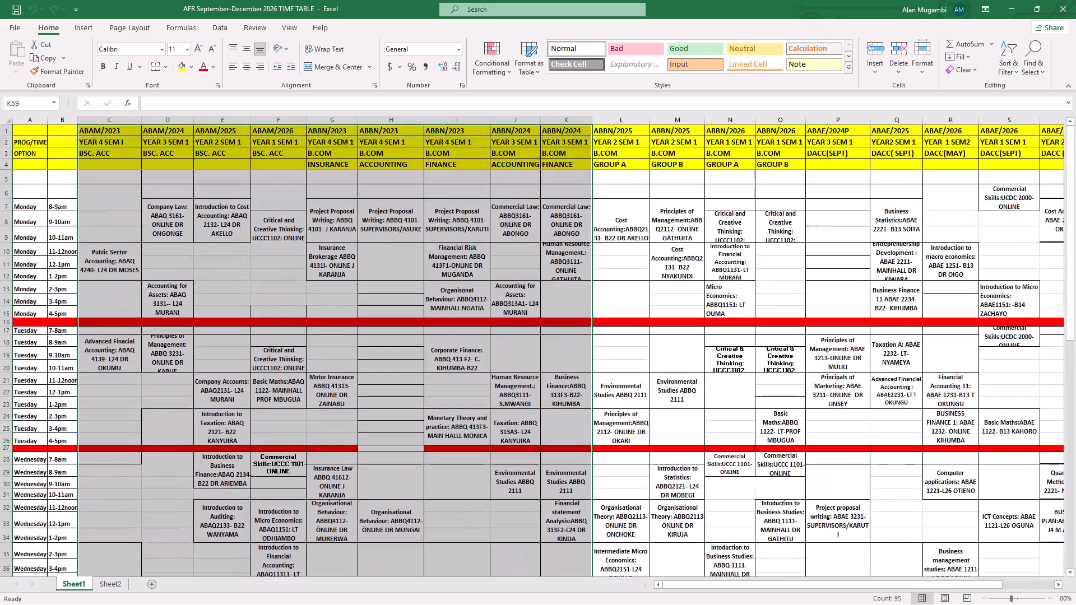
right_click(180, 230)
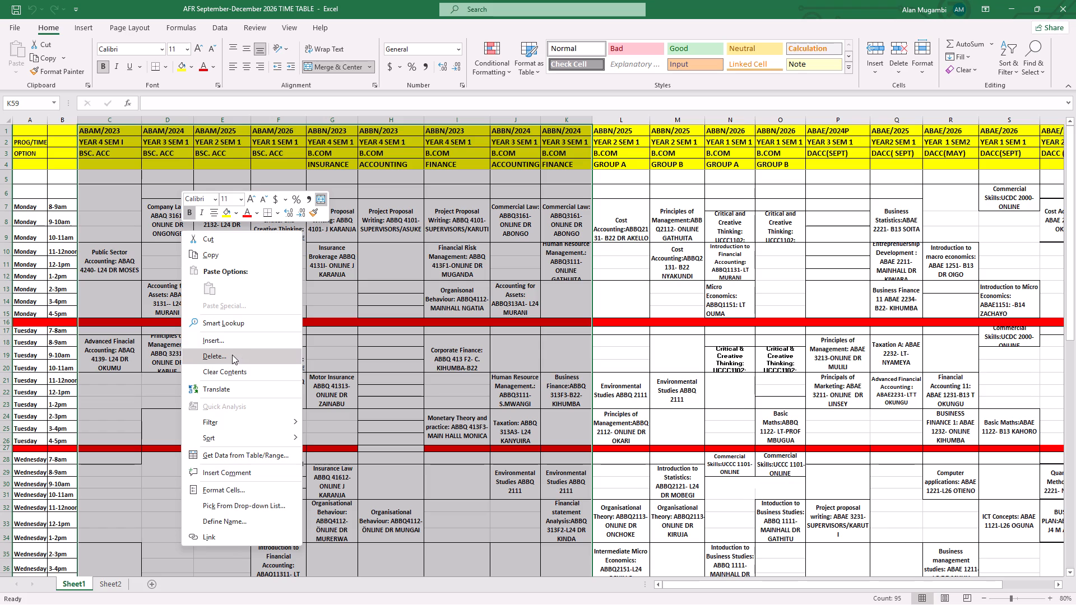
left_click(232, 355)
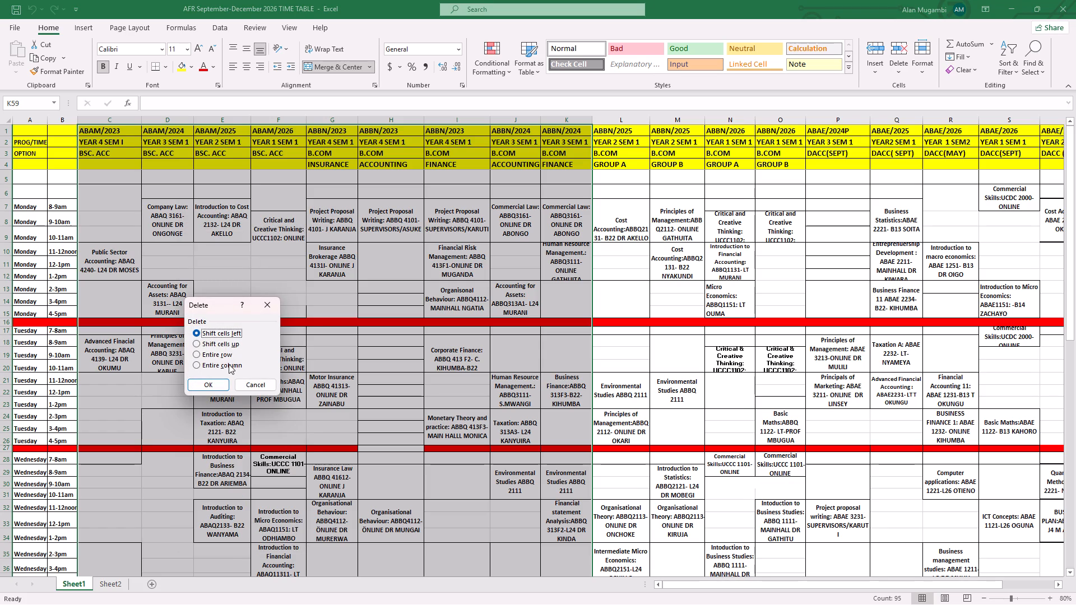
left_click(229, 364)
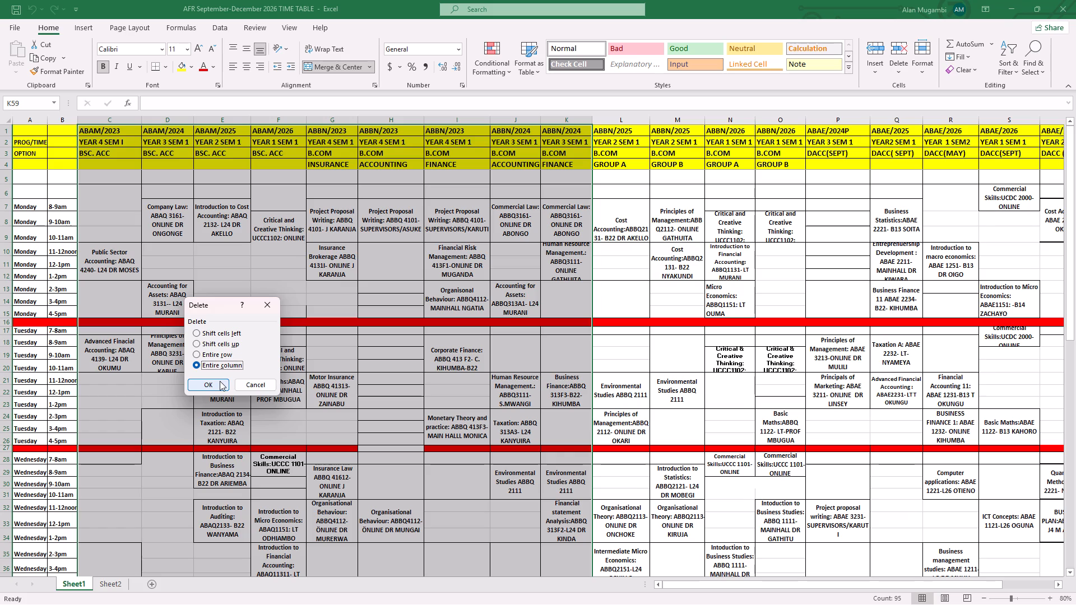
left_click(219, 381)
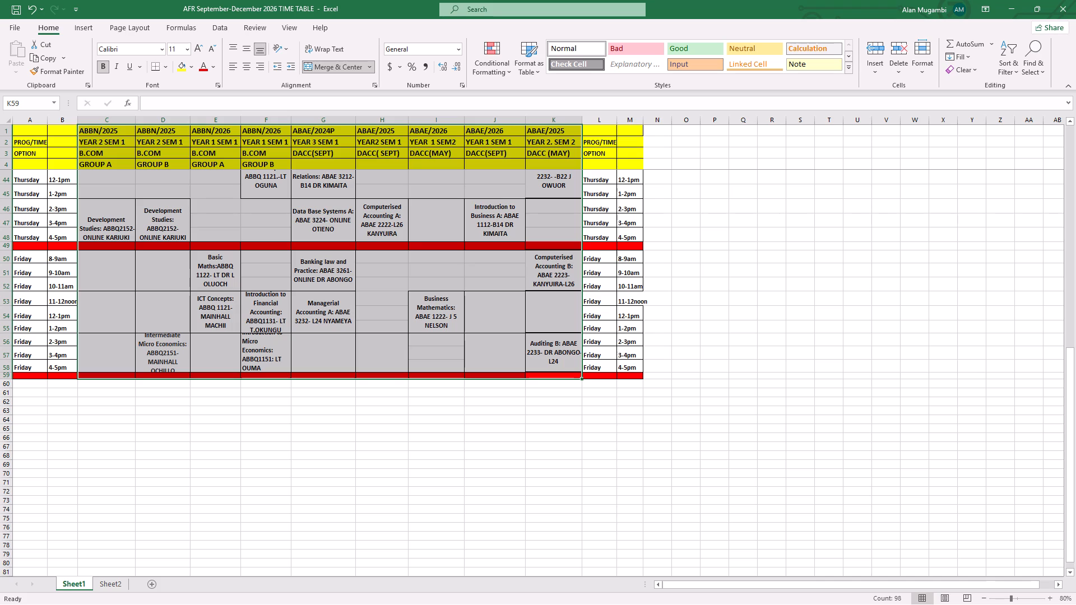
Examine the remaining class columns from ABBN/2025 to ABAE/2025 across the Monday to Friday rows.
left_click(504, 505)
key("Page_Up")
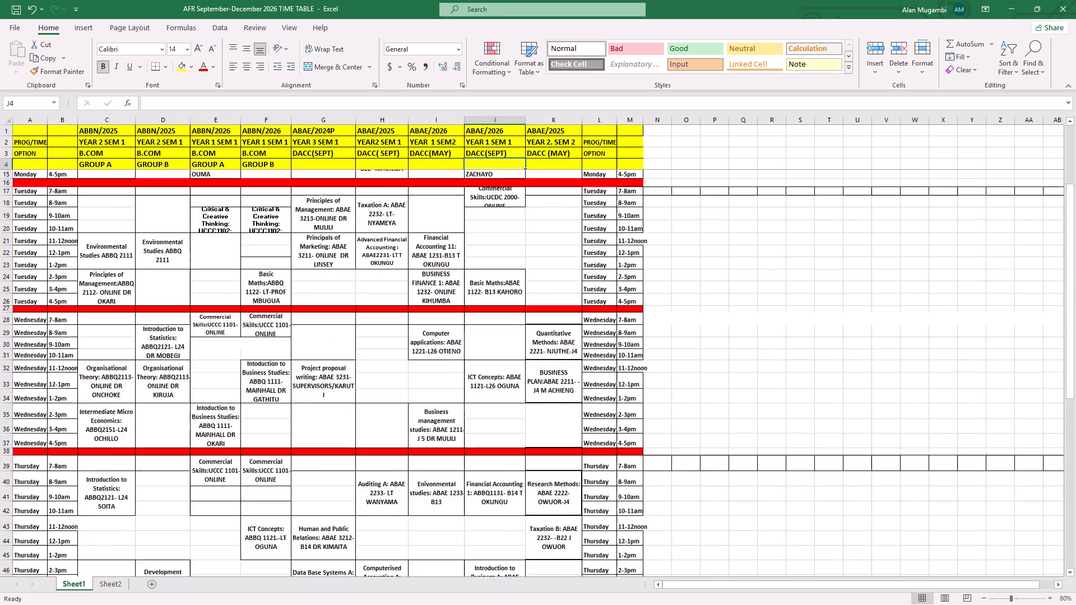
key("Up")
key("Up")
key("Up")
key("Up")
key("Up")
key("Up")
key("Up")
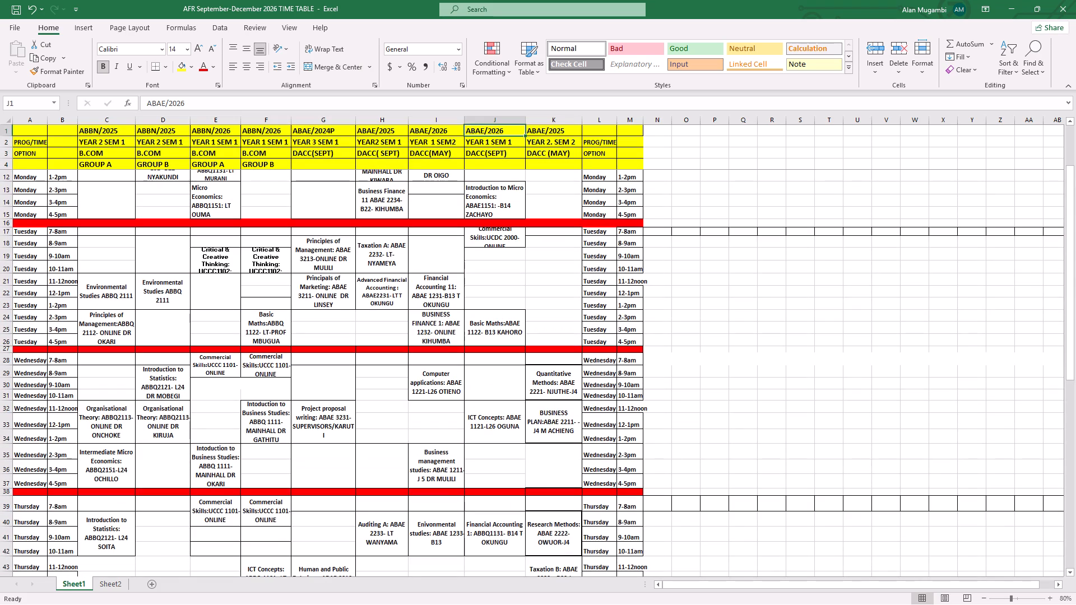
key("Up")
key("Up")
key("Up")
key("Up")
key("Up")
key("Up")
key("Up")
key("Up")
key("Up")
key("Up")
key("Up")
key("Up")
key("Up")
key("Up")
key("Up")
key("Up")
key("Page_Down")
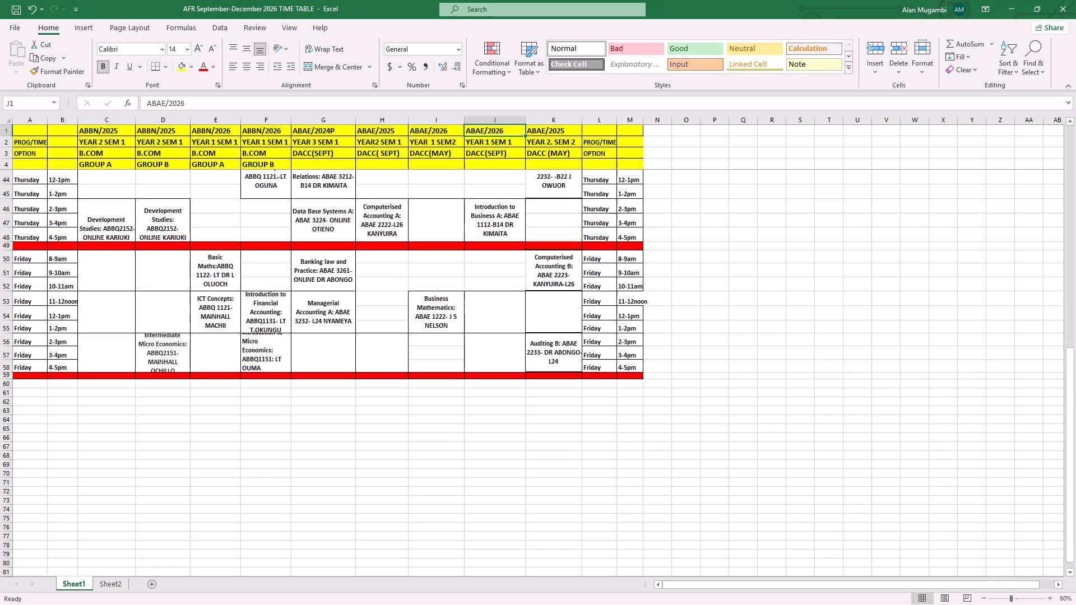
key("Page_Down")
key("Page_Up")
key("Page_Up")
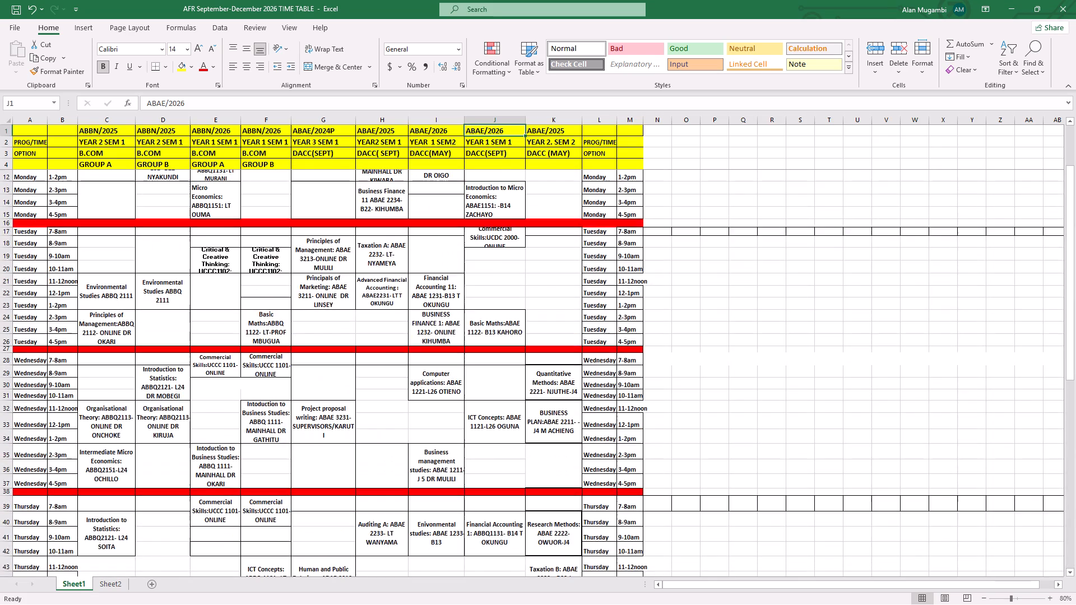
key("Page_Up")
key("Page_Up")
key("Page_Up")
key("Page_Up")
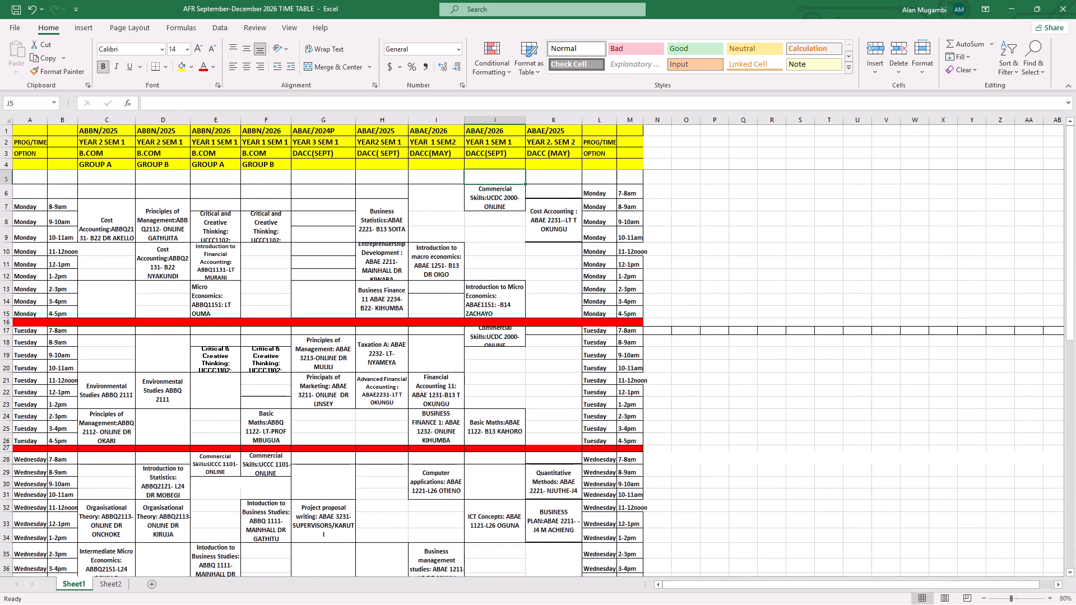
key("Page_Up")
key("Page_Up")
key("Page_Up")
key("Page_Up")
key("Page_Up")
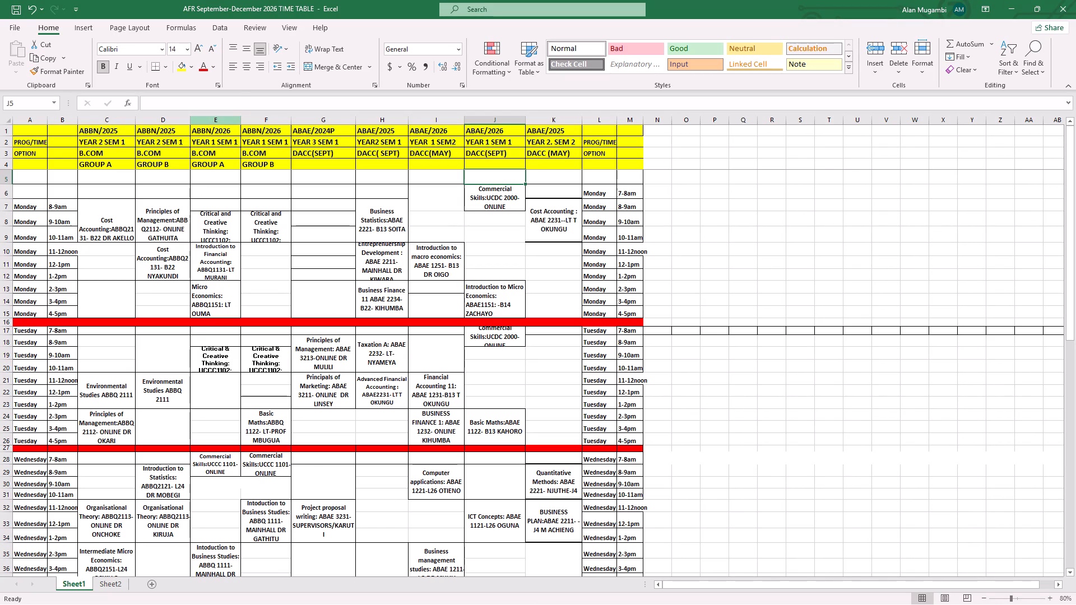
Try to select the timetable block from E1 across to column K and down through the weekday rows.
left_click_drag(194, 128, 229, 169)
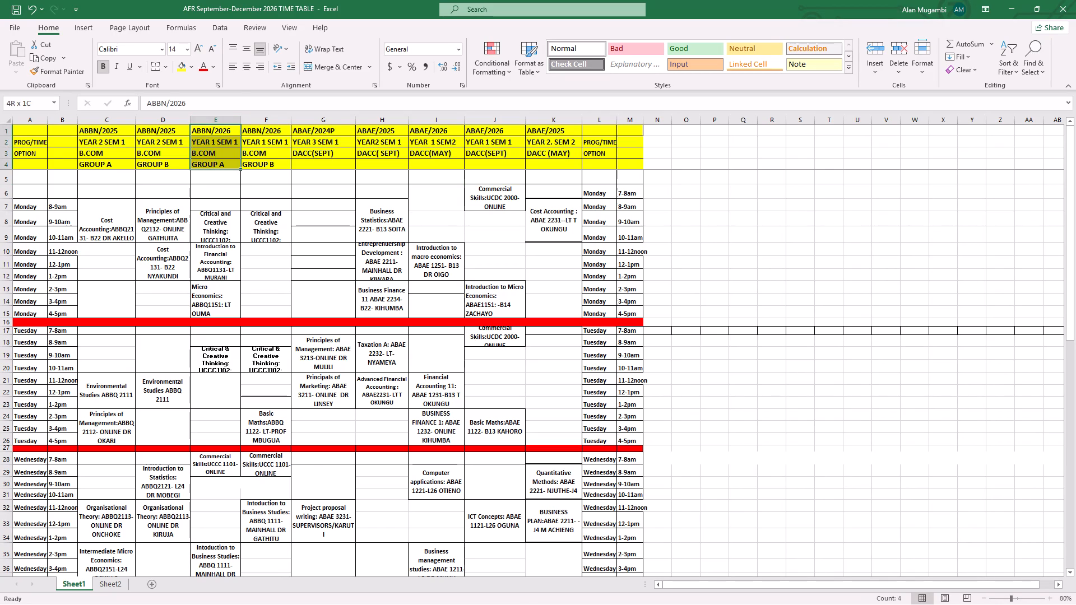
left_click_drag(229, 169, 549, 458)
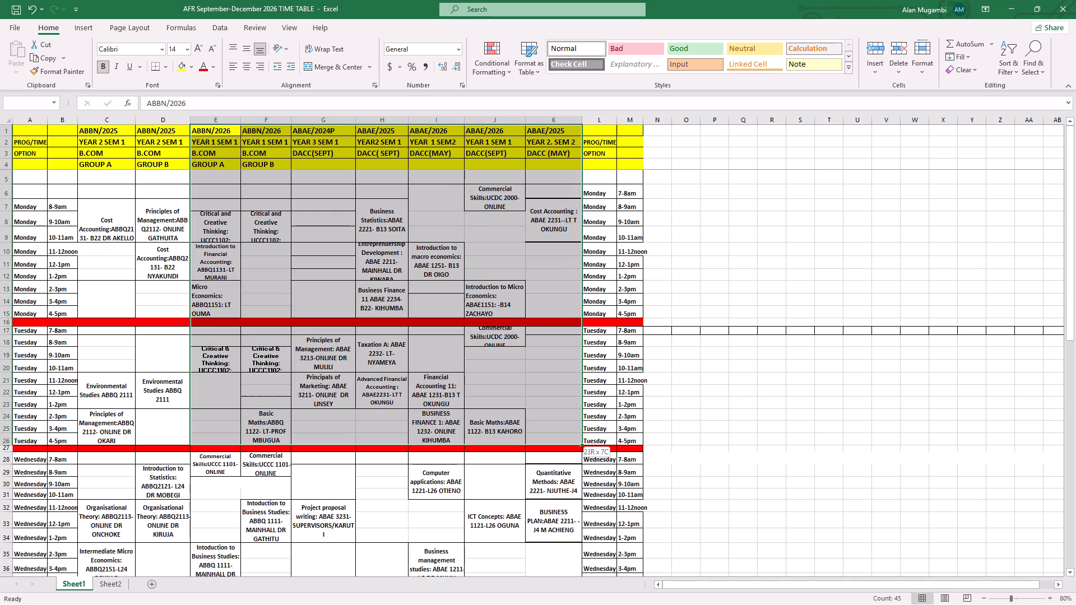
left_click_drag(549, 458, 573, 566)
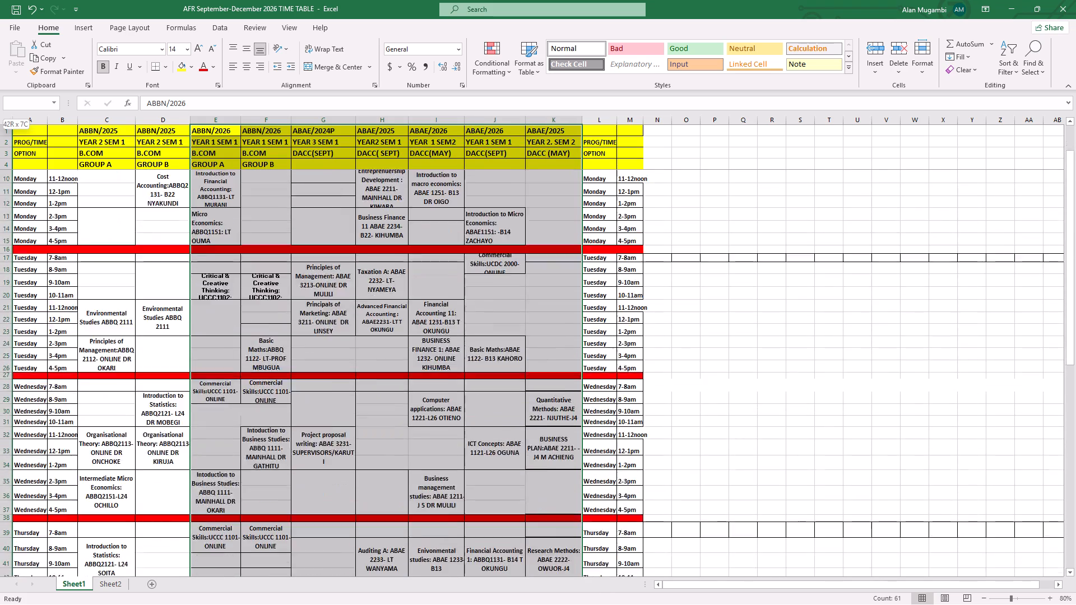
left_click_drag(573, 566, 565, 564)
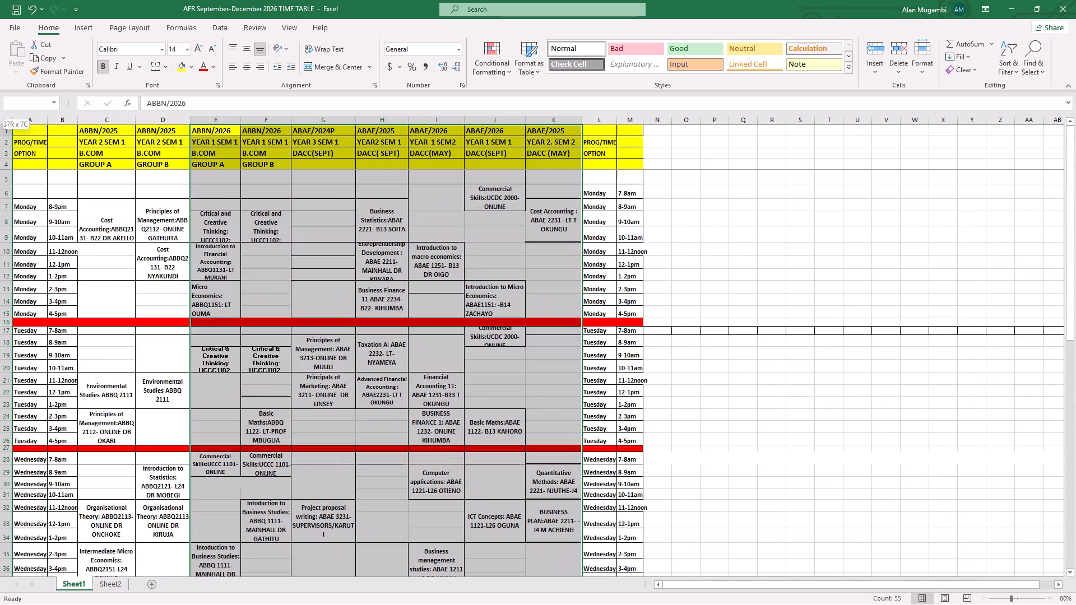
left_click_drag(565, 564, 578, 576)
Delete the entire columns E to K, covering the ABBN/2026 and all ABAE classes, using the block from the last Friday rows up to row 1.
key("Page_Down")
key("Page_Down")
key("Page_Down")
key("Page_Down")
key("Page_Down")
key("Page_Down")
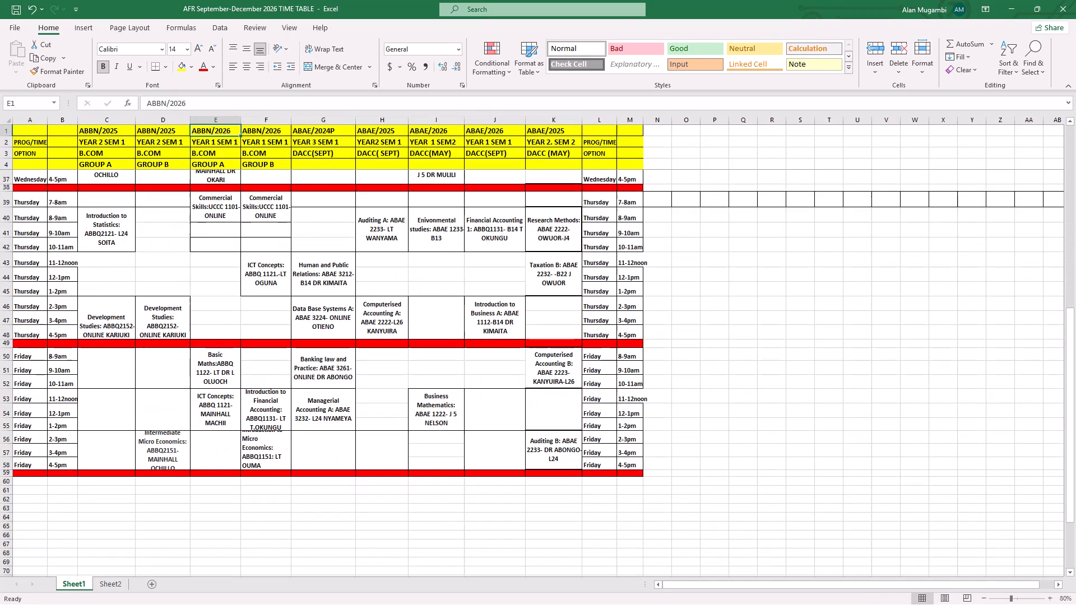
key("Page_Up")
key("Page_Up")
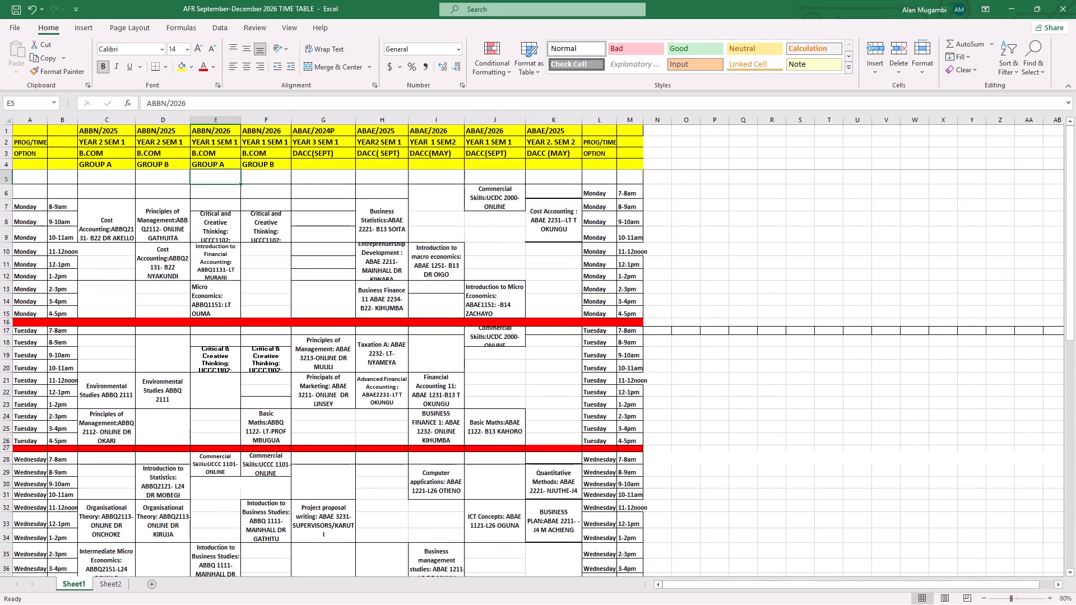
key("Page_Up")
key("Right")
key("Page_Down")
key("Page_Down")
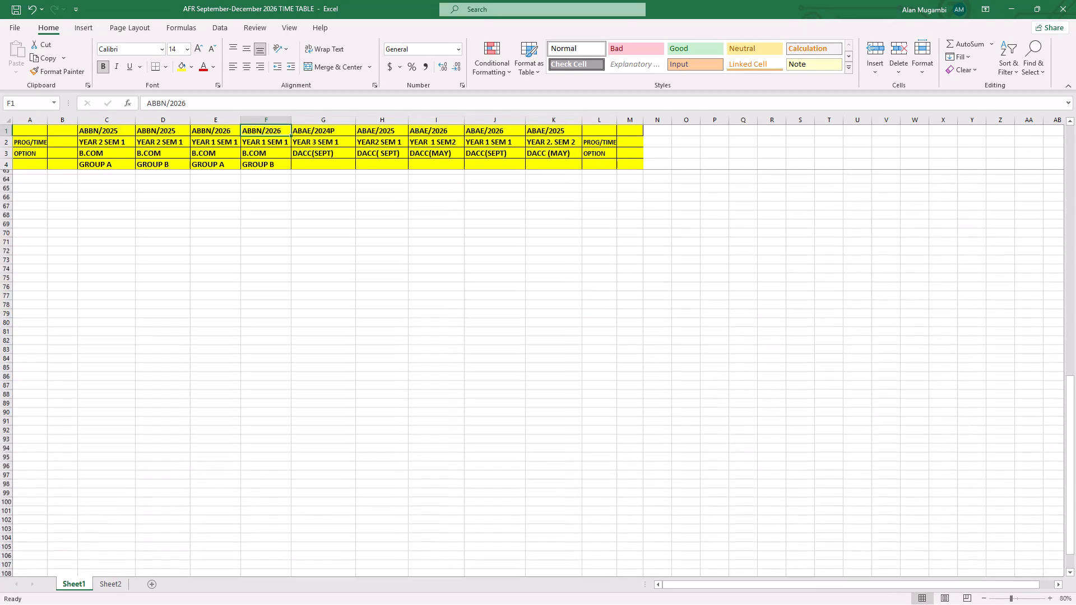
key("Page_Up")
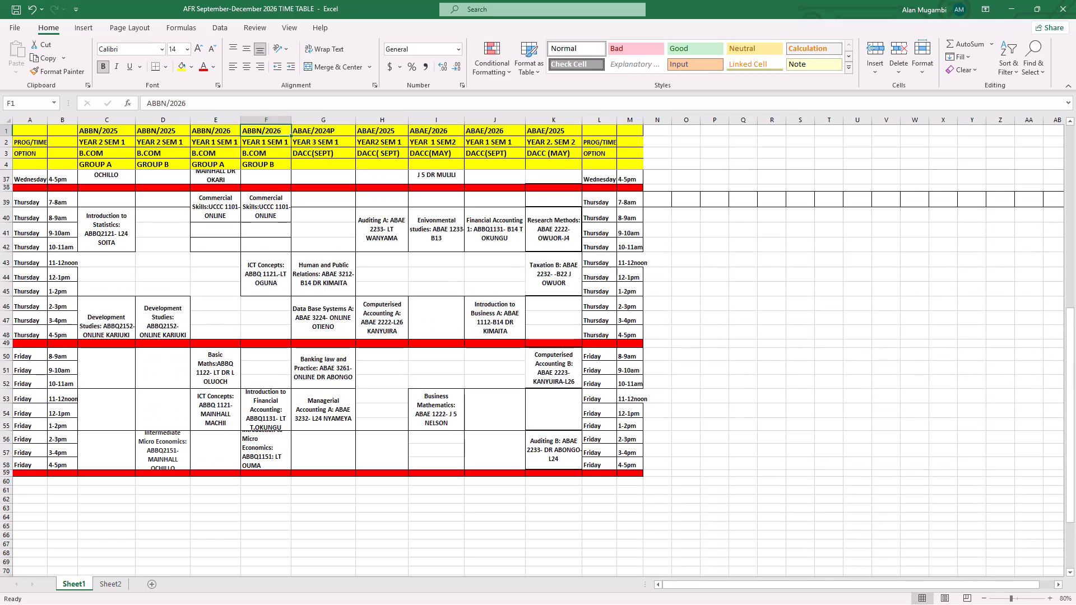
left_click_drag(576, 468, 523, 409)
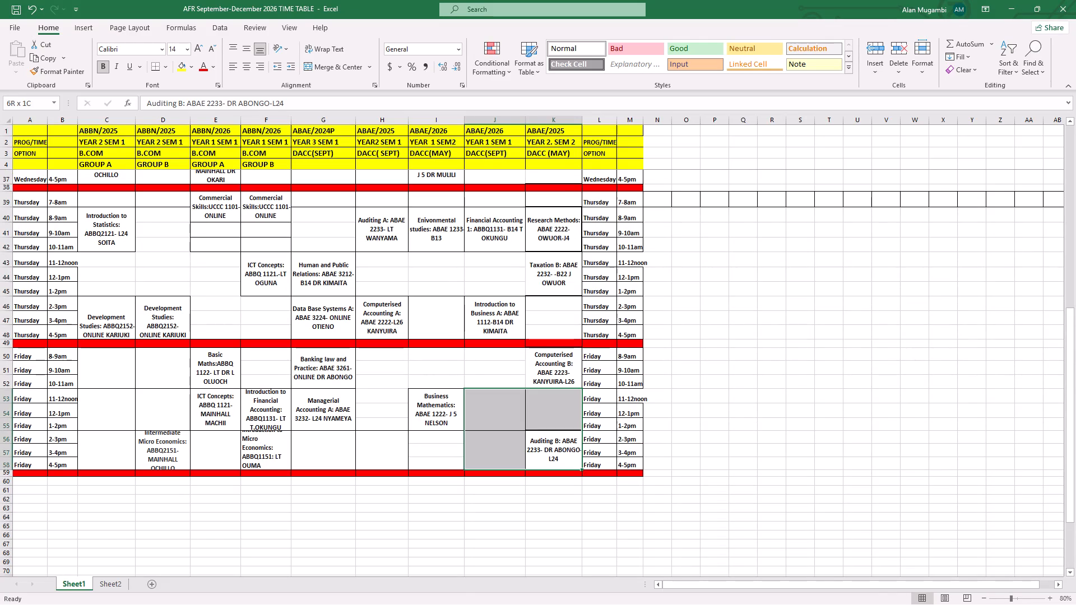
left_click_drag(523, 409, 243, 133)
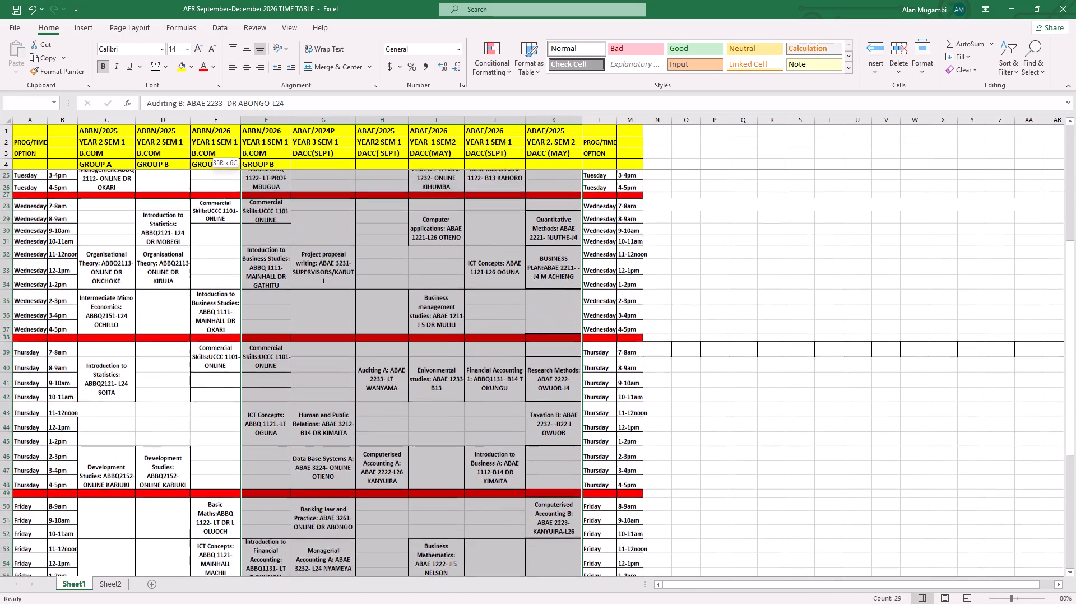
left_click_drag(243, 133, 234, 128)
right_click(333, 218)
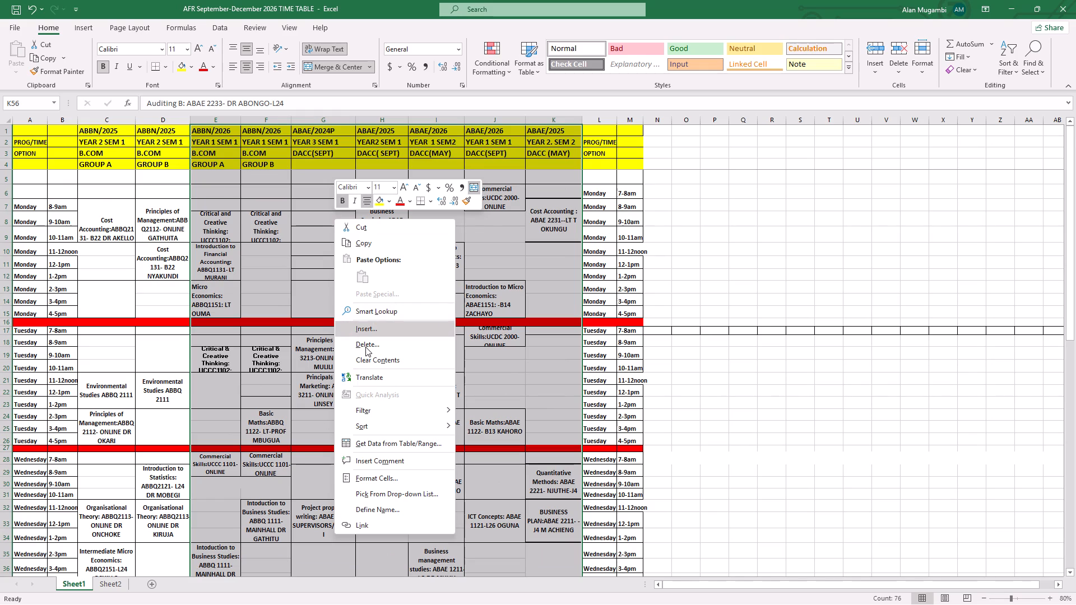
left_click(366, 343)
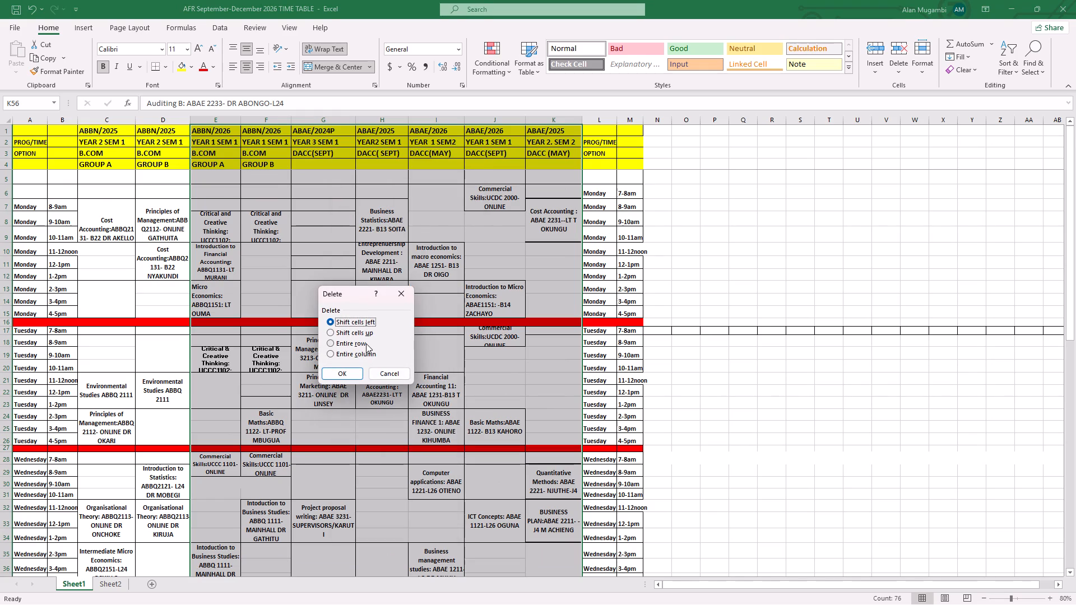
left_click(361, 356)
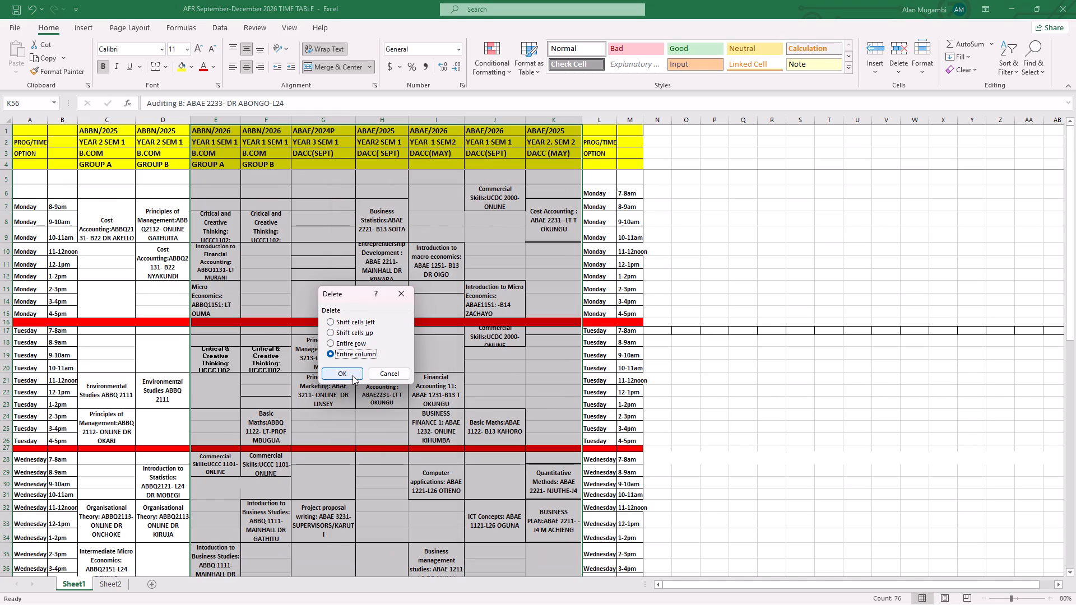
left_click(352, 375)
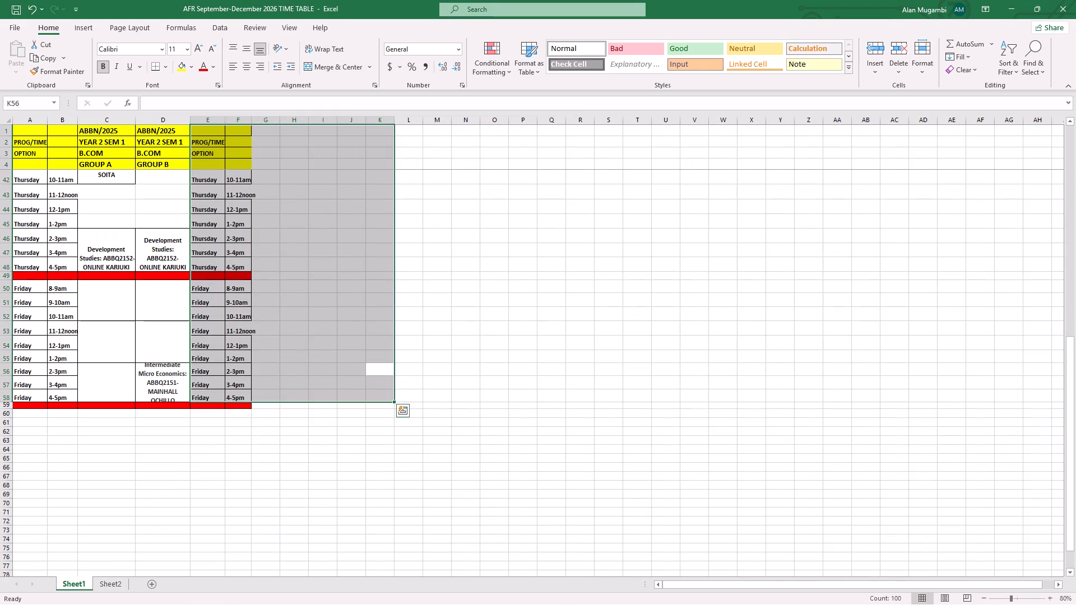
Examine the remaining ABBN/2025 Group A and Group B columns from the Friday rows up to Monday.
left_click(231, 508)
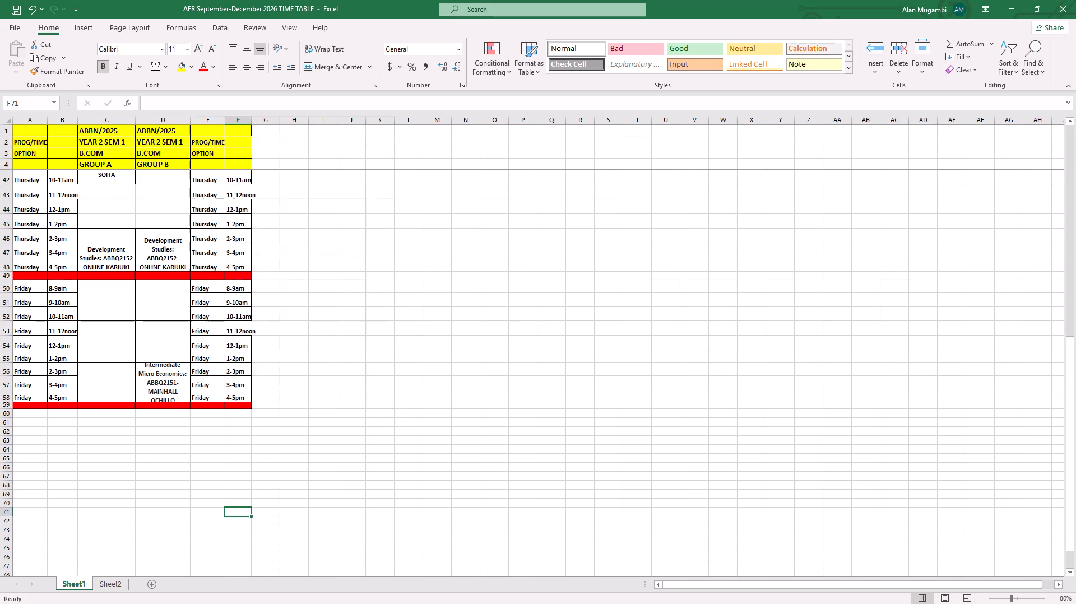
key("Up")
key("Up")
key("Up")
key("Up")
key("Up")
key("Up")
key("Up")
key("Up")
key("Up")
key("Up")
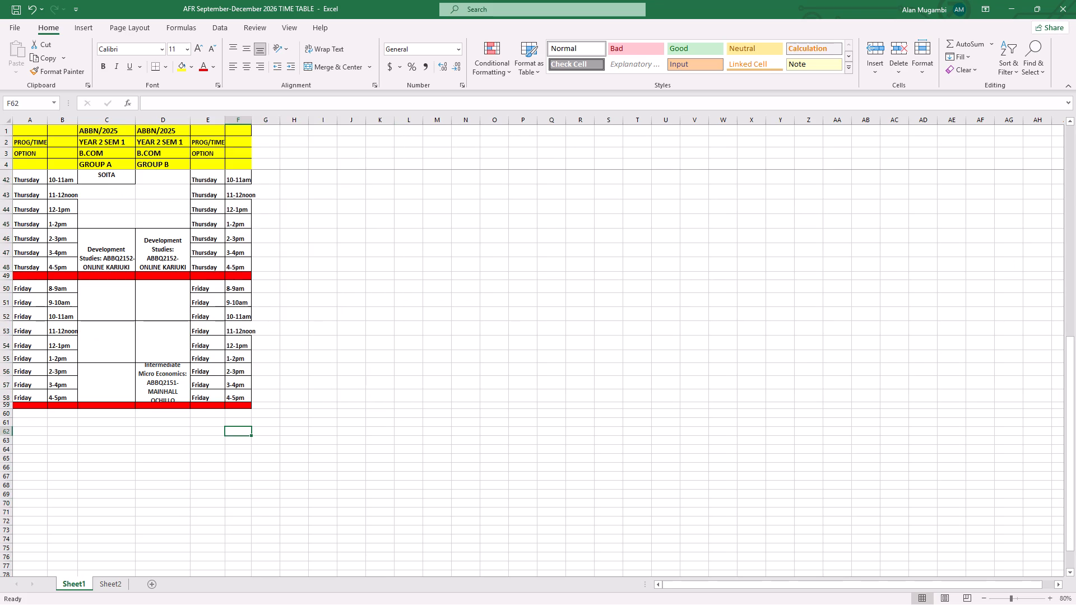
key("Page_Up")
key("Page_Up")
key("Page_Up")
key("Page_Up")
key("Page_Up")
key("Page_Up")
key("Page_Up")
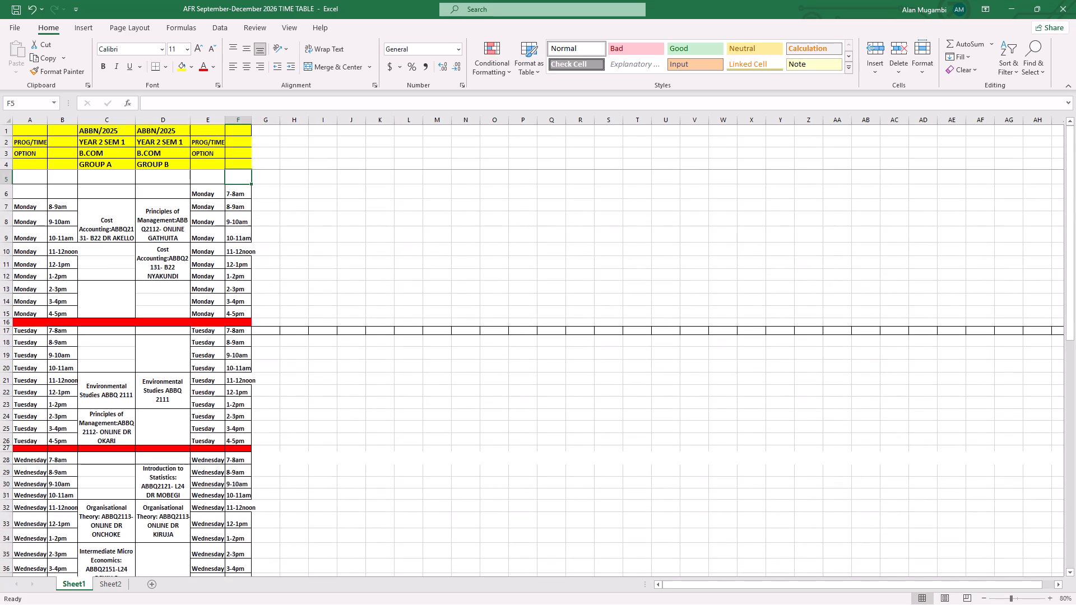
key("Page_Up")
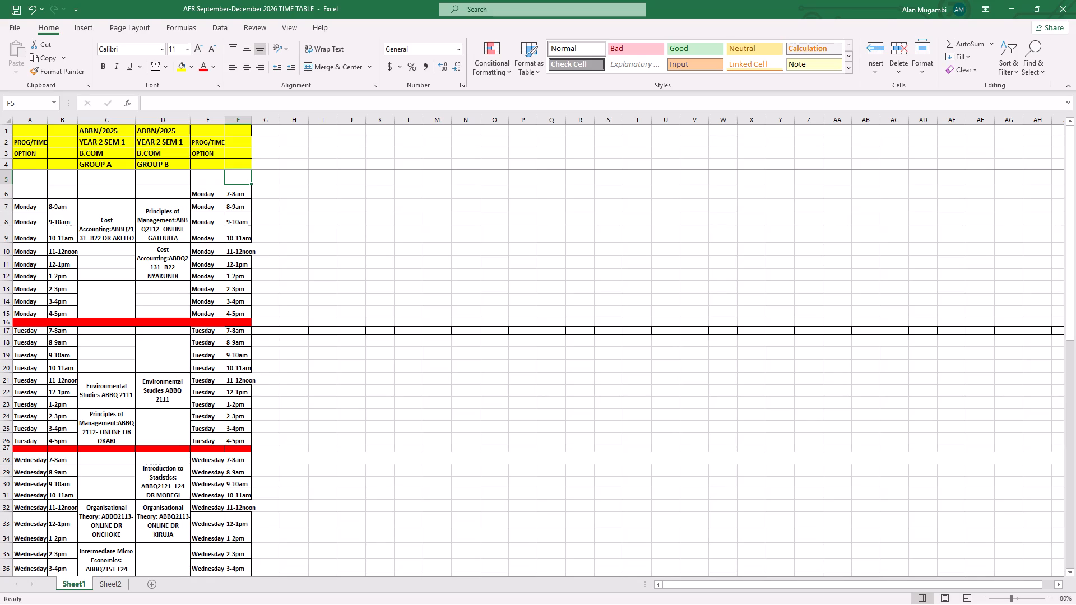
Fill the ABBN/2025 Group A and Group B header cells C1:D4 with a light grey from the white theme shades.
left_click_drag(80, 131, 151, 159)
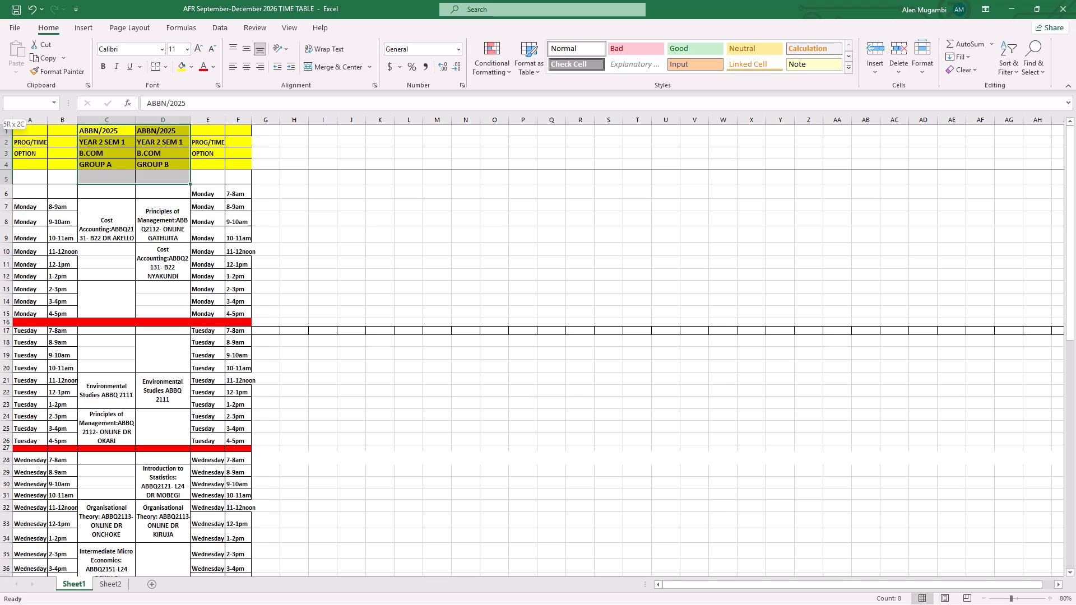
left_click_drag(151, 159, 151, 160)
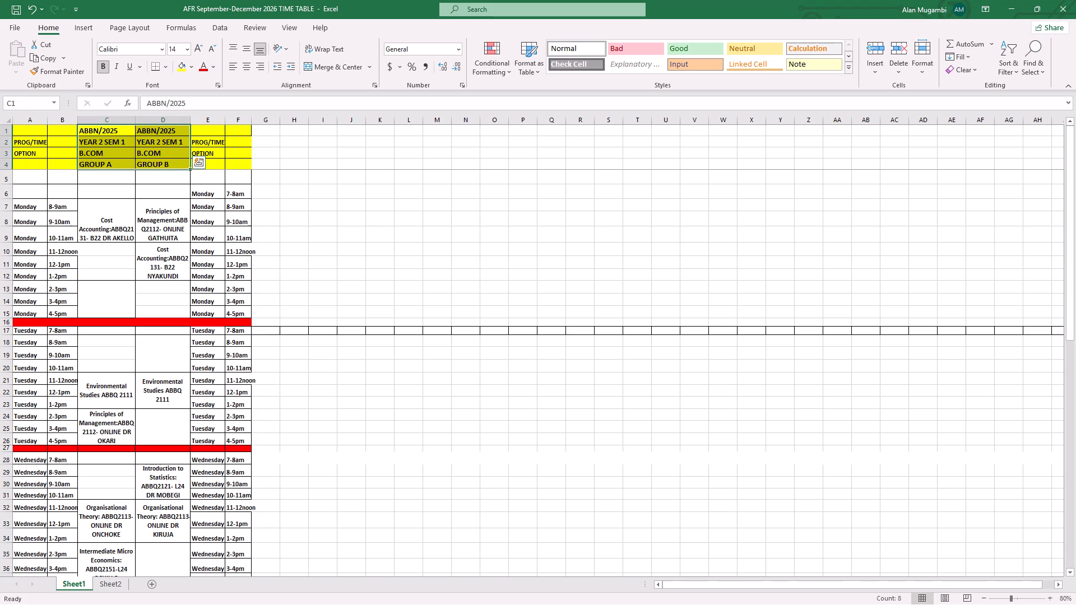
right_click(151, 160)
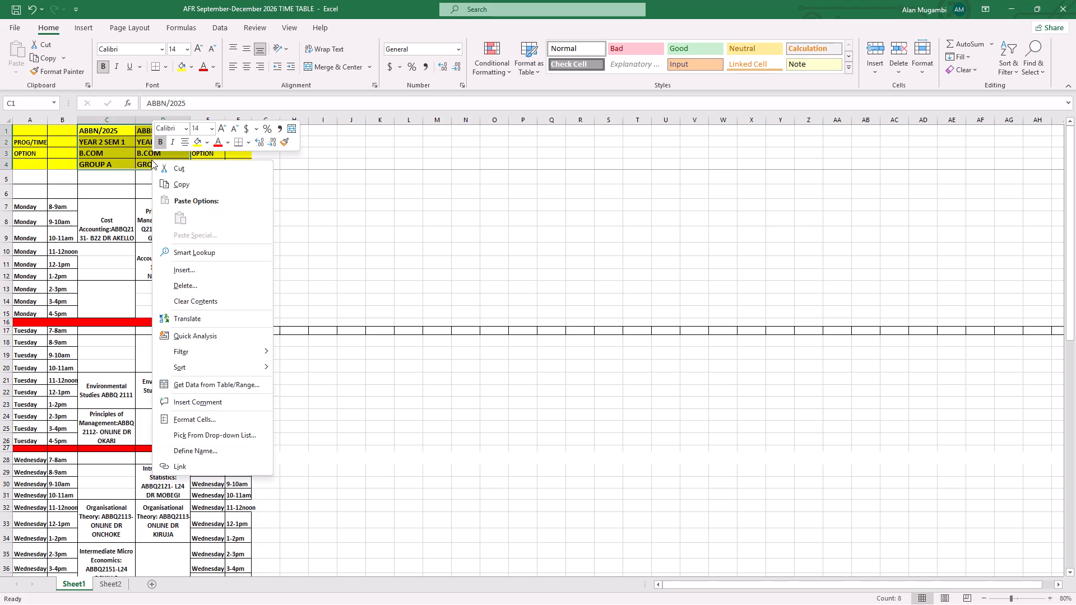
left_click(207, 142)
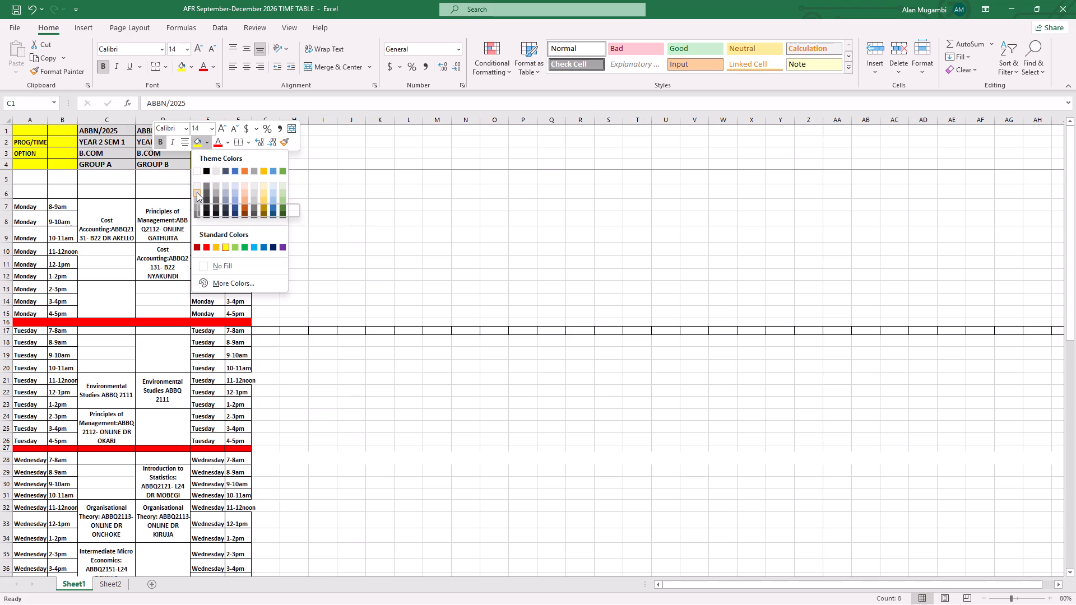
left_click(197, 192)
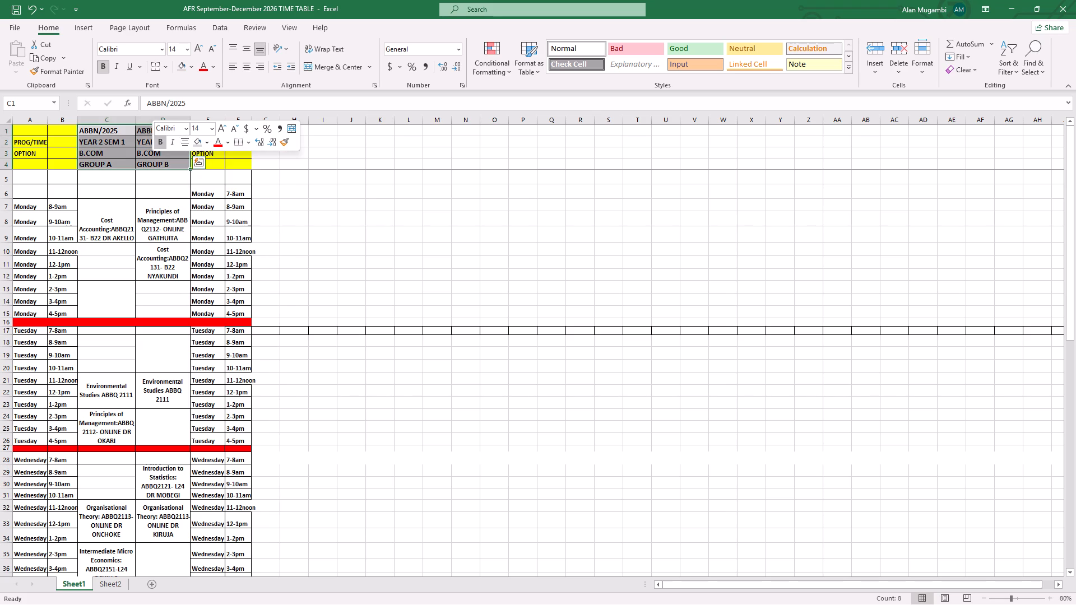
left_click(188, 152)
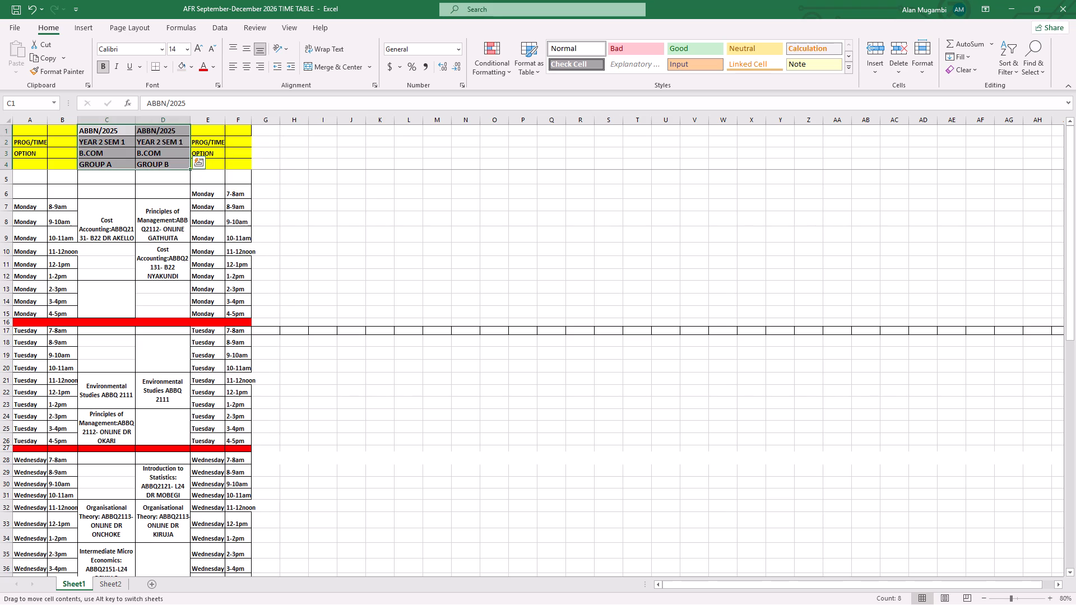
Set the font of the header cells C1:D4 to Algerian.
right_click(165, 149)
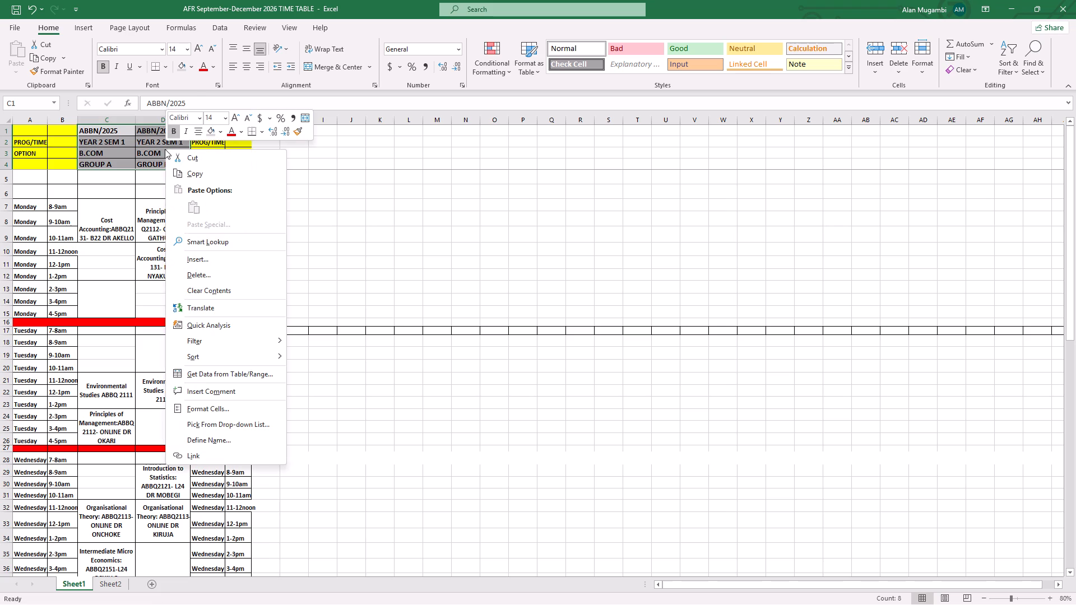
left_click(197, 120)
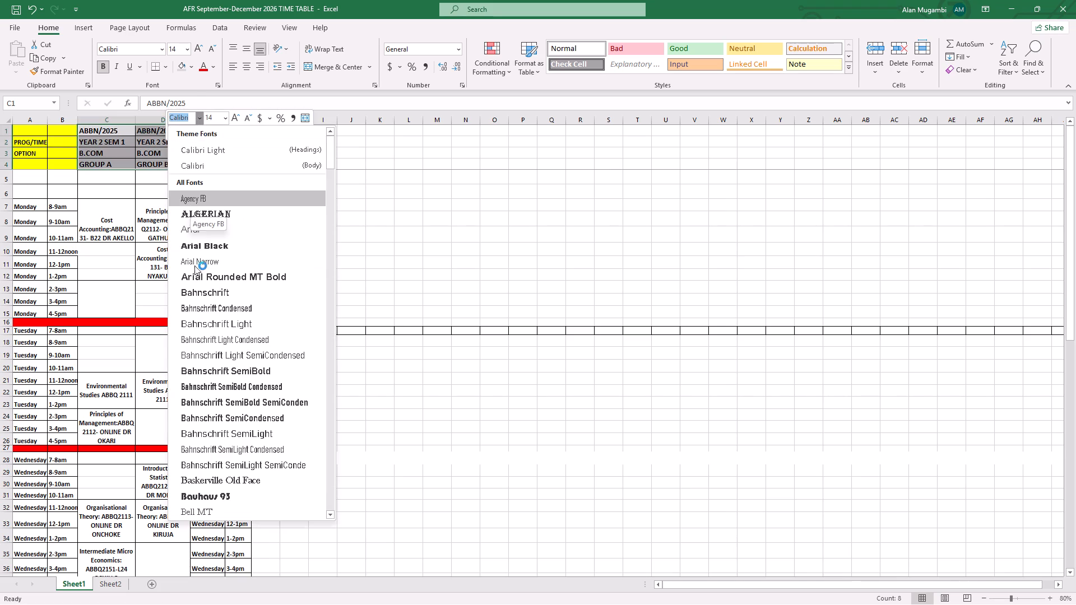
left_click(213, 218)
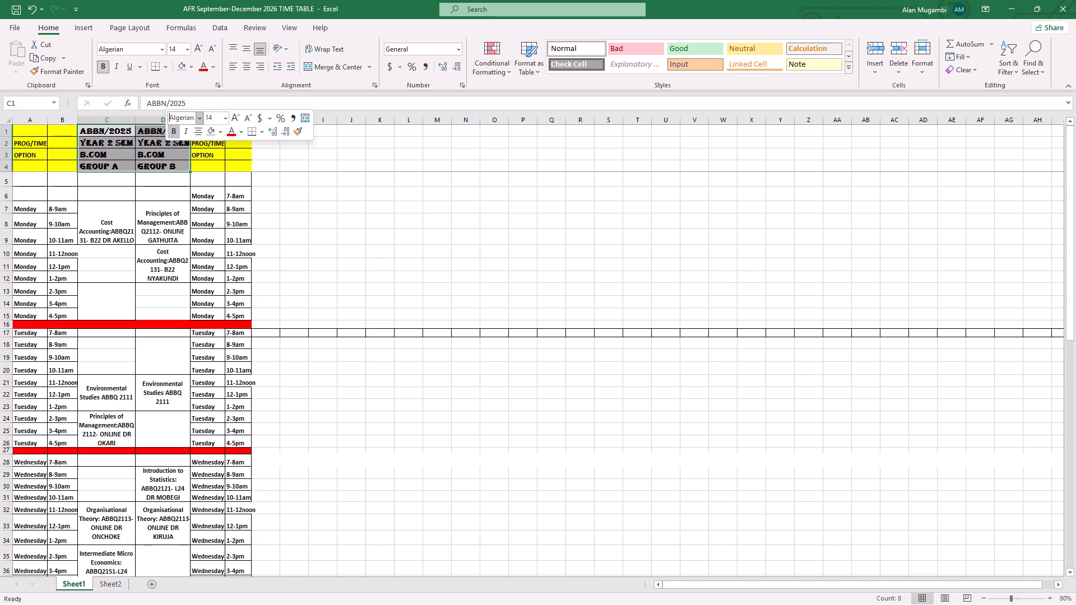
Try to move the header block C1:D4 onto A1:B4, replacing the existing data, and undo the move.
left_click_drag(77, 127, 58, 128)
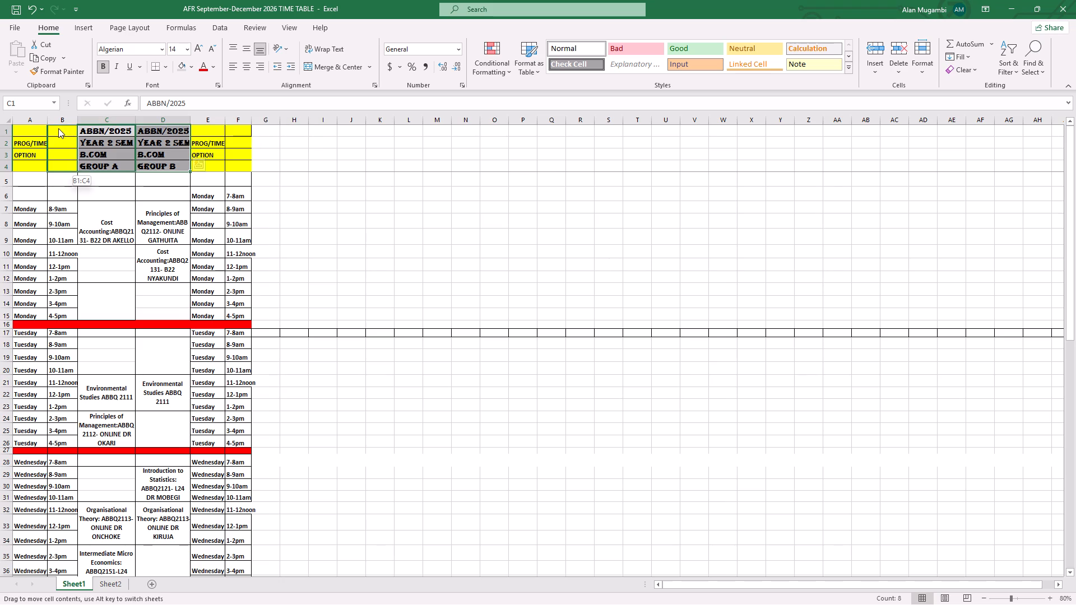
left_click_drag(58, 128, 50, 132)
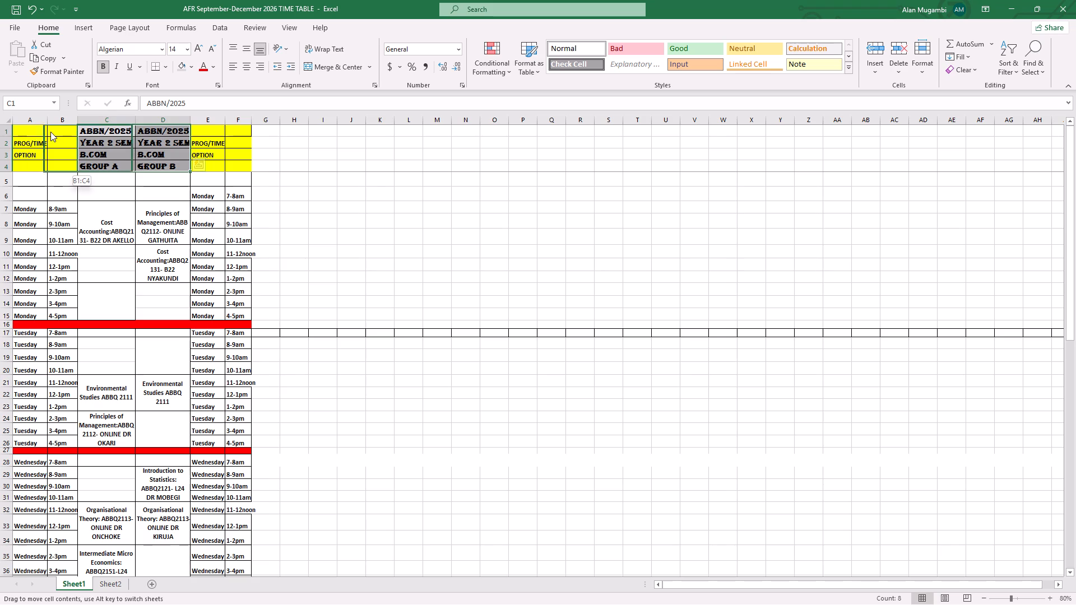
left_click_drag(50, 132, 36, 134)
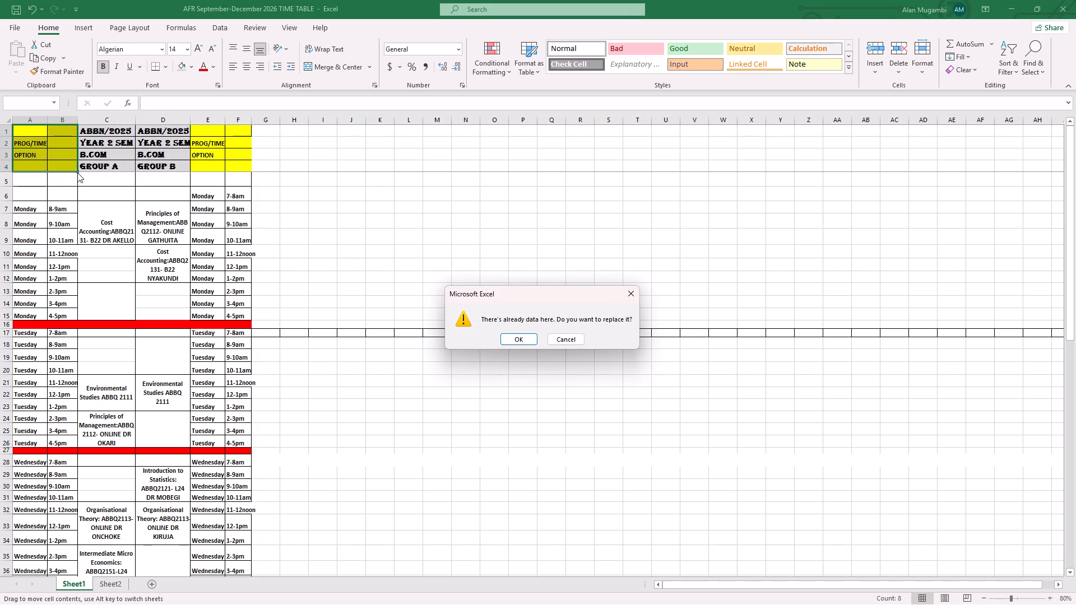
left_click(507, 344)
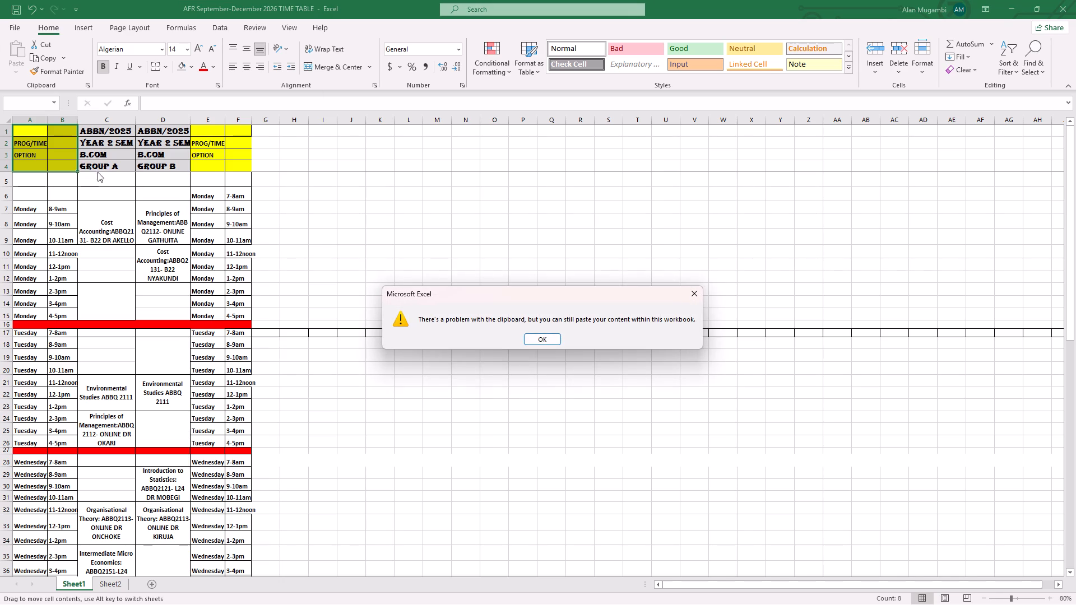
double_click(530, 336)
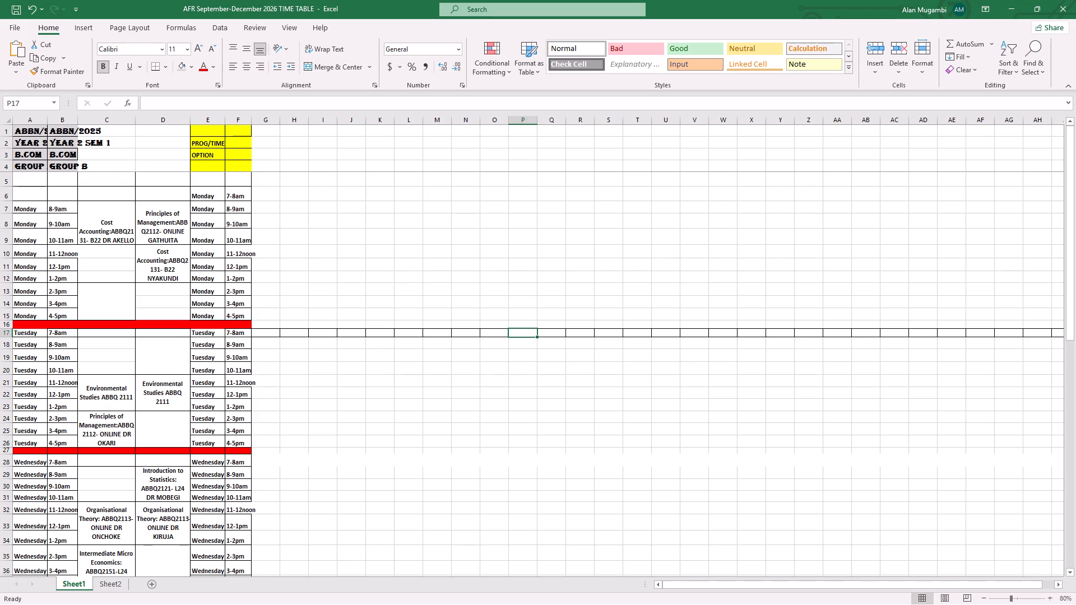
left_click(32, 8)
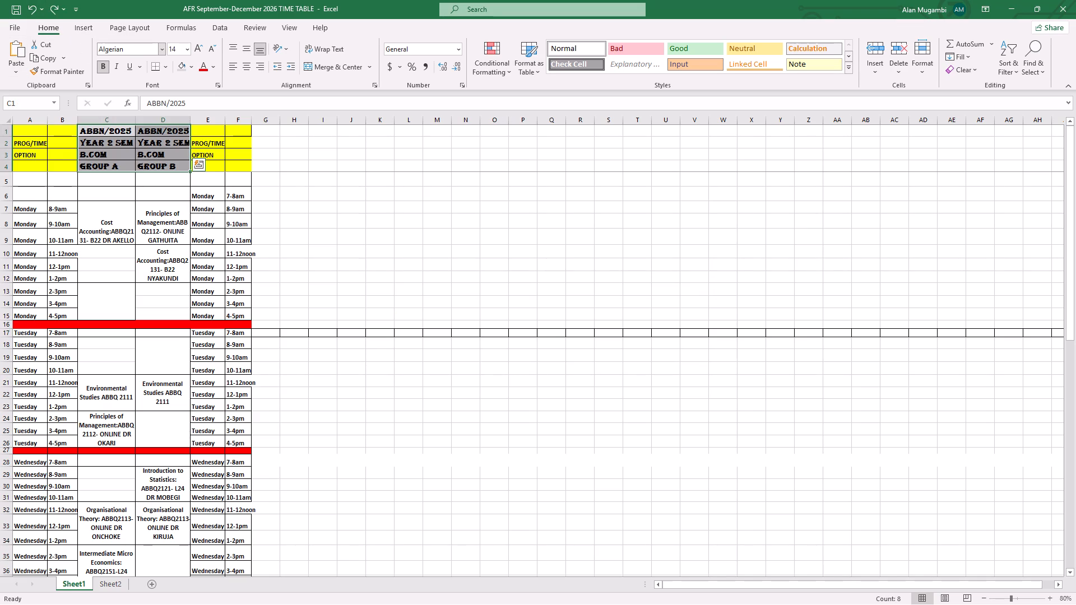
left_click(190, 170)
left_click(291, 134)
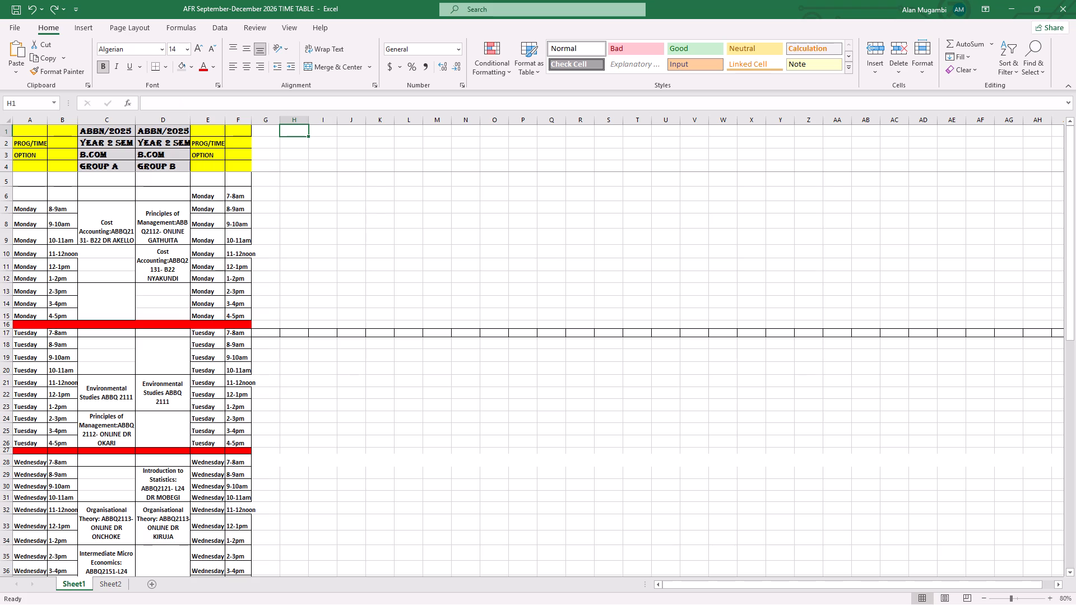
Italicize the second PROG/TIME and OPTION header block in E1:F4.
left_click_drag(192, 127, 228, 161)
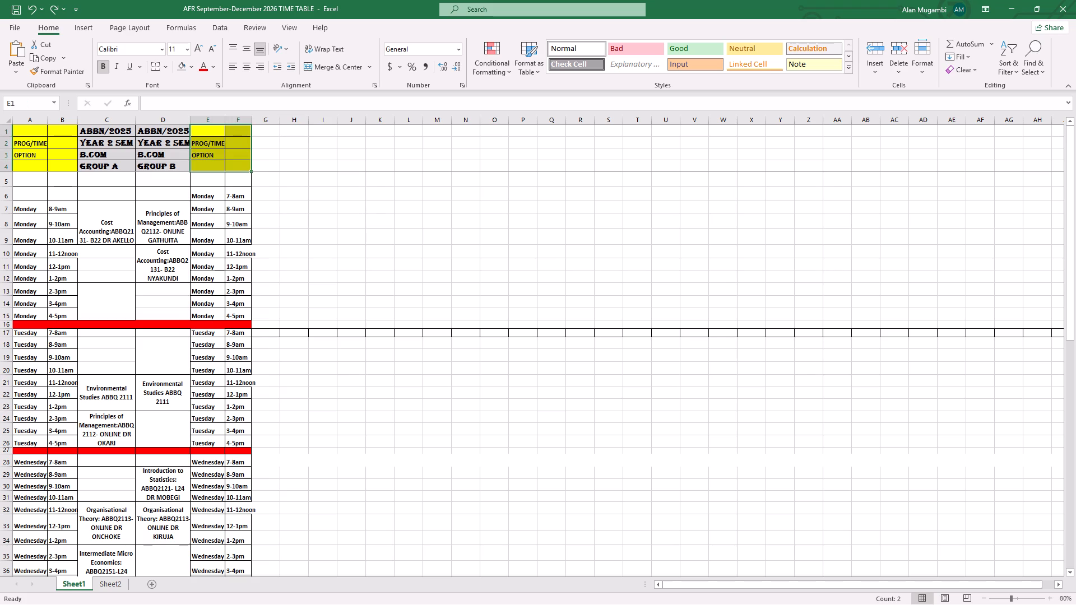
right_click(225, 156)
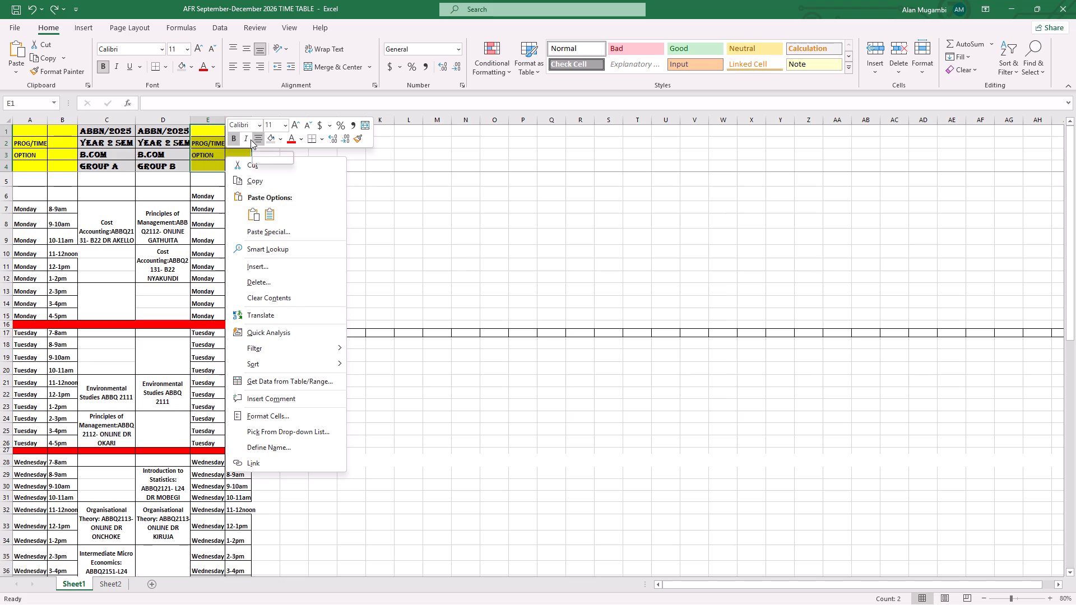
left_click(247, 138)
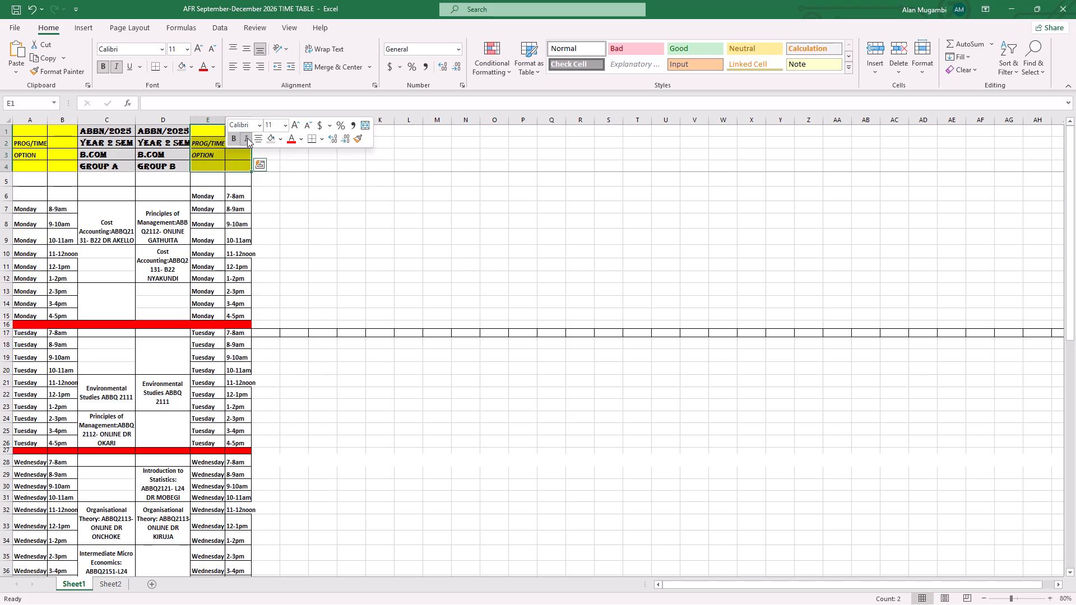
Browse the font list and set the header block E1:F4 to Algerian.
left_click(258, 131)
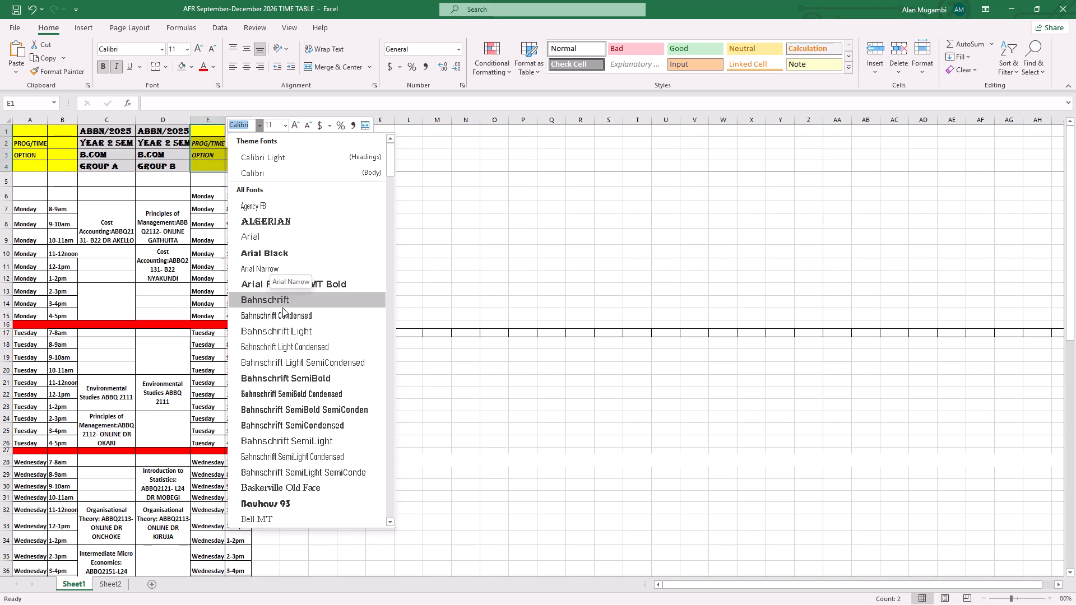
left_click(392, 348)
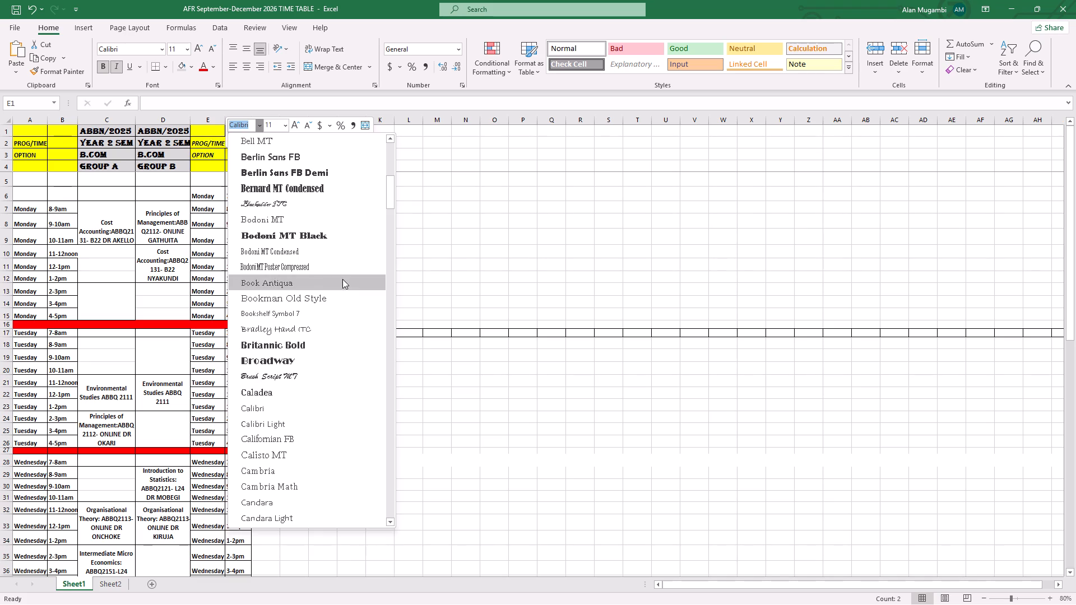
left_click(389, 260)
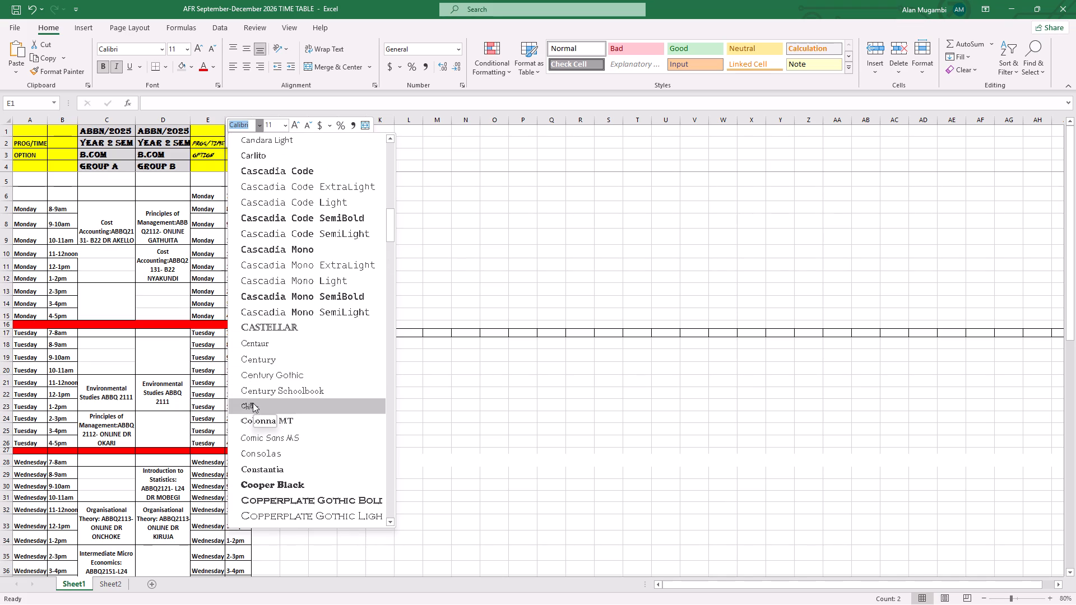
left_click(388, 368)
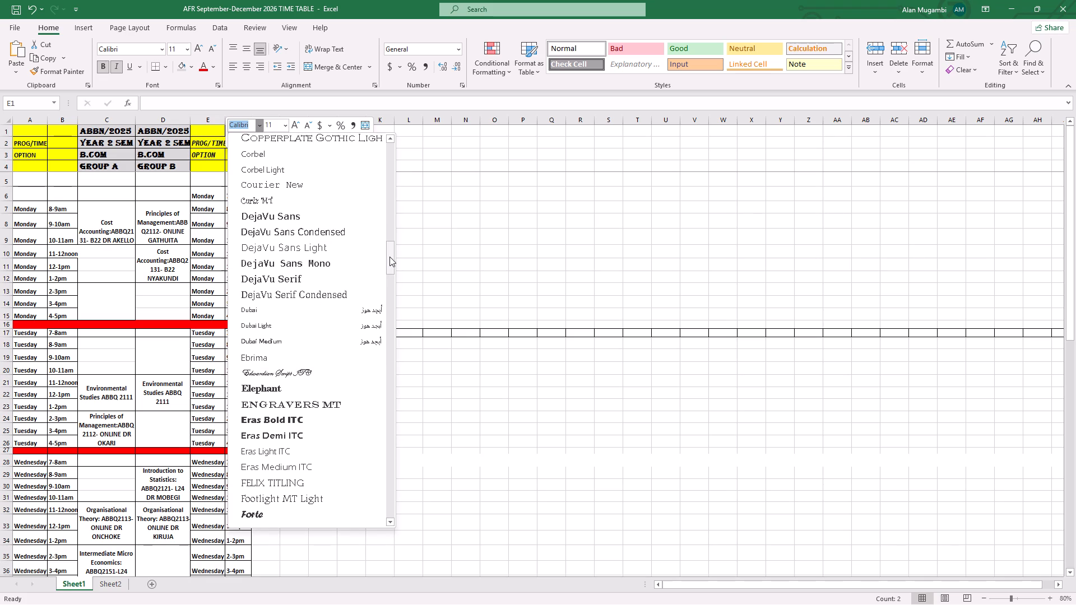
left_click_drag(389, 257, 390, 279)
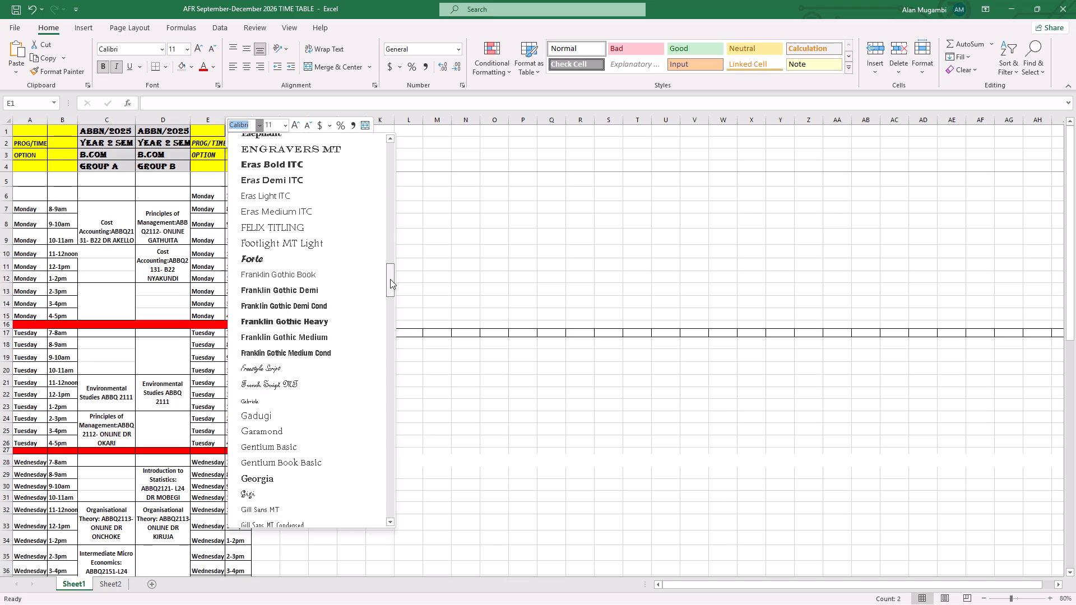
left_click_drag(390, 279, 391, 309)
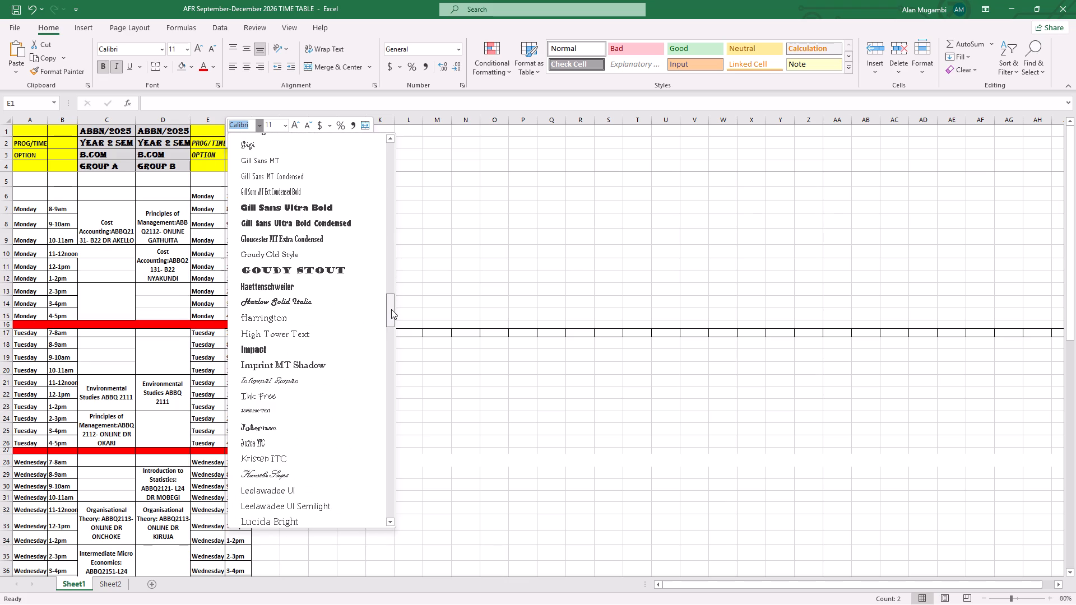
left_click_drag(391, 309, 392, 360)
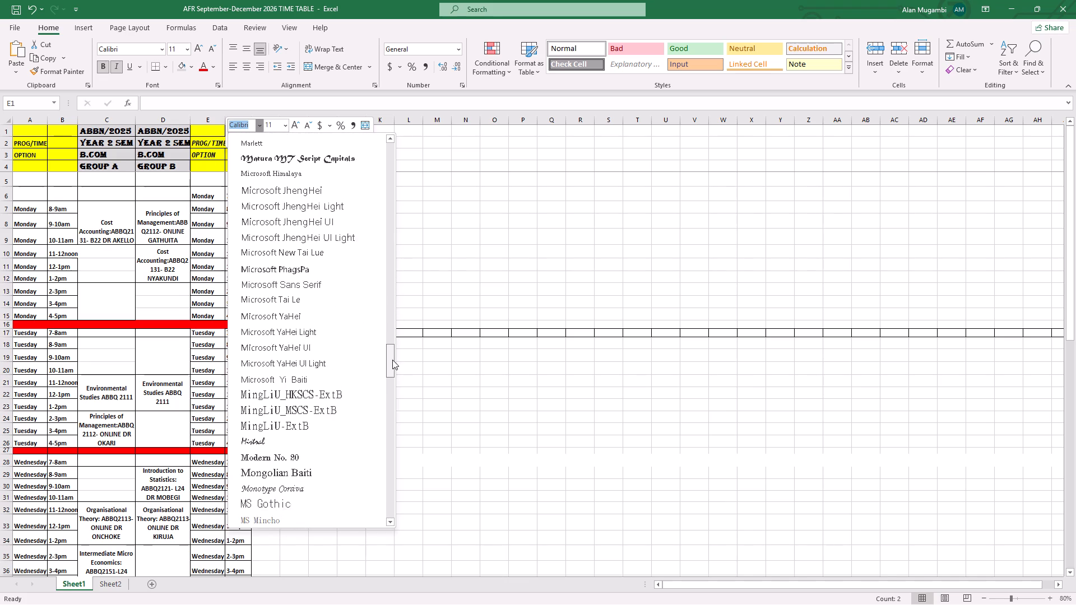
left_click_drag(392, 360, 382, 343)
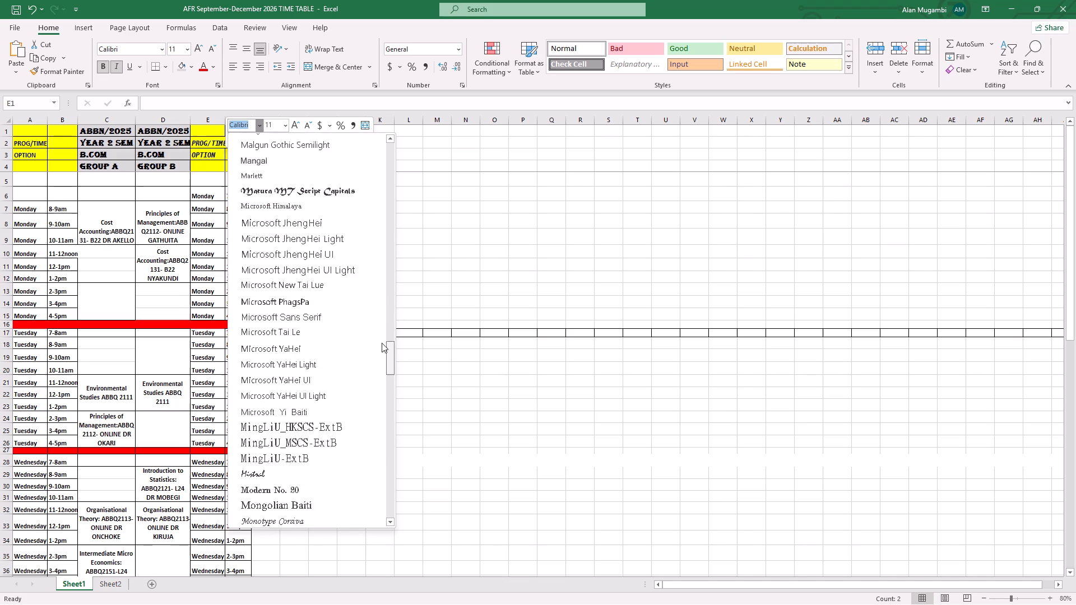
left_click_drag(382, 343, 395, 159)
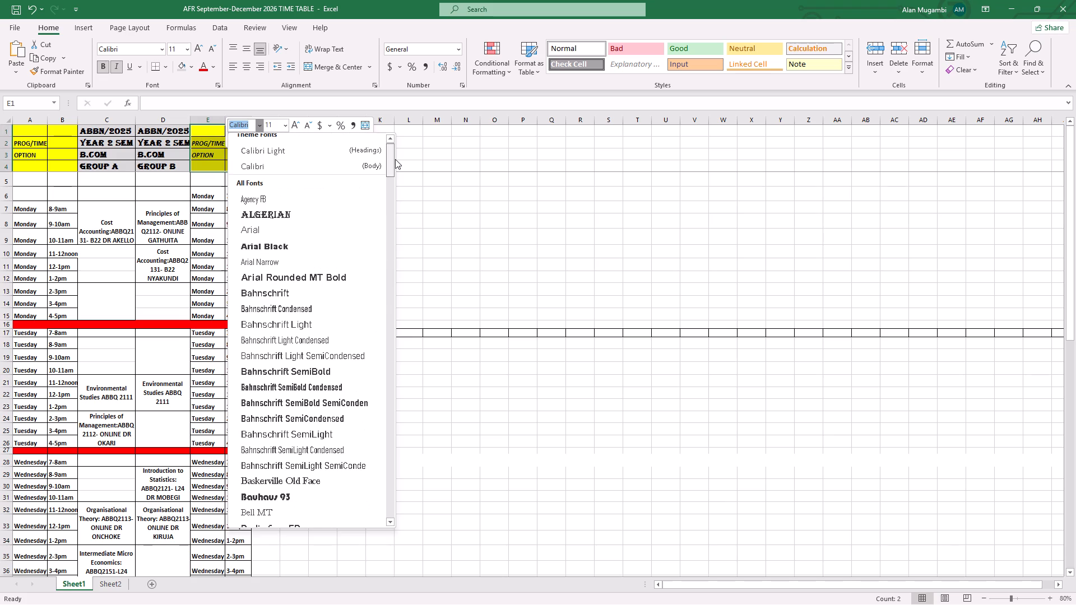
left_click_drag(395, 159, 395, 159)
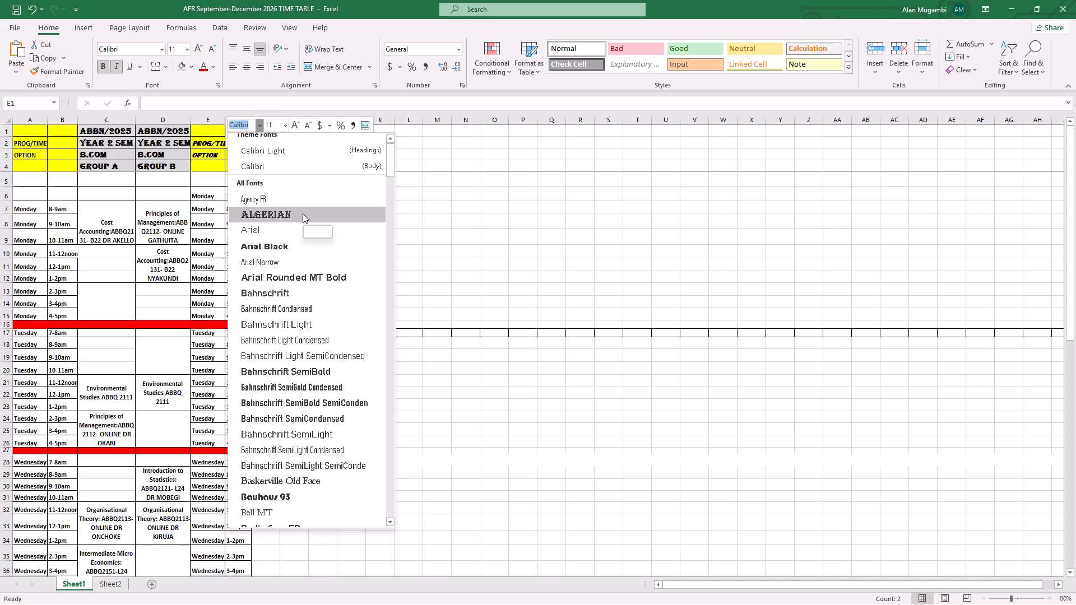
left_click(303, 213)
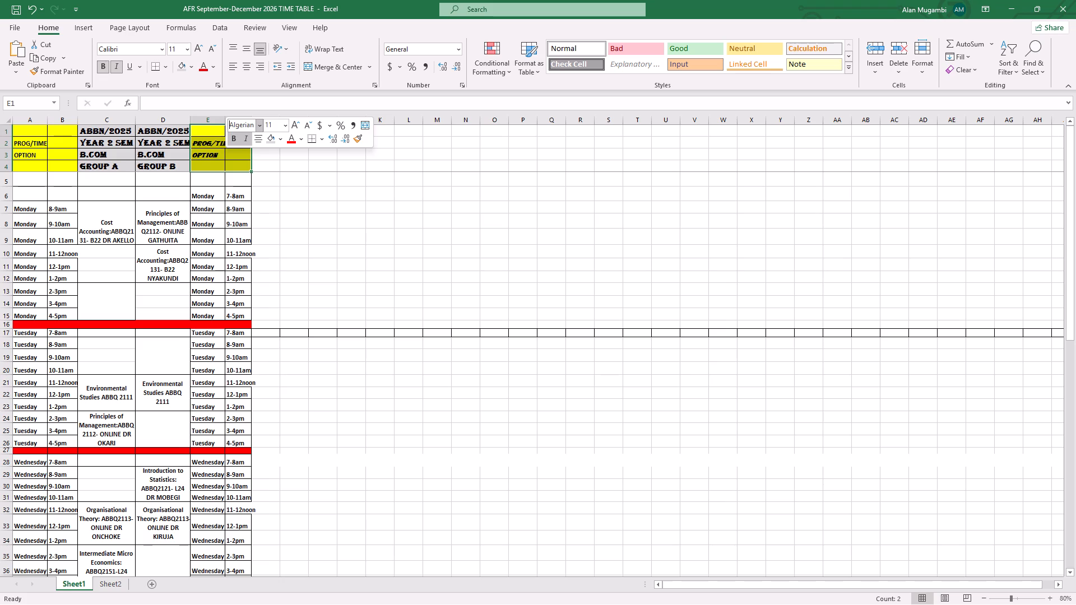
left_click(215, 149)
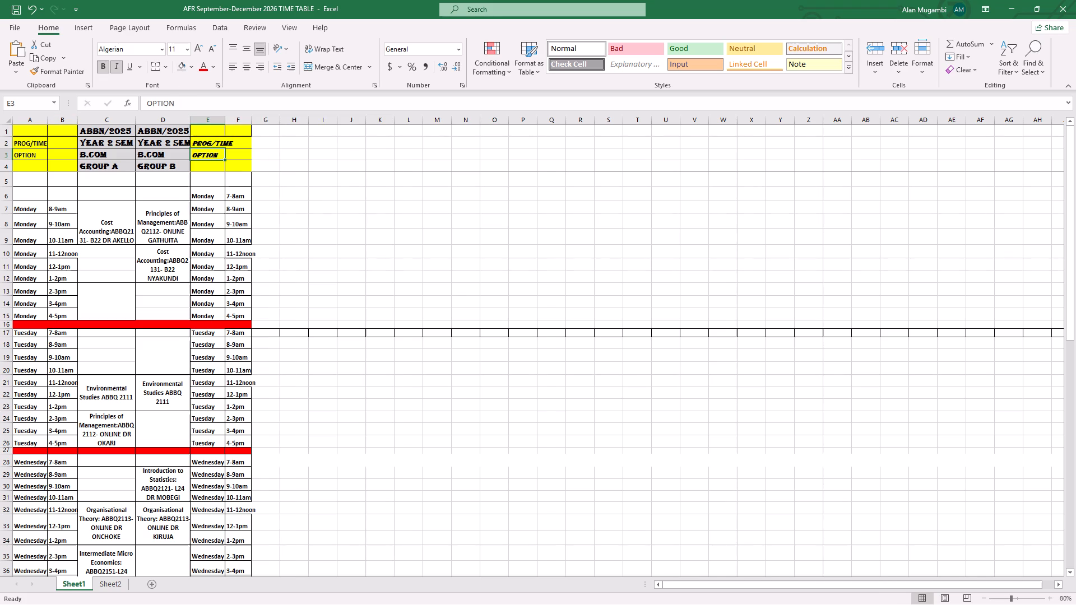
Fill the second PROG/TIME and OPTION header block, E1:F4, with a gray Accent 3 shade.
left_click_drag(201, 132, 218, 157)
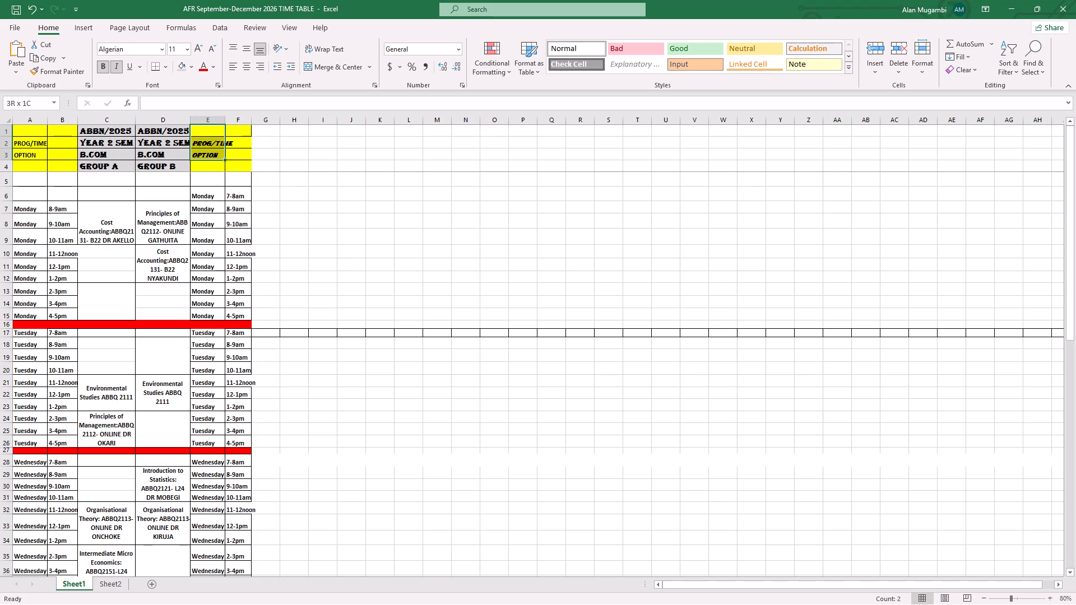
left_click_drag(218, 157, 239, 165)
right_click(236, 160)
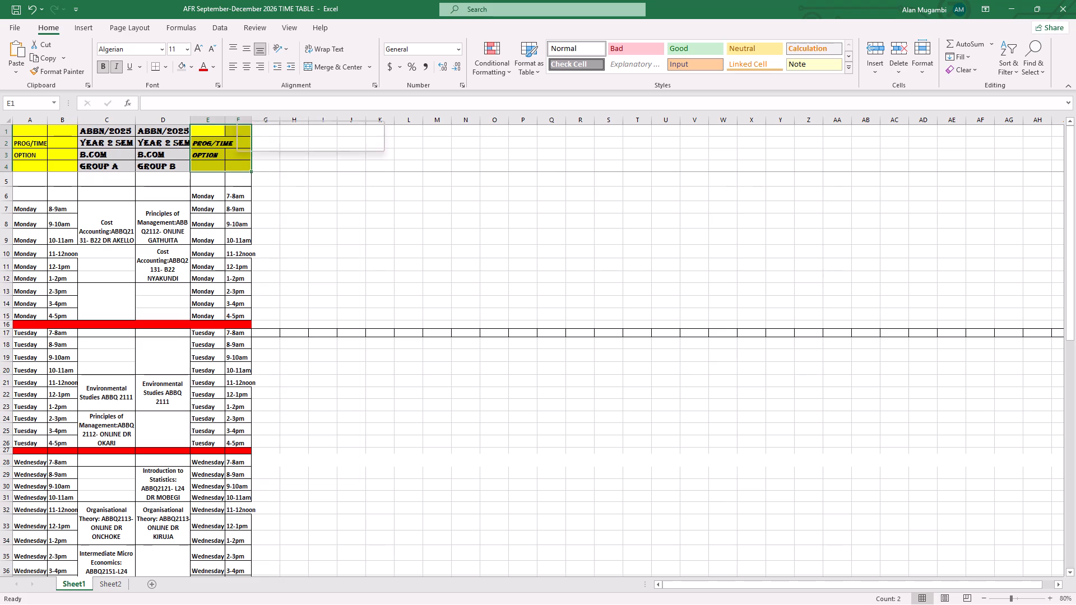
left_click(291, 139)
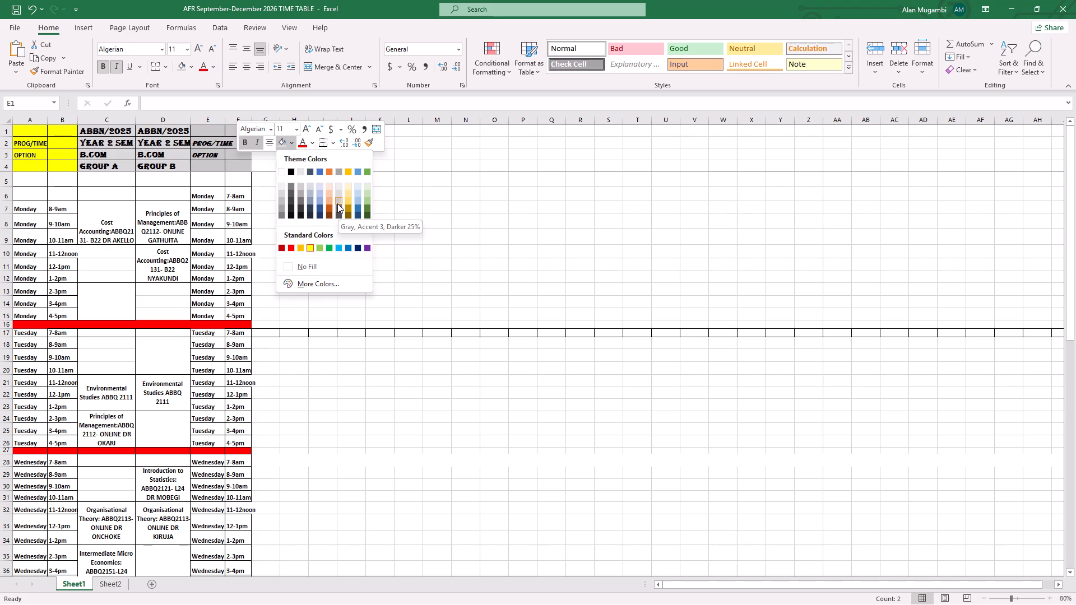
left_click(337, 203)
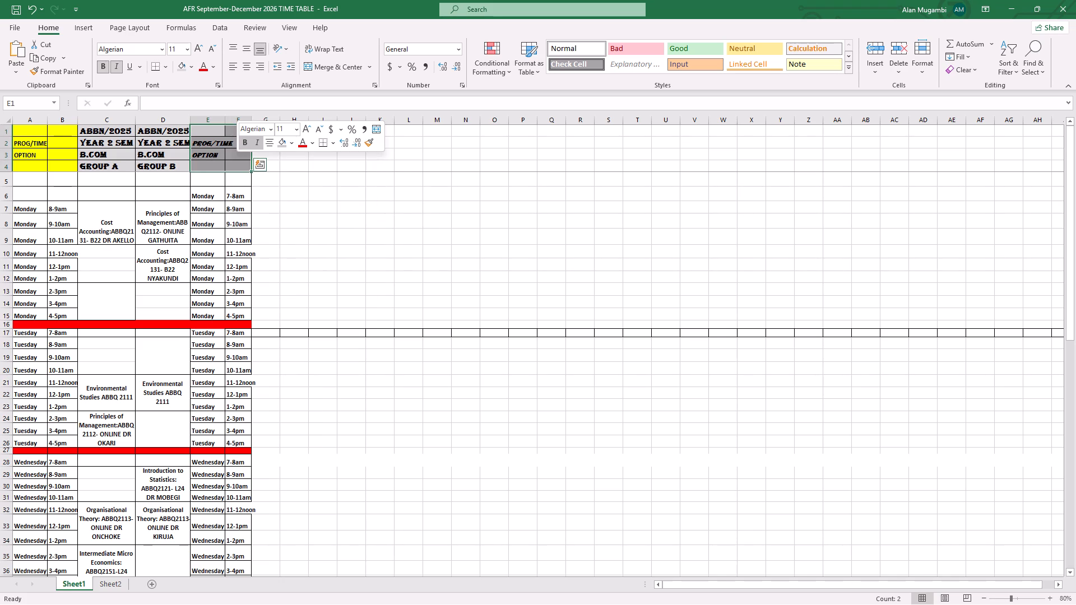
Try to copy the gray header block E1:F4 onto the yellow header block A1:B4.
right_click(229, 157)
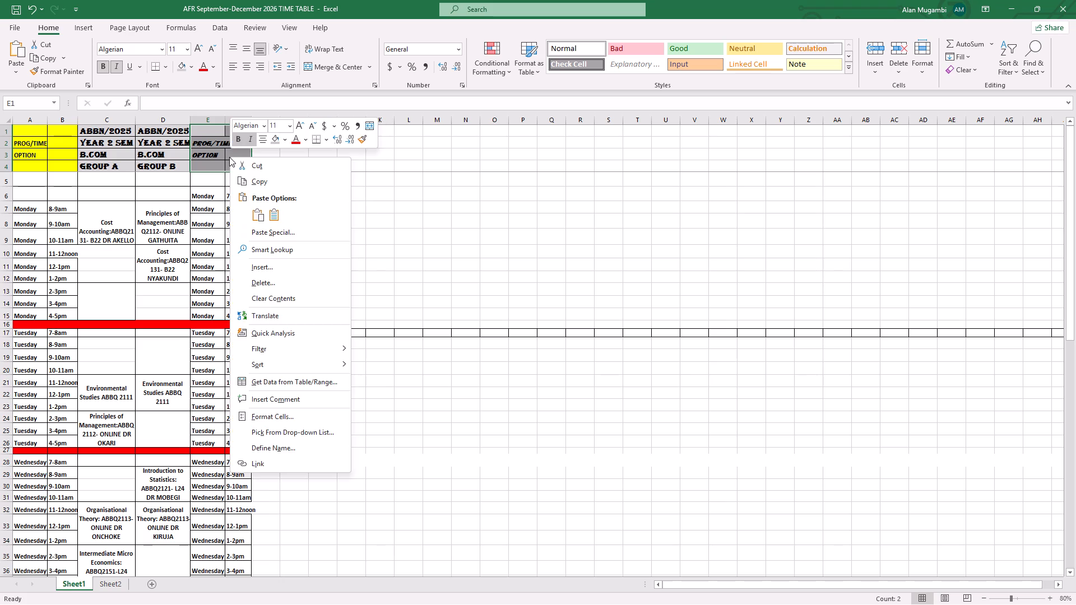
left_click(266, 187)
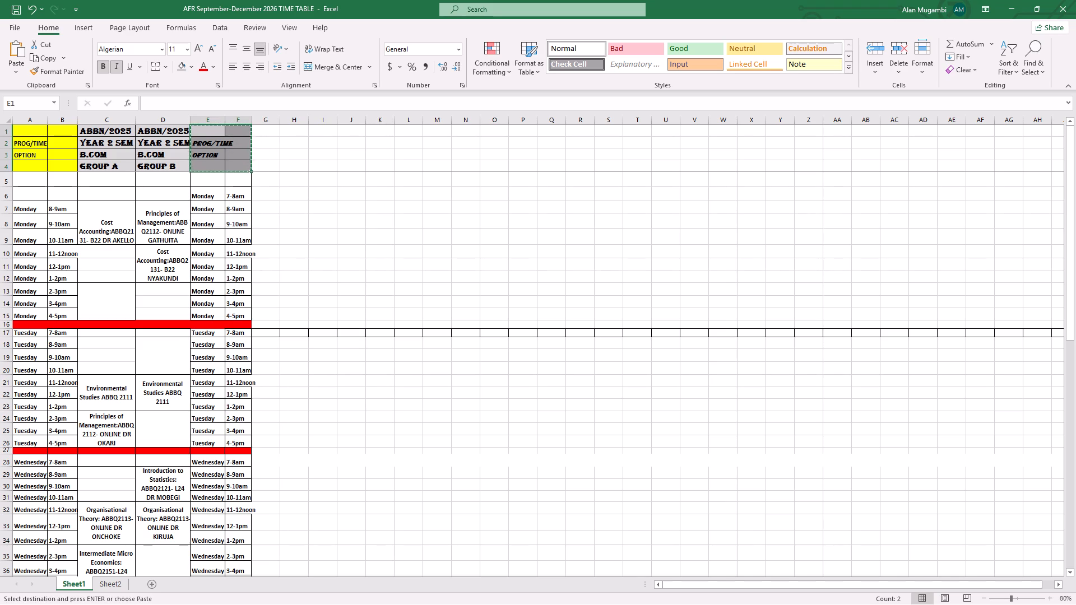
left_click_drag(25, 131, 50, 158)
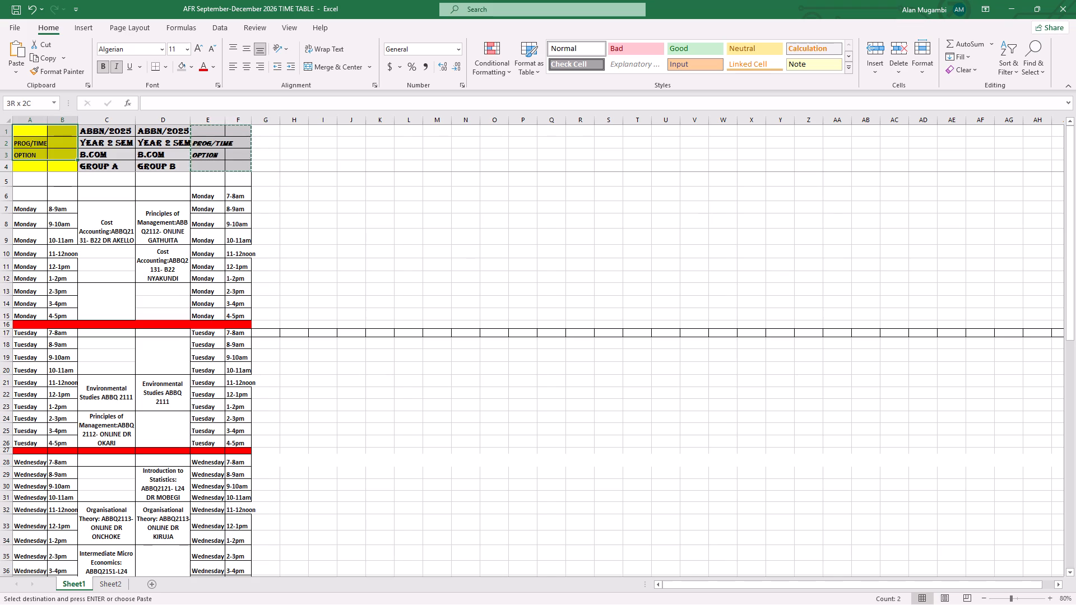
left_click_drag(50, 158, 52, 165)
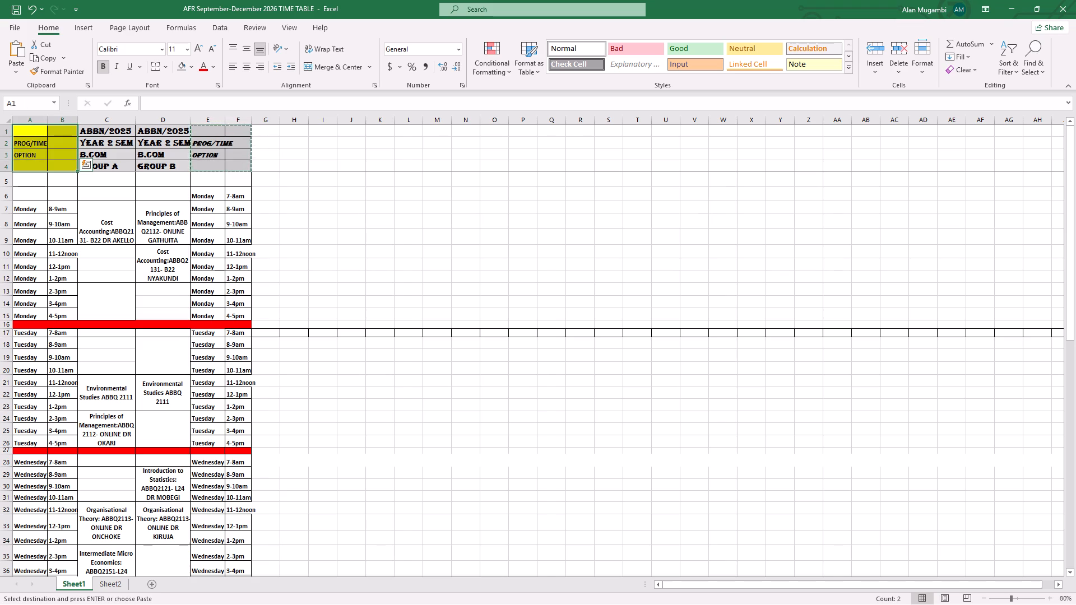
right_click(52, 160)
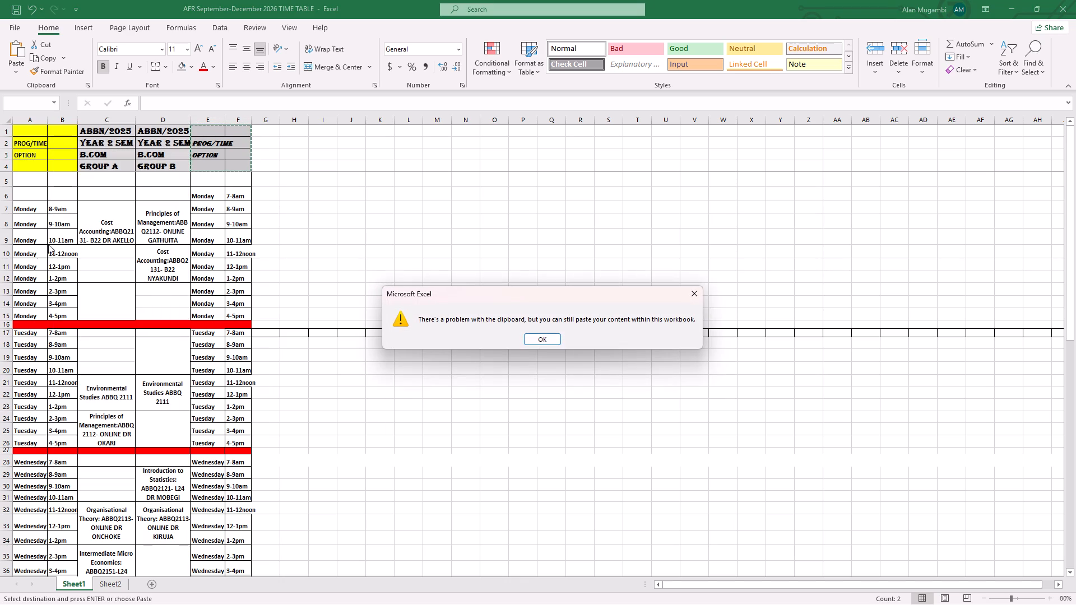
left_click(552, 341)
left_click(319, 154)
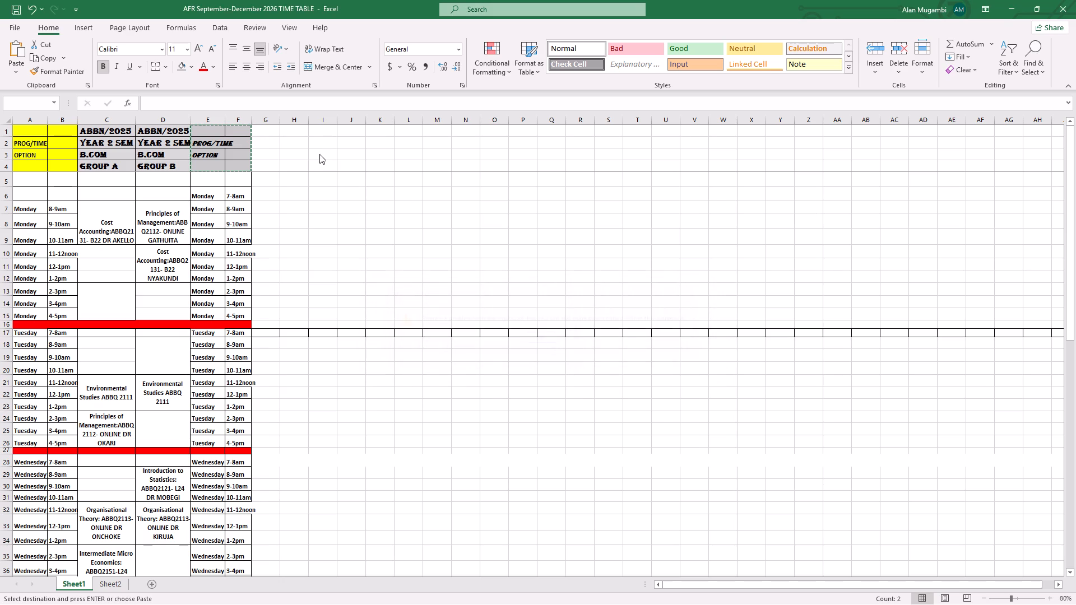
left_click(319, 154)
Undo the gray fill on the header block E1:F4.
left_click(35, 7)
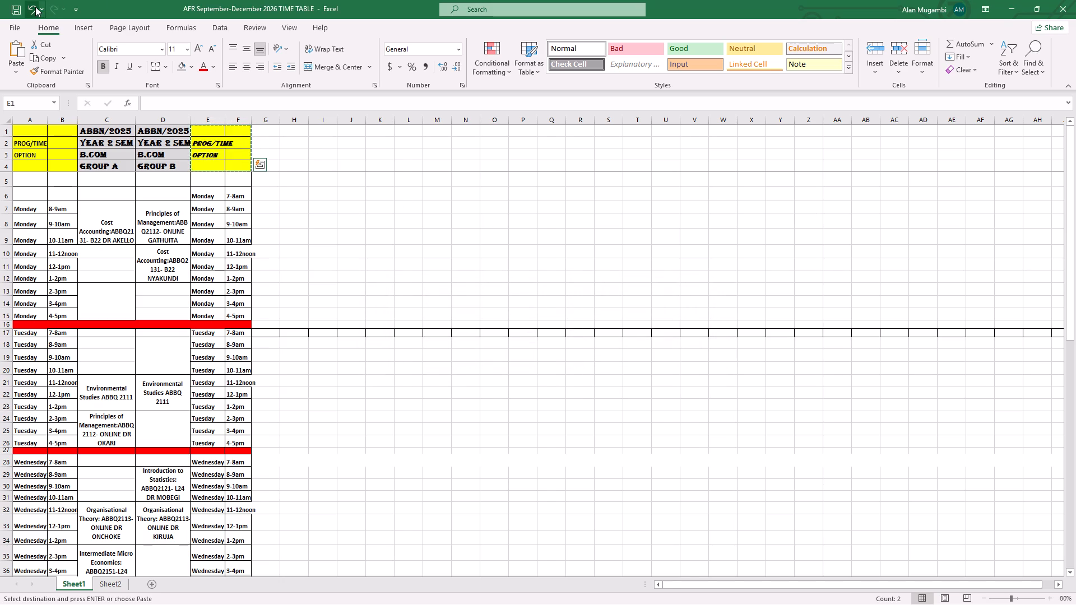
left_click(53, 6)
Fill the header block E1:F4 with a dark gray Accent 3 shade.
right_click(217, 161)
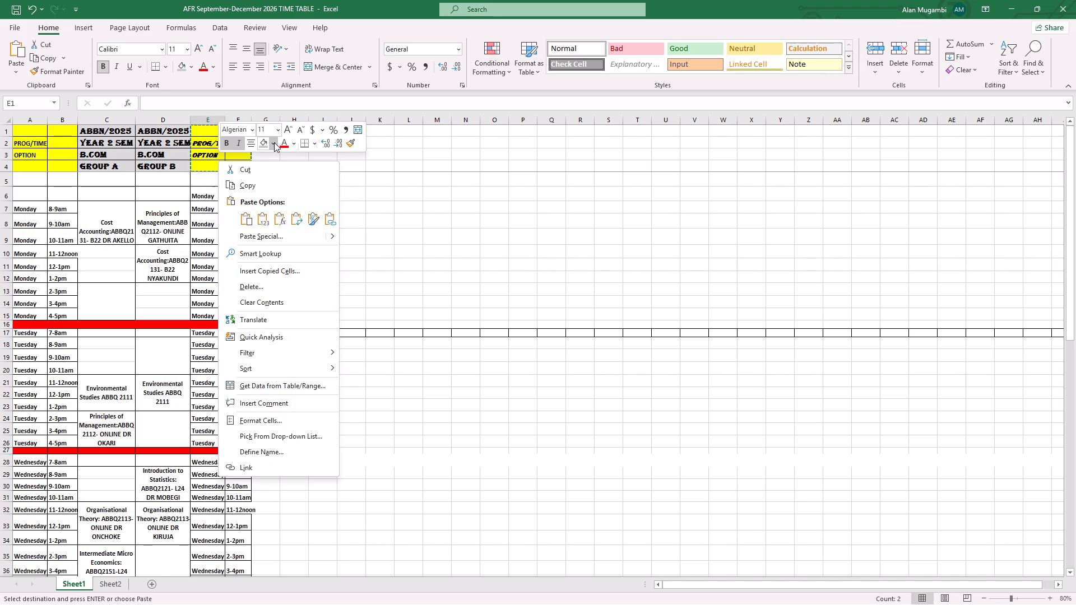
left_click(273, 142)
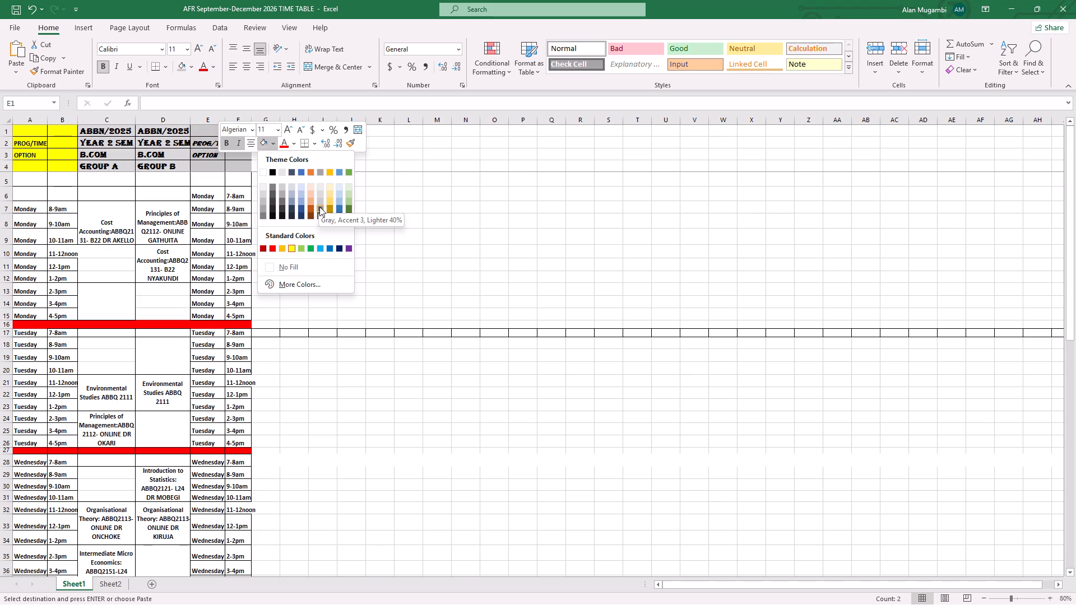
left_click(319, 209)
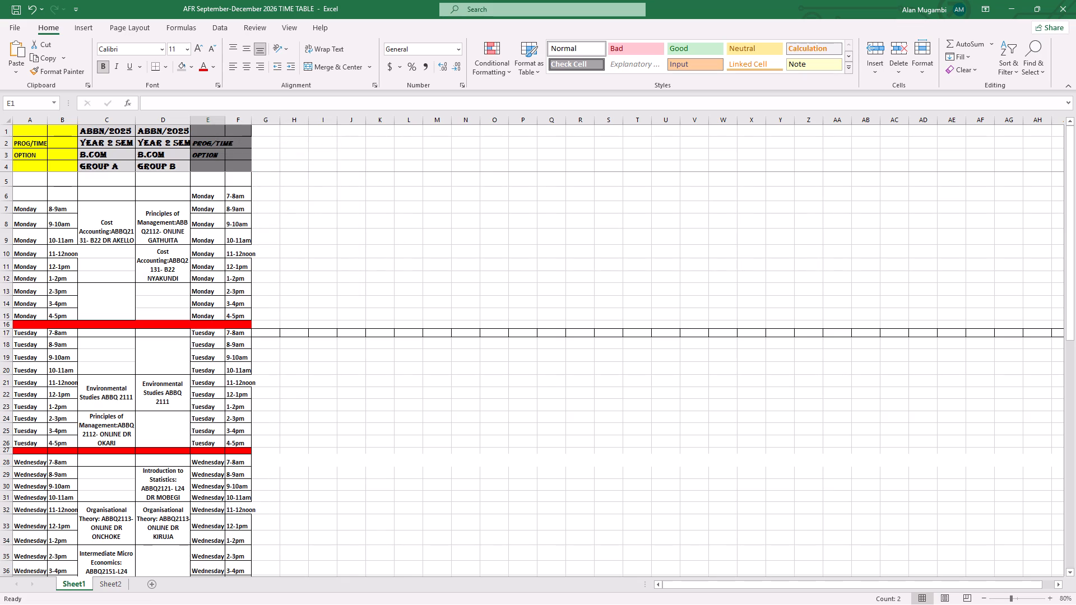
Fill the first PROG/TIME and OPTION header block, A1:B4, with the same dark gray as E1:F4.
left_click_drag(23, 128, 49, 155)
left_click_drag(30, 133, 53, 173)
left_click(47, 157)
left_click_drag(26, 137, 34, 142)
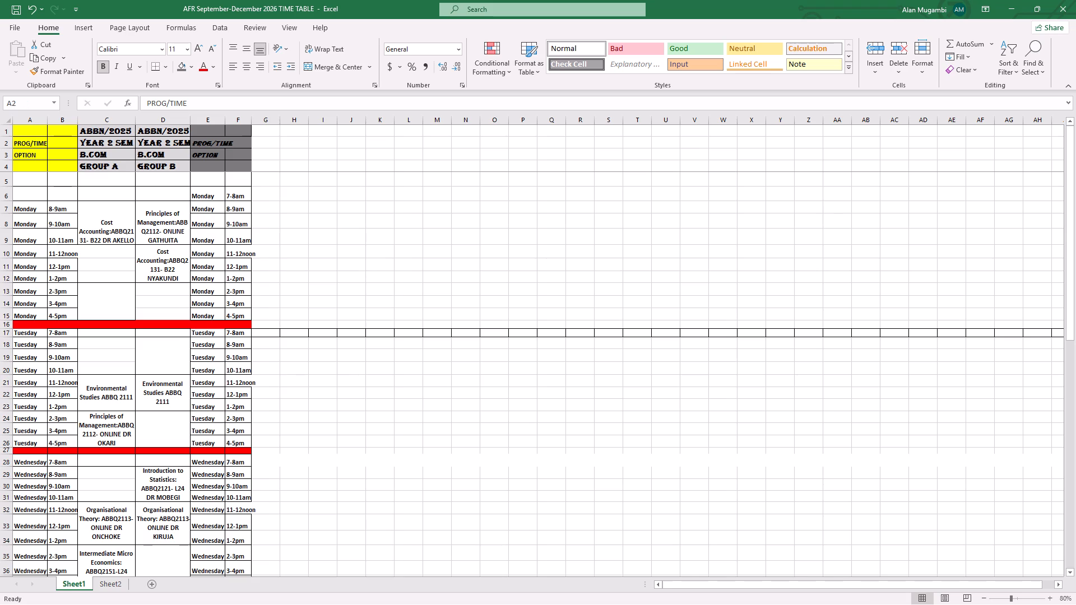
left_click_drag(19, 129, 39, 151)
left_click_drag(39, 151, 63, 168)
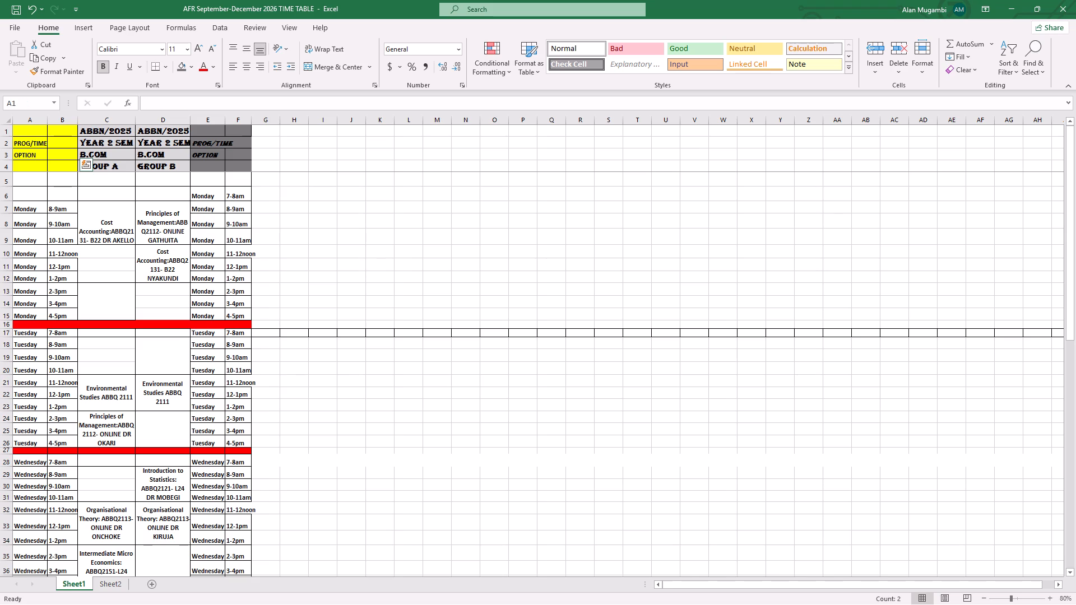
left_click(65, 171)
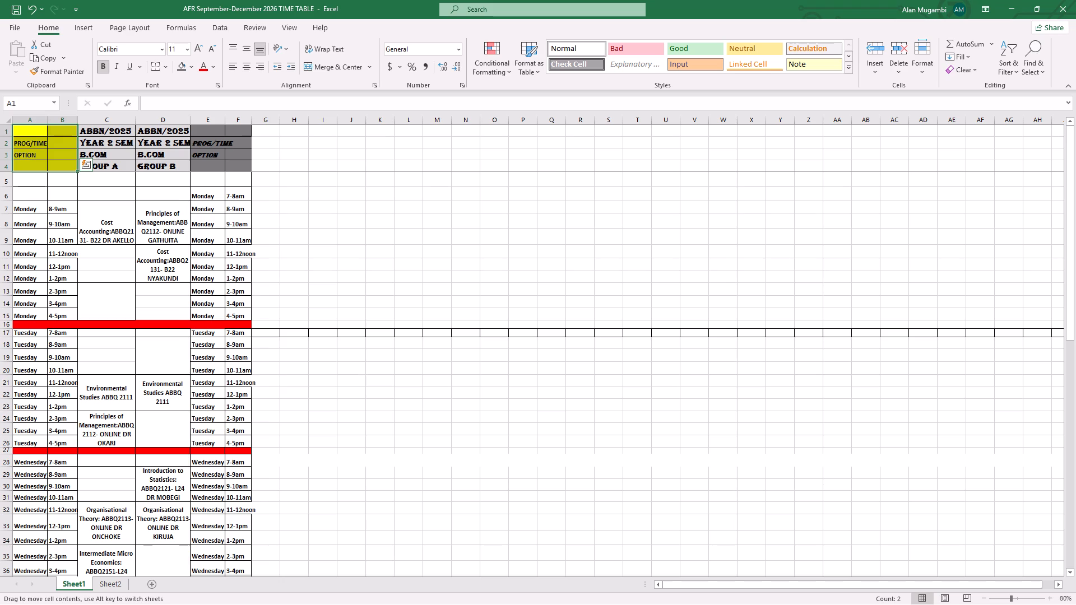
right_click(58, 148)
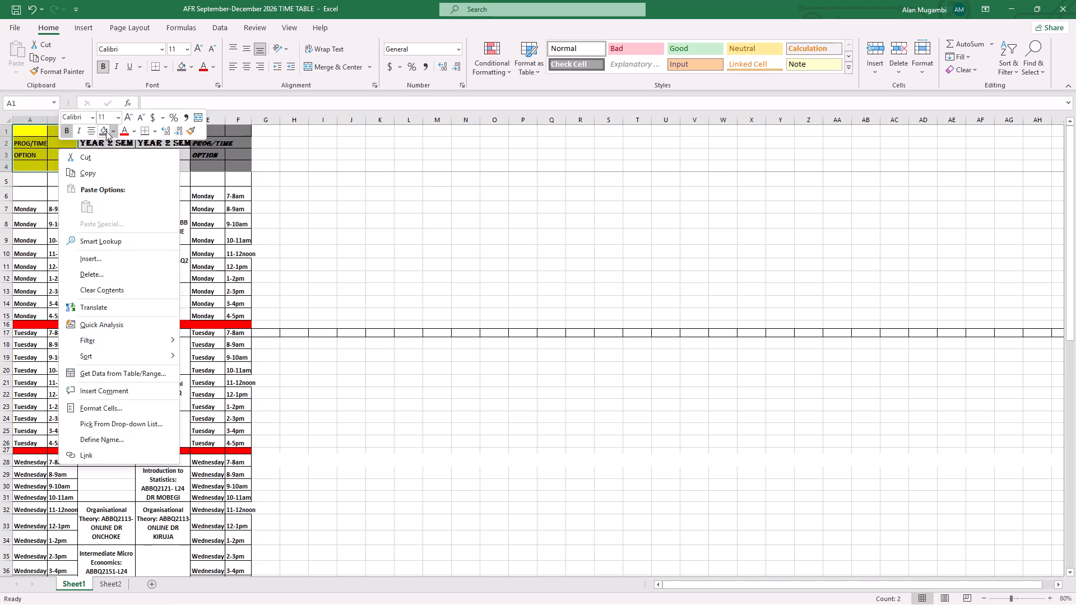
left_click(110, 130)
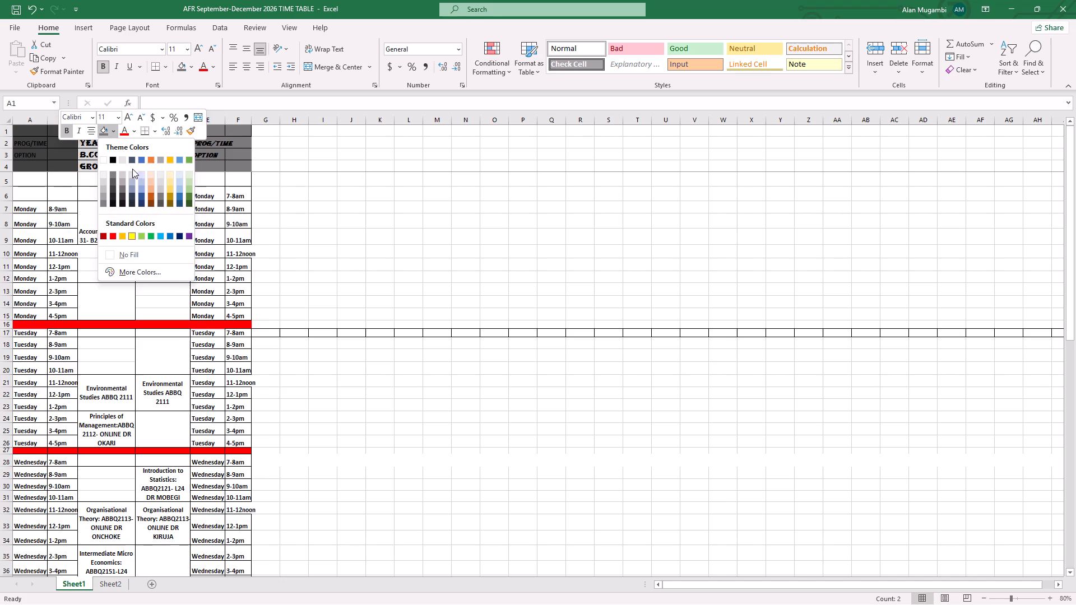
left_click(105, 130)
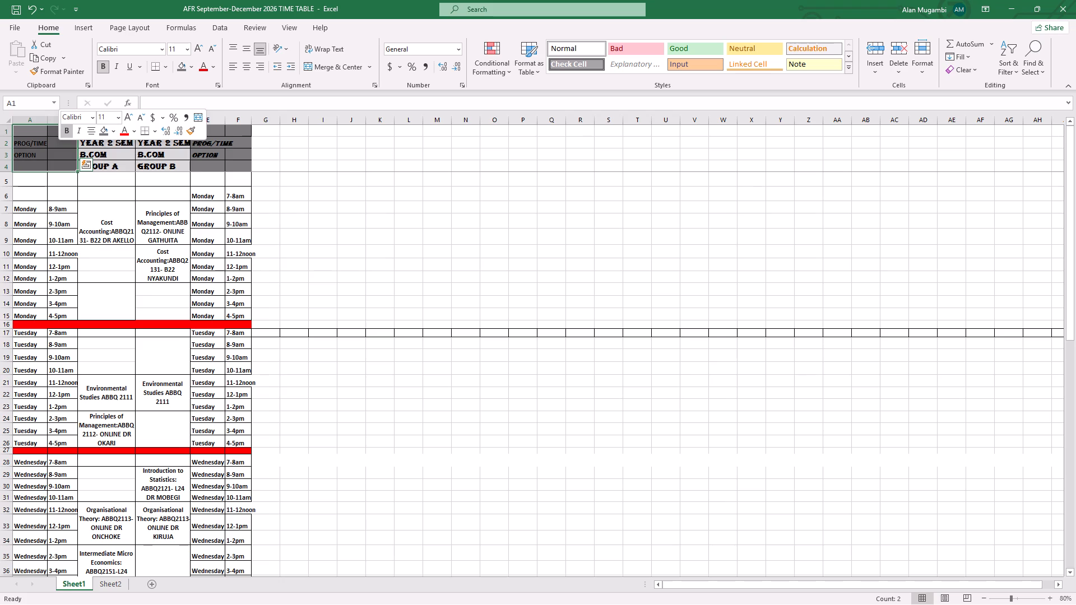
Set the header block A1:B4 to Algerian and italicize it to match E1:F4.
left_click(94, 120)
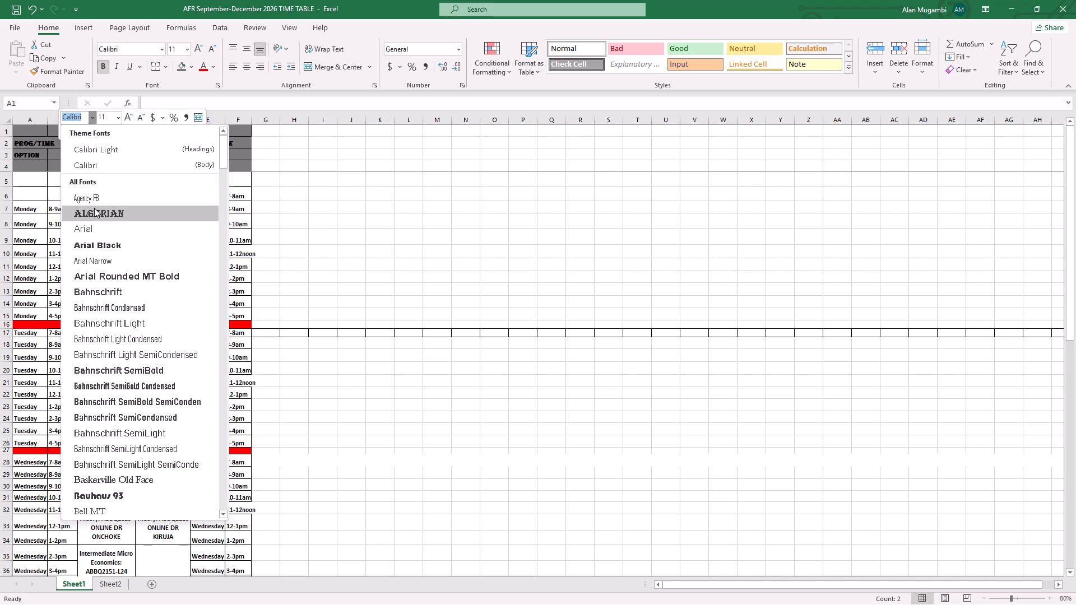
left_click(94, 211)
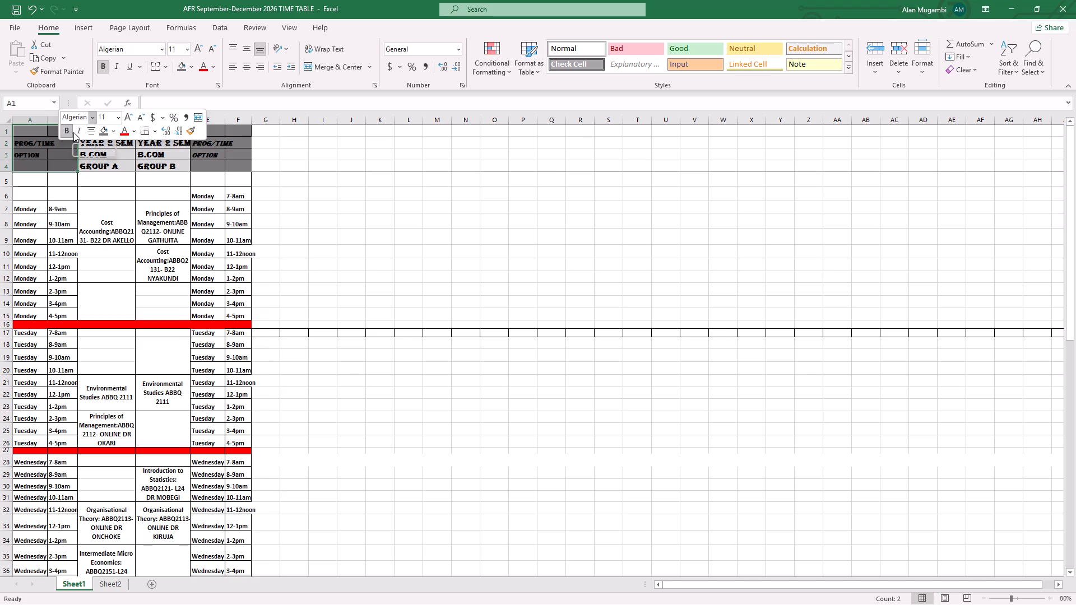
left_click(77, 132)
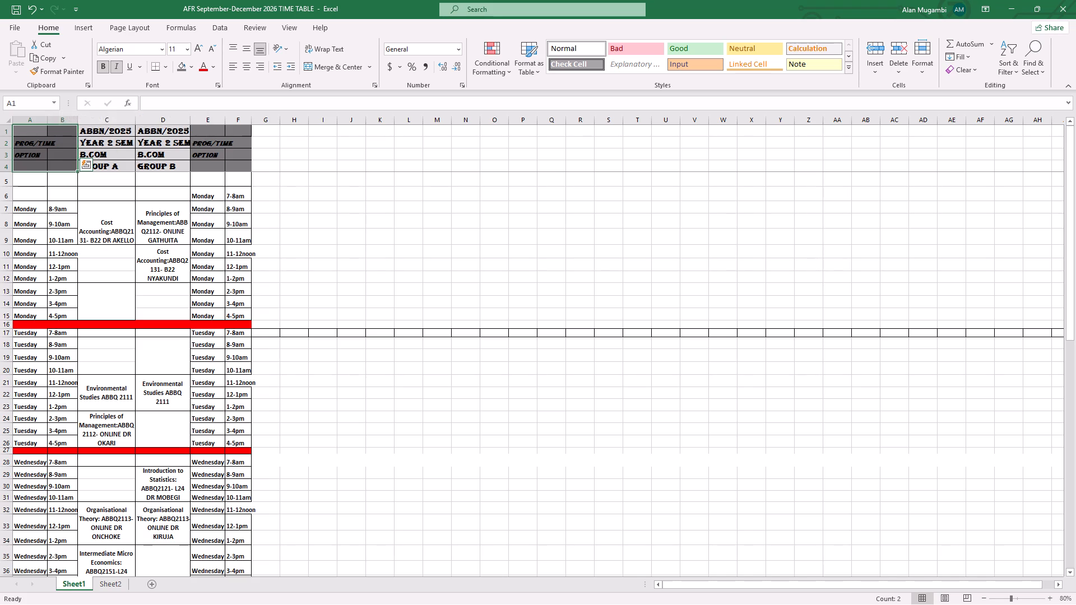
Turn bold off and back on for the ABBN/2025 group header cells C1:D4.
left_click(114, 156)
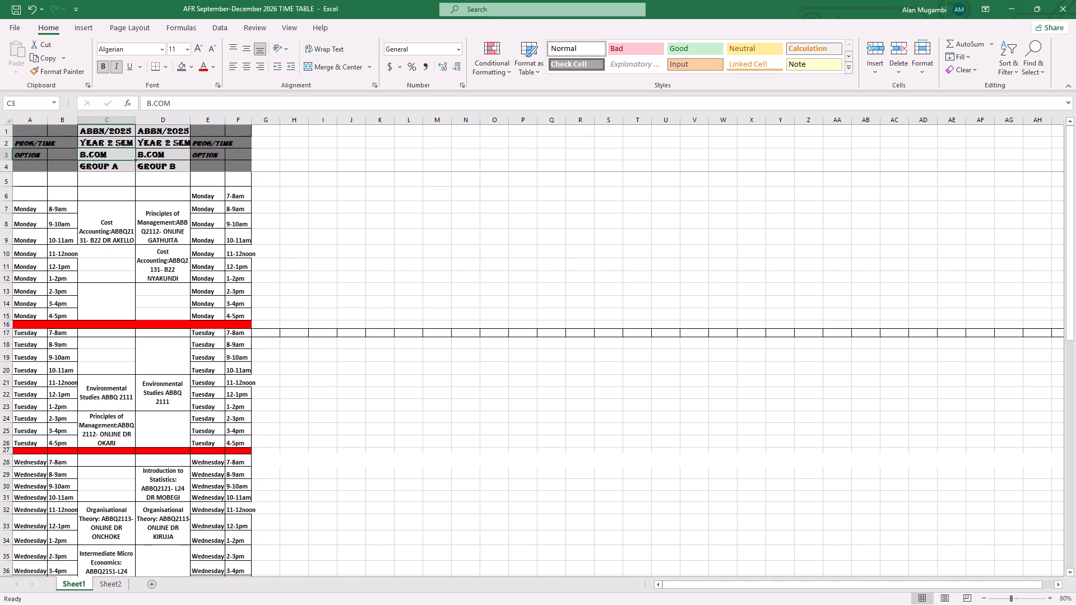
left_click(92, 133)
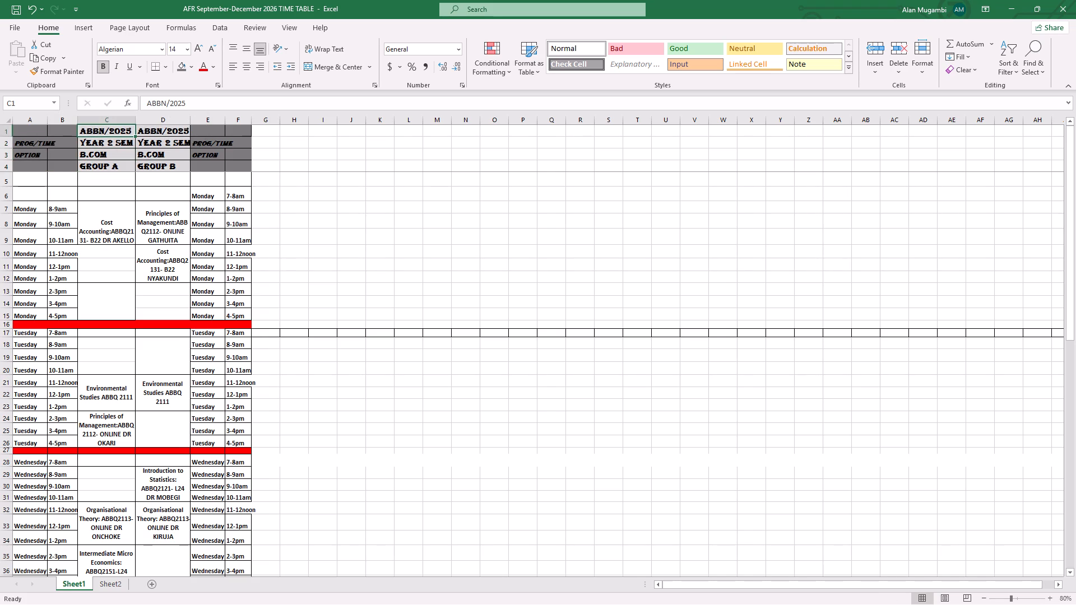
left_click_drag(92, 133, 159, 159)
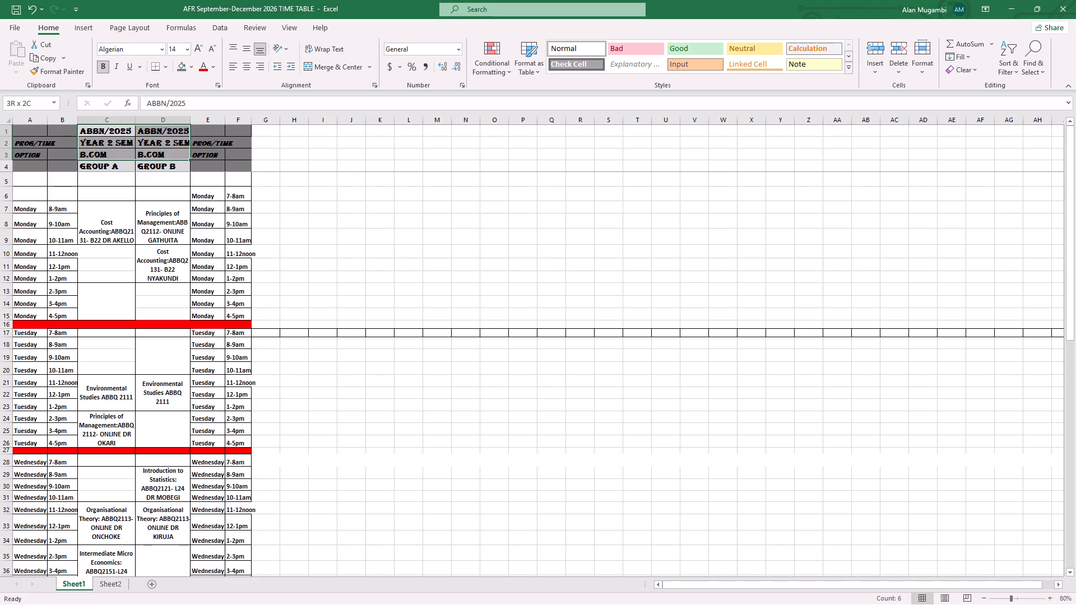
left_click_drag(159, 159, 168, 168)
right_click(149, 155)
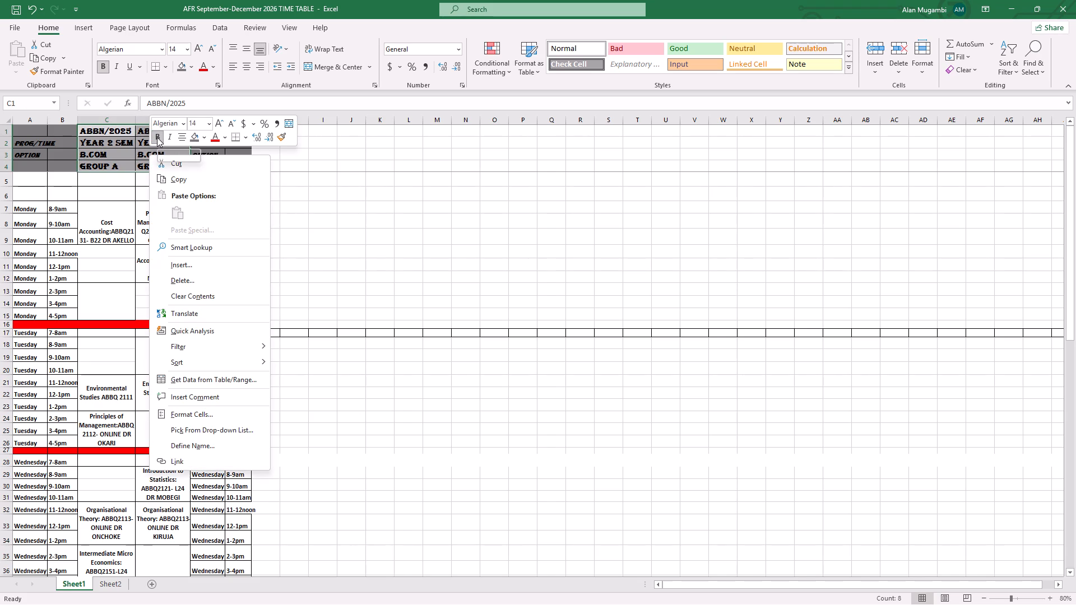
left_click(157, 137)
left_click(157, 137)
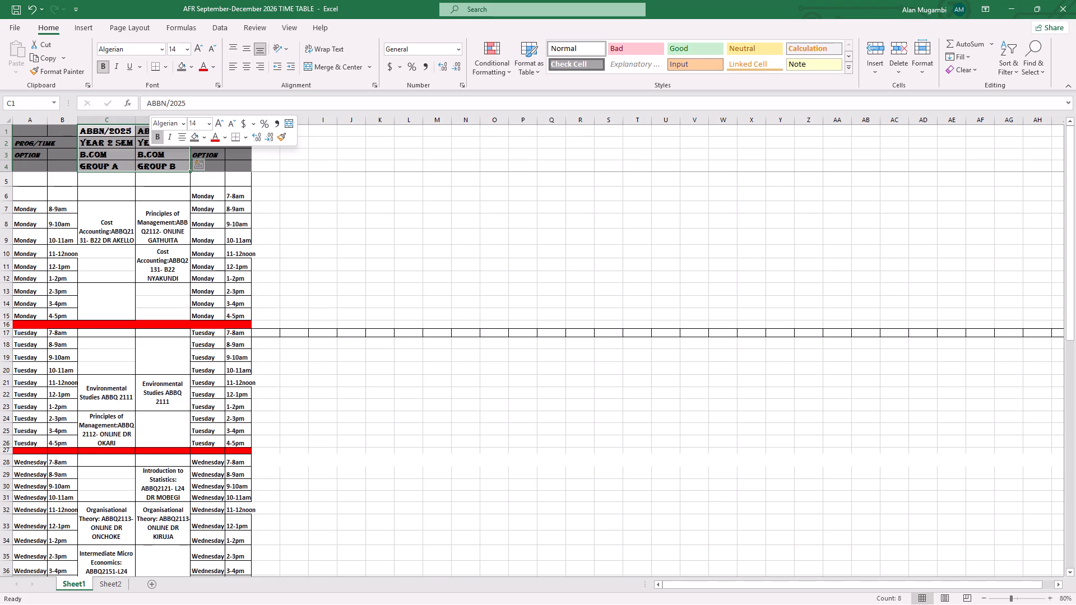
Remove bold from the PROG/TIME and OPTION header block A1:B4.
left_click_drag(30, 133, 60, 162)
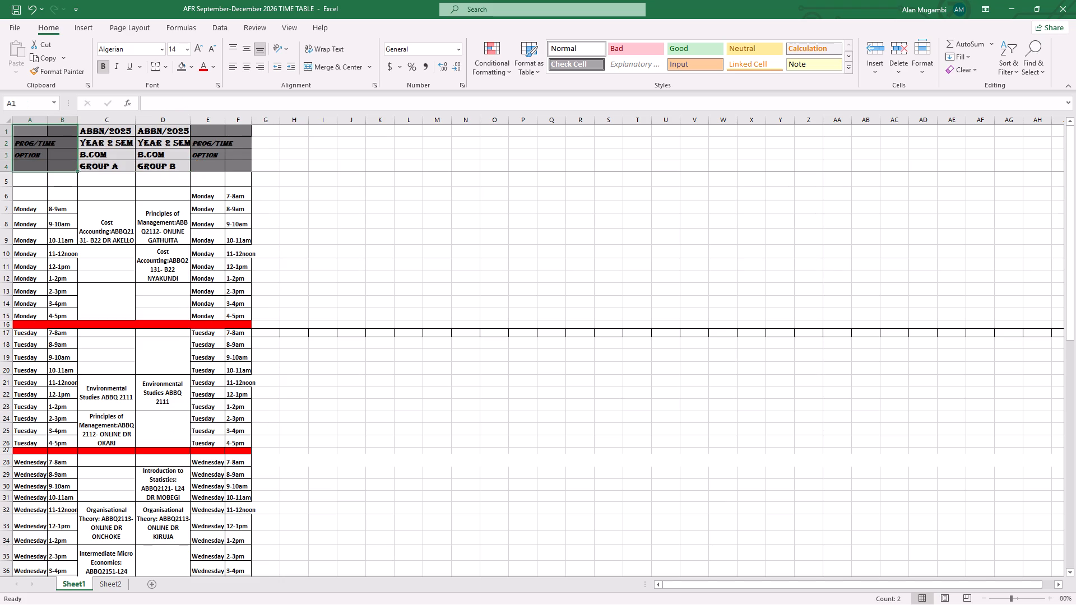
right_click(54, 152)
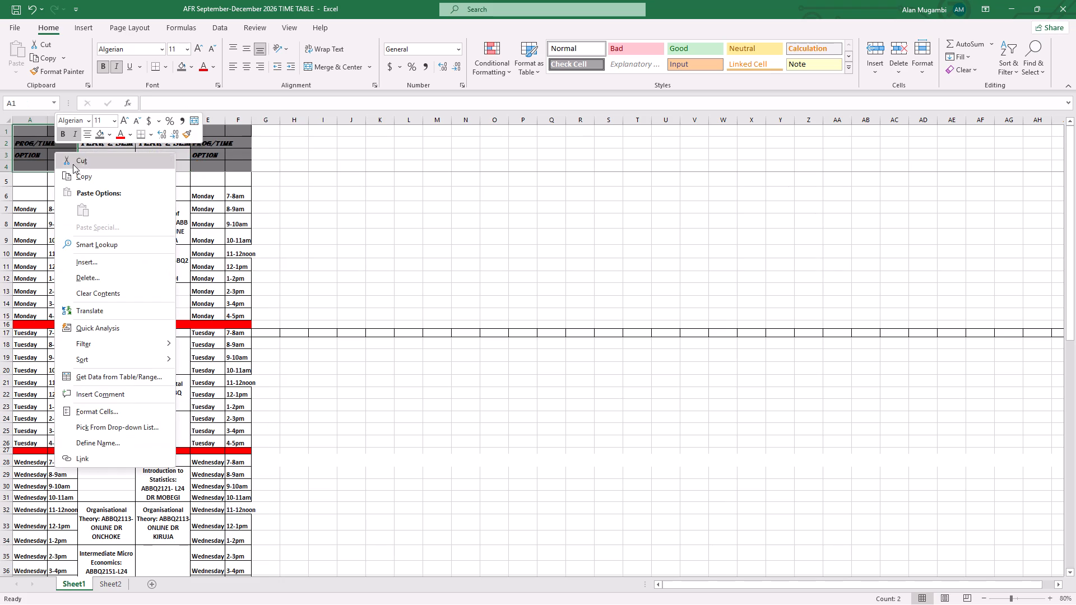
left_click(67, 133)
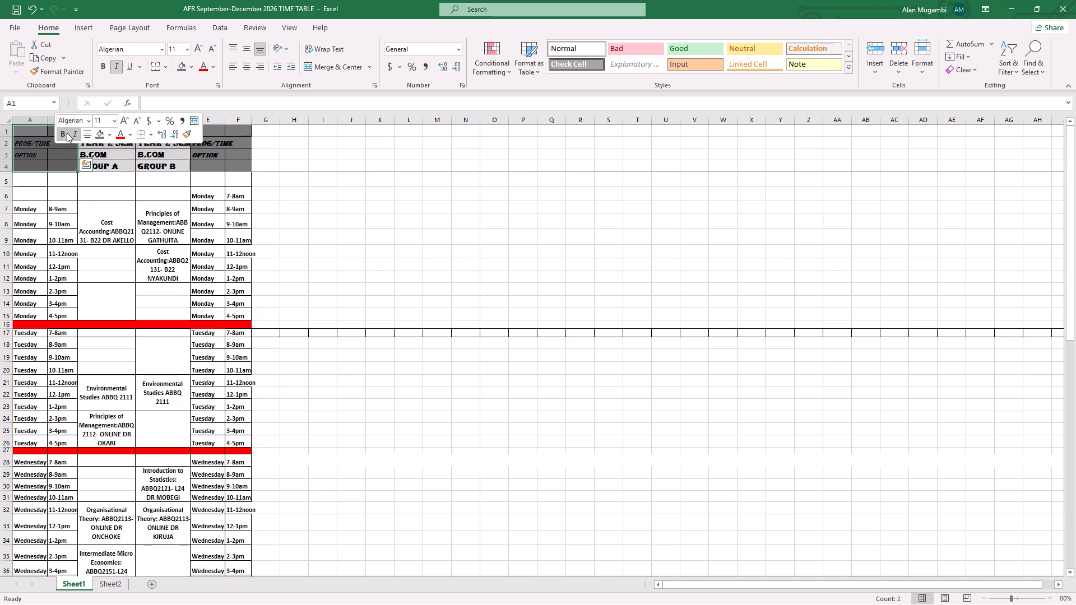
Reapply bold to the PROG/TIME and OPTION header block A1:B4.
left_click(67, 133)
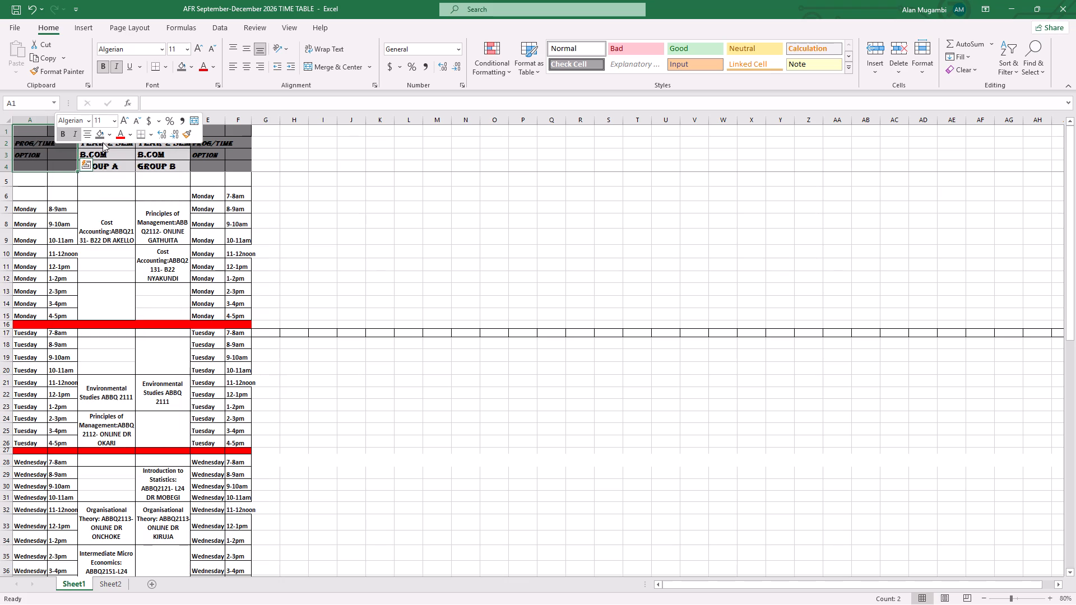
left_click(302, 206)
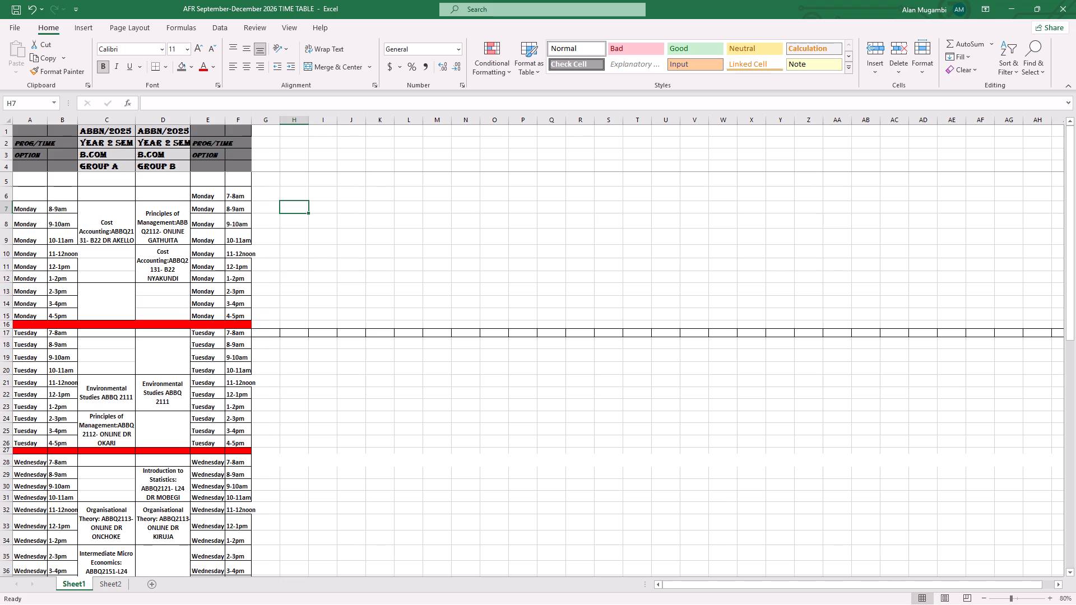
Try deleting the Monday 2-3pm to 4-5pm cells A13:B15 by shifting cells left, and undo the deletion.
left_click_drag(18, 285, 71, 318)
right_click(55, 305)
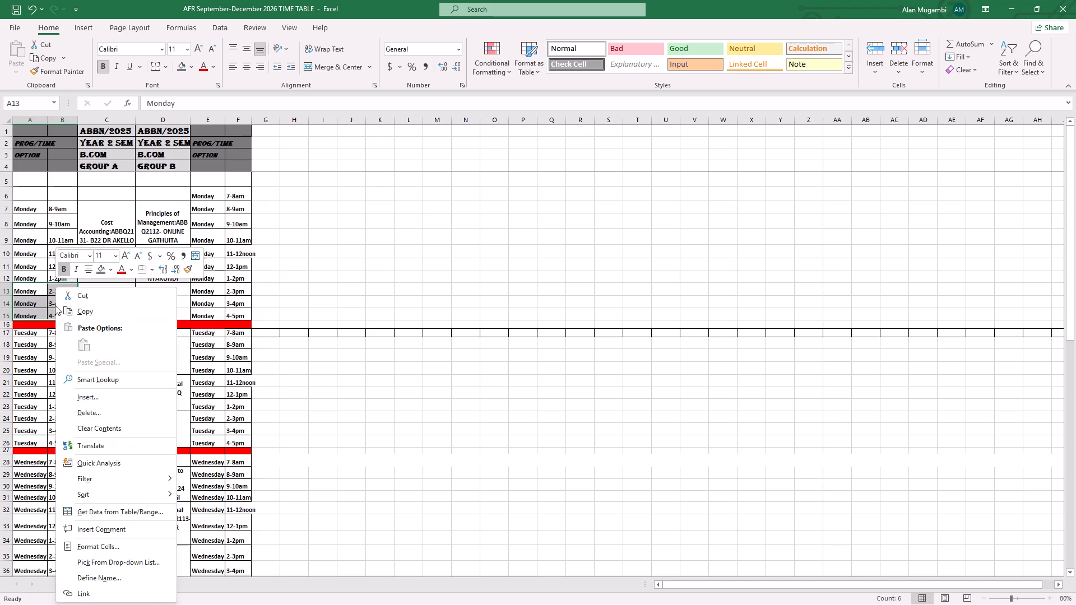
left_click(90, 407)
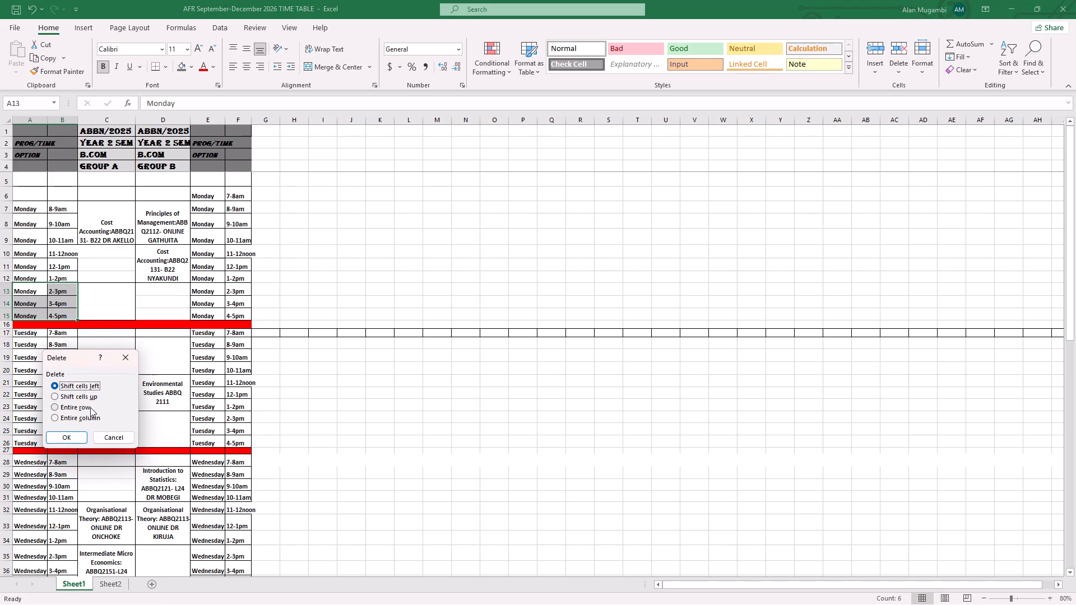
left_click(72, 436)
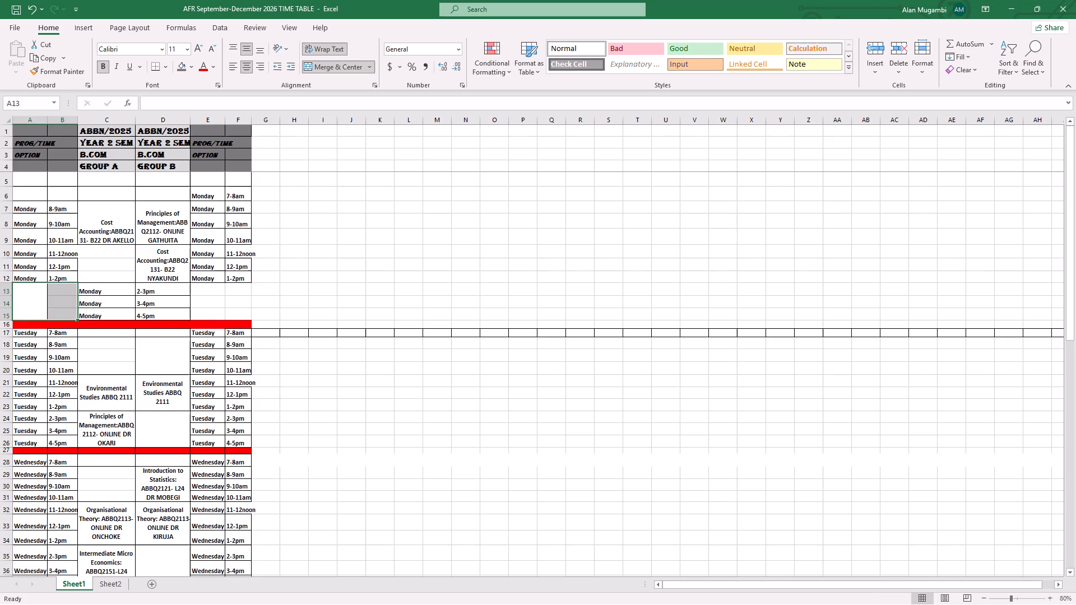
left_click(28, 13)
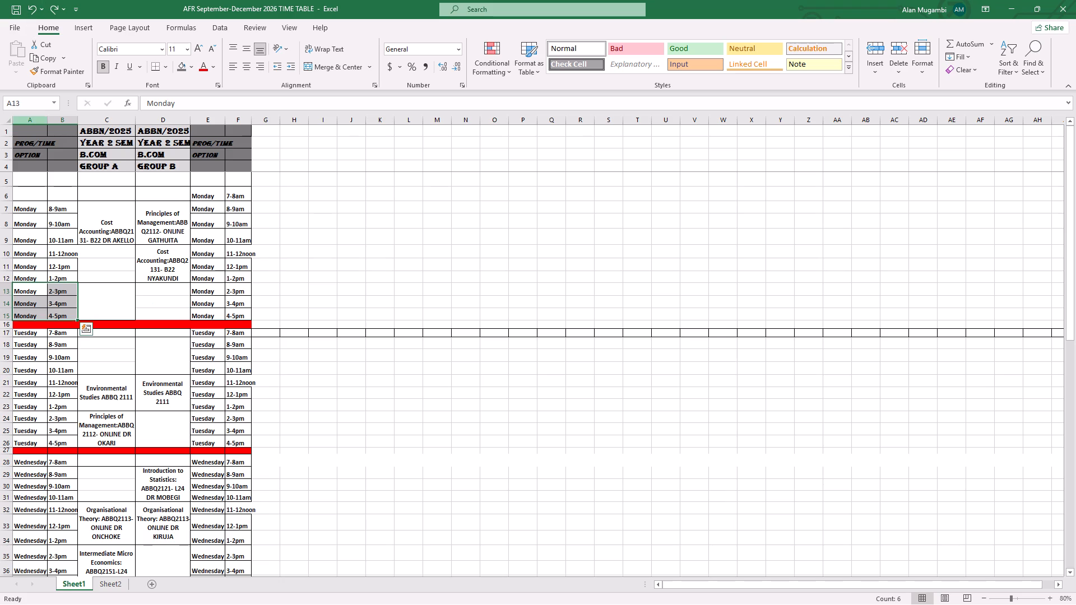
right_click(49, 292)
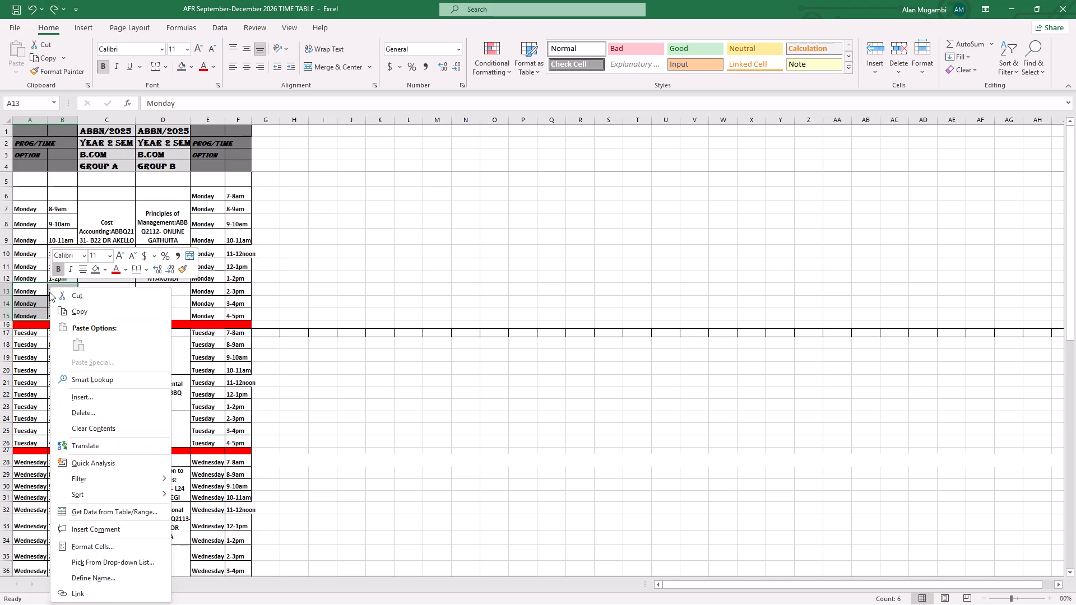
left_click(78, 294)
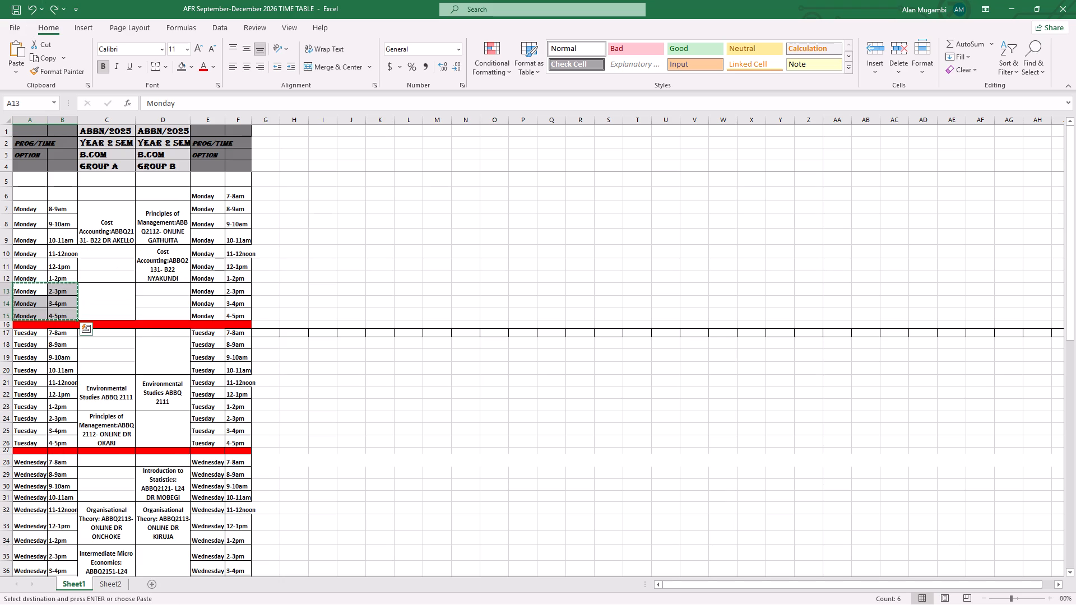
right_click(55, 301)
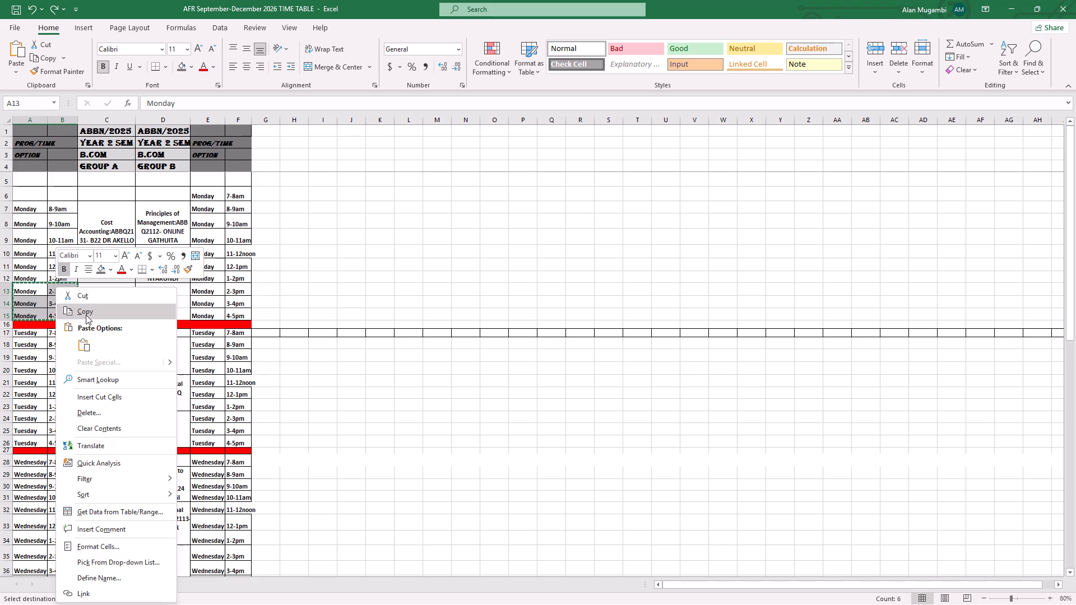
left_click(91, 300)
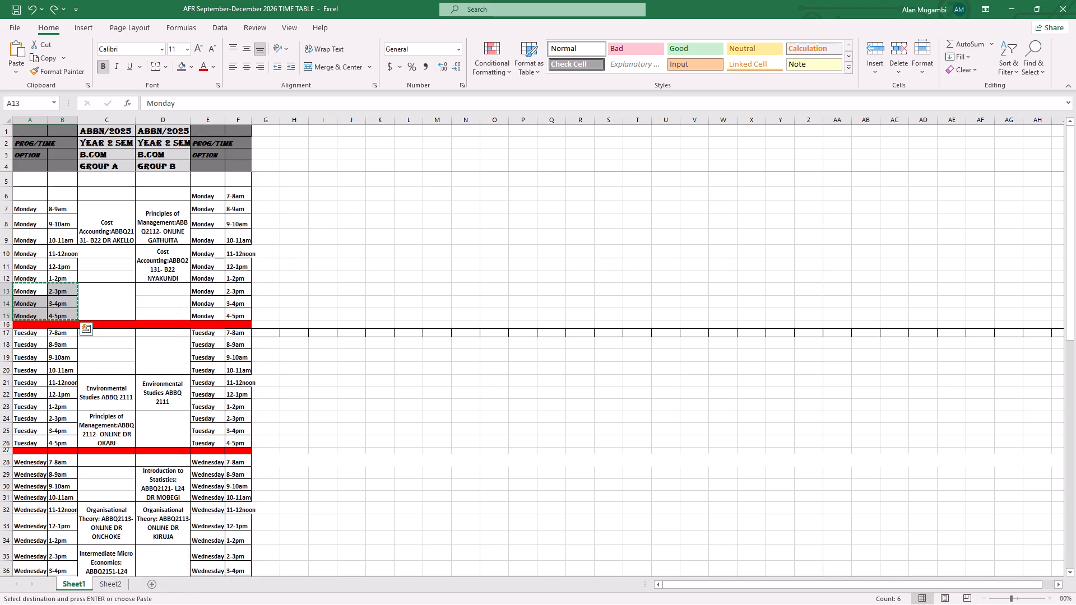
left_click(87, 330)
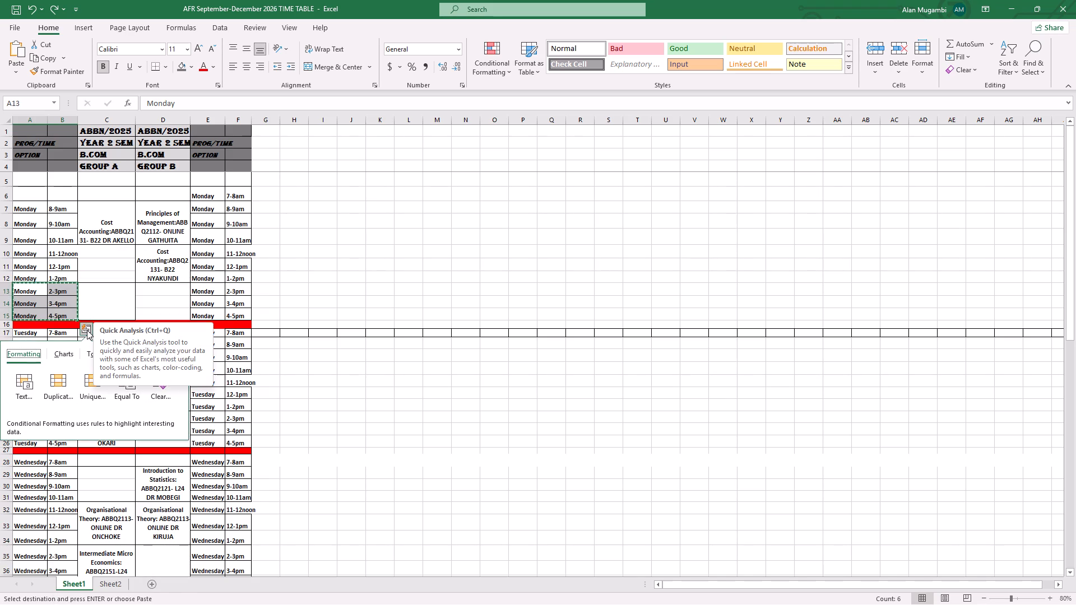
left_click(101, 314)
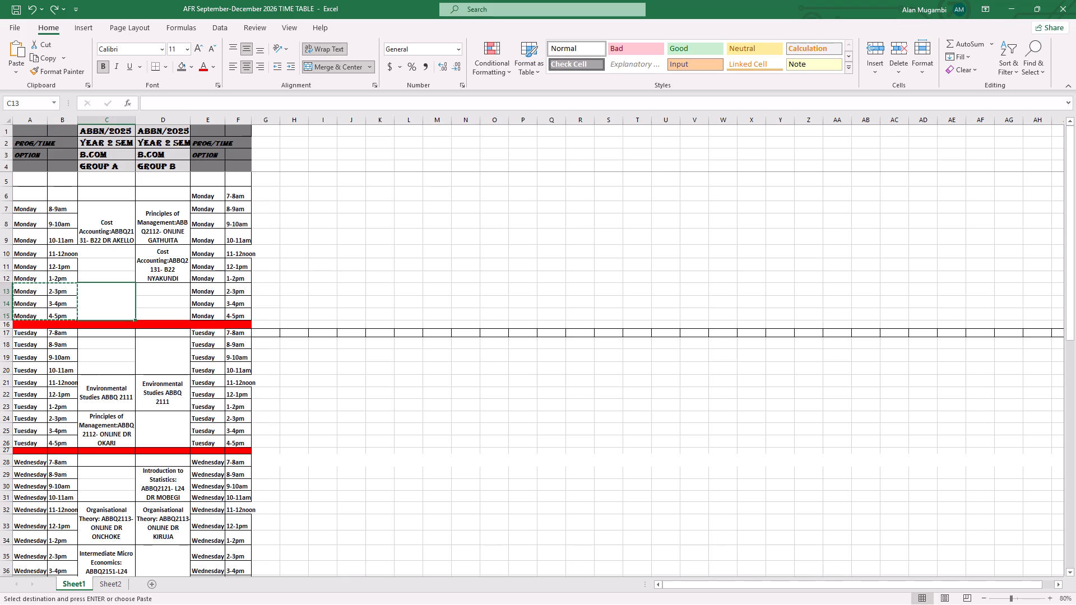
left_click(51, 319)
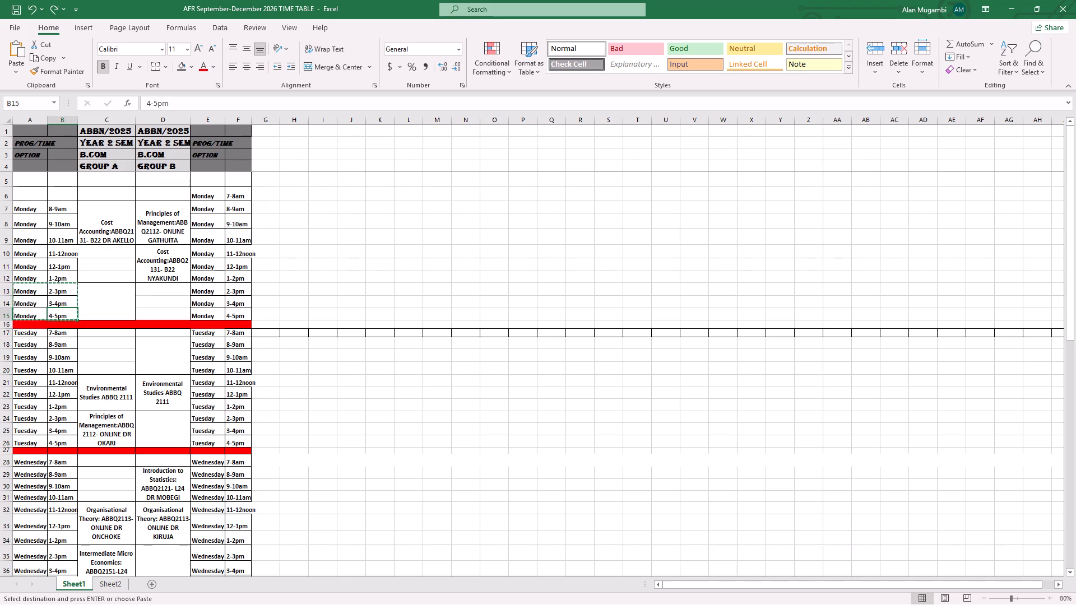
Clear the contents of the Monday 2-3pm to 4-5pm day and time cells A13:B15.
left_click_drag(22, 291, 46, 302)
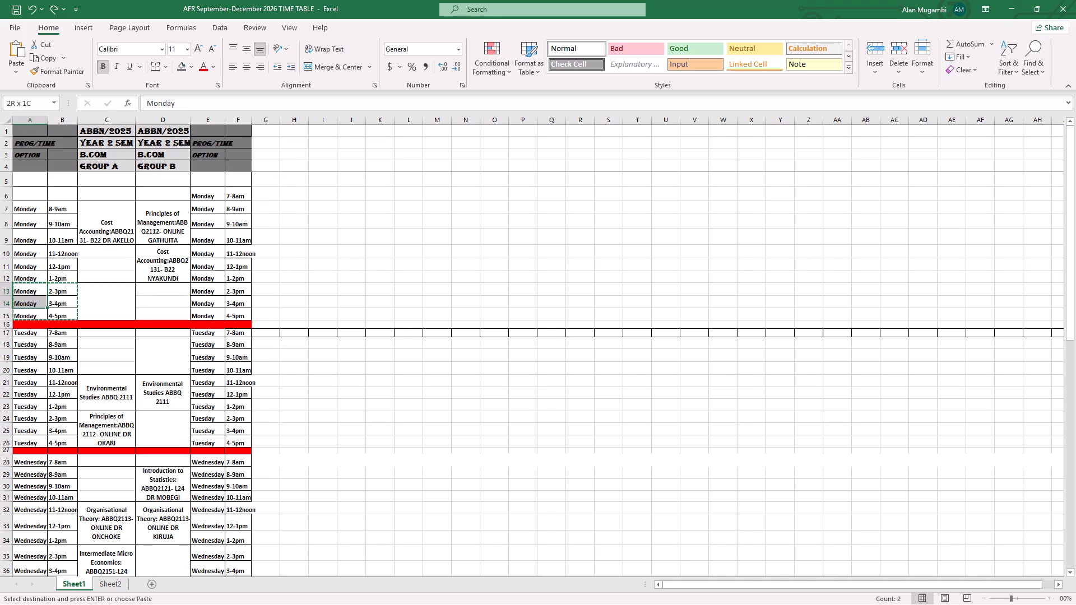
left_click_drag(46, 302, 71, 314)
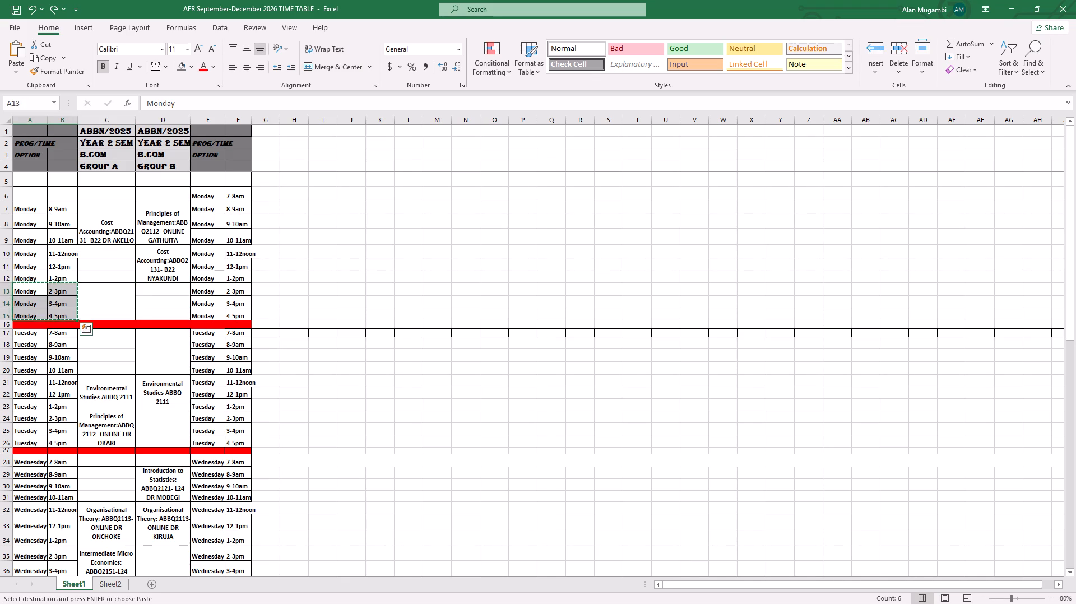
right_click(61, 315)
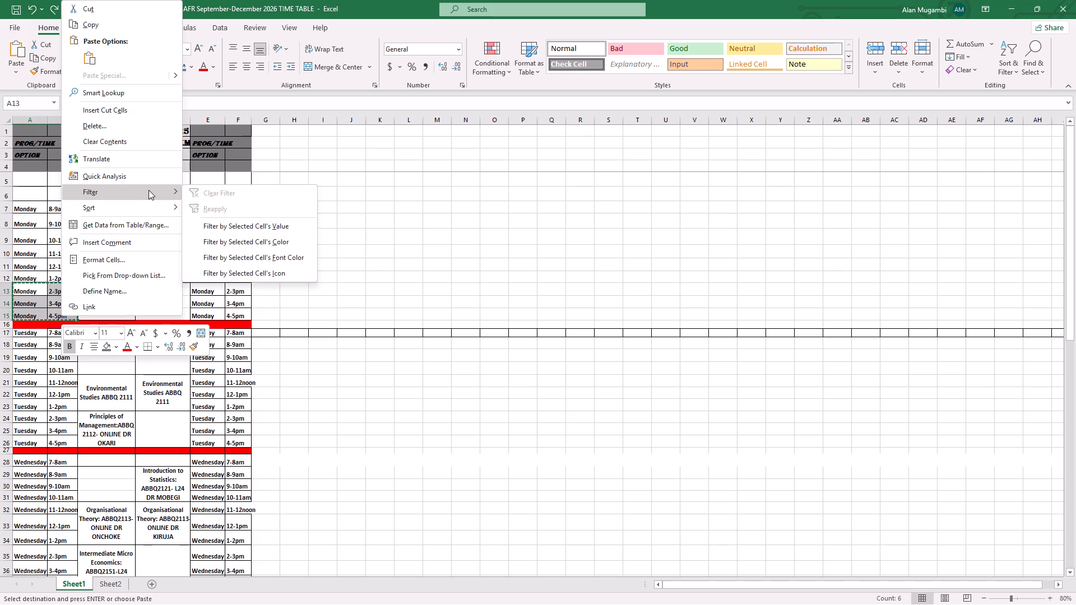
left_click(145, 140)
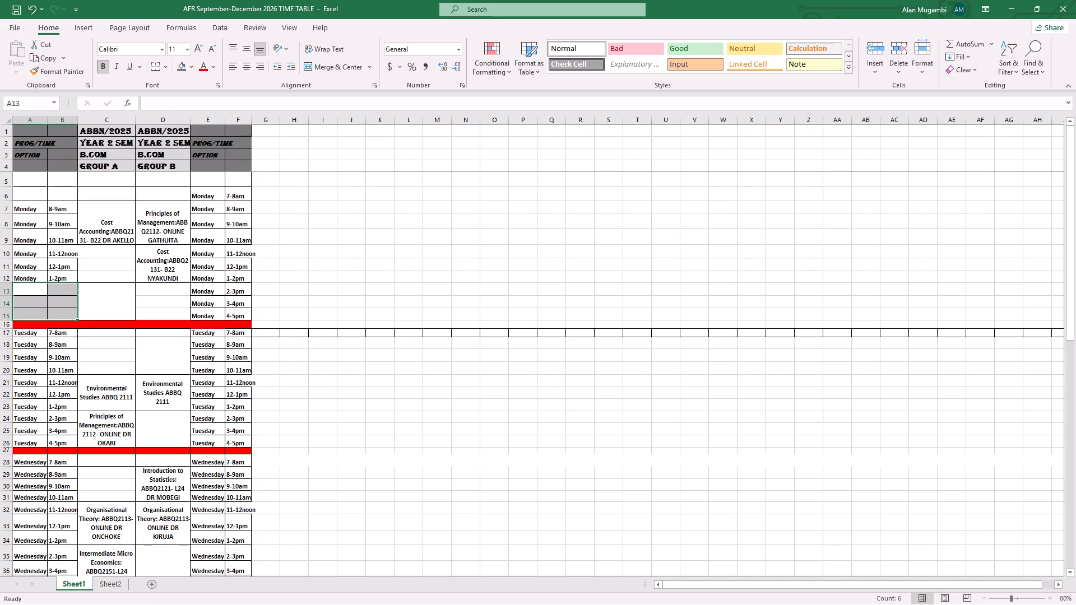
Clear the contents of the matching Monday 2-3pm to 4-5pm cells E13:F15 in the second day and time block.
left_click_drag(194, 287, 230, 309)
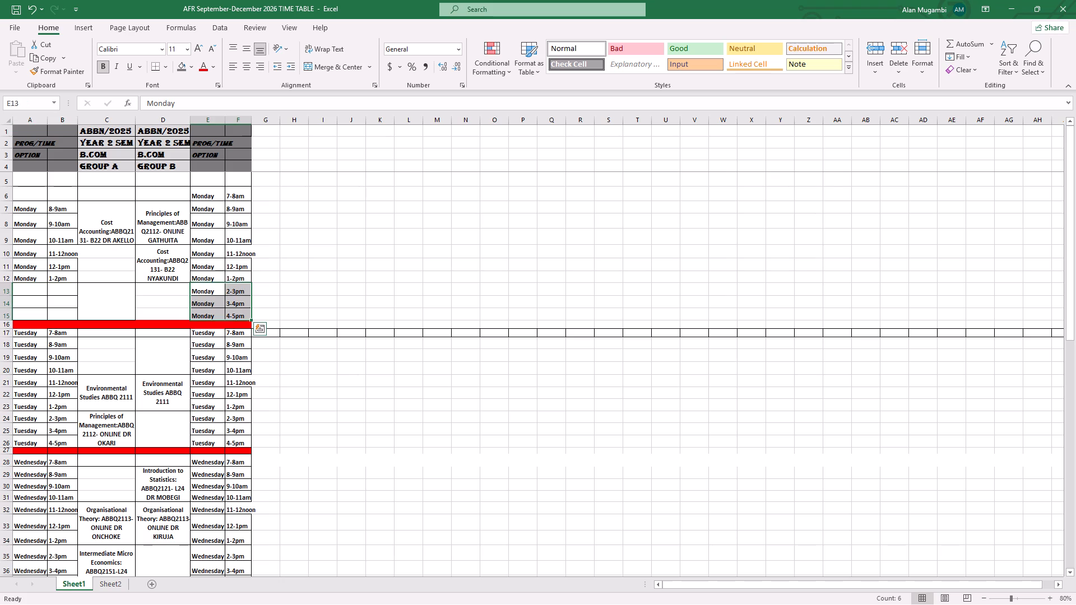
right_click(230, 309)
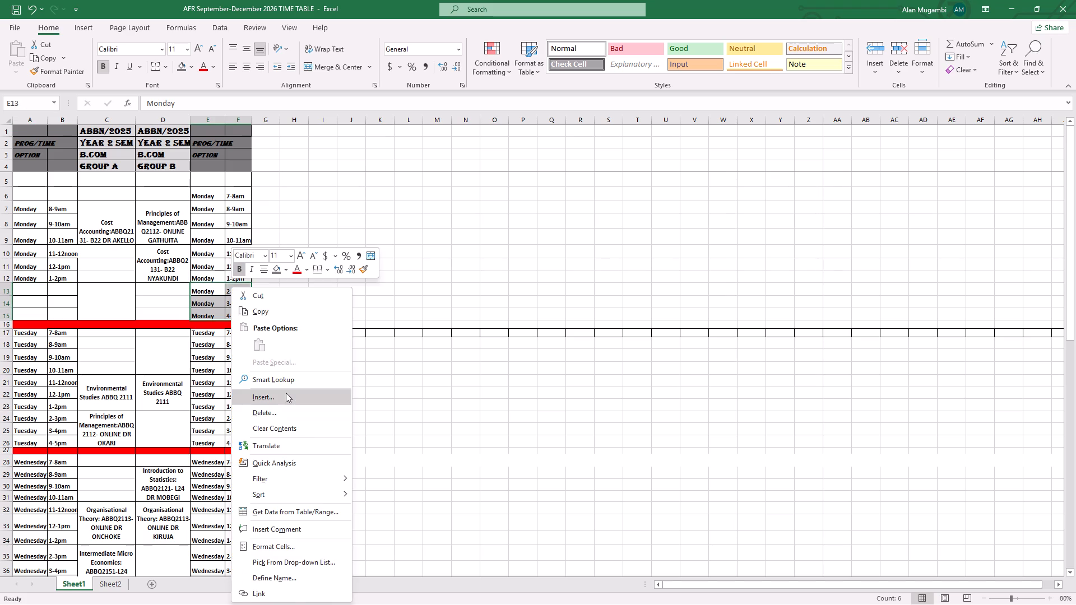
left_click(285, 425)
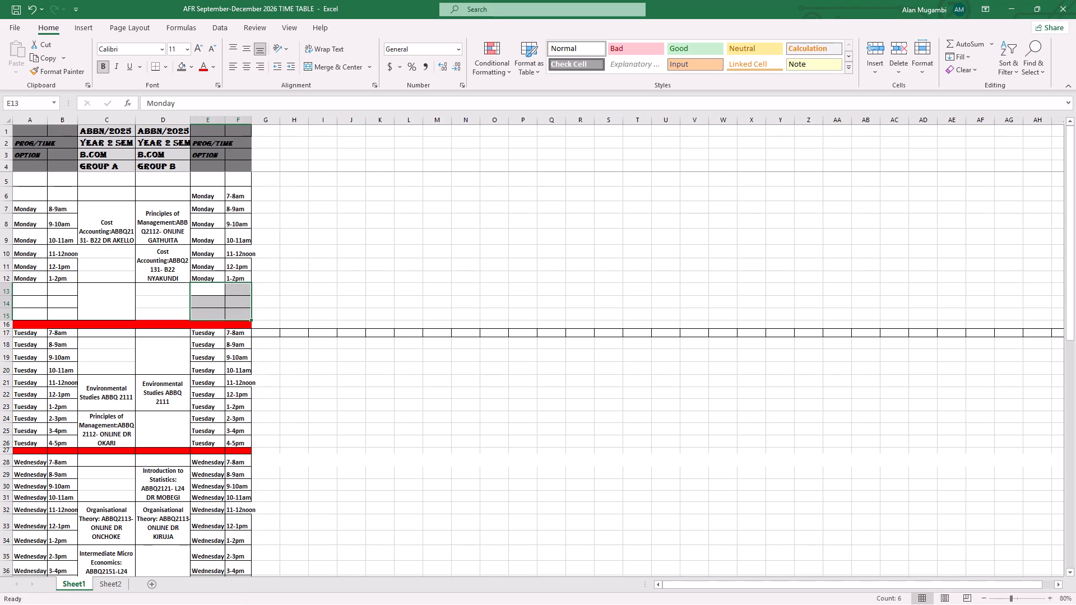
Clear the contents of the Monday 7-8am cells E6:F6 in the second day and time block.
left_click_drag(201, 192, 217, 192)
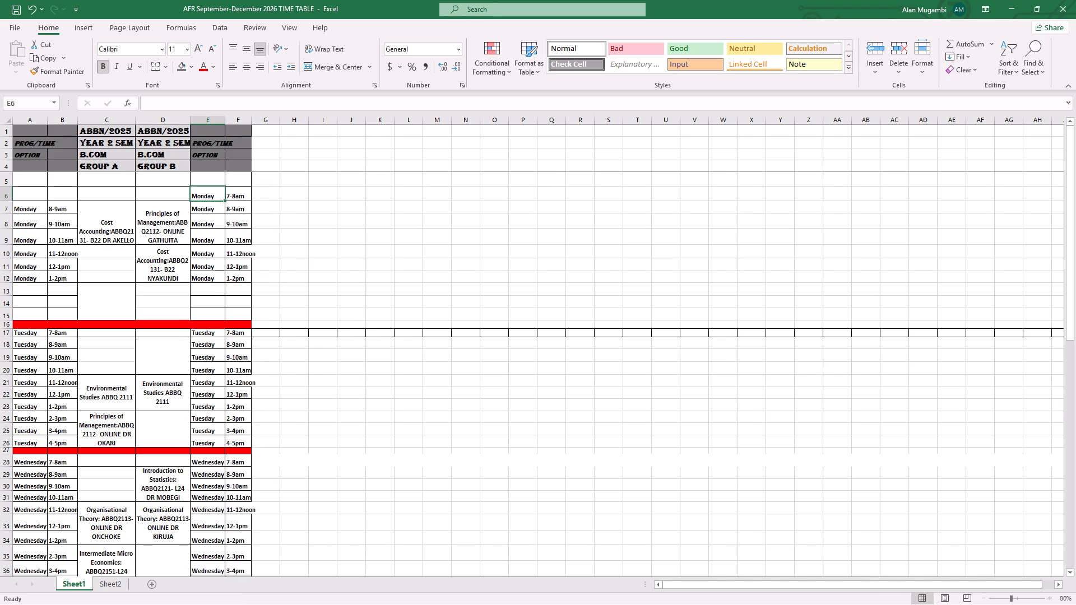
left_click_drag(217, 192, 230, 193)
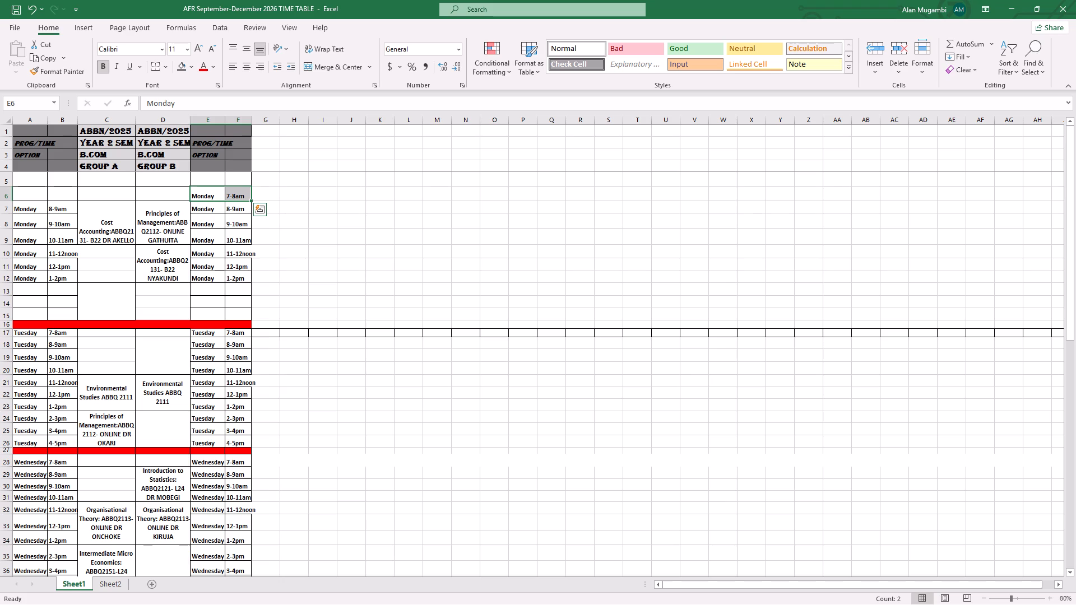
right_click(230, 193)
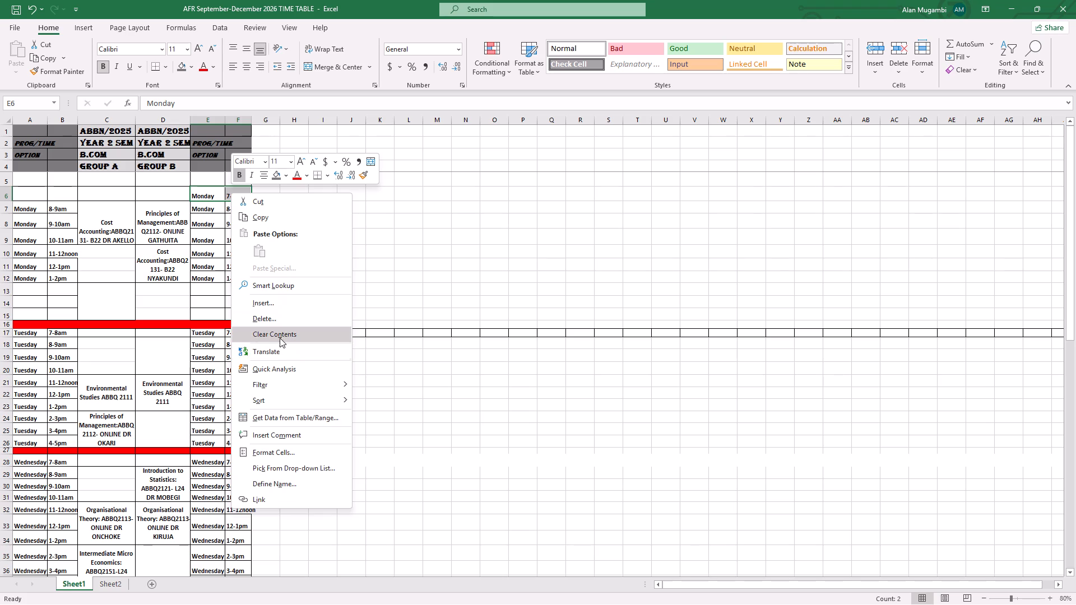
left_click(280, 337)
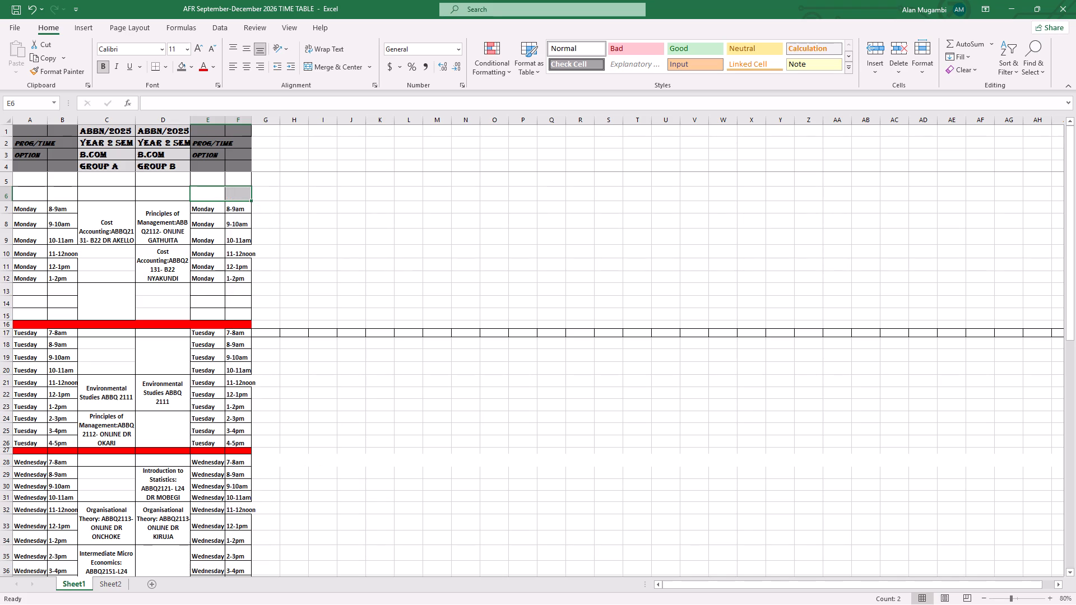
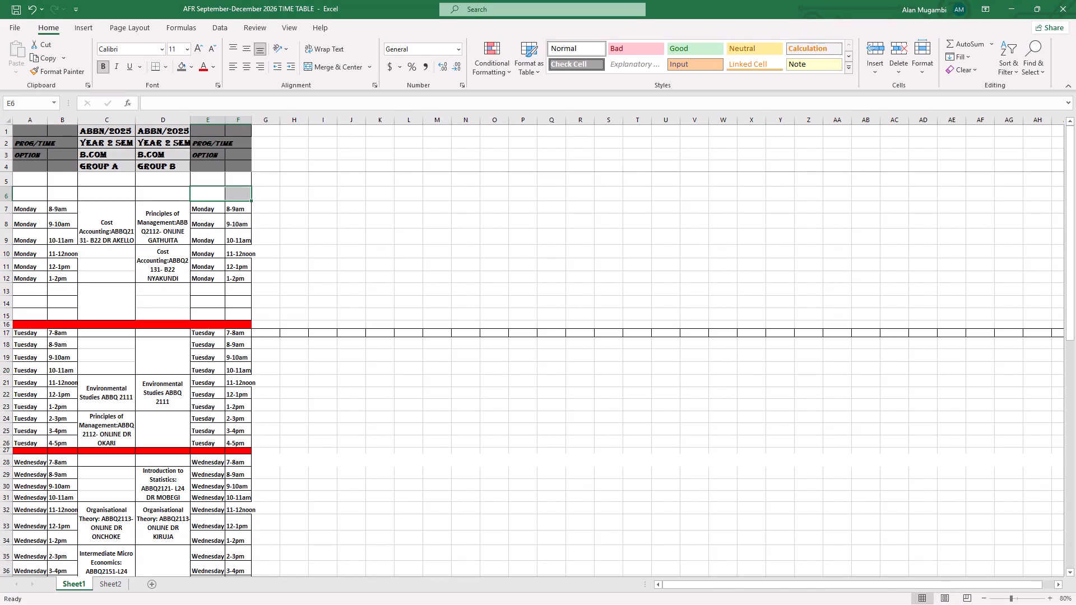
Delete the entire B.COM Group A column (column C) from the timetable.
left_click_drag(127, 226, 118, 223)
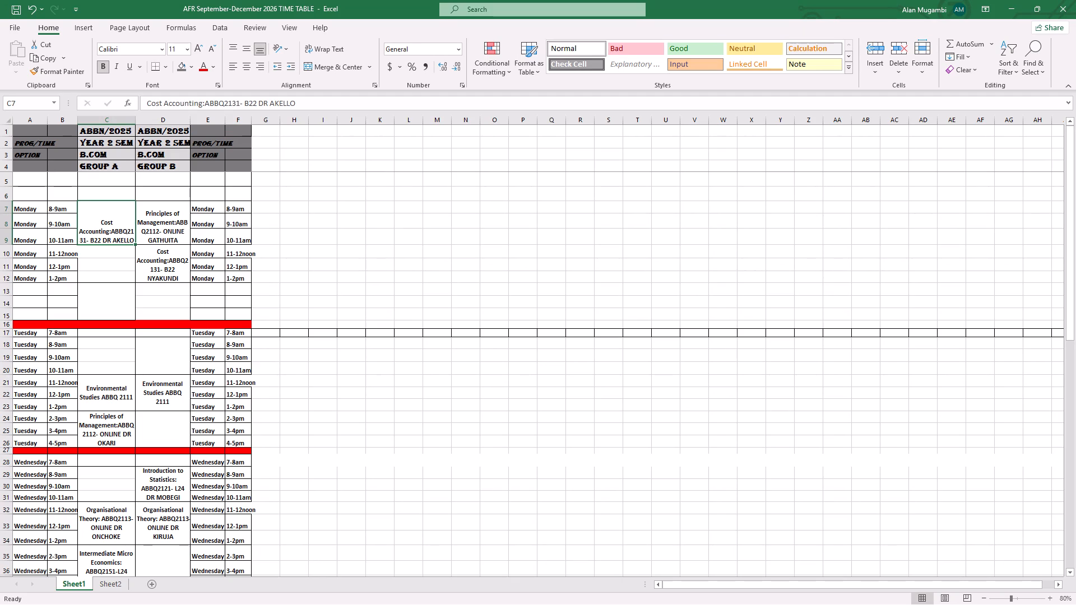
left_click(83, 128)
left_click_drag(83, 128, 114, 234)
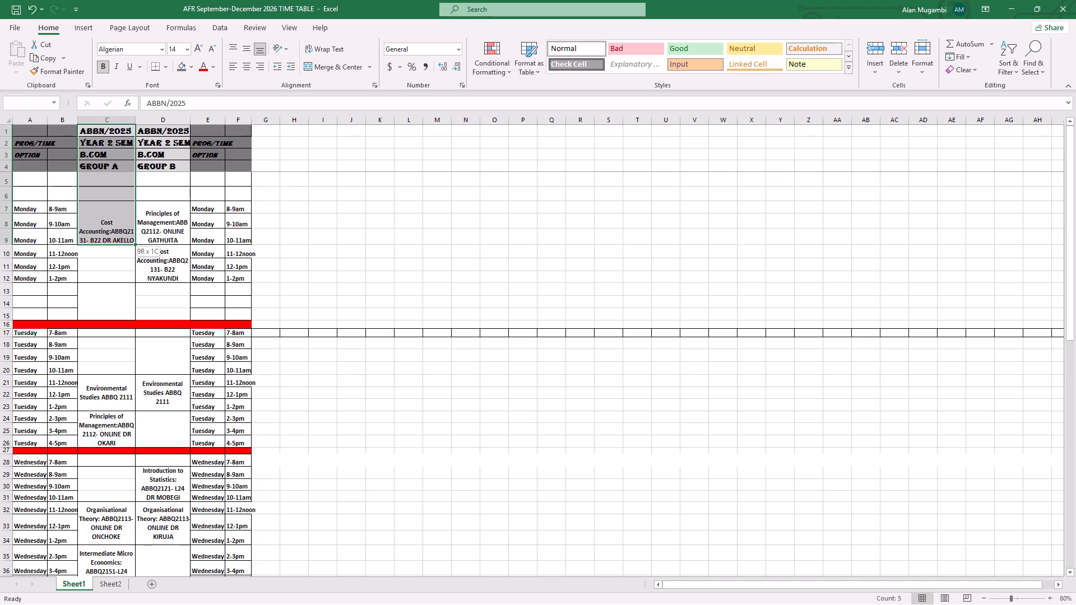
left_click_drag(114, 234, 95, 106)
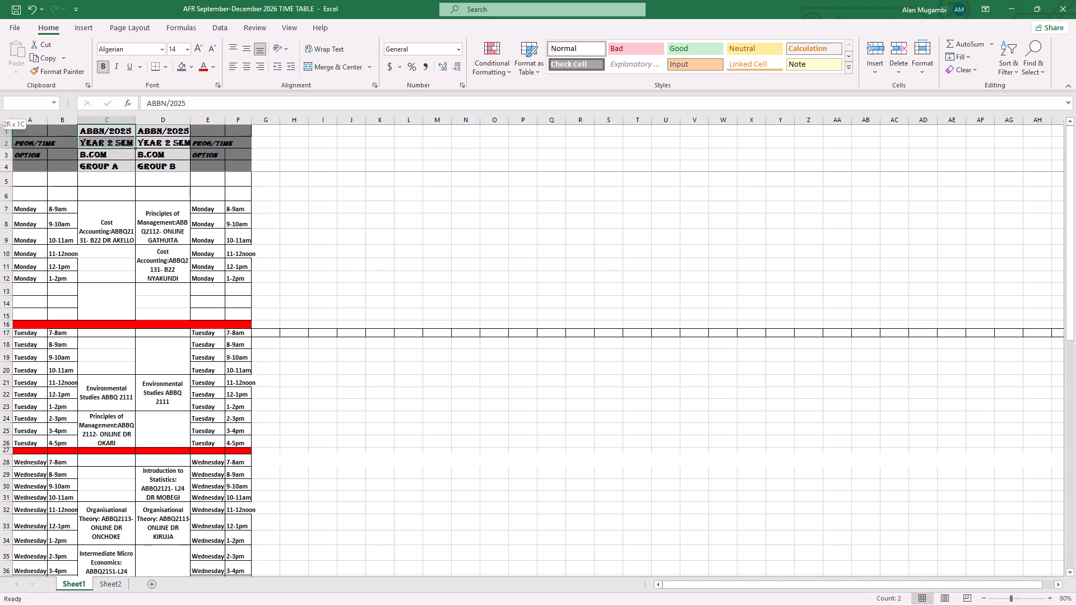
left_click(114, 241)
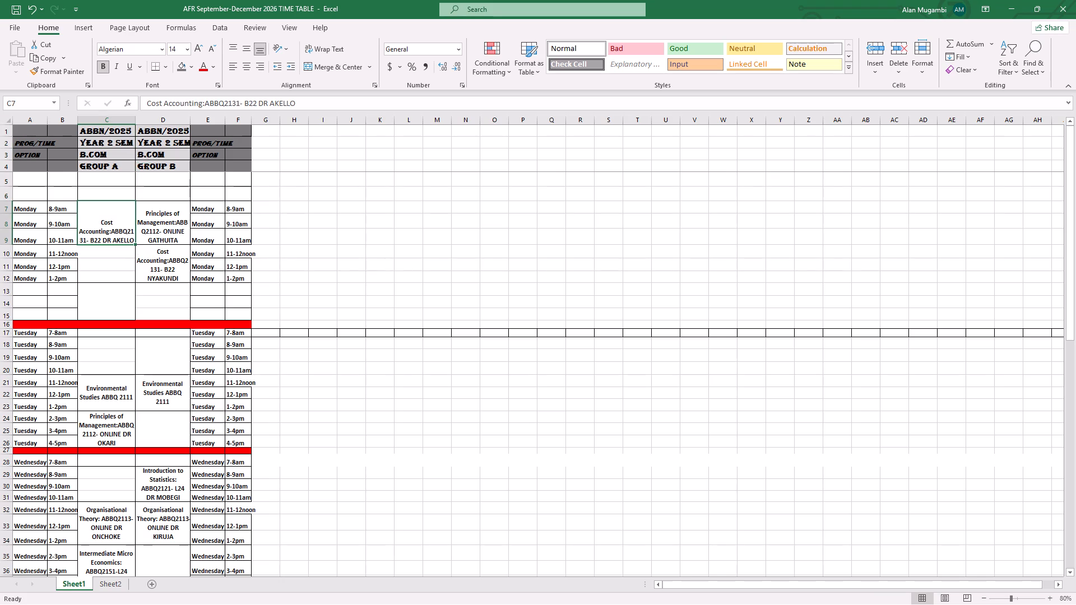
key("Page_Down")
key("Page_Down")
key("Page_Up")
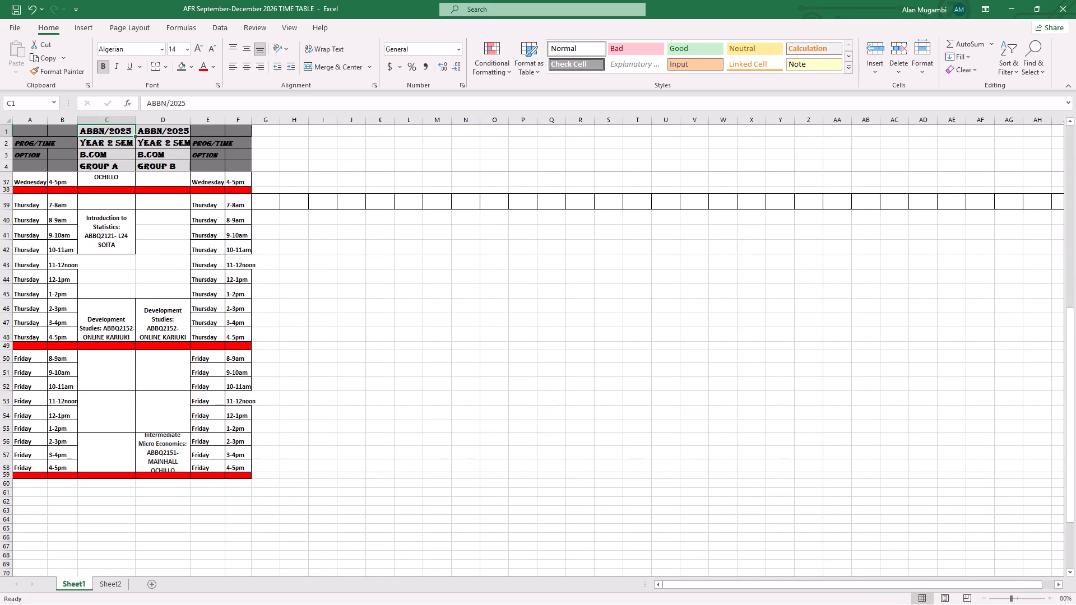
left_click_drag(134, 472, 104, 338)
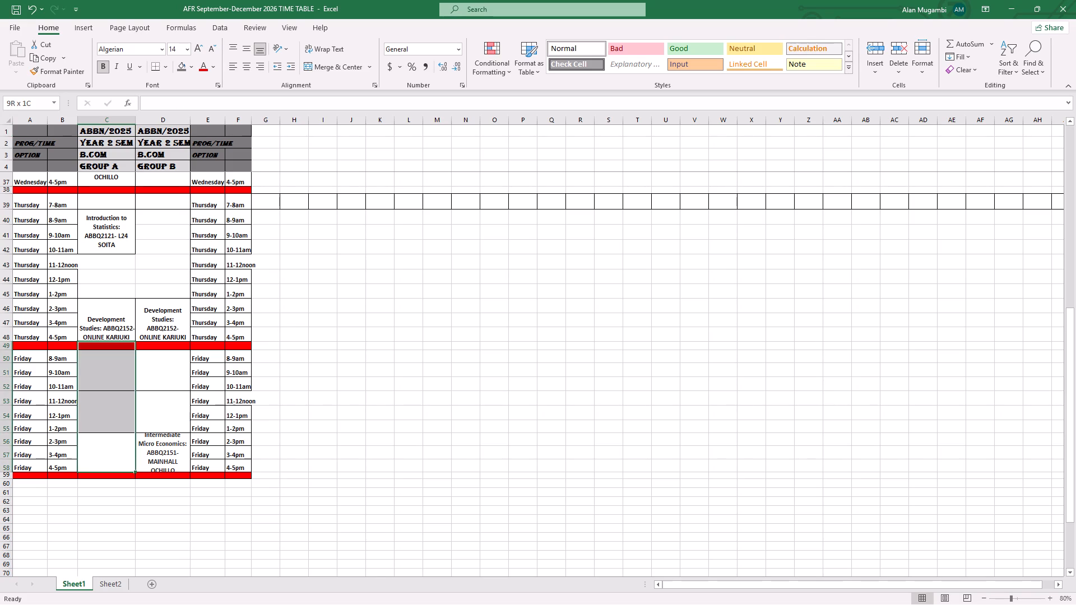
left_click_drag(104, 338, 93, 90)
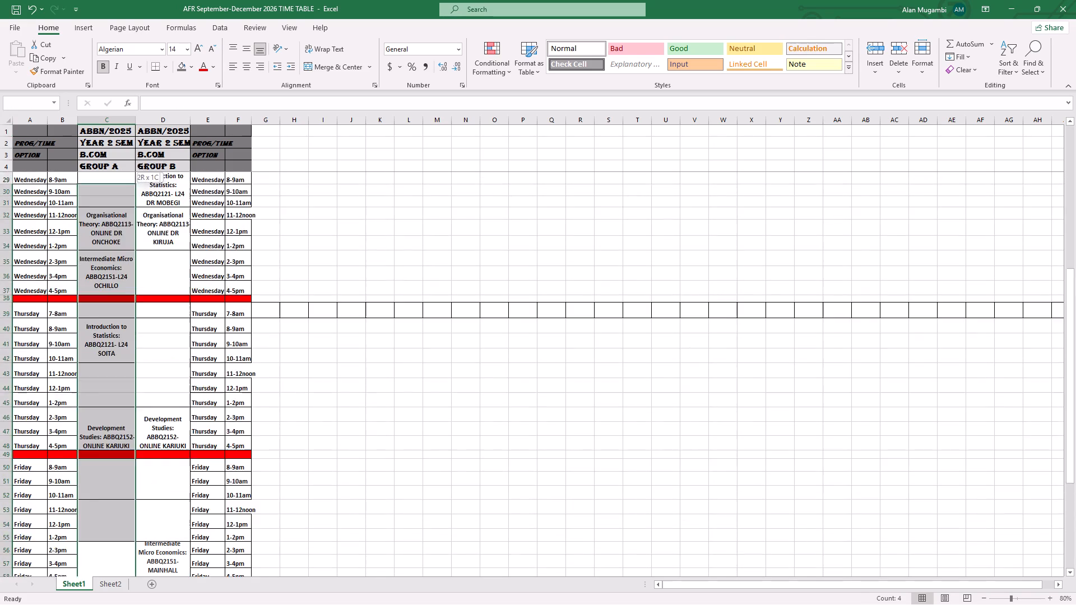
left_click_drag(93, 90, 100, 105)
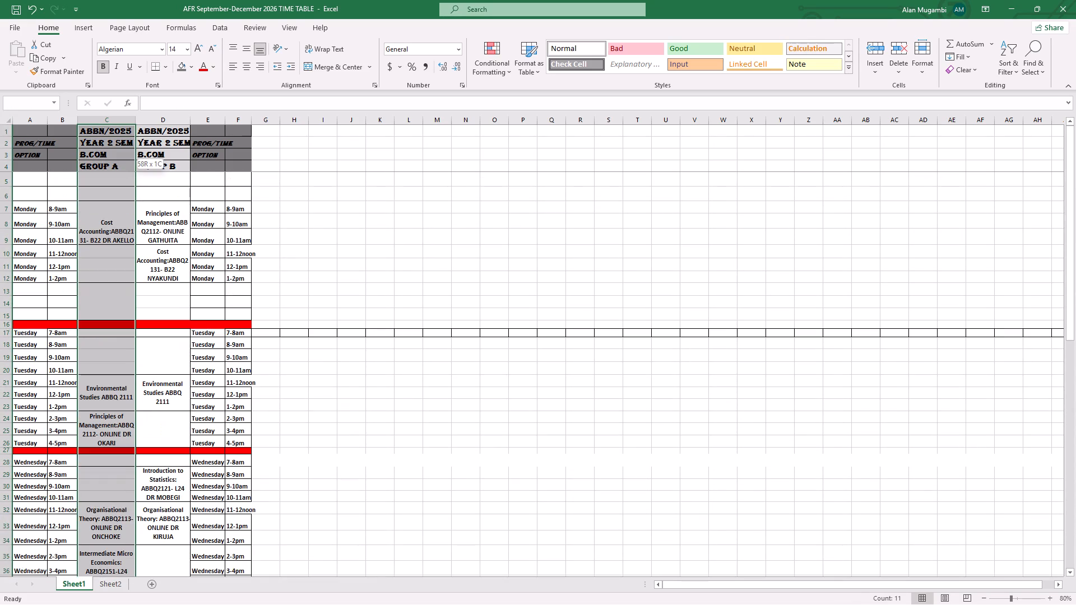
left_click_drag(100, 105, 105, 128)
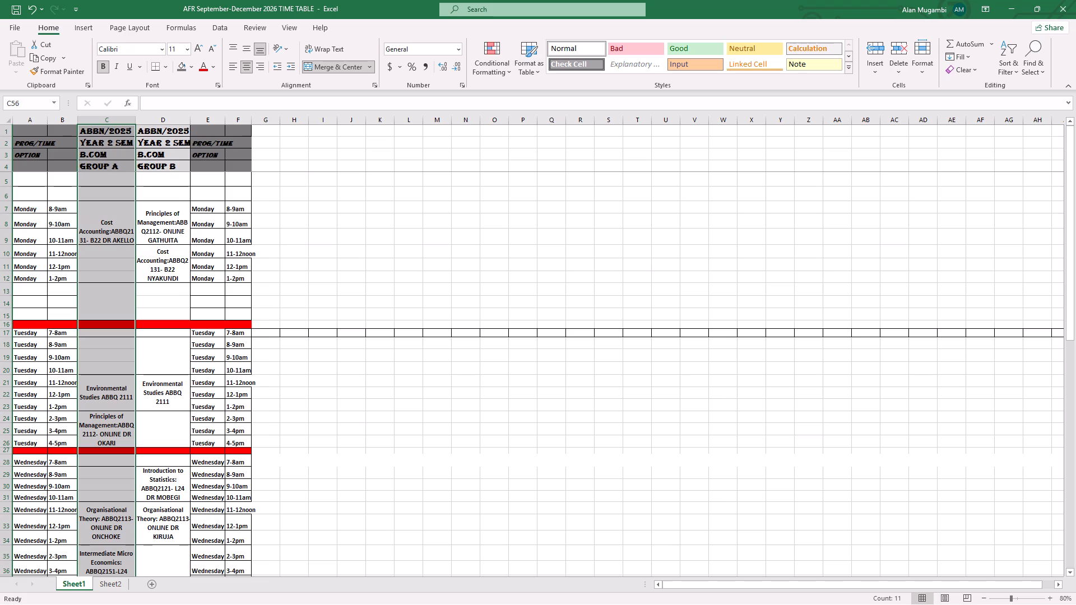
right_click(109, 231)
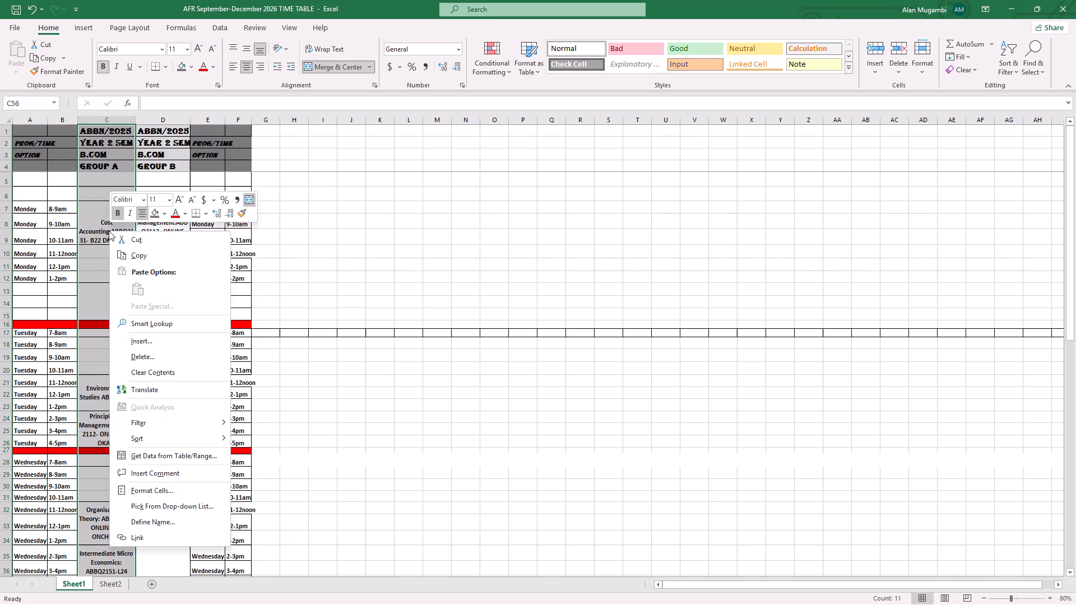
left_click(152, 357)
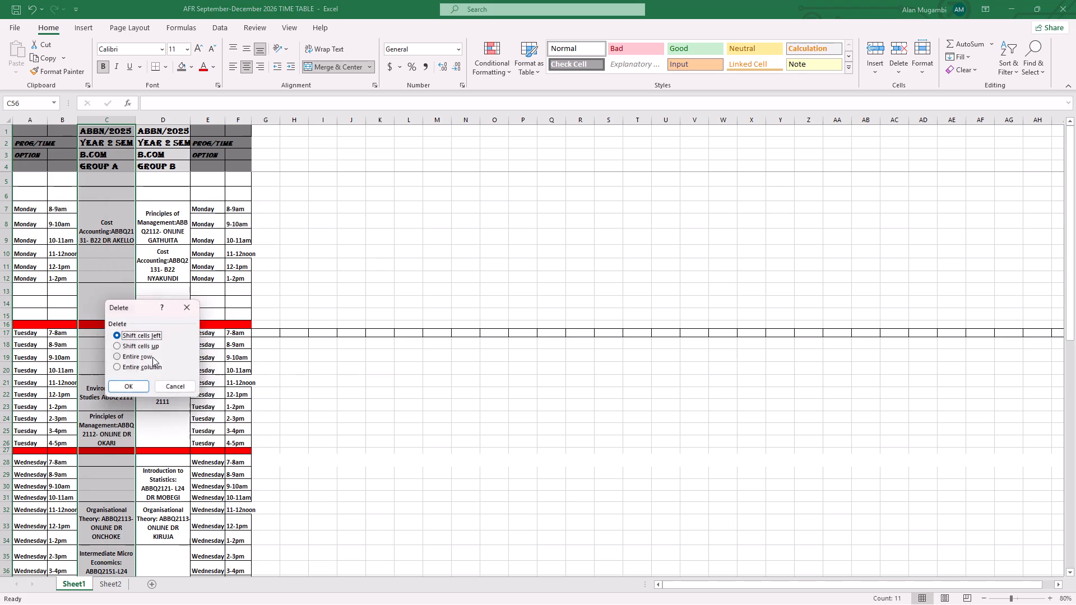
left_click(143, 366)
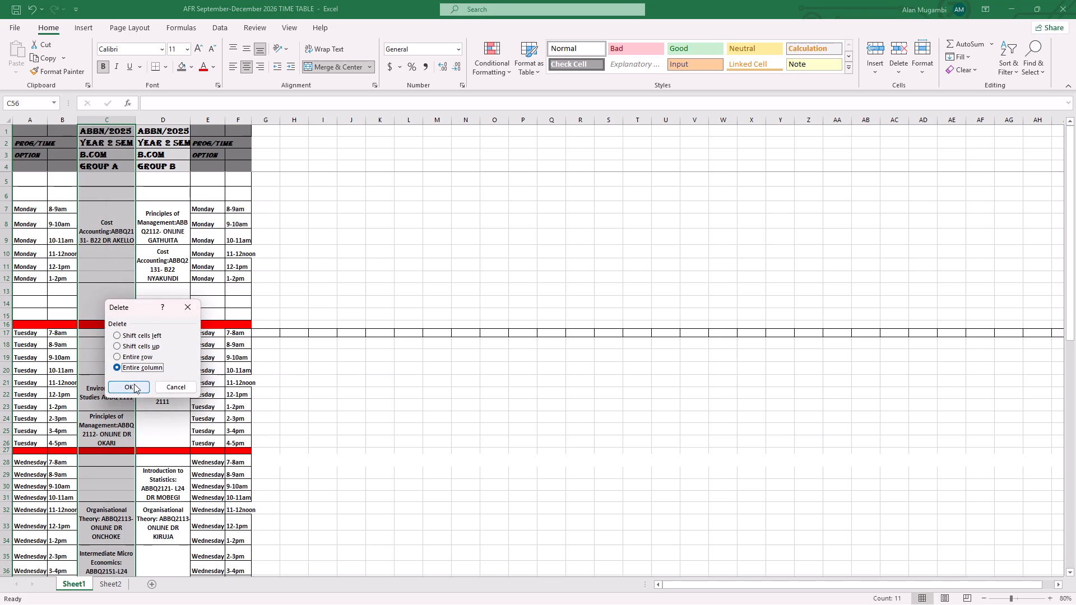
left_click(132, 387)
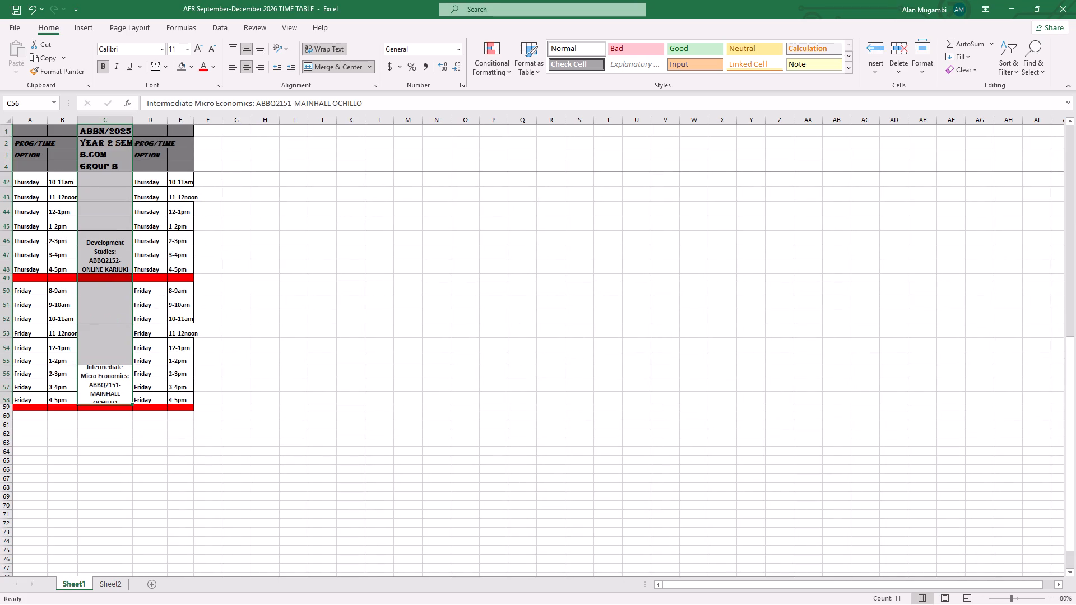
Clear the contents of the Tuesday 7-8am to 10-11am rows, A17:E20, across both day and time blocks.
key("Page_Up")
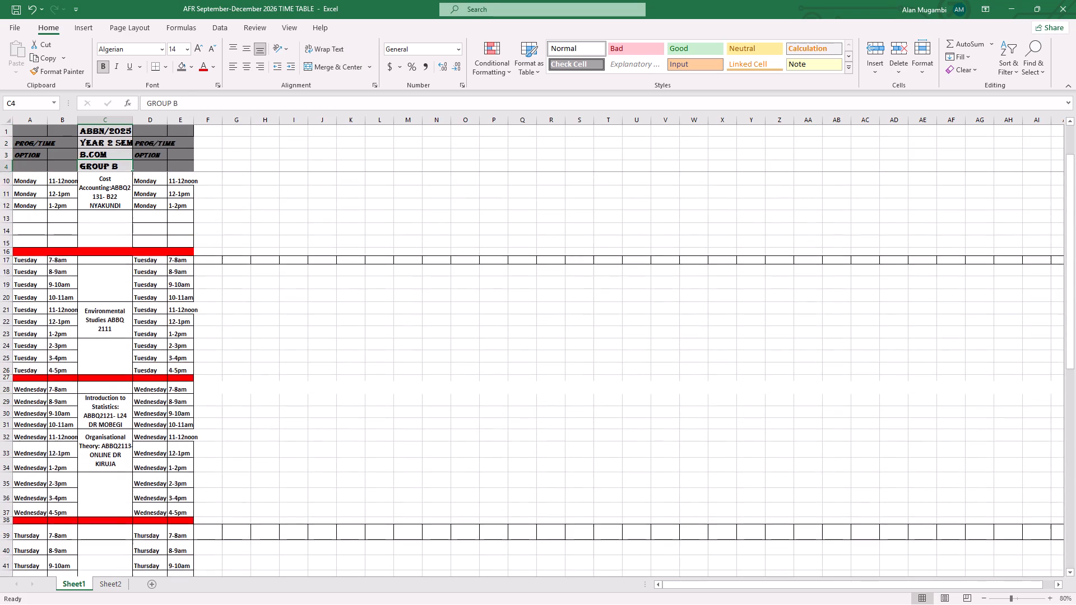
key("Page_Up")
key("Page_Up")
key("Page_Up")
key("Page_Up")
key("Page_Up")
key("Page_Up")
key("Page_Up")
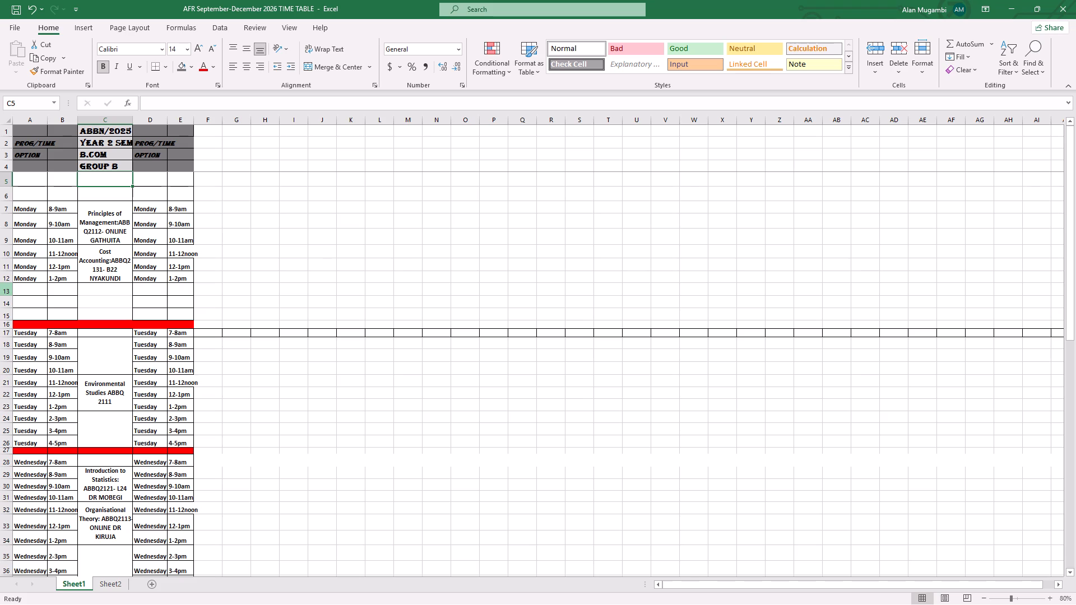
left_click_drag(13, 332, 174, 359)
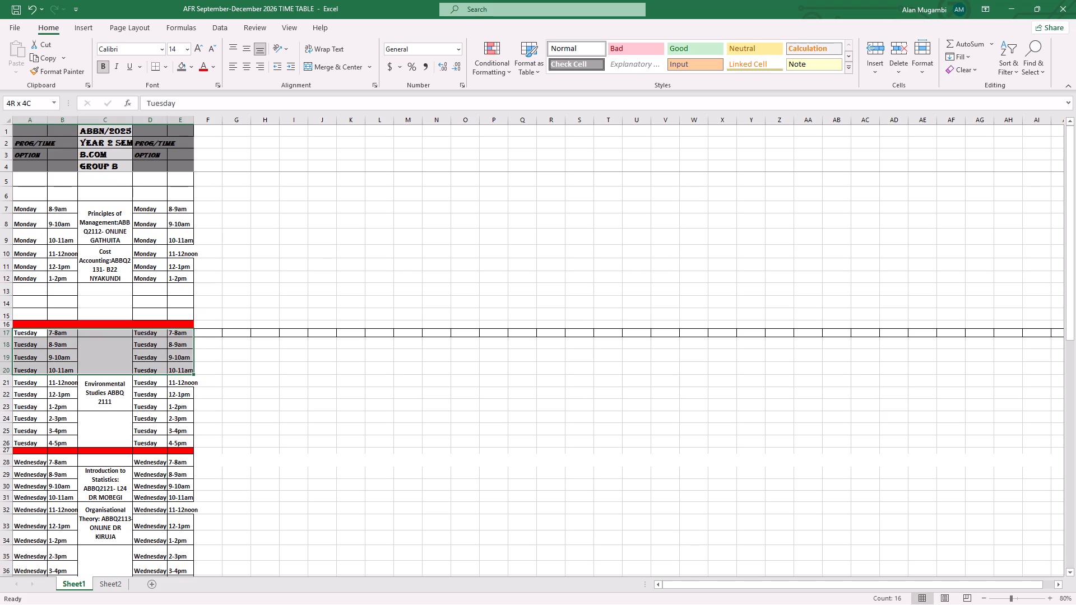
left_click_drag(174, 359, 176, 359)
right_click(176, 359)
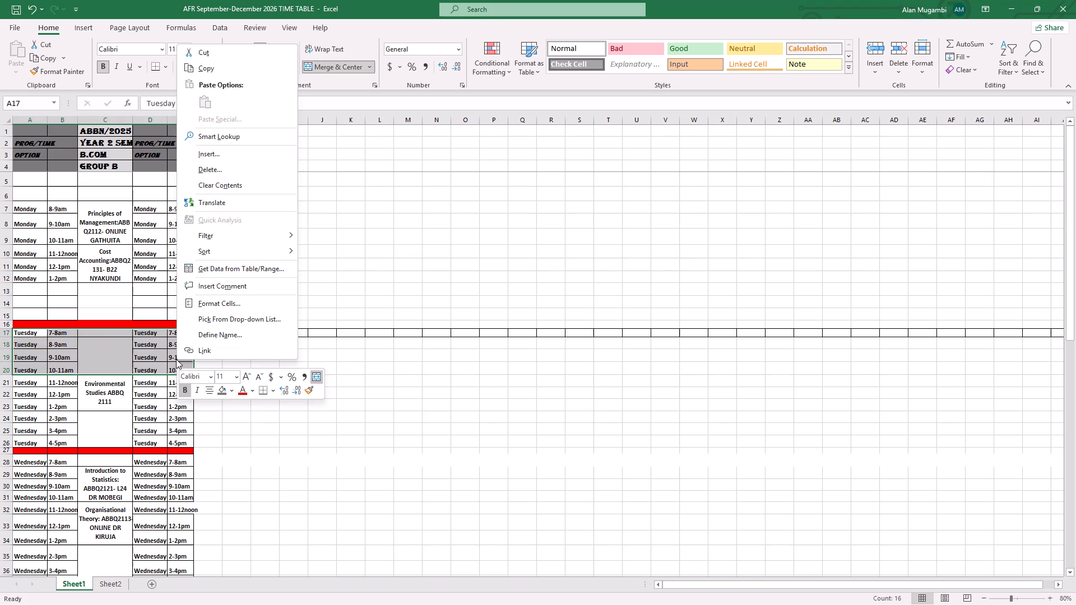
left_click(285, 183)
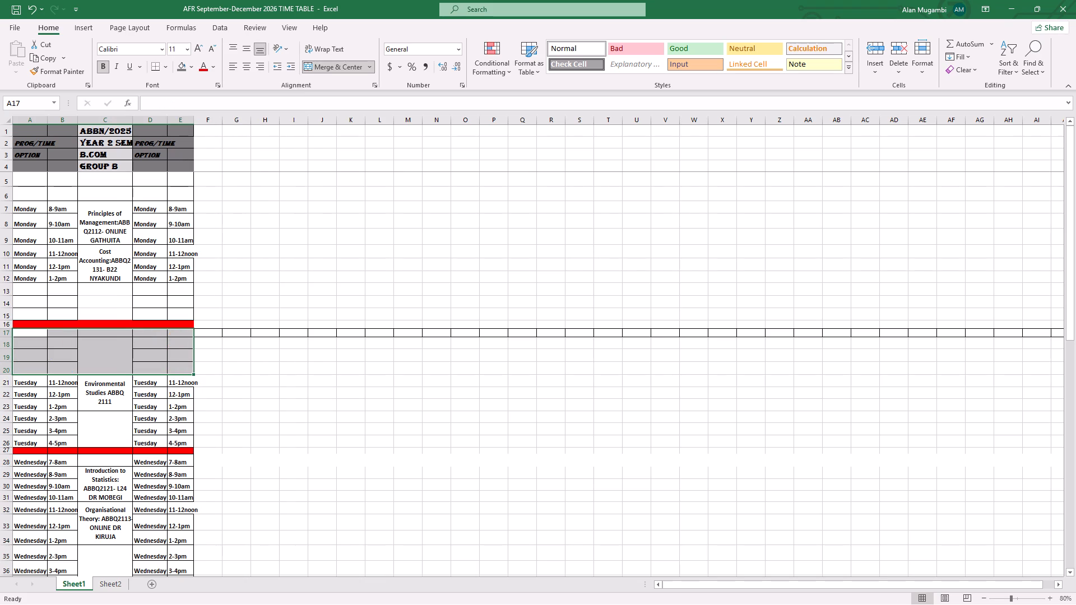
Clear the contents of the Tuesday 2-3pm to 4-5pm rows, A24:E26, across both day and time blocks.
left_click_drag(17, 418, 55, 434)
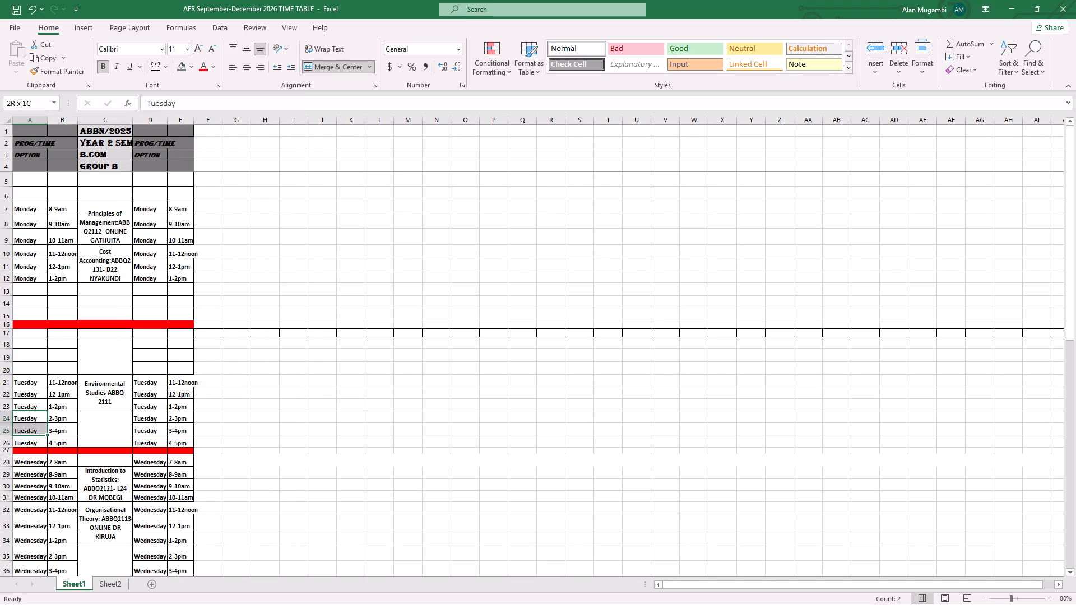
left_click_drag(55, 434, 176, 430)
right_click(176, 430)
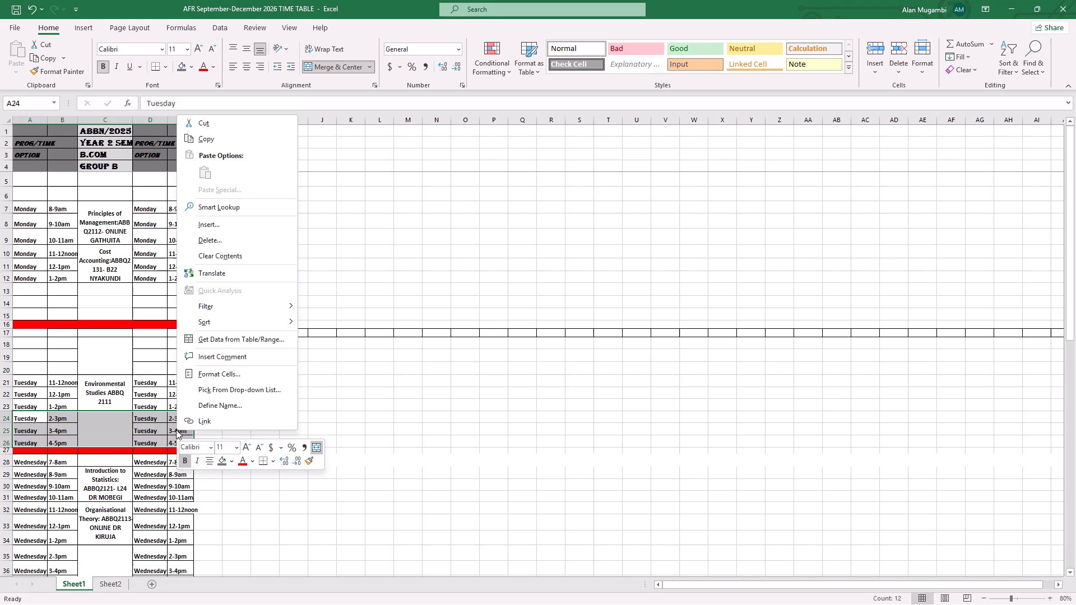
left_click(217, 255)
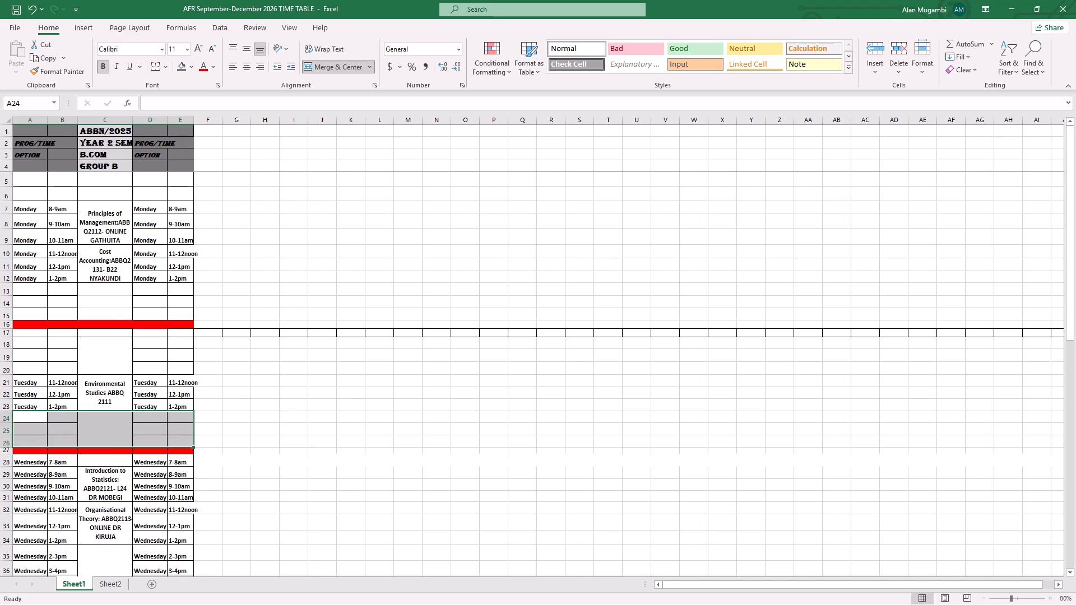
Clear the contents of the Thursday 7-8am to 1-2pm rows, A39:E45, across both day and time blocks.
key("Page_Down")
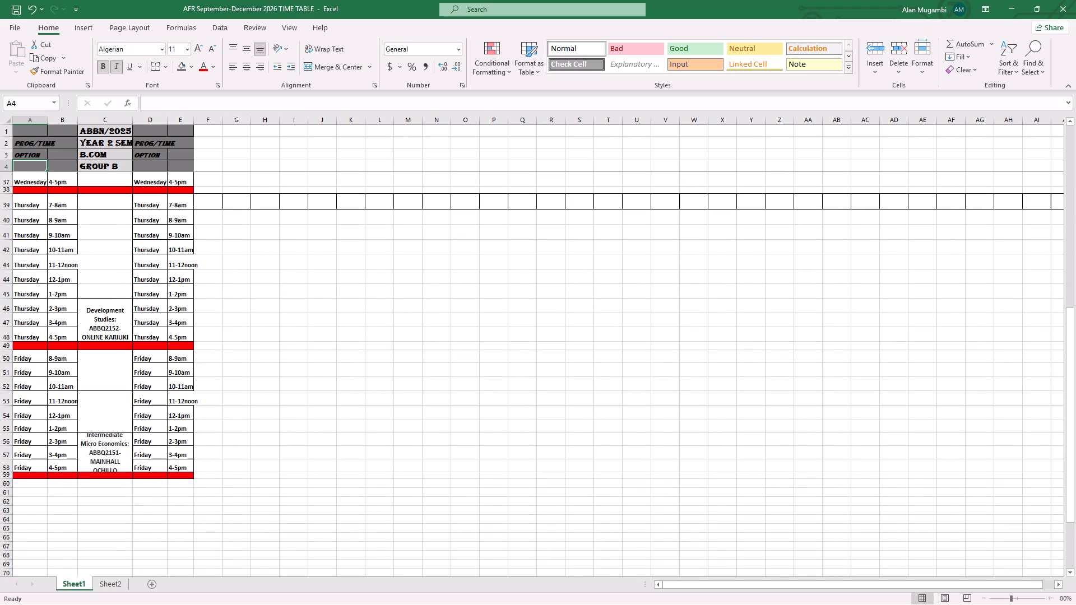
left_click_drag(19, 199, 97, 216)
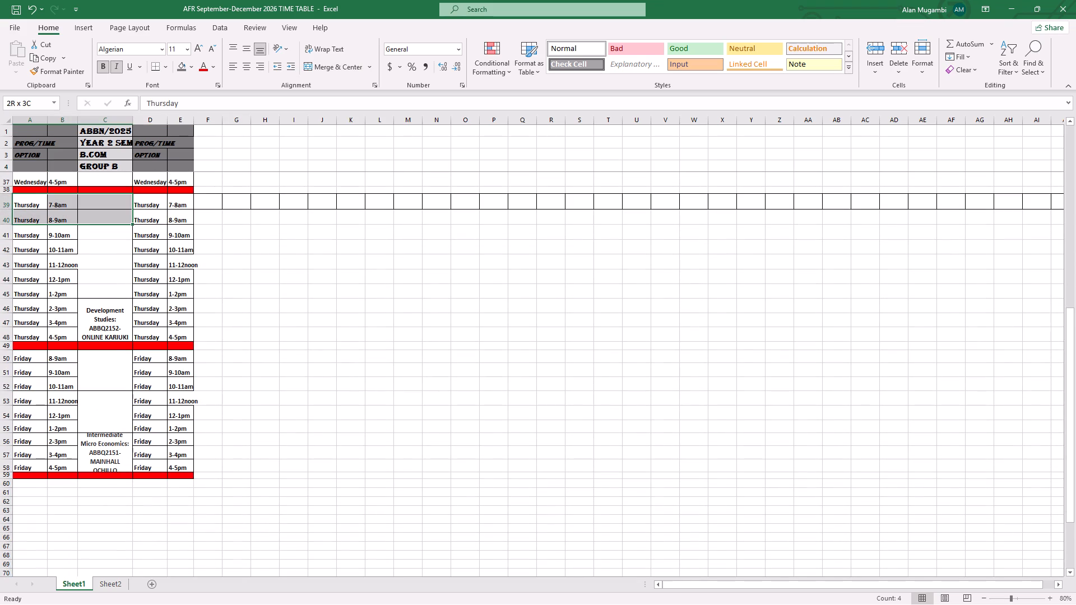
left_click_drag(97, 216, 174, 287)
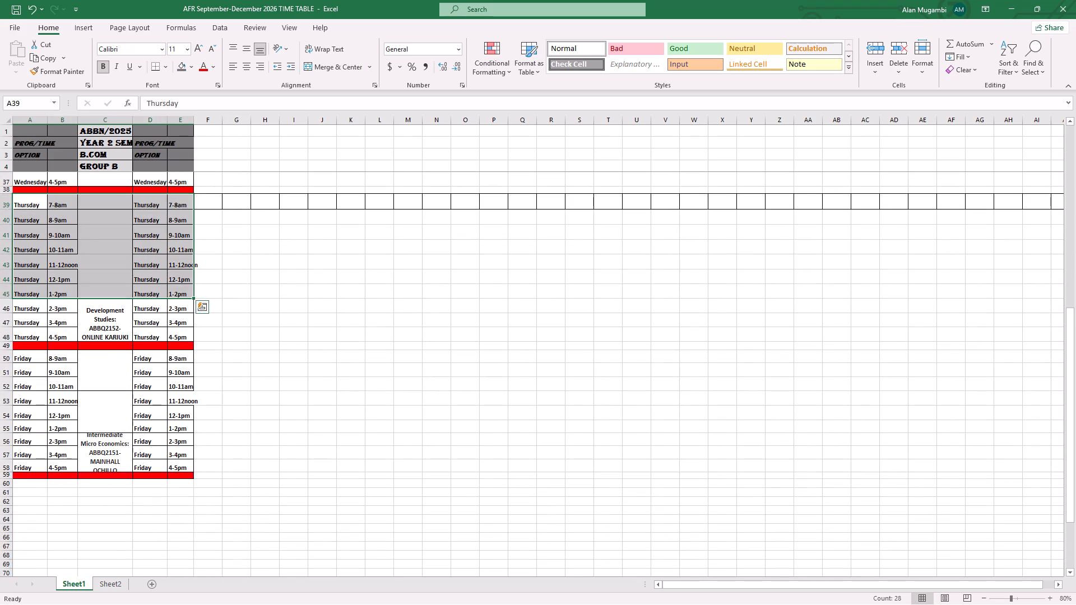
right_click(170, 274)
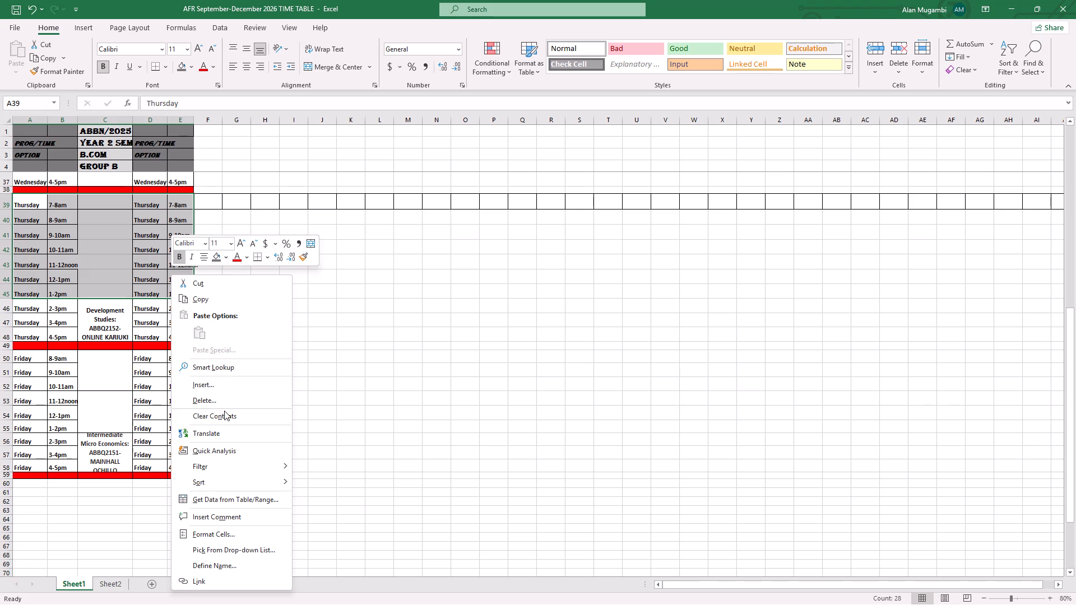
left_click(224, 411)
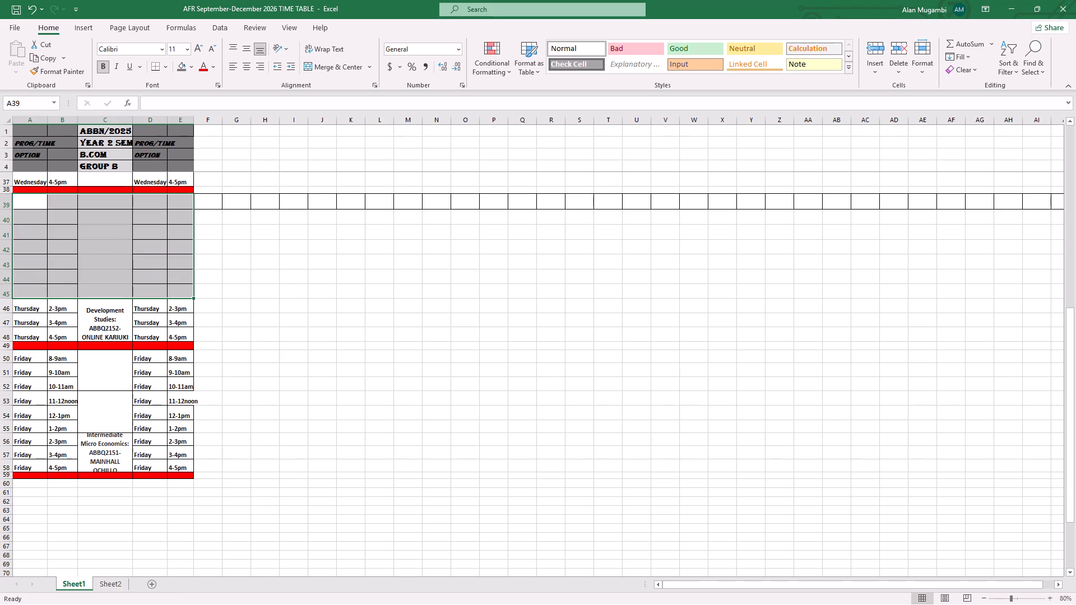
Clear the contents of the Friday 8-9am to 1-2pm rows, A50:E55, across both day and time blocks.
left_click_drag(15, 359, 168, 416)
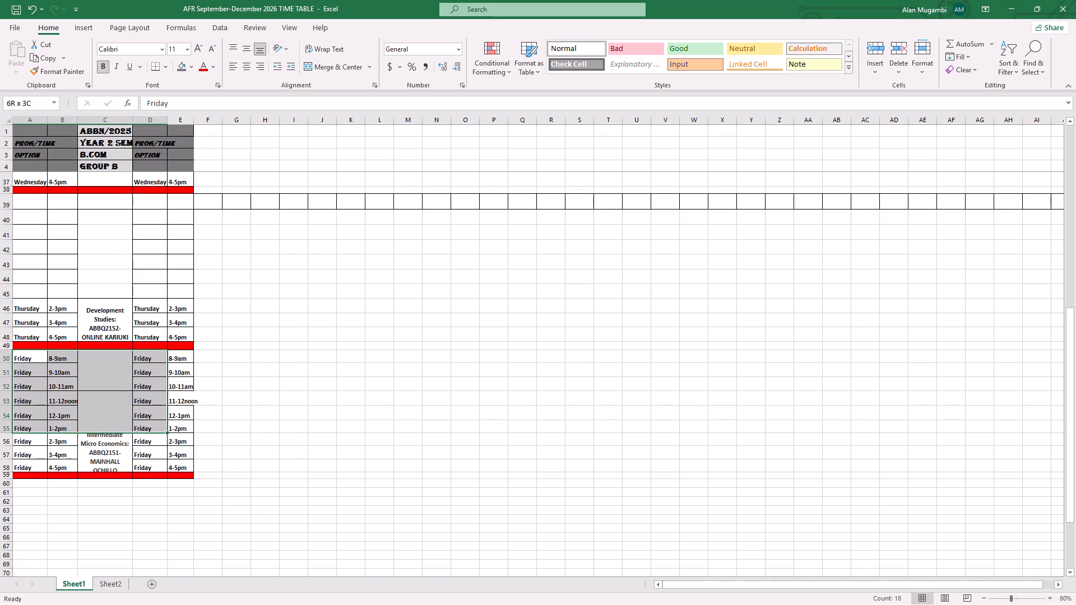
left_click_drag(168, 416, 182, 418)
left_click(182, 418)
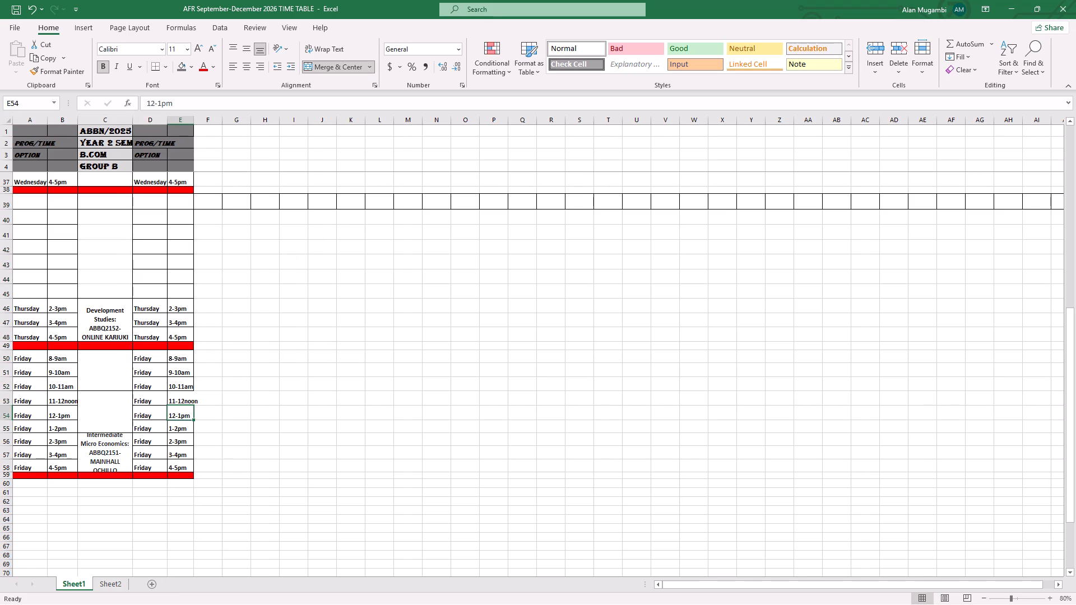
left_click_drag(30, 356, 30, 356)
left_click_drag(30, 356, 175, 418)
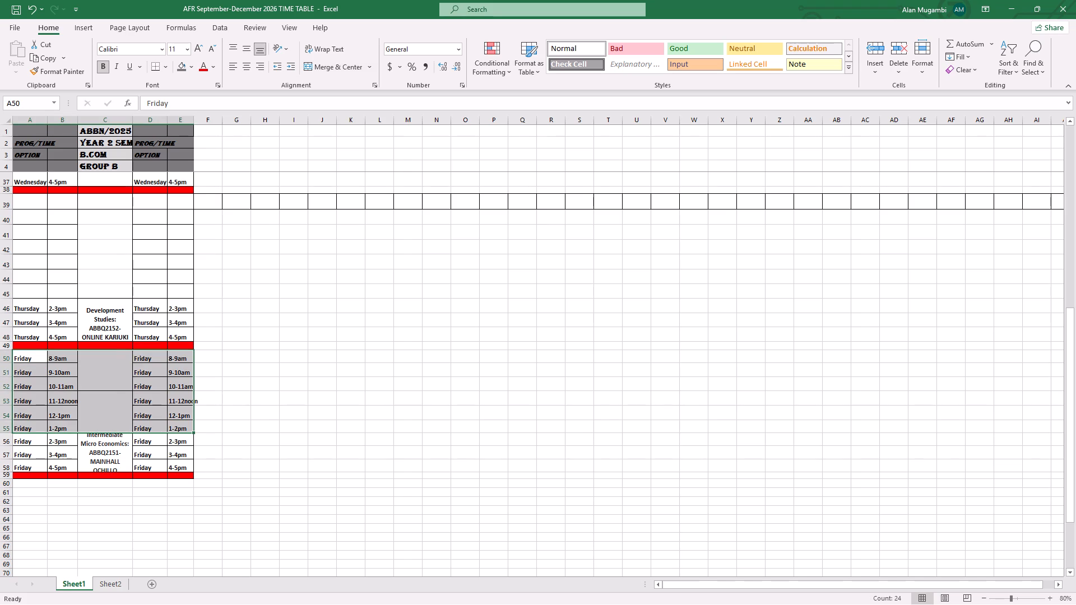
right_click(175, 418)
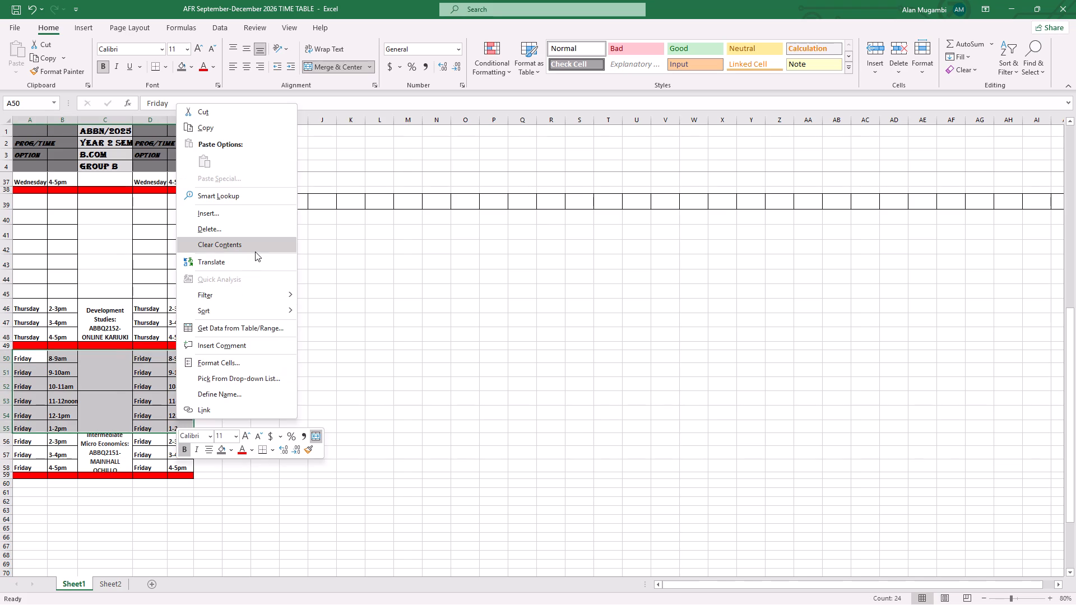
left_click(257, 245)
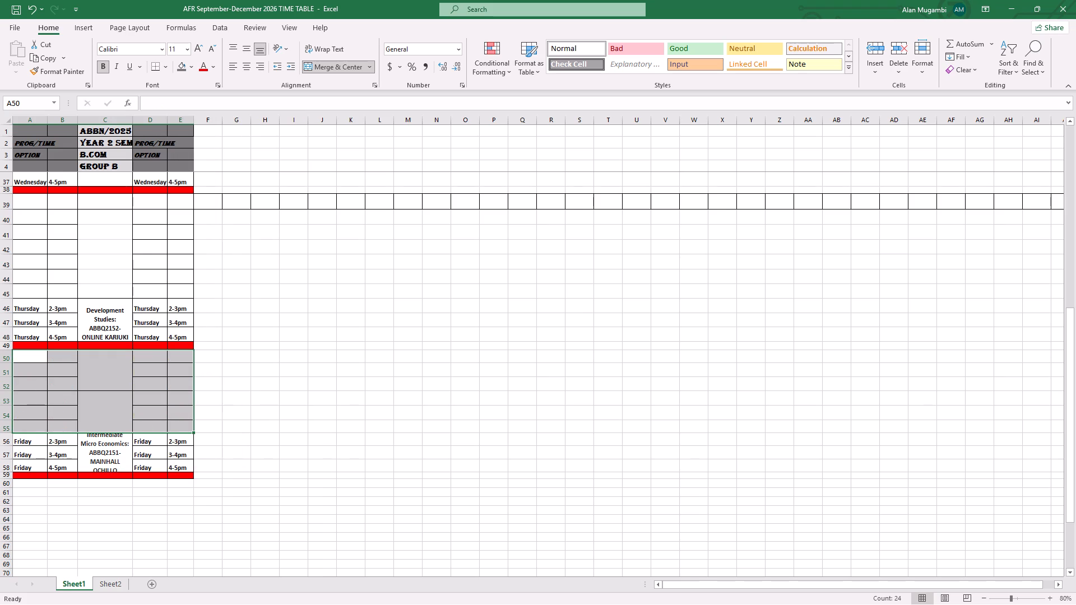
Clear the contents of the Wednesday 2-3pm to 4-5pm rows, A35:E37, across both day and time blocks.
key("Up")
key("Up")
key("Up")
key("Up")
key("Up")
key("Up")
key("Up")
key("Up")
key("Up")
key("Up")
key("Up")
key("Up")
key("Up")
key("Up")
key("Up")
key("Up")
key("Up")
key("Up")
key("Up")
key("Up")
key("Up")
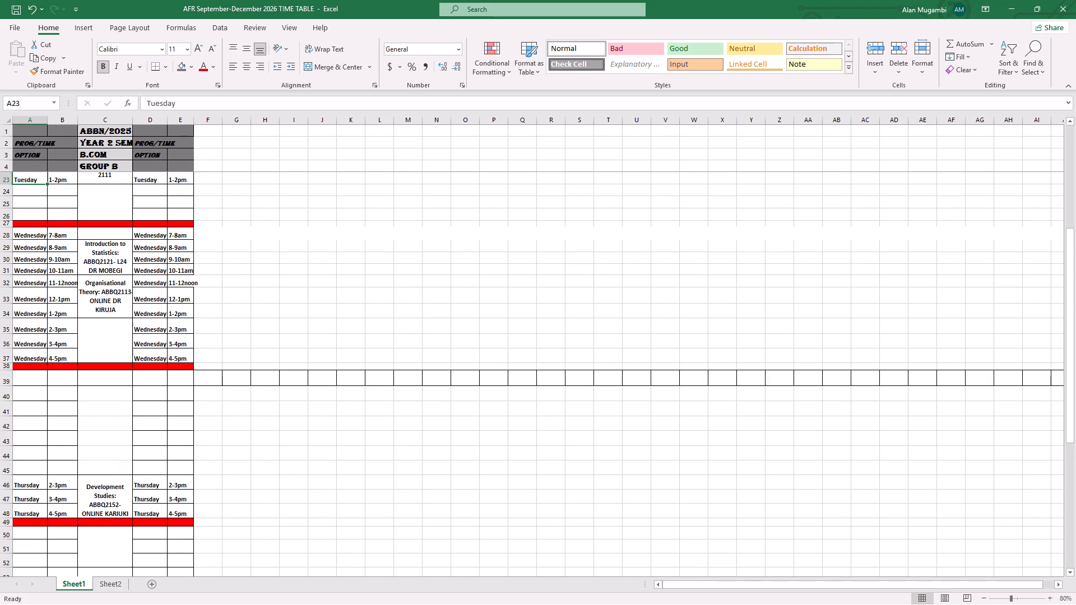
left_click_drag(21, 325, 180, 357)
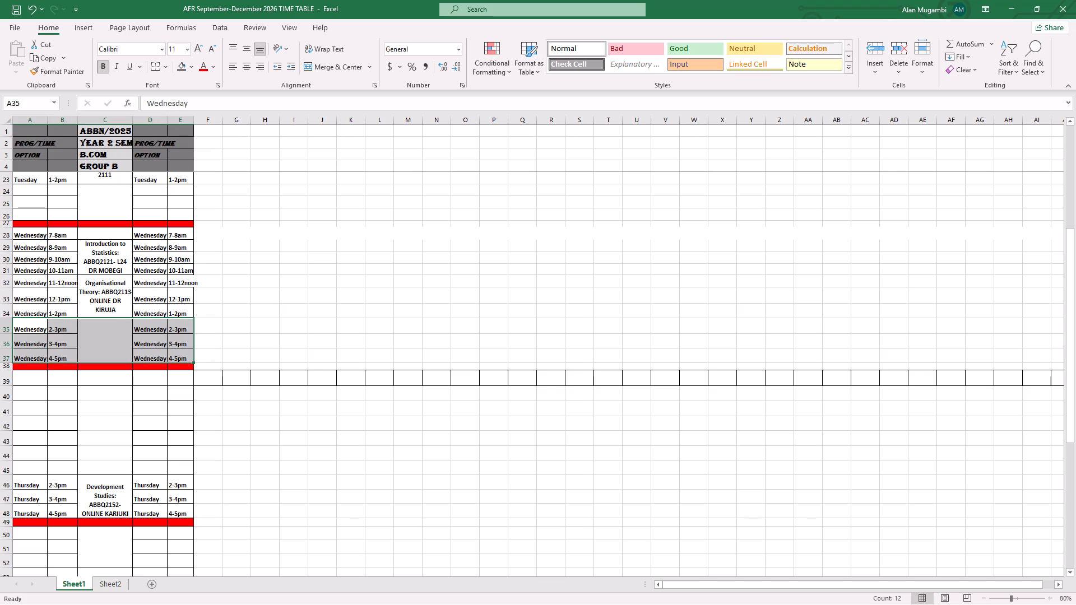
right_click(180, 357)
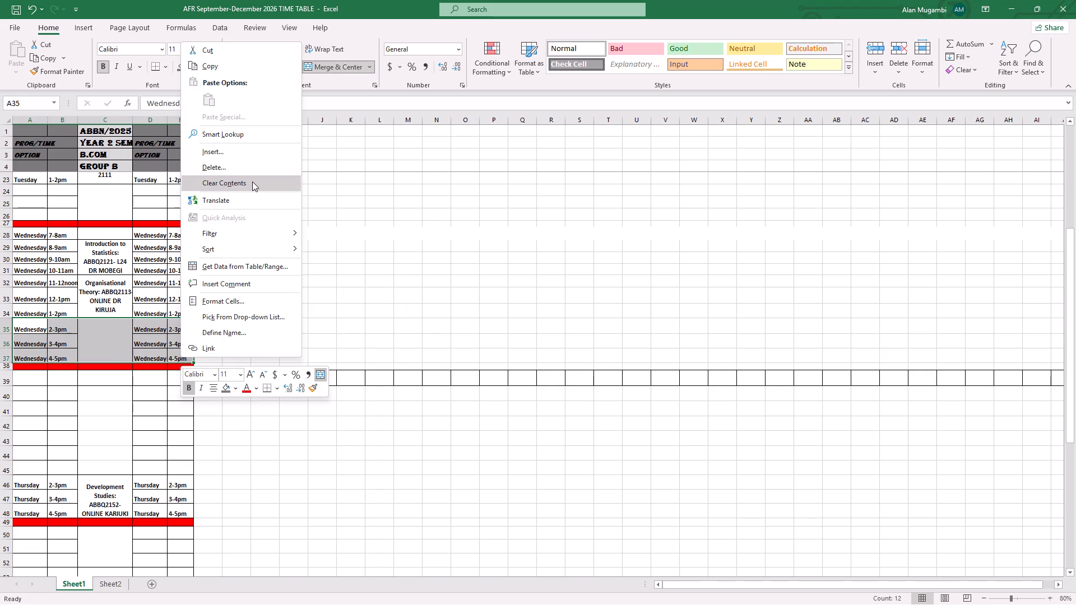
left_click(252, 182)
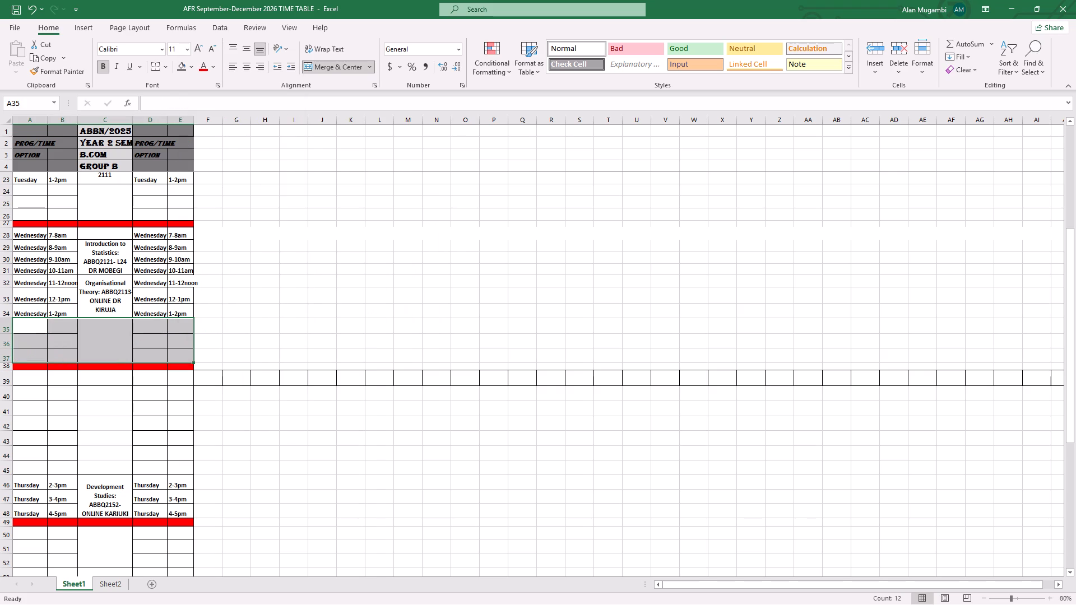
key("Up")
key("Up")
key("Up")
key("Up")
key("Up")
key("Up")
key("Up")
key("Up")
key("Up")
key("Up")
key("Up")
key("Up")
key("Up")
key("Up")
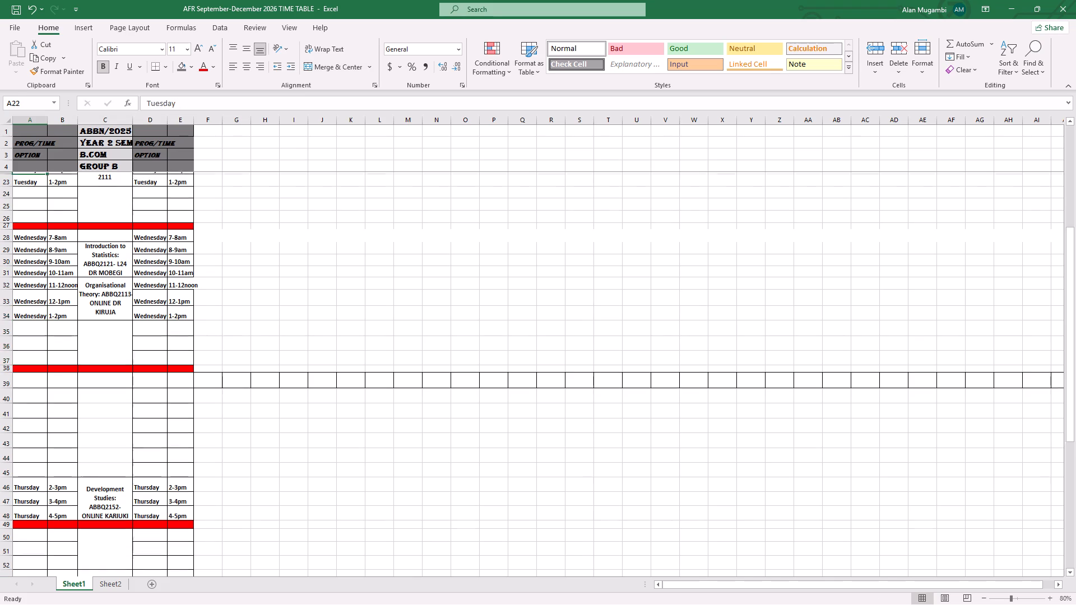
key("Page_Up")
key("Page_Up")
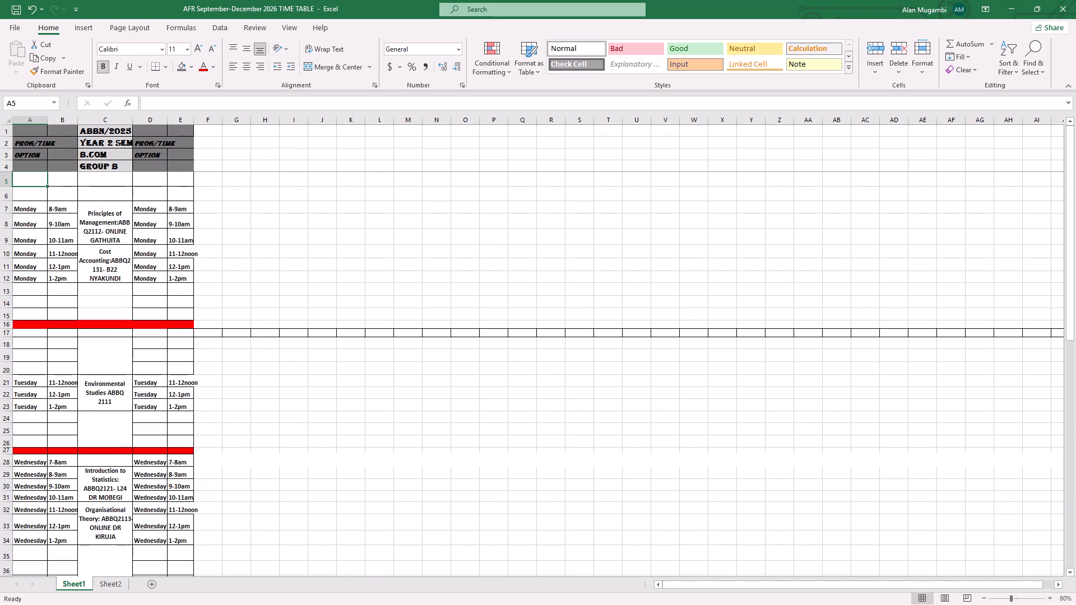
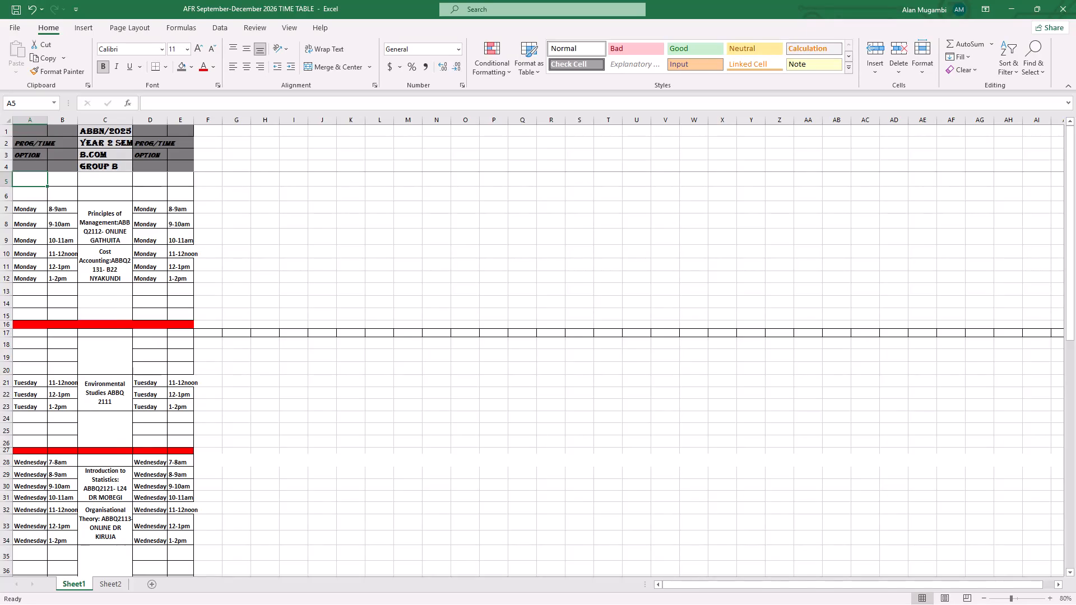
Review the timetable rows from Monday through Friday for cleared slots and leftover formatting beside the table.
key("Down")
key("Down")
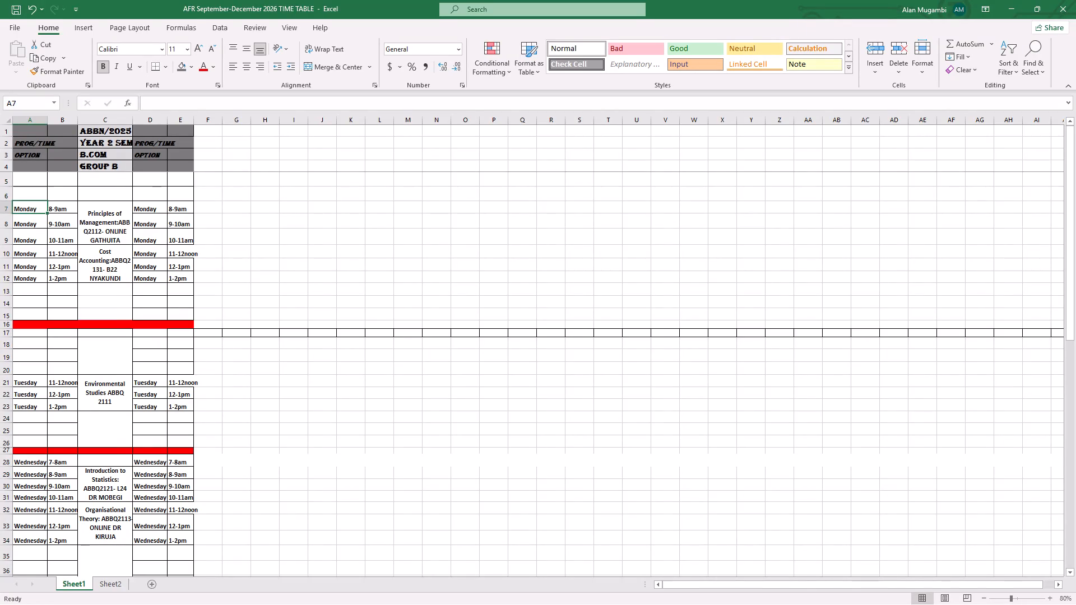
key("Down")
key("Down")
key("Down")
key("Down")
key("Down")
key("Down")
key("Down")
key("Down")
key("Down")
key("Down")
key("Down")
key("Down")
key("Down")
key("Down")
key("Down")
key("Down")
key("Down")
key("Down")
key("Down")
key("Down")
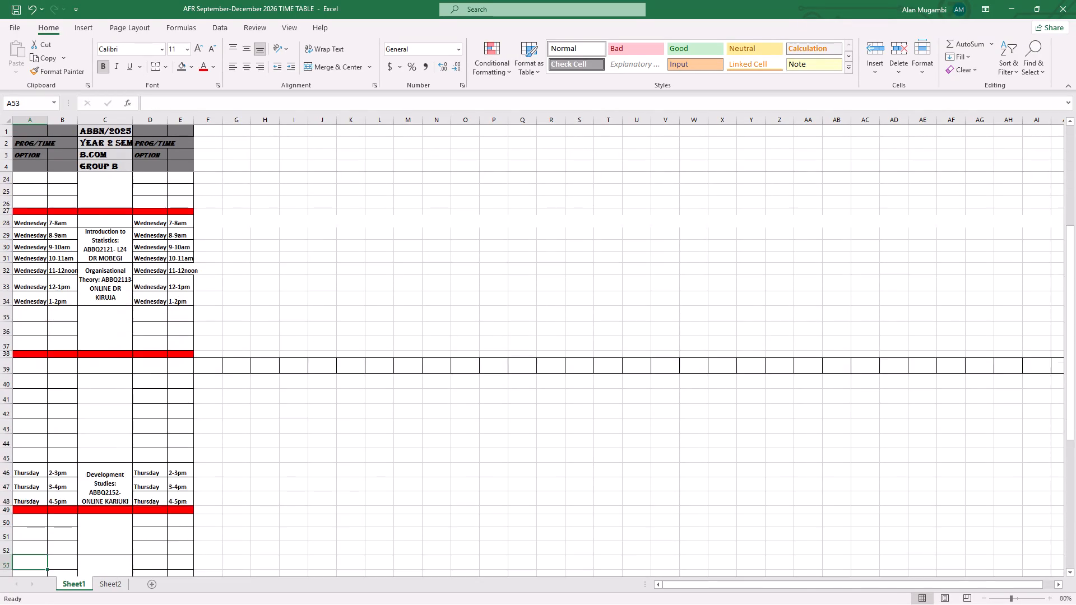
key("Down")
key("Down")
key("Down")
key("Down")
key("Down")
key("Down")
key("Down")
key("Down")
key("Down")
key("Down")
key("Down")
key("Down")
key("Down")
key("Down")
key("Down")
key("Down")
key("Down")
key("Down")
key("Down")
key("Down")
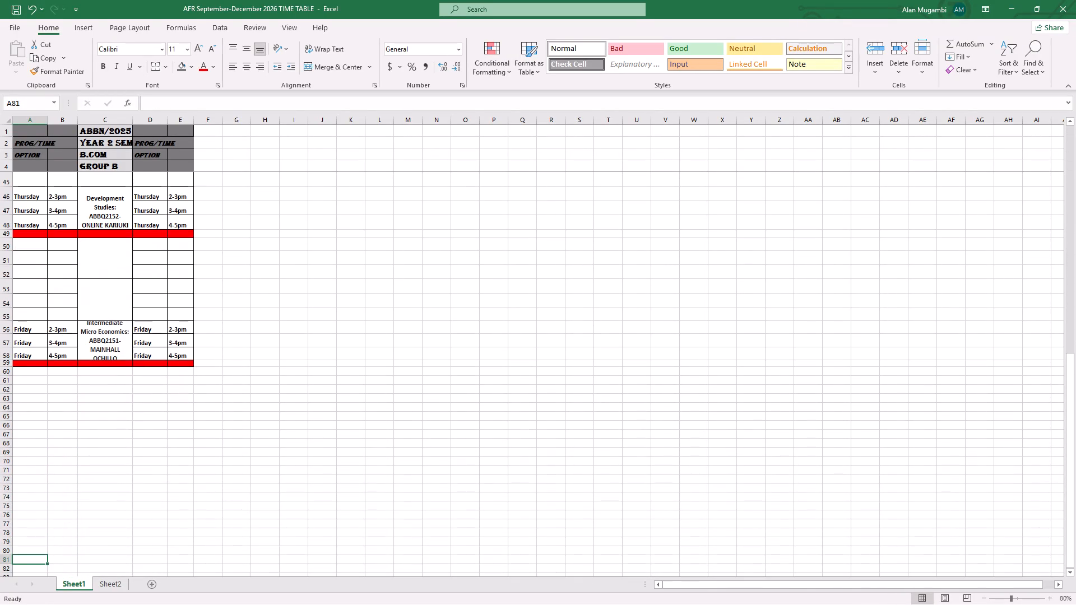
key("Up")
key("Up")
key("Up")
key("Up")
key("Up")
key("Up")
key("Up")
key("Up")
key("Up")
key("Up")
key("Up")
key("Up")
key("Up")
key("Up")
key("Up")
key("Up")
key("Up")
key("Up")
key("Up")
key("Up")
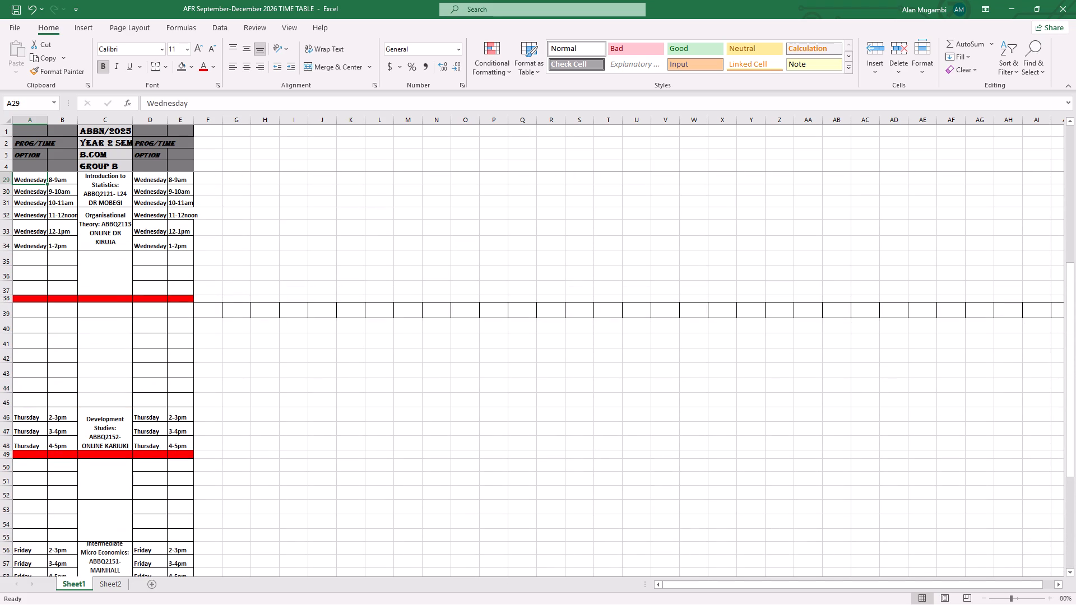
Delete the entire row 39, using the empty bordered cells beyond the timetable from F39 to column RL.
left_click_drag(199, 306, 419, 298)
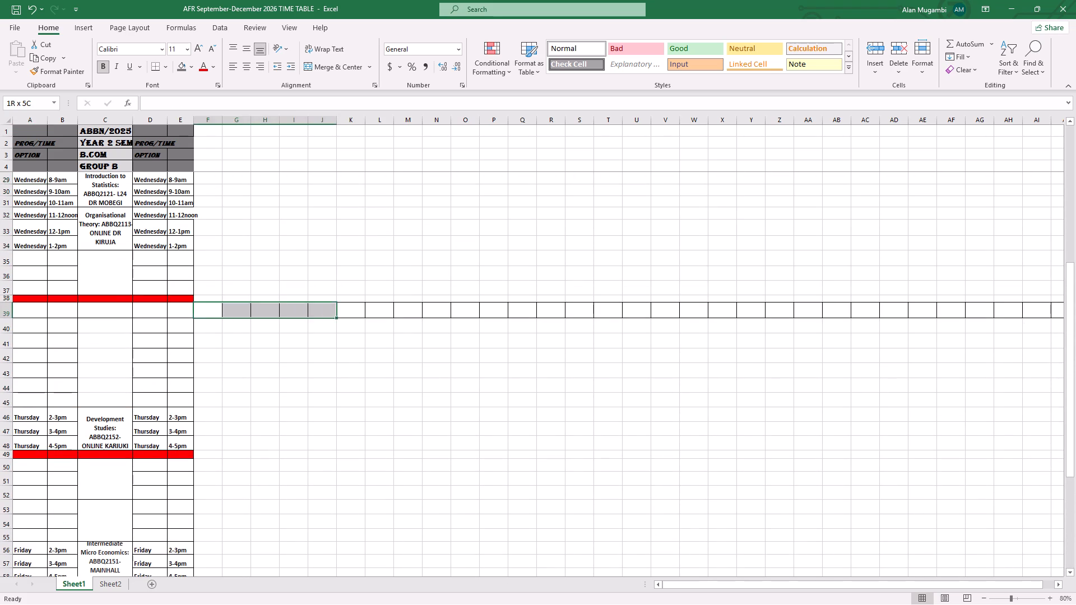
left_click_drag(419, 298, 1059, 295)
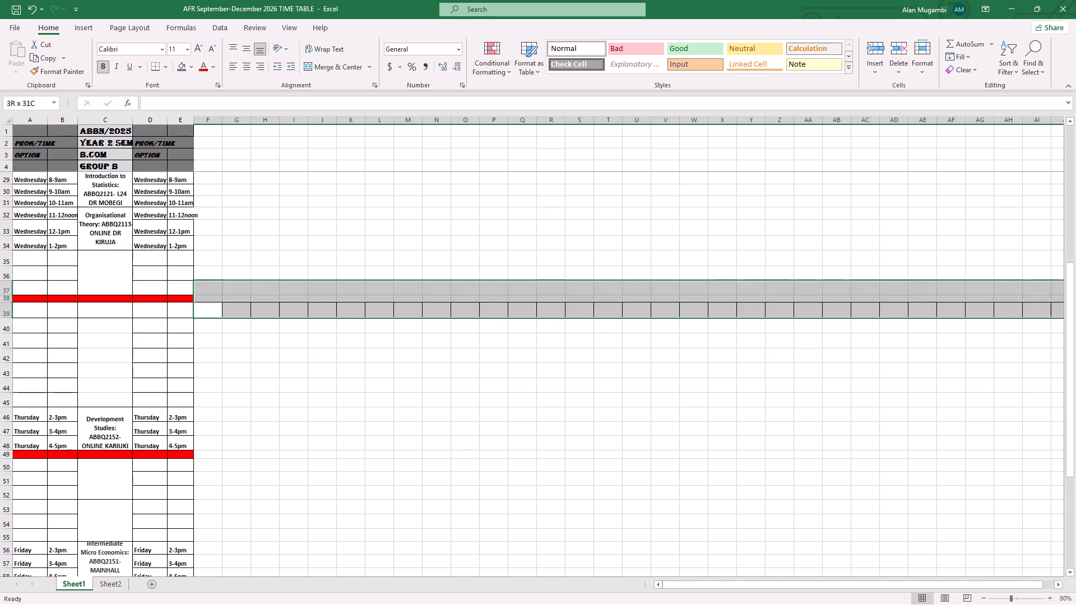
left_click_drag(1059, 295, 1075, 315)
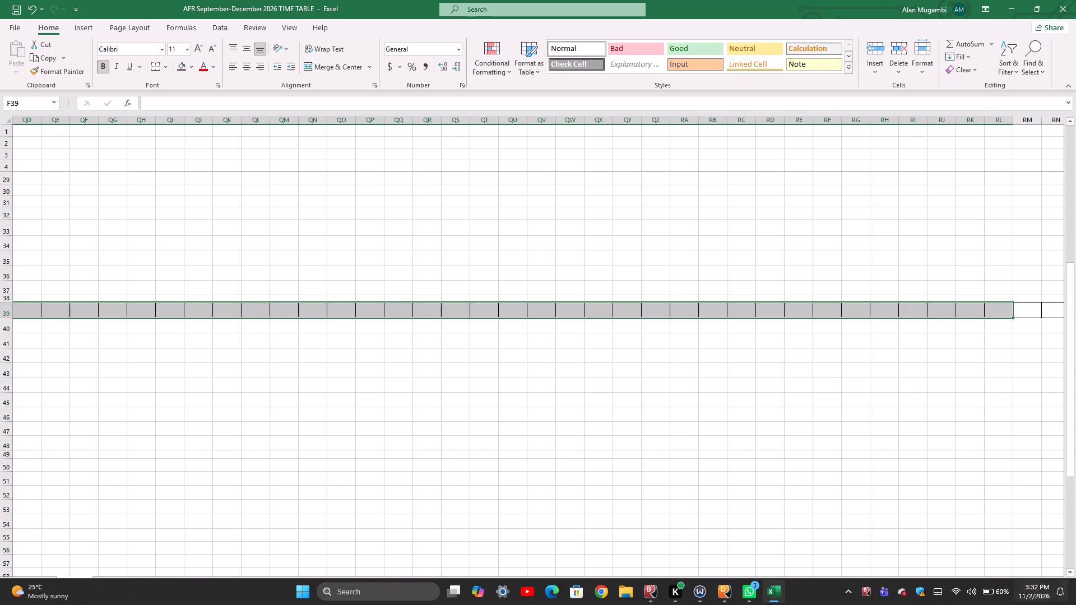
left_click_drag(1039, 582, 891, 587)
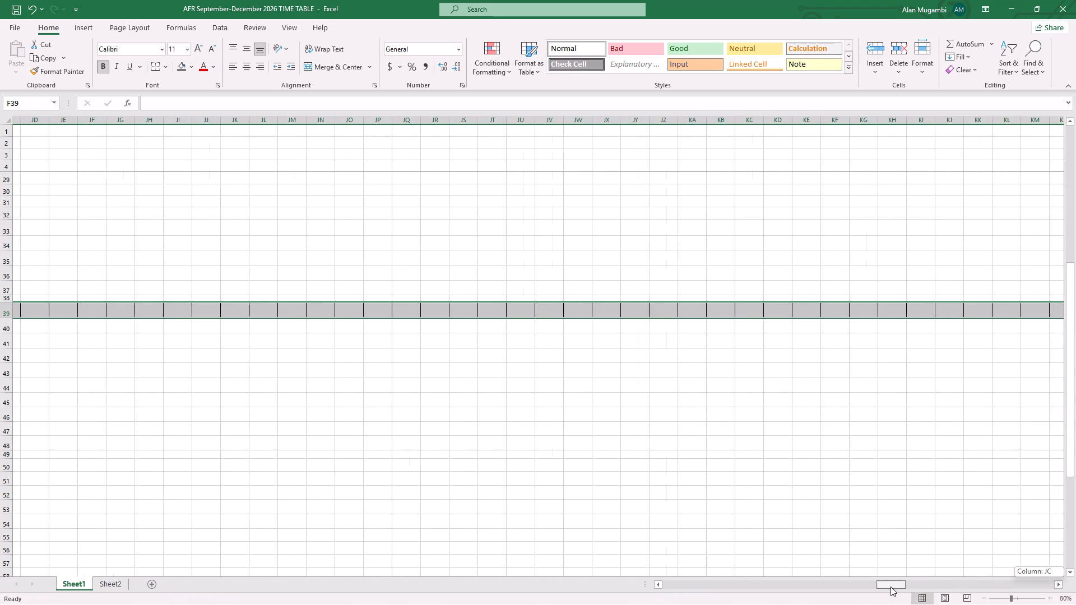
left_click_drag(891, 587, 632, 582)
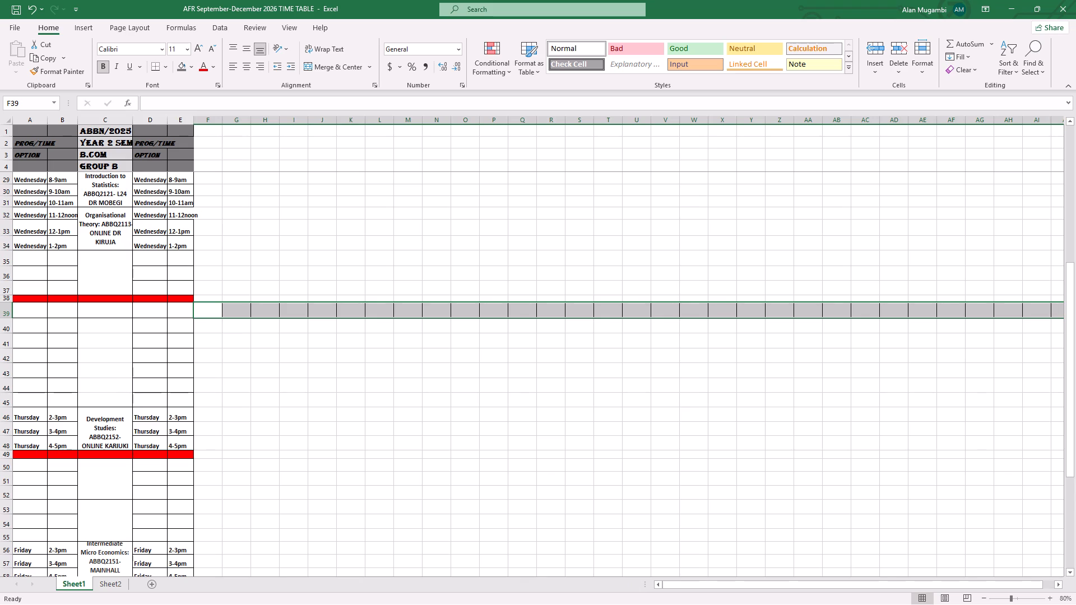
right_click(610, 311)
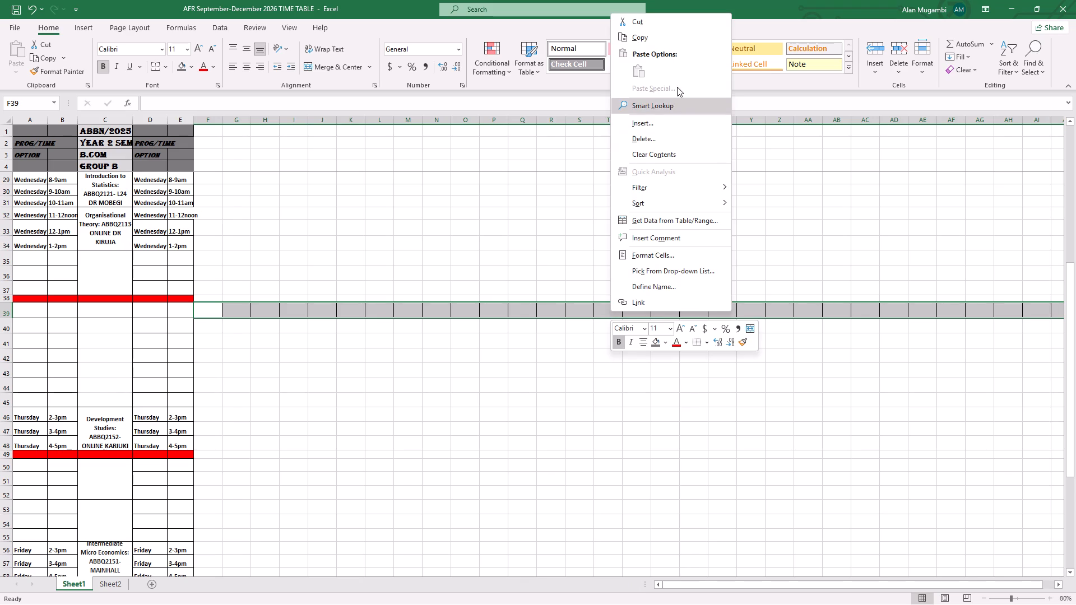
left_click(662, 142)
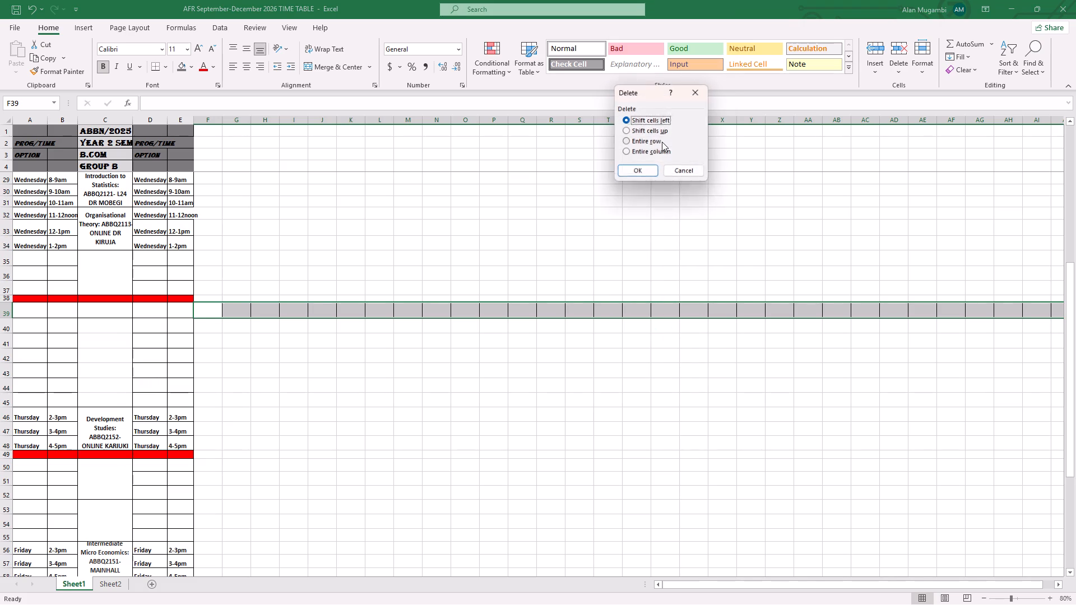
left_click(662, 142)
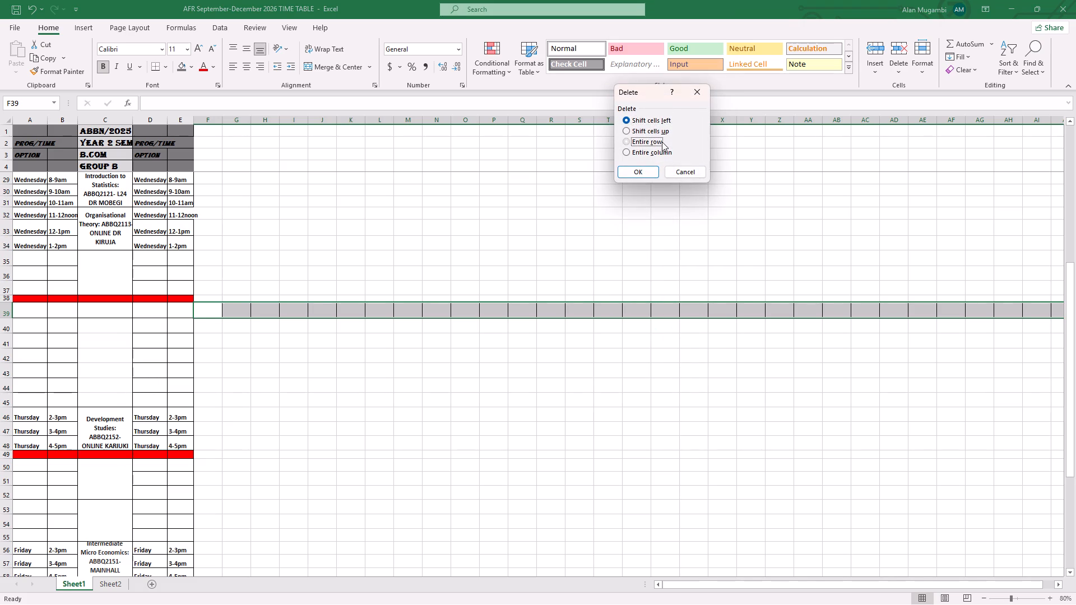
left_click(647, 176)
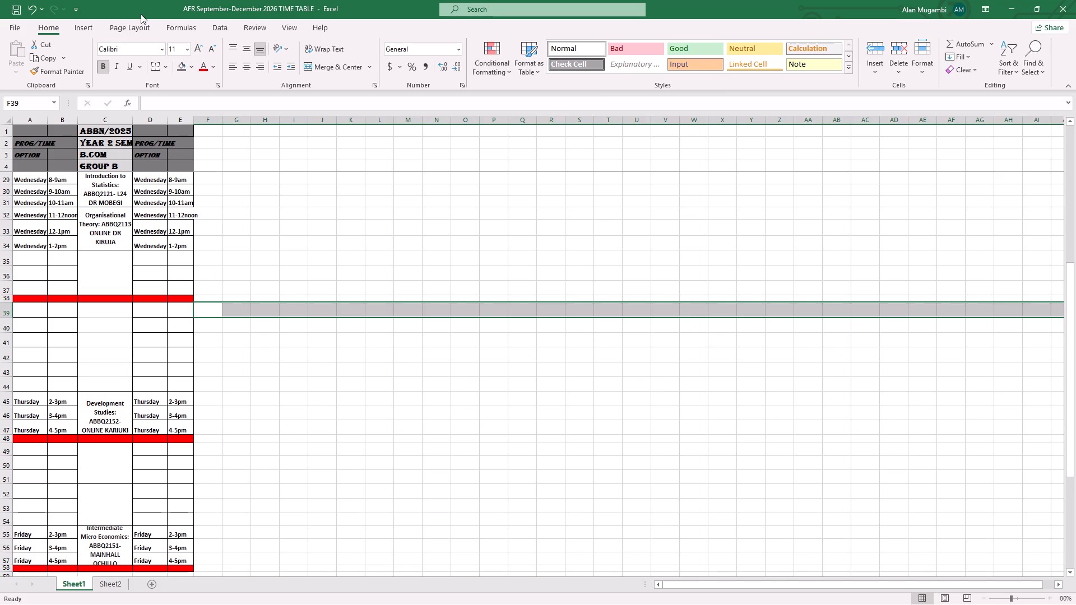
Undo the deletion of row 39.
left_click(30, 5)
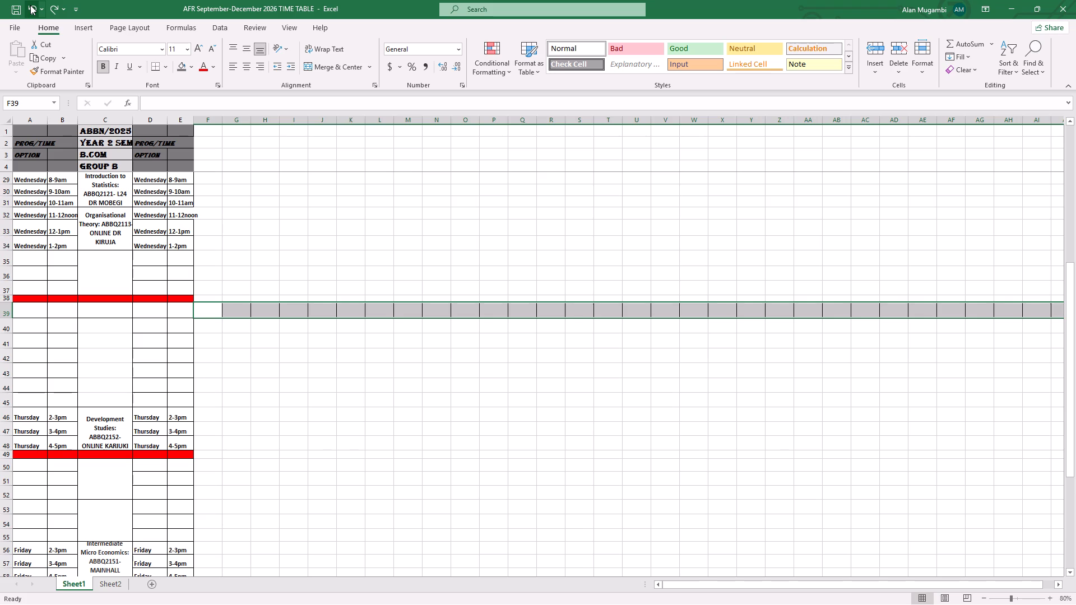
Review the timetable and the cells beside it in column F from the Thursday rows back up to row 1.
key("Up")
key("Down")
key("Up")
key("Up")
key("Up")
key("Up")
key("Up")
key("Up")
key("Up")
key("Up")
key("Up")
key("Up")
key("Up")
key("Up")
key("Up")
key("Up")
key("Up")
key("Up")
key("Up")
key("Up")
key("Up")
key("Up")
key("Up")
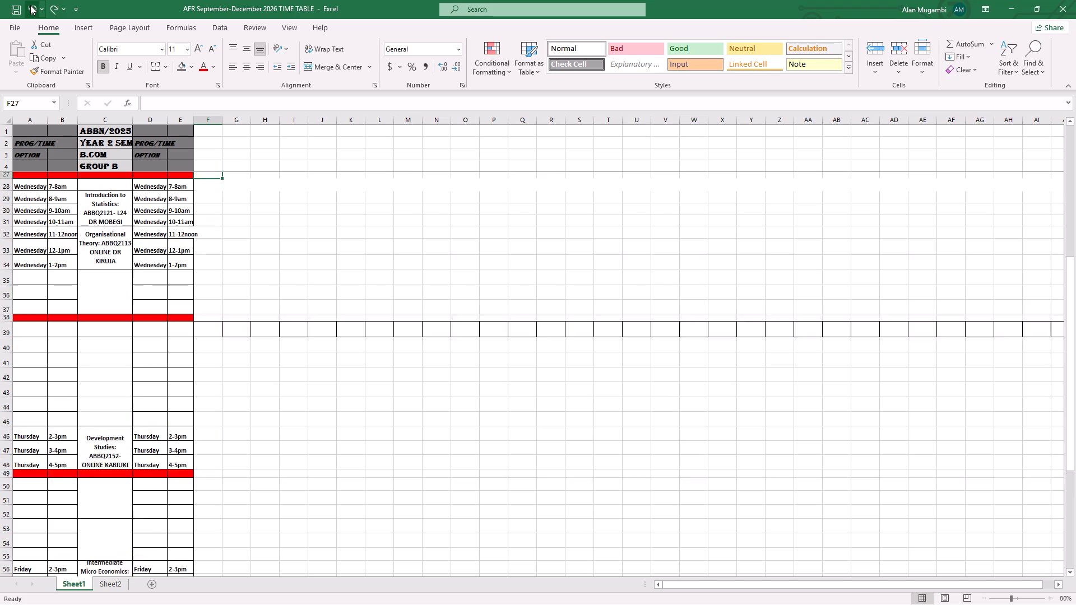
key("Up")
key("Up")
key("Up")
key("Up")
key("Up")
key("Up")
key("Up")
key("Up")
key("Up")
key("Up")
key("Up")
key("Up")
key("Up")
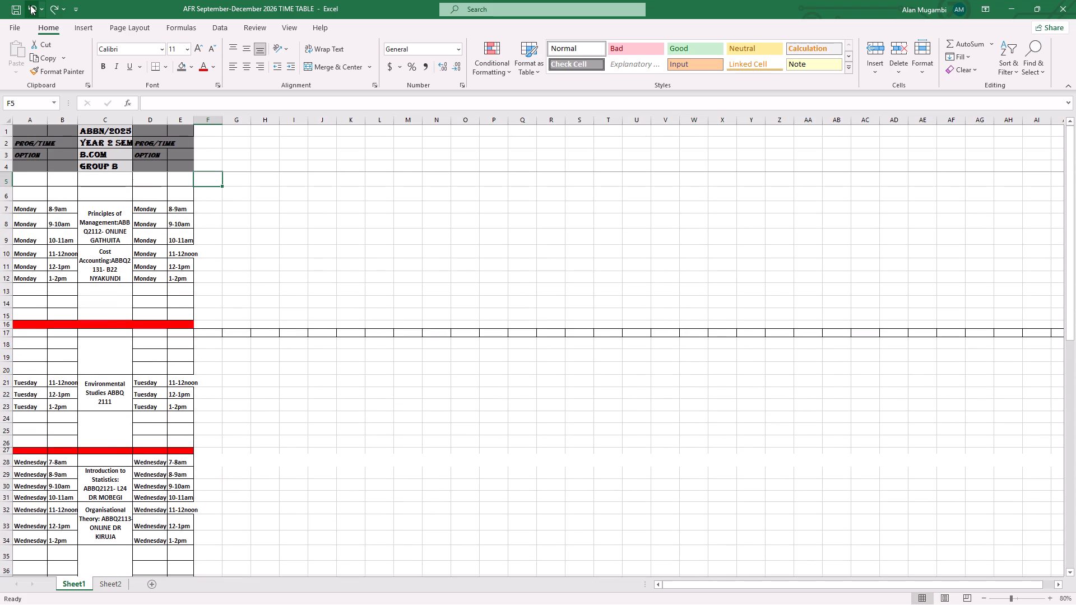
key("Up")
key("Up")
key("Up")
key("Up")
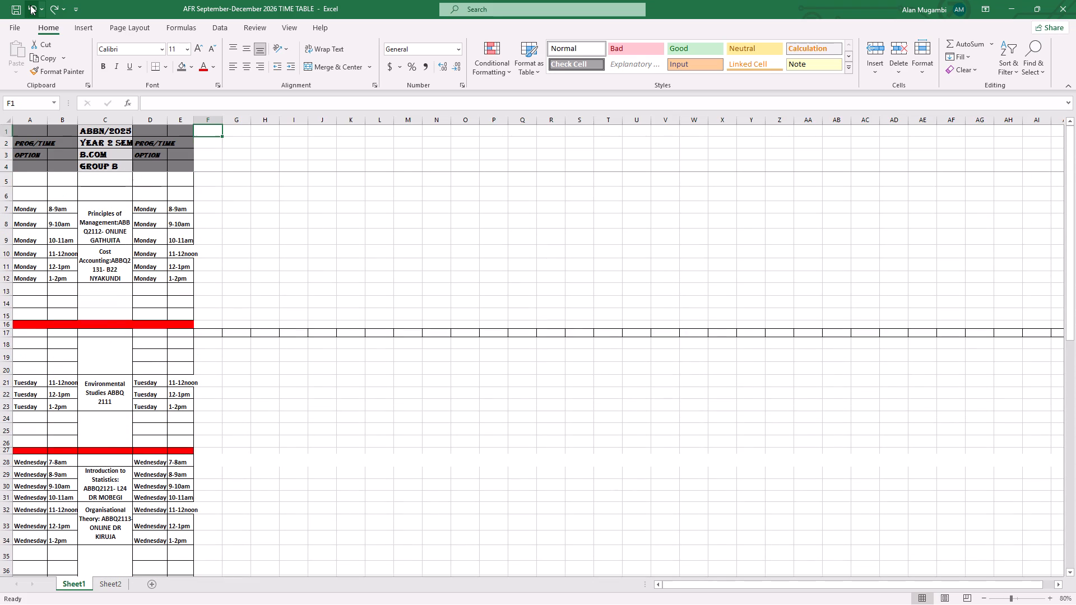
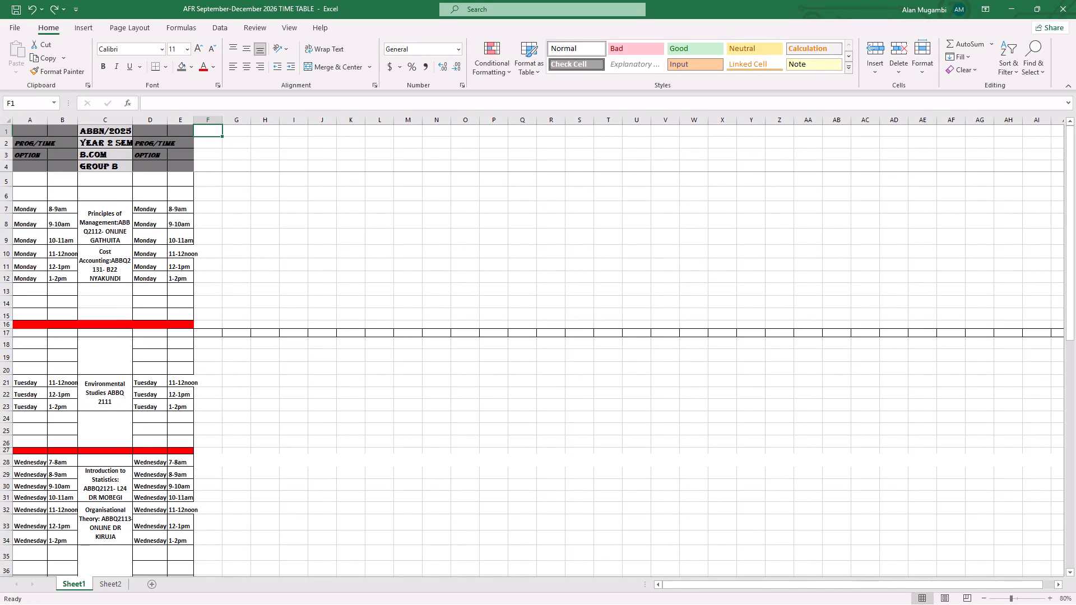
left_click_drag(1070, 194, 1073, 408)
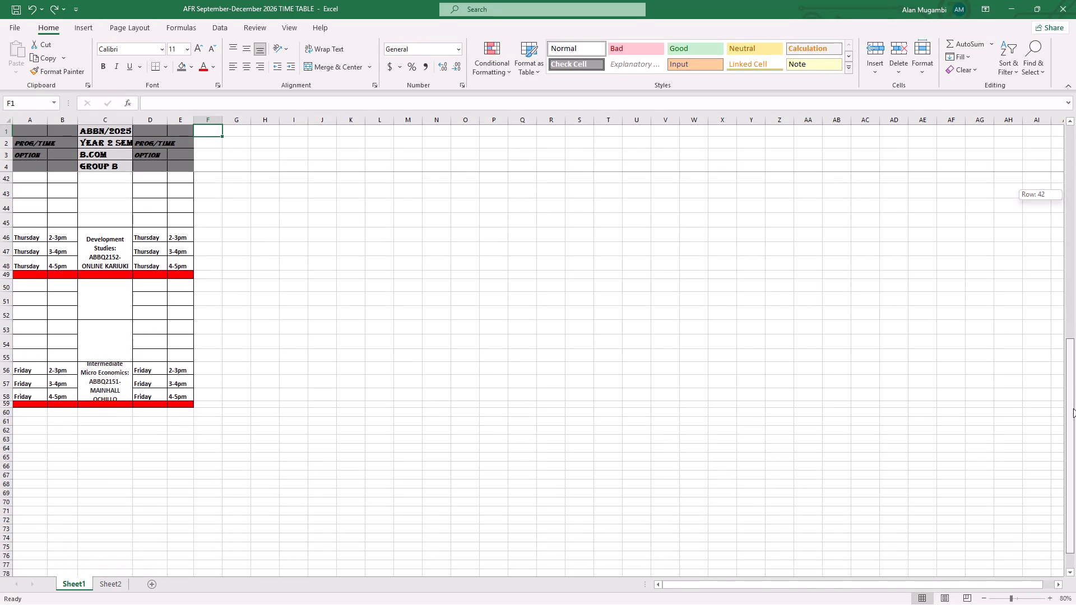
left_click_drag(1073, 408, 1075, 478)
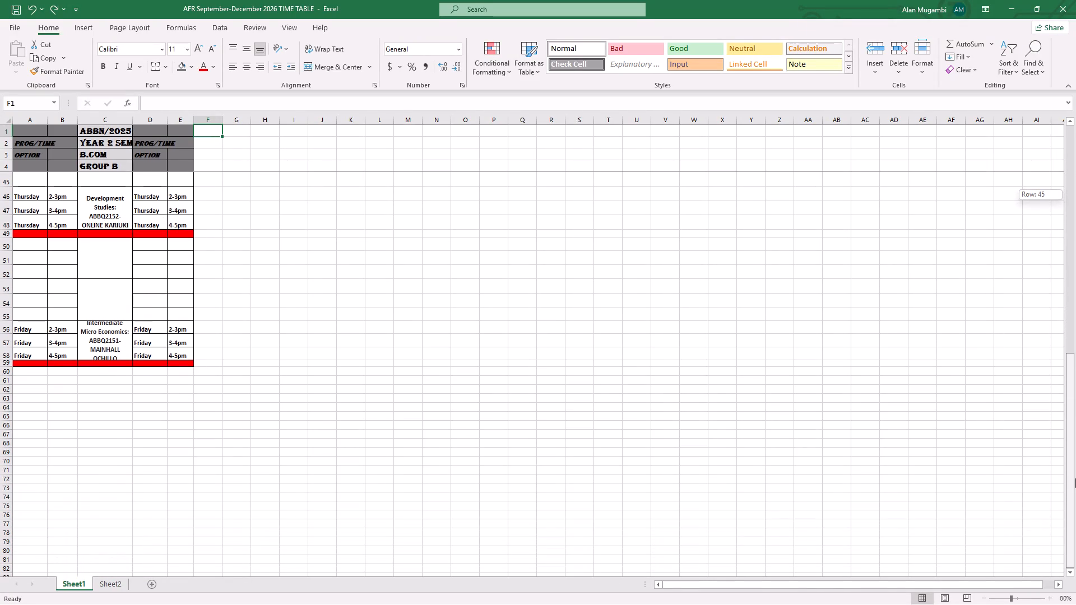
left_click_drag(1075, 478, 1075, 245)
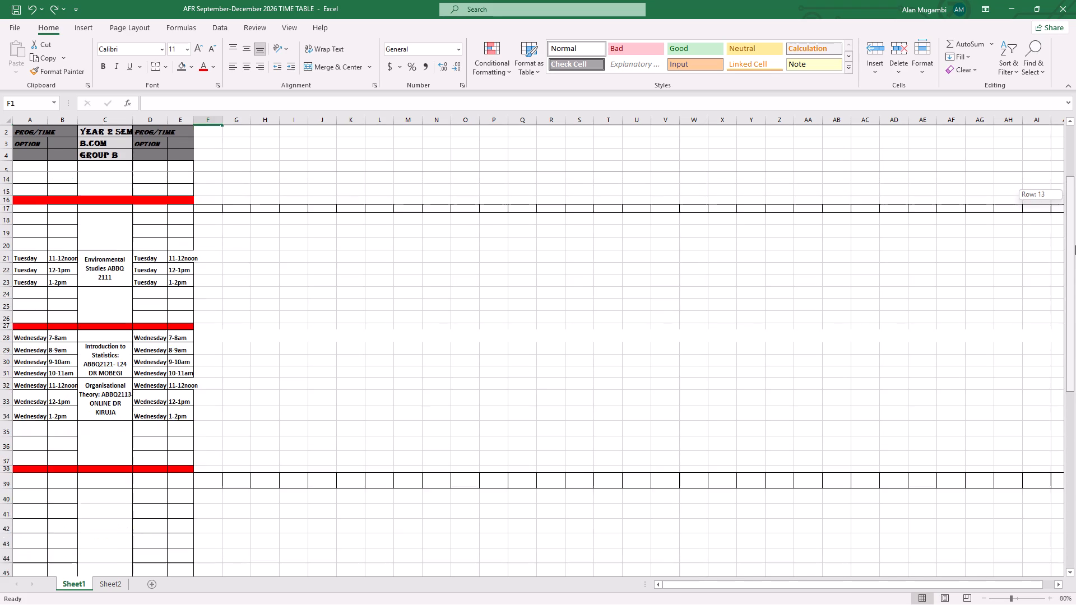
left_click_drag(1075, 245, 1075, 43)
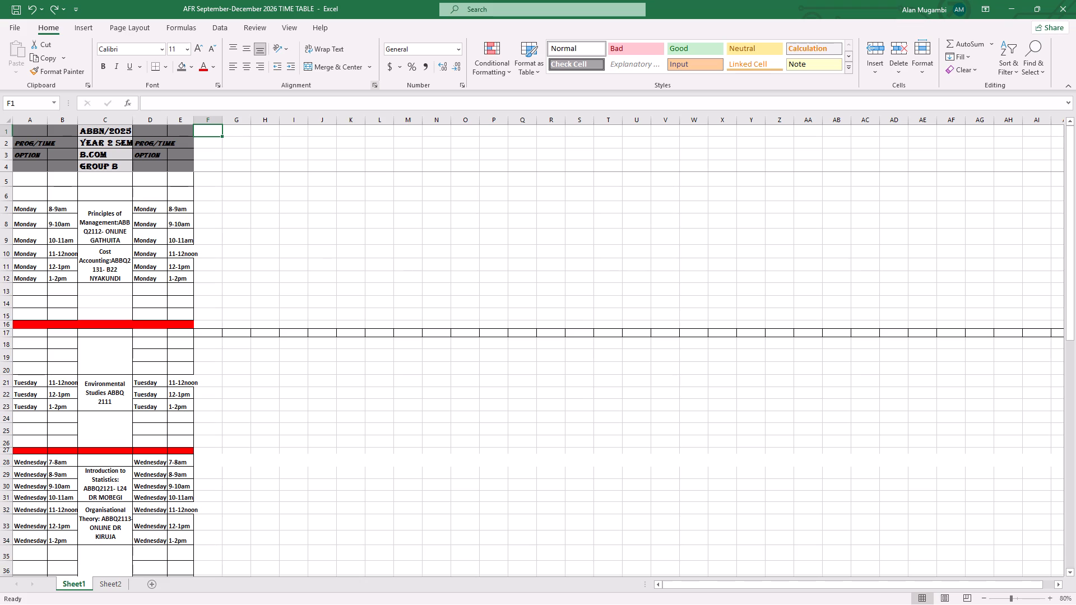
Clear the contents of the Monday 8-9am slot in D7:E7, beside the Principles of Management class.
left_click_drag(138, 209, 162, 211)
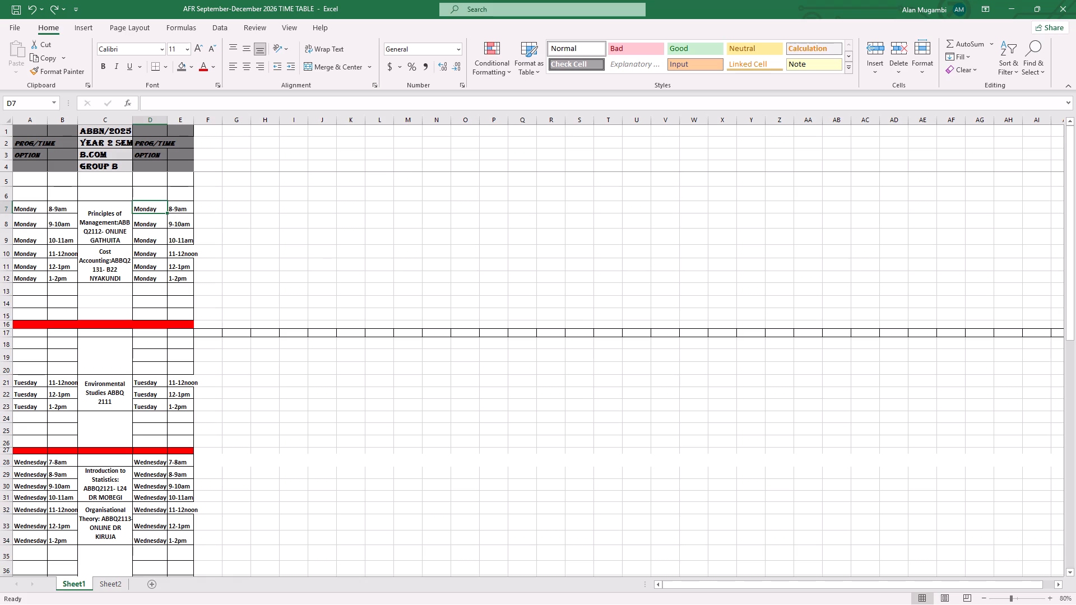
left_click_drag(162, 211, 188, 185)
left_click_drag(207, 184, 176, 207)
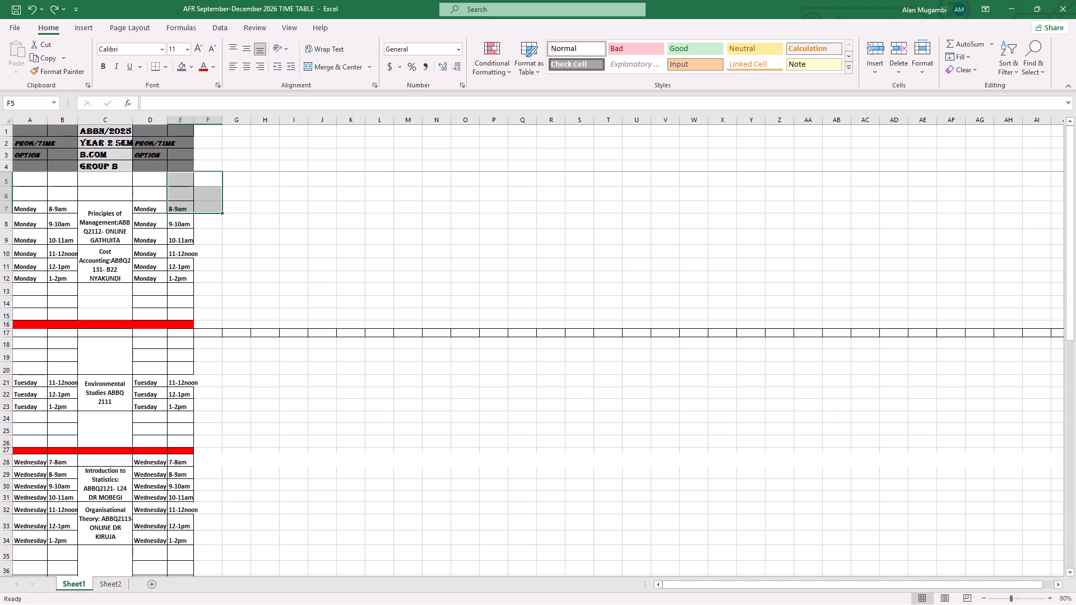
left_click_drag(142, 208, 184, 206)
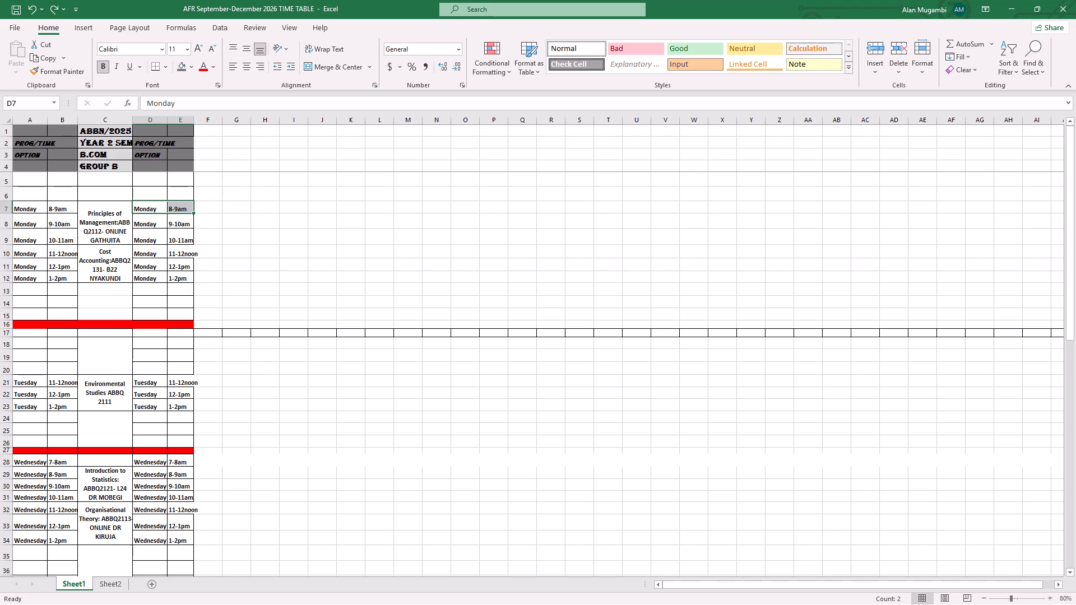
right_click(170, 208)
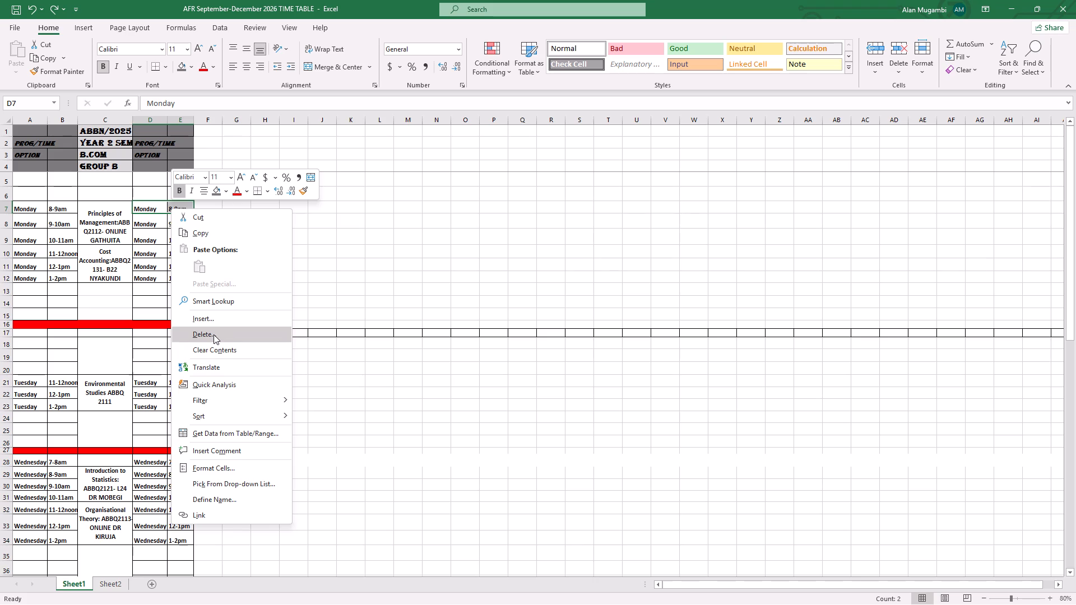
left_click(214, 346)
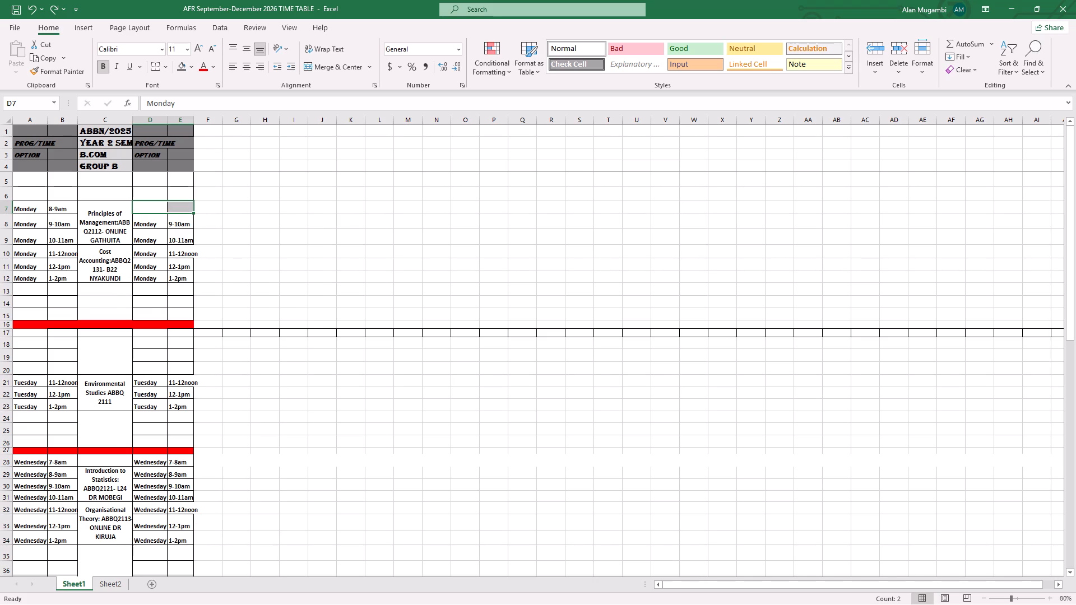
Clear the contents of the Monday 10-11am slot in D9:E9, keeping the cells in place.
left_click_drag(139, 234, 163, 241)
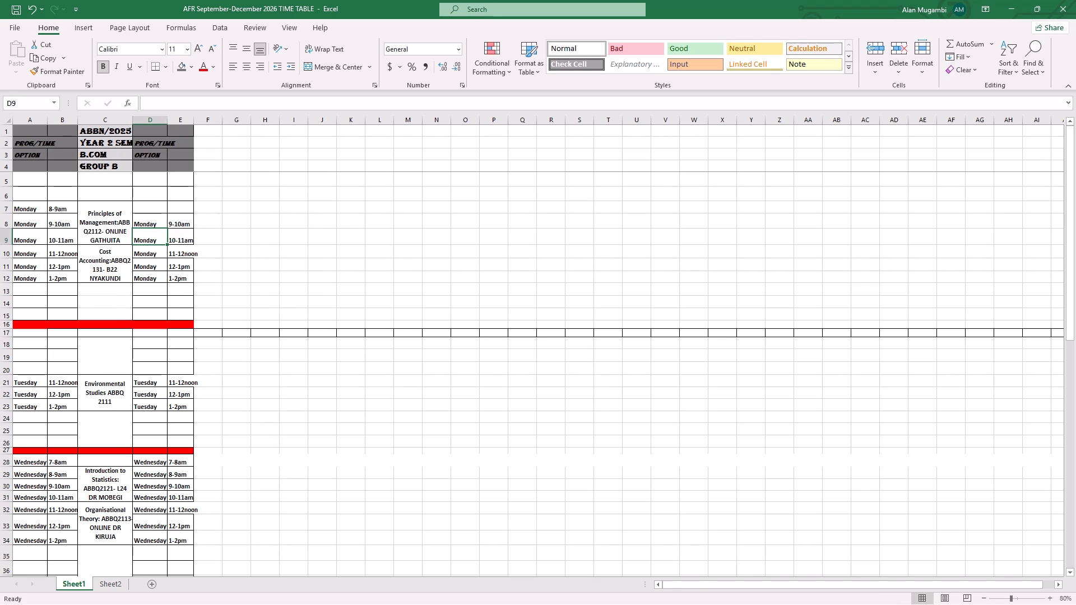
left_click_drag(163, 241, 178, 239)
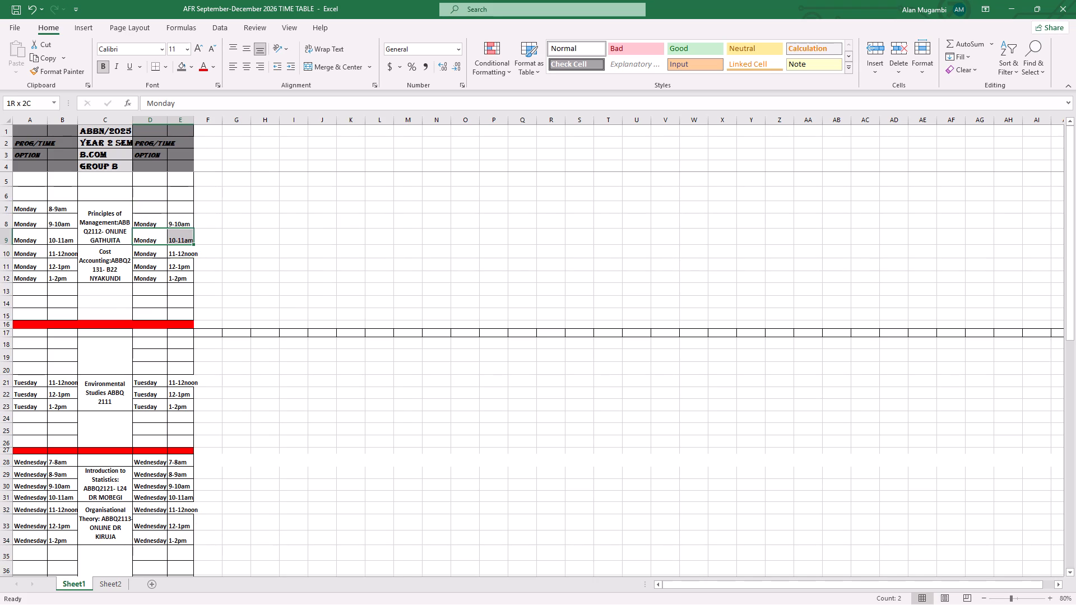
left_click_drag(178, 239, 180, 235)
left_click(180, 235)
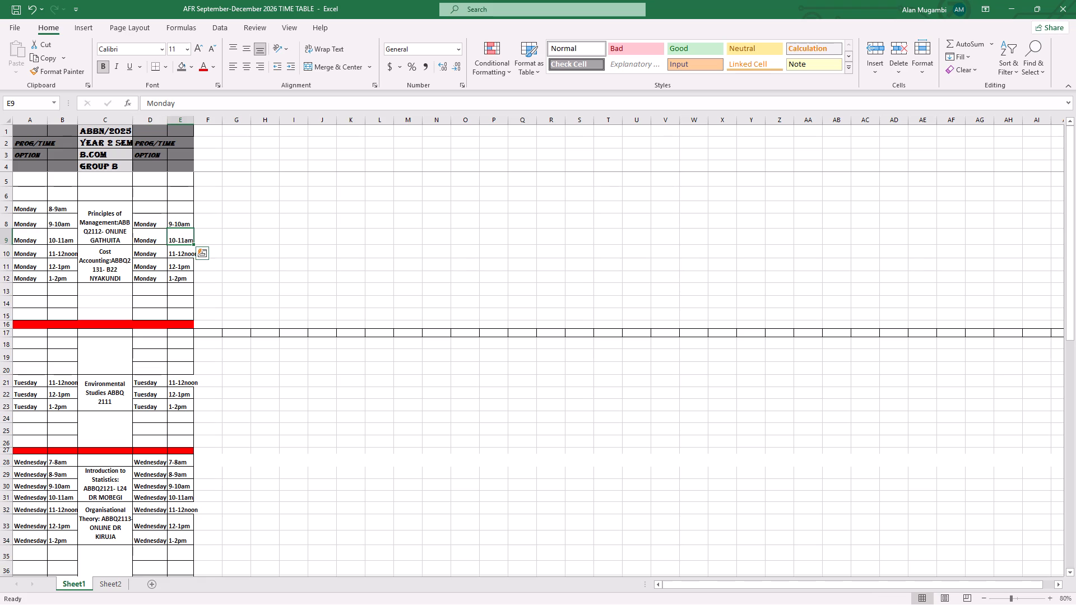
left_click_drag(137, 234, 154, 238)
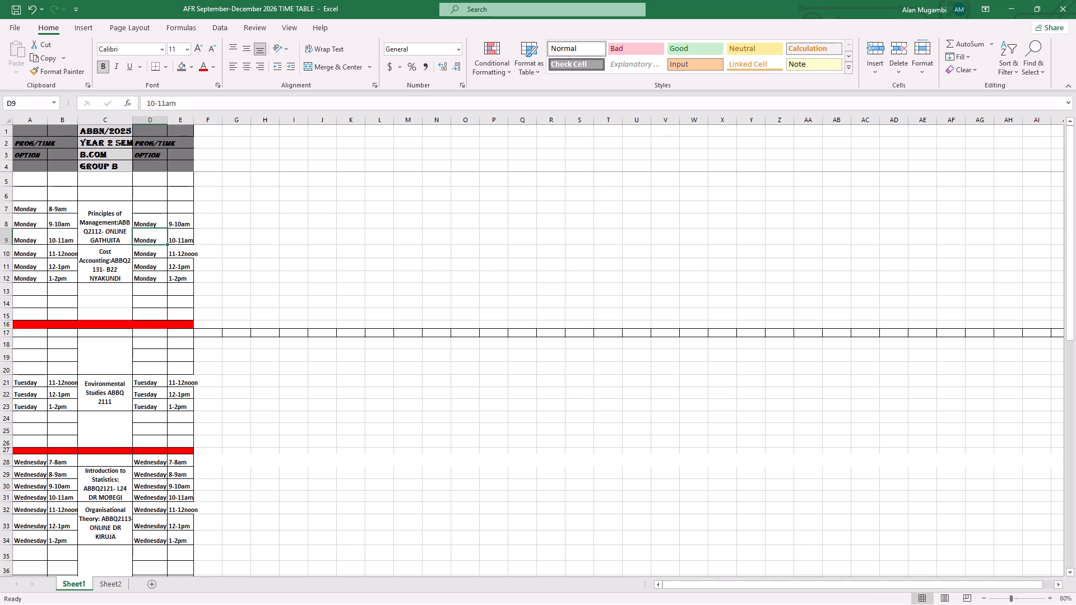
left_click_drag(154, 238, 179, 235)
right_click(179, 235)
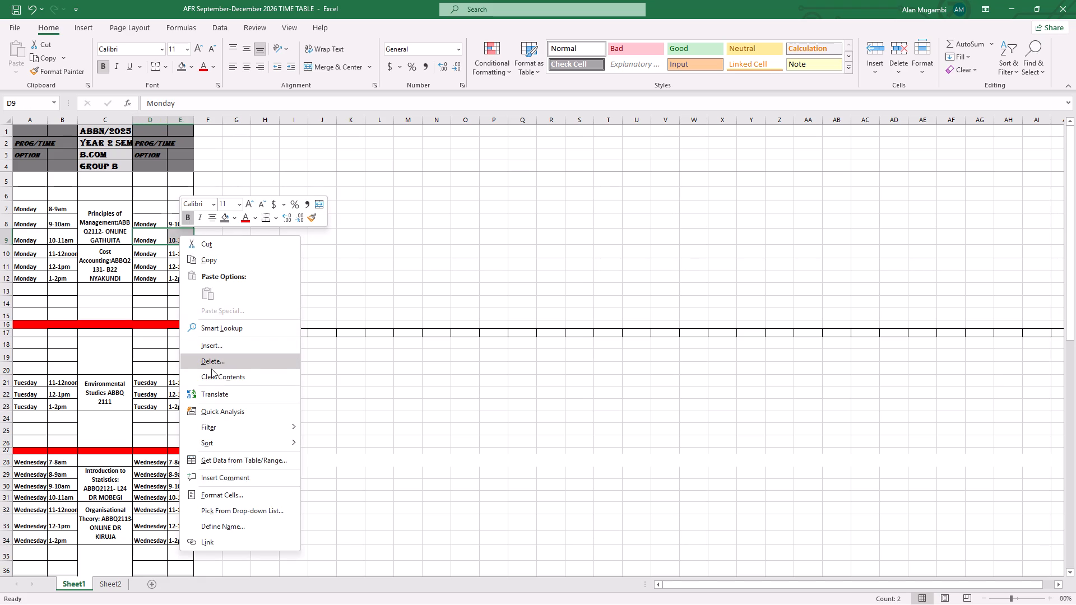
left_click(212, 380)
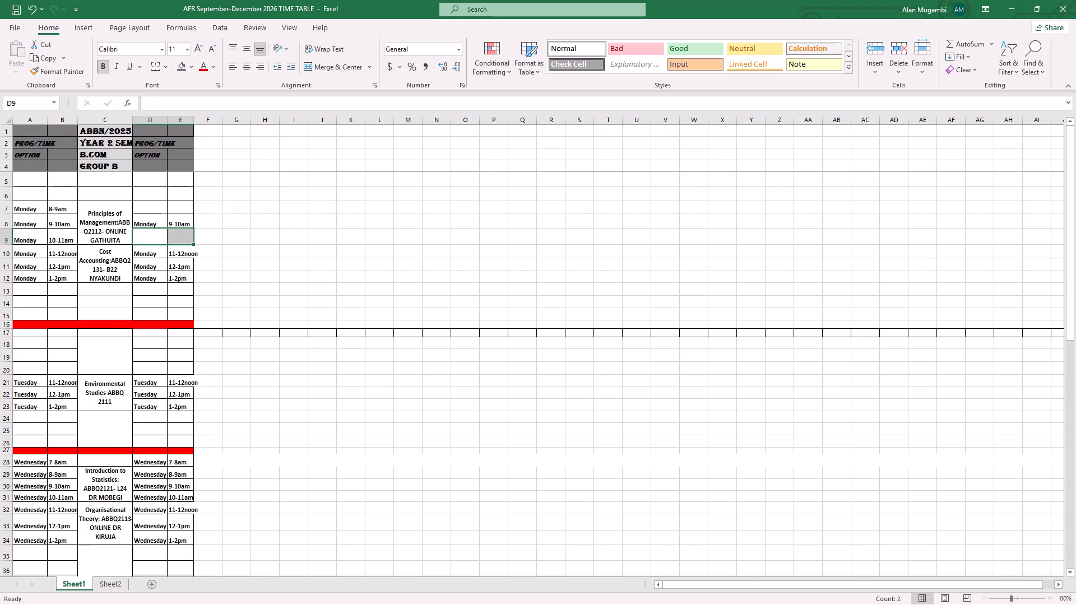
Set the Monday time in cell E8 to 8-11am for the Principles of Management class.
left_click(188, 224)
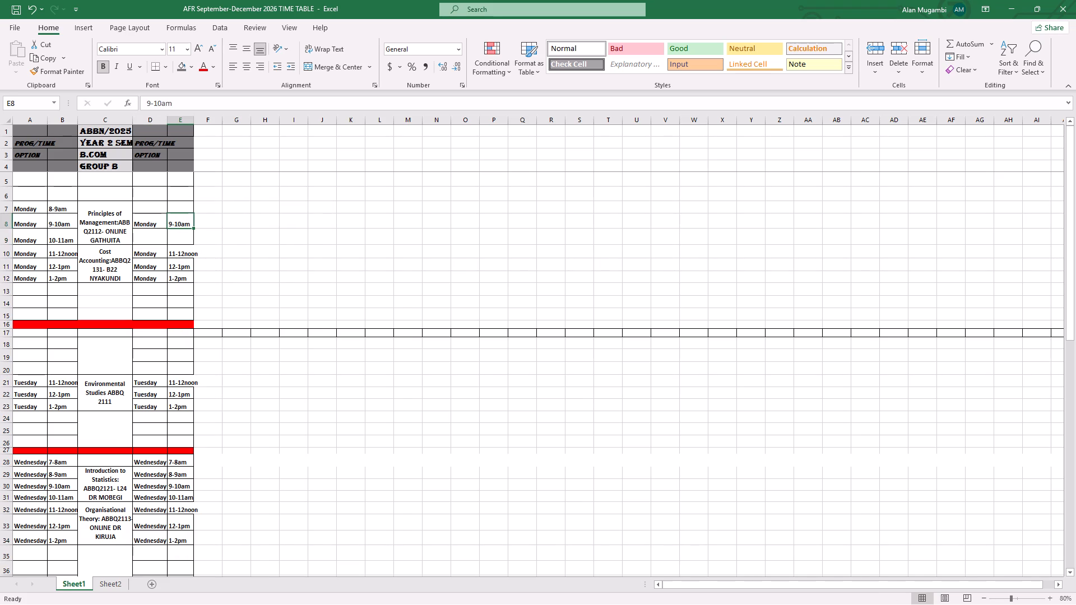
left_click(188, 224)
key("BackSpace")
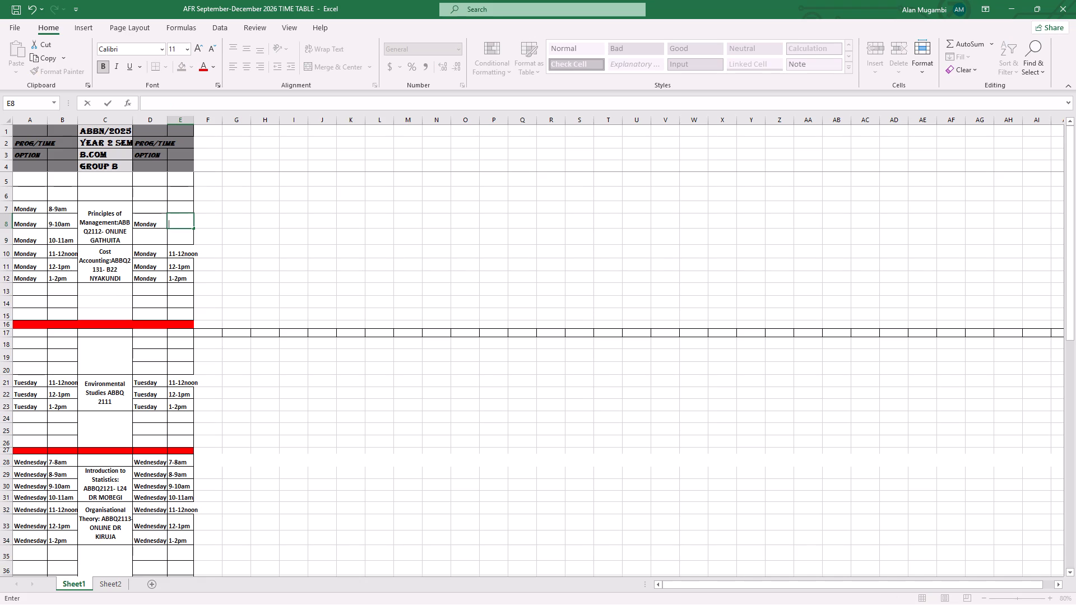
key("8")
key("minus")
type("11")
type("am")
Clear the contents of the three Monday slots in D10:E12 beside the Cost Accounting class.
left_click_drag(134, 248, 180, 280)
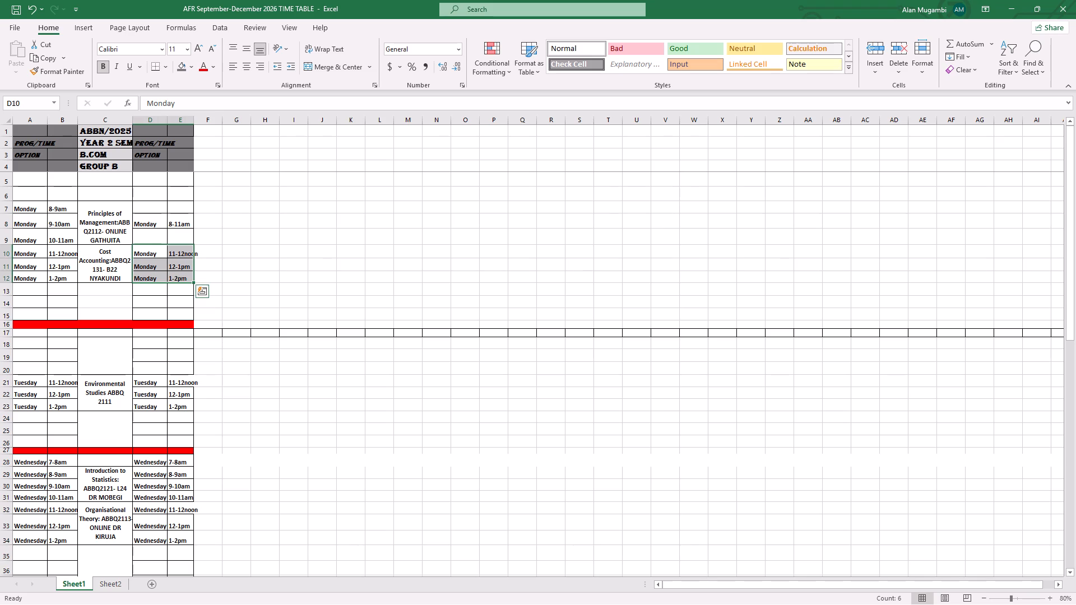
right_click(169, 265)
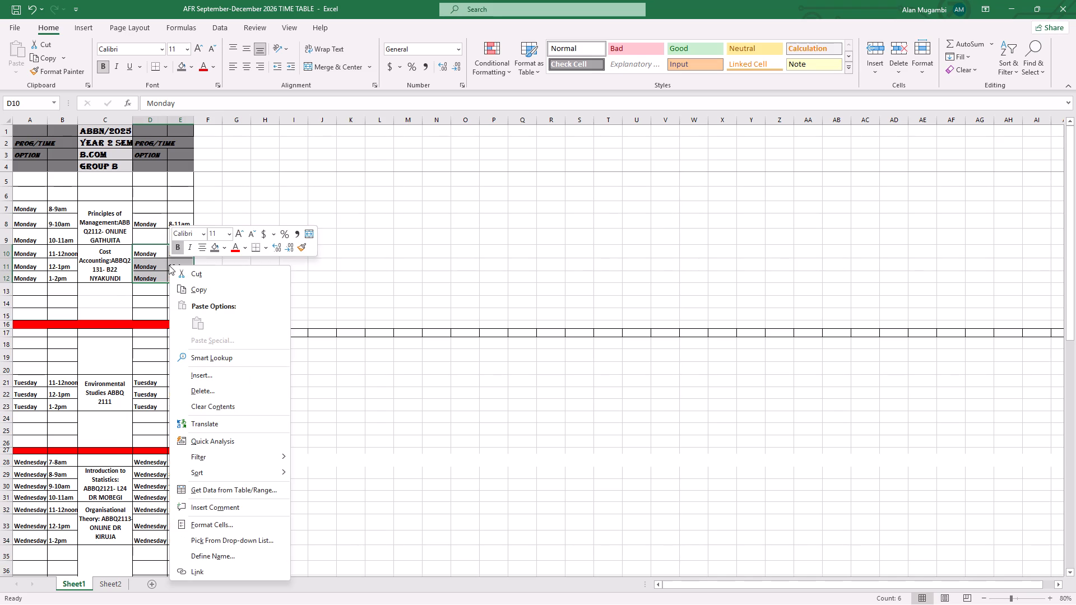
left_click(212, 406)
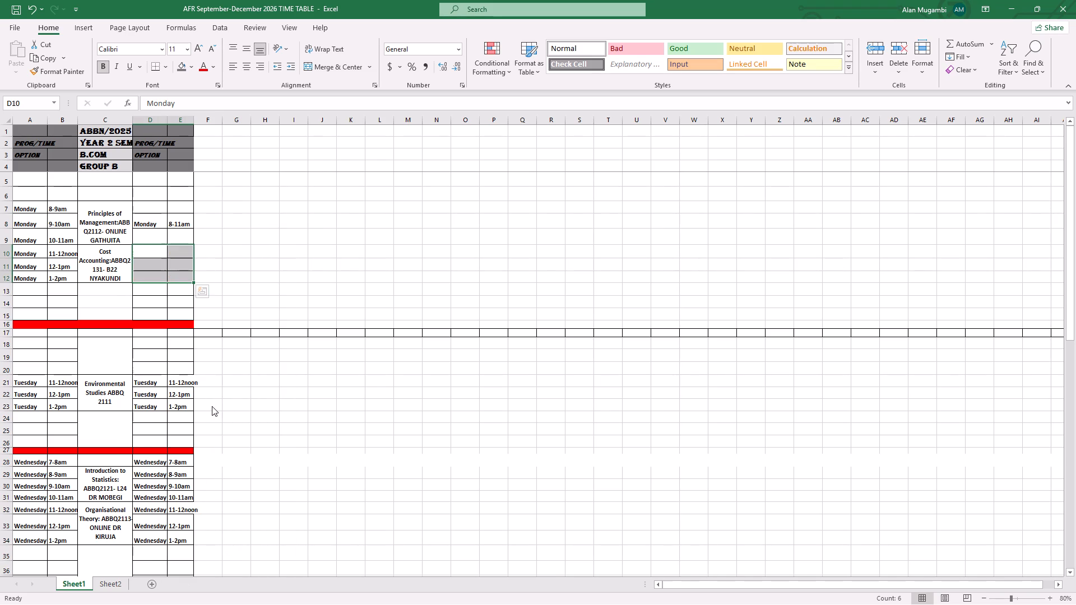
Enter Monday in D11 and a time range starting with 11- in E11 for the Cost Accounting class.
left_click(155, 259)
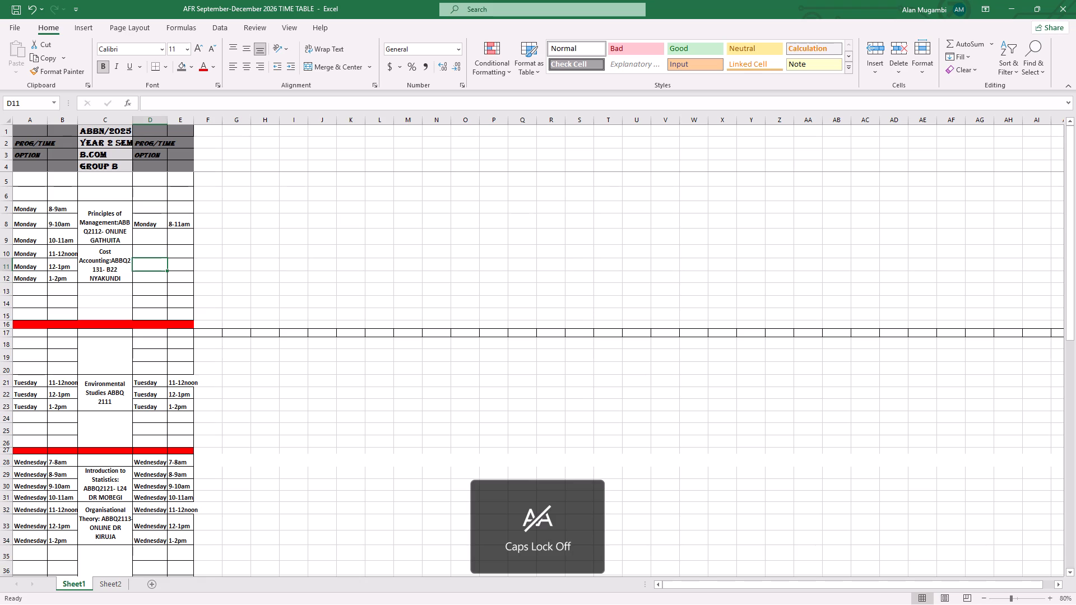
type("Monday")
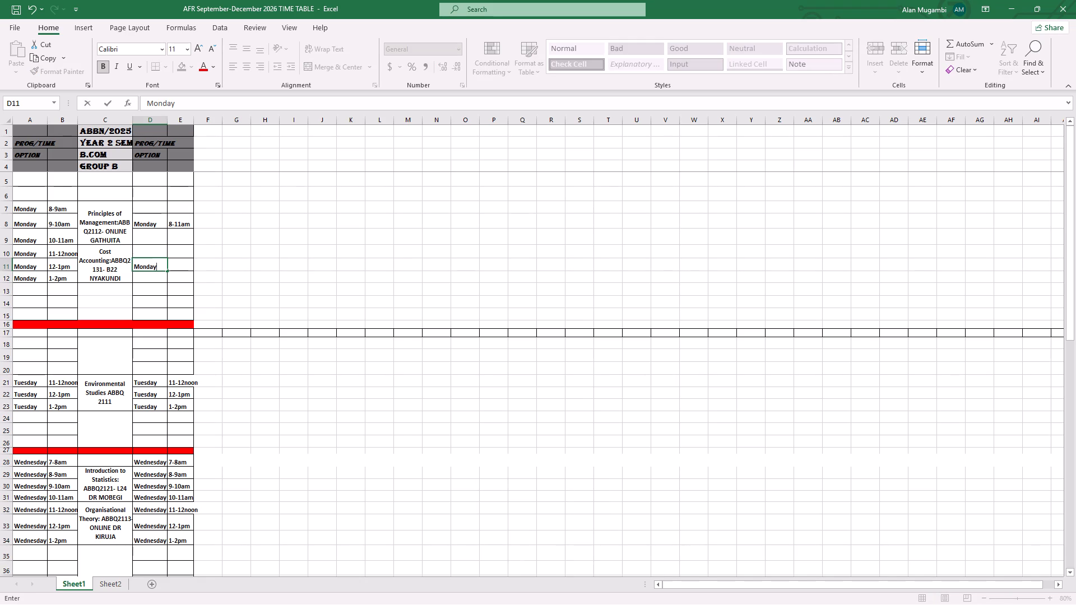
left_click(175, 266)
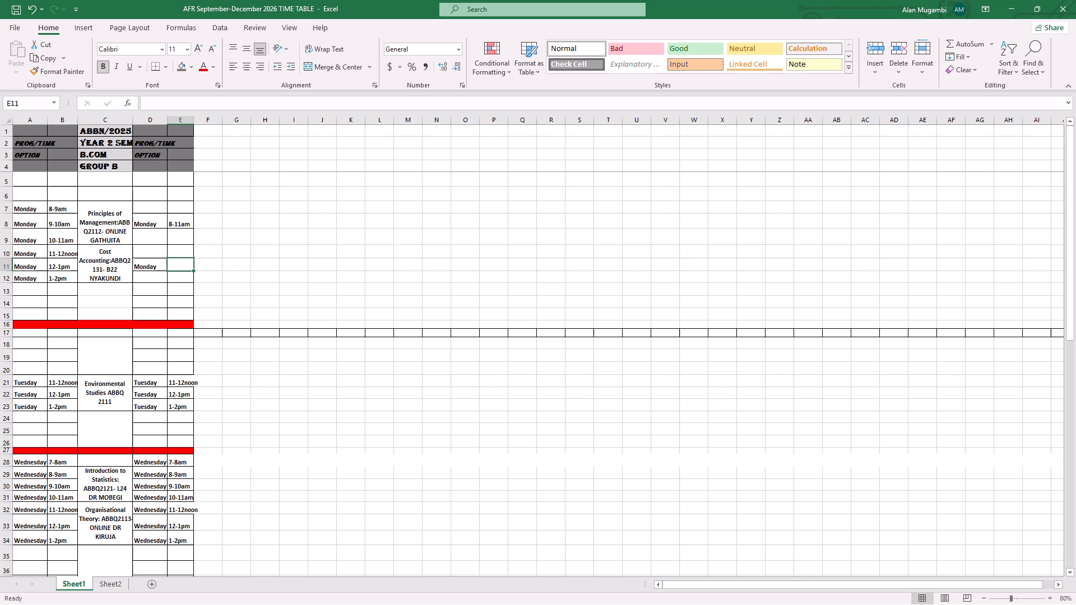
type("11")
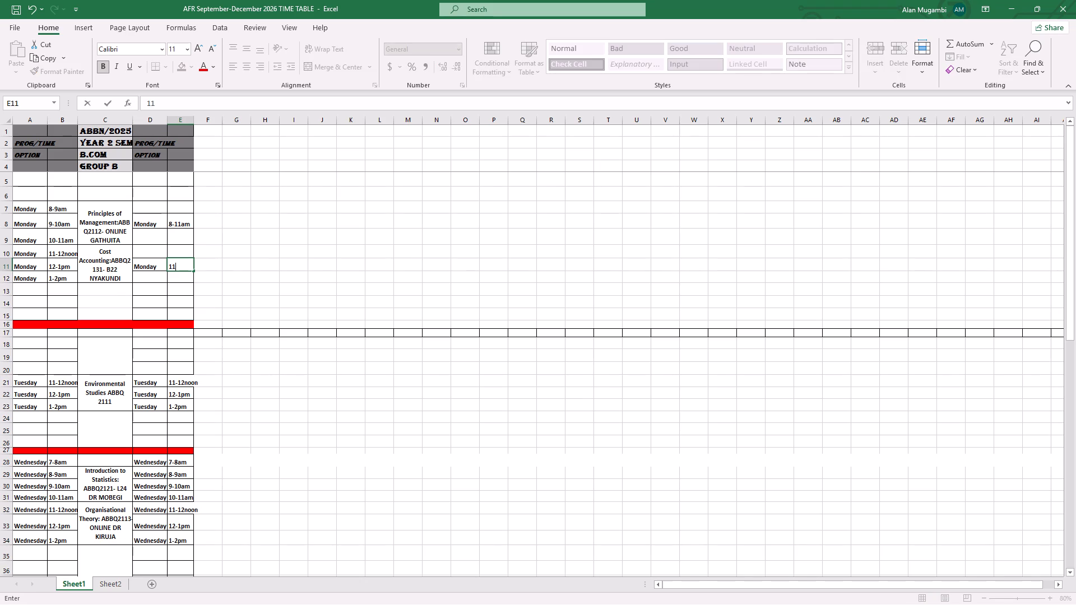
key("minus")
Complete the Monday time range in cell E11 as 11-2pm for the Cost Accounting class.
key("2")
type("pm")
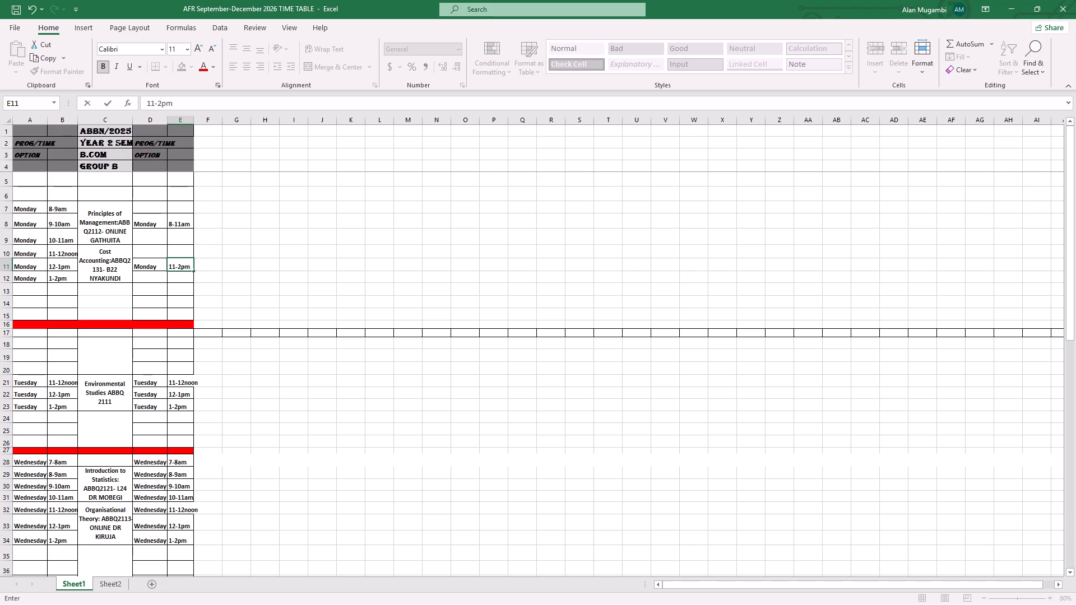
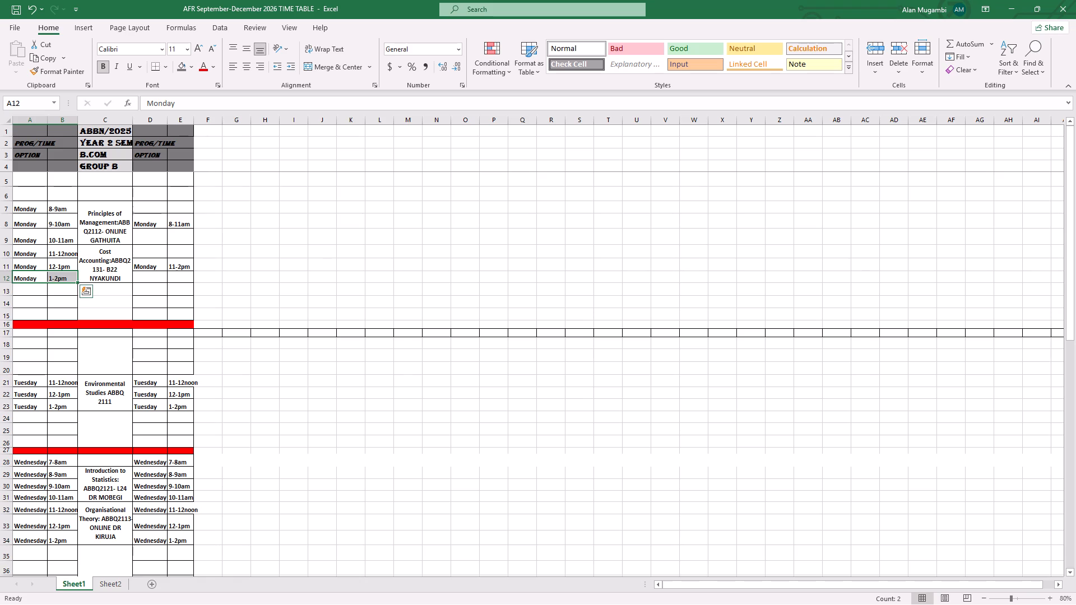
left_click_drag(60, 276, 25, 208)
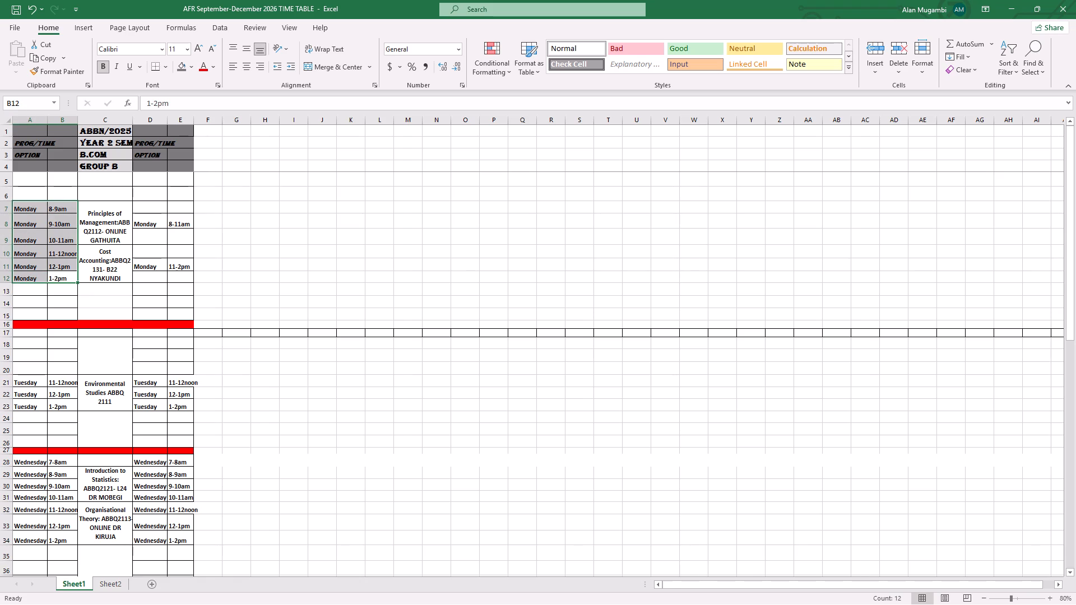
right_click(48, 245)
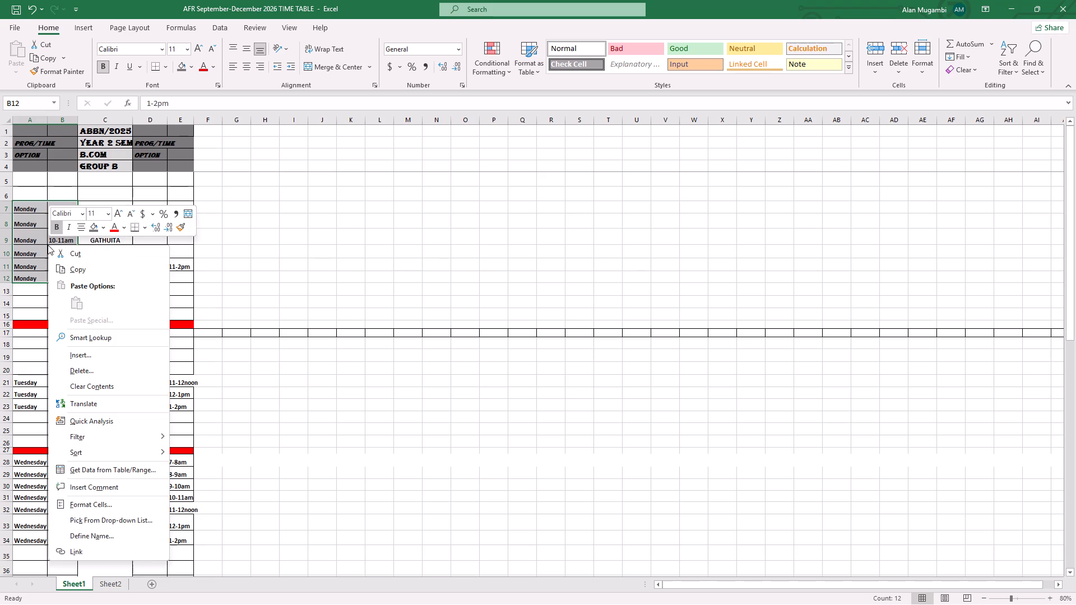
Clear the contents of the six Monday slots in A7:B12, keeping the cells in place.
left_click(89, 384)
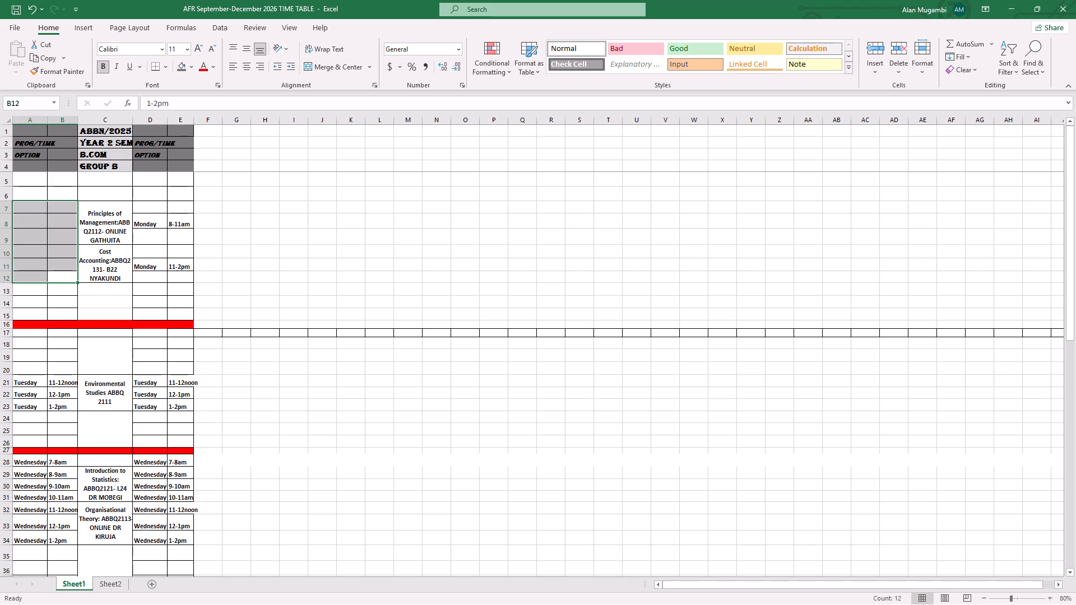
Enter Monday in A11 and 11-2pm in B11 for the Cost Accounting class.
left_click(59, 268)
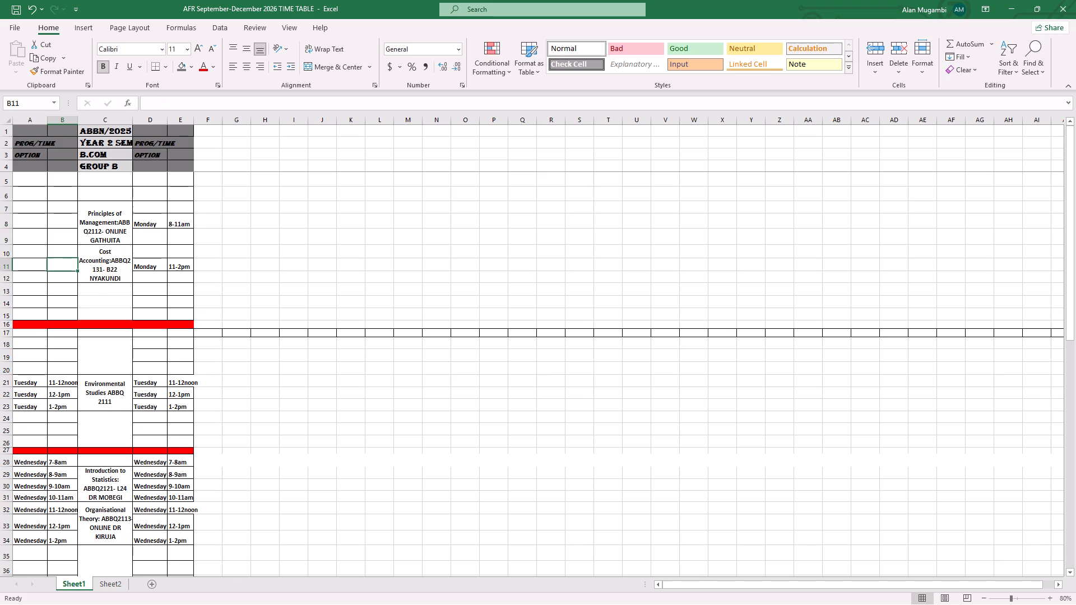
left_click(25, 264)
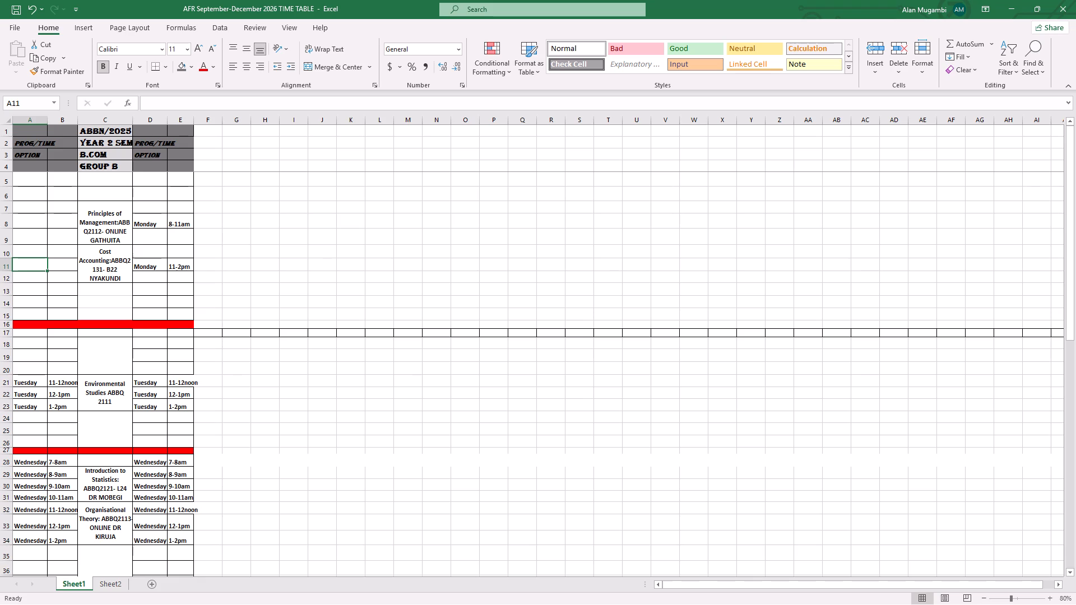
key("shift+m")
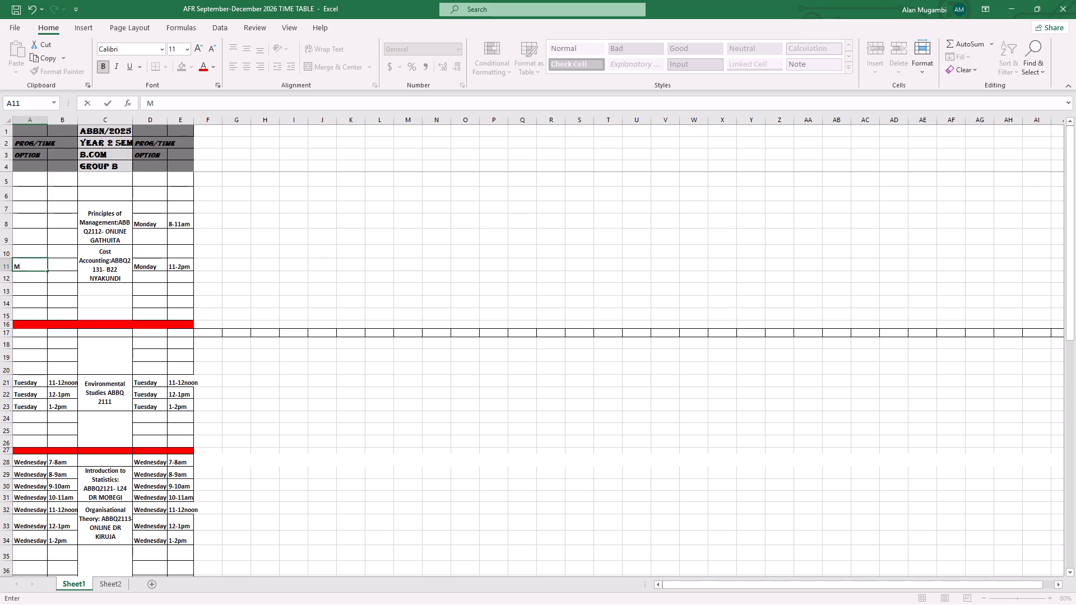
key("o")
type("nda")
key("y")
left_click(58, 263)
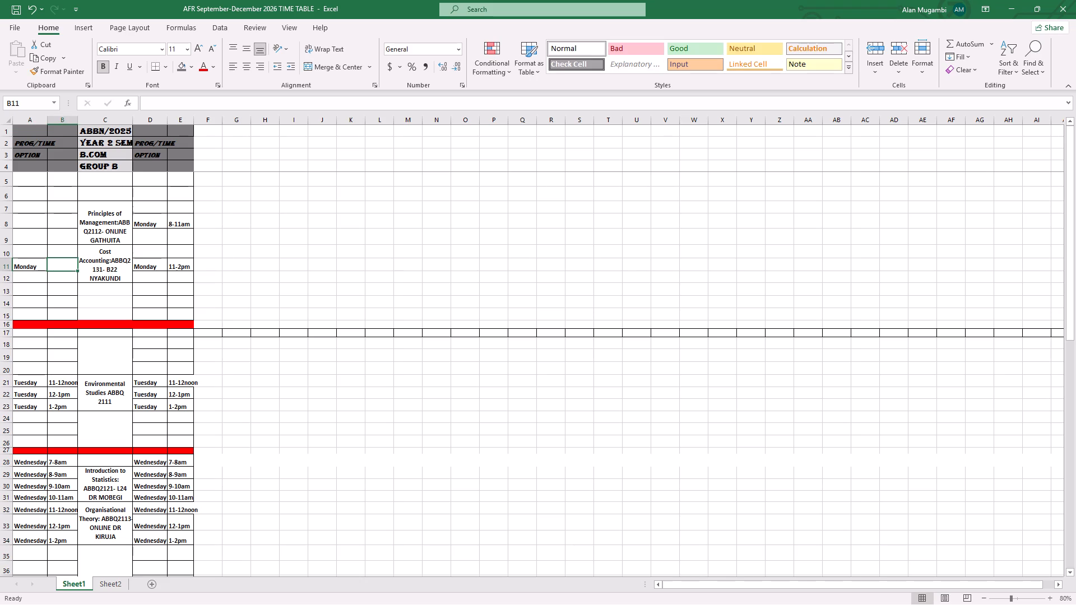
type("11")
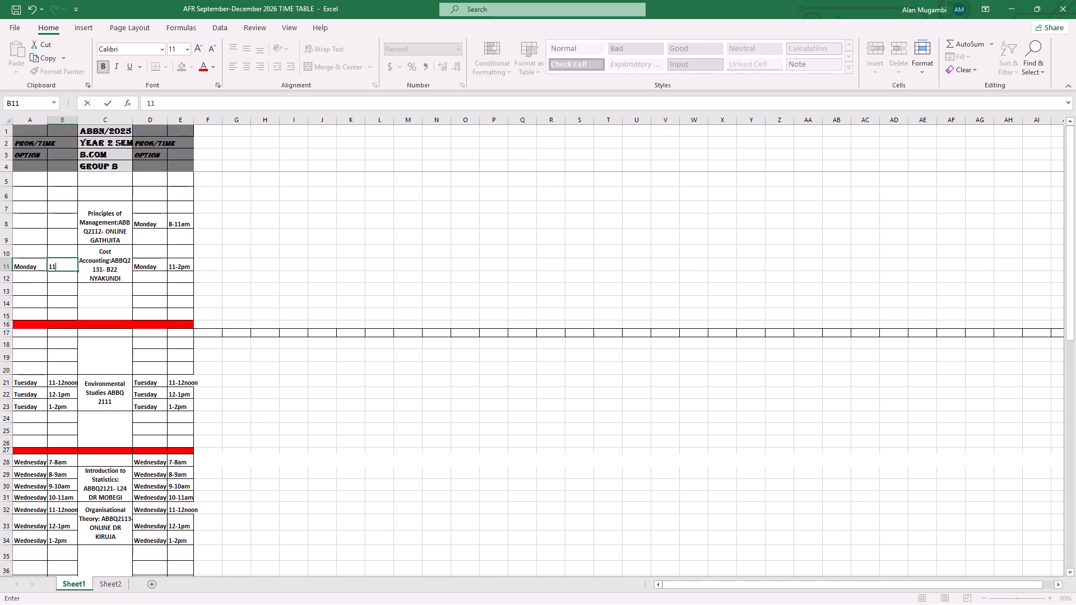
key("minus")
key("2")
type("pm")
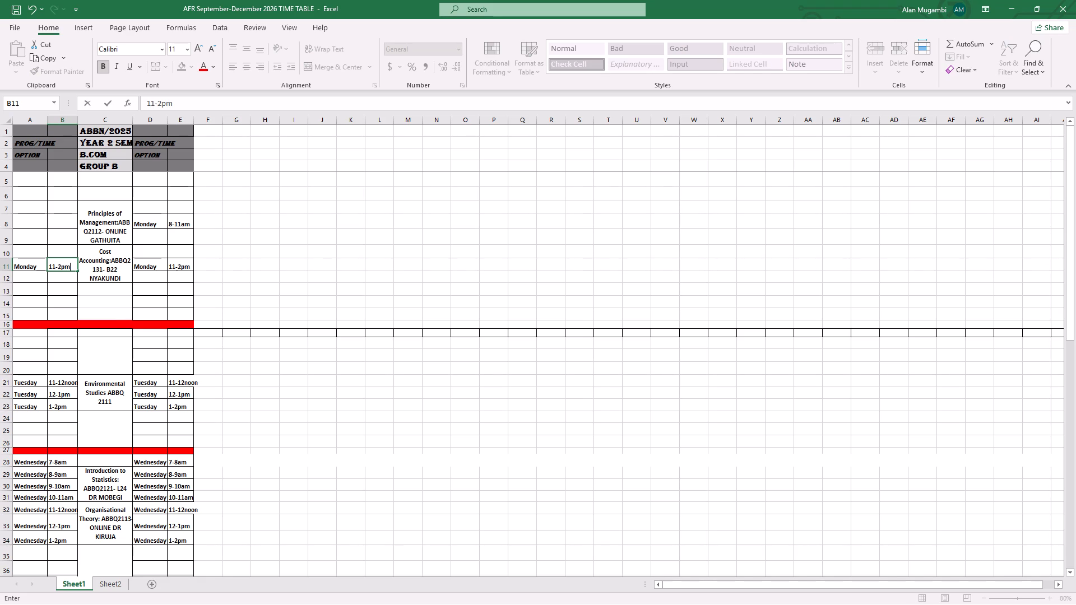
Enter Monday in A8 and 8-11am in B8 for the Principles of Management class.
left_click(27, 222)
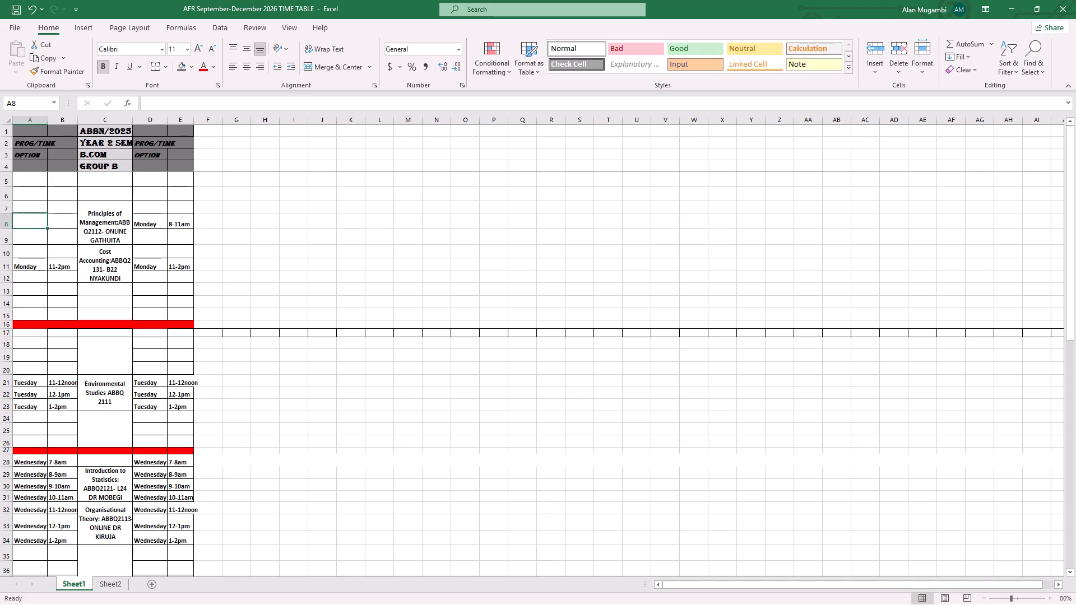
key("shift+m")
key("o")
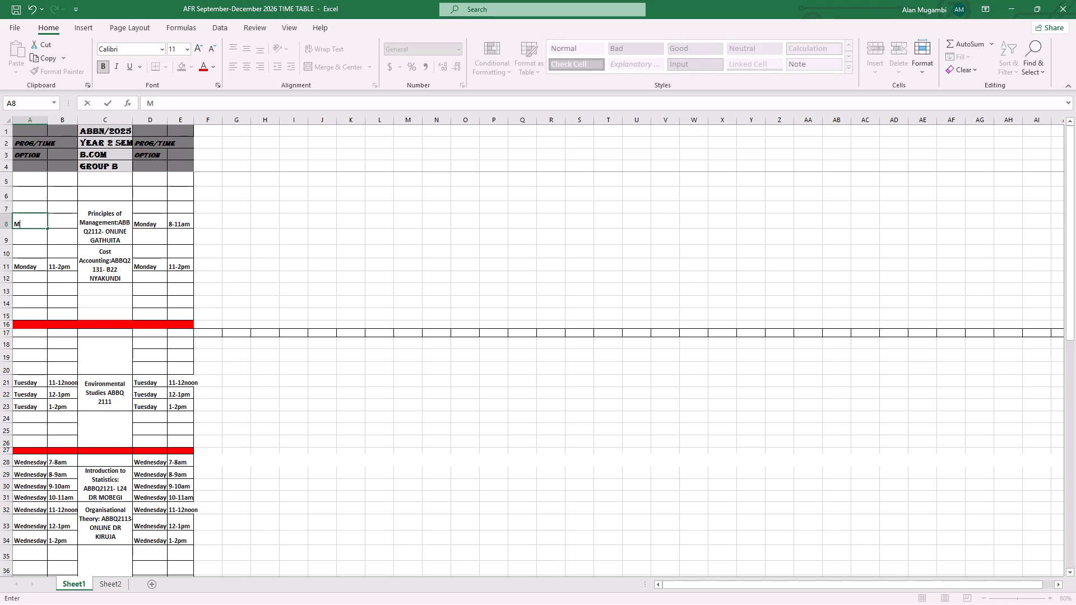
type("nda")
key("y")
left_click(67, 219)
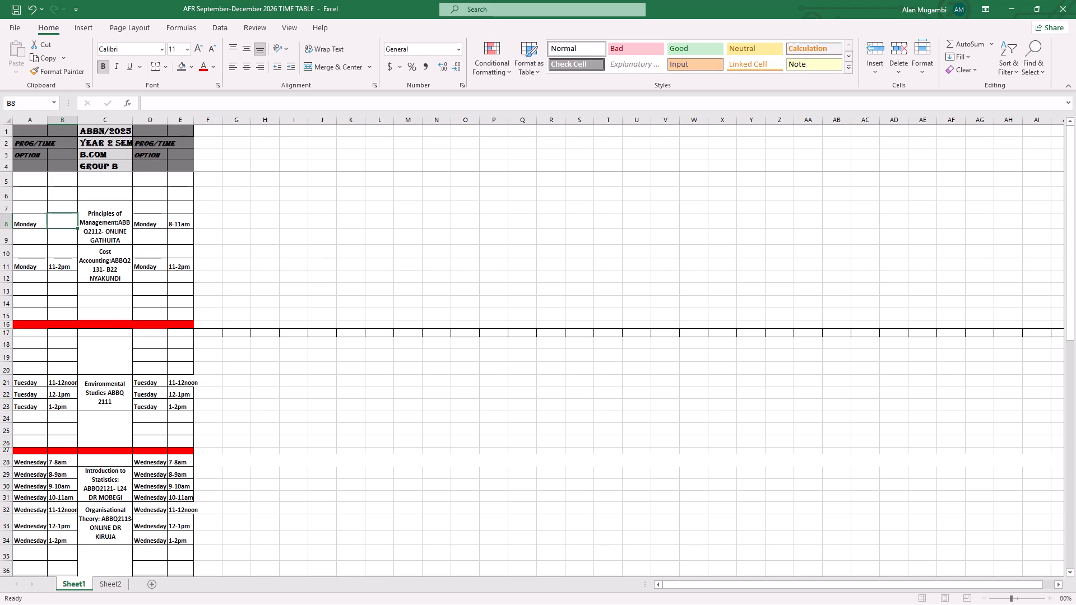
key("8")
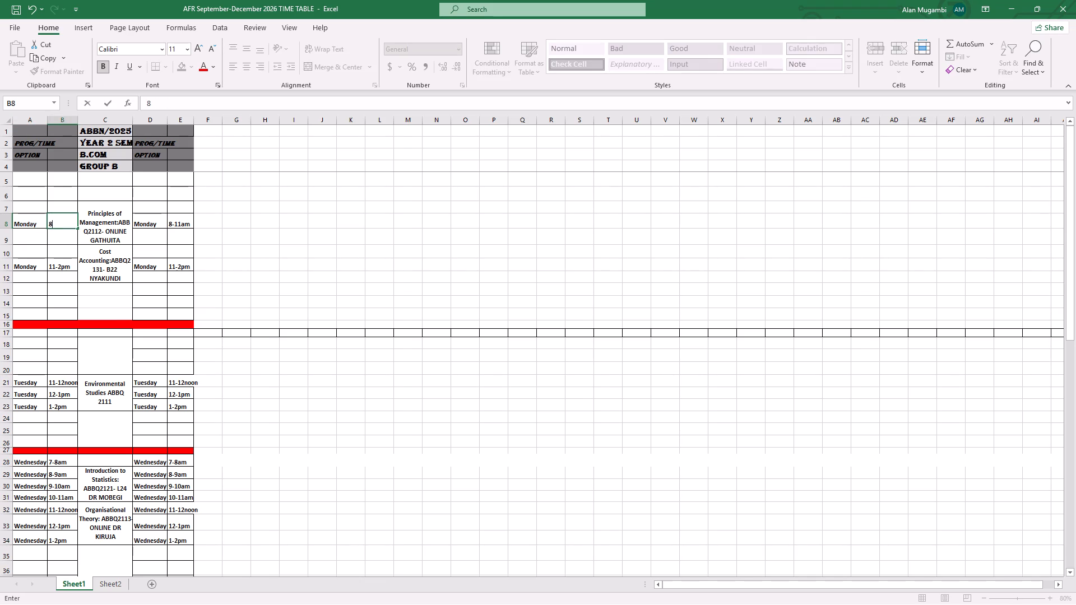
key("minus")
type("11")
type("am")
Set the Tuesday time in B22 to 11-2pm for the Environmental Studies class.
left_click(70, 394)
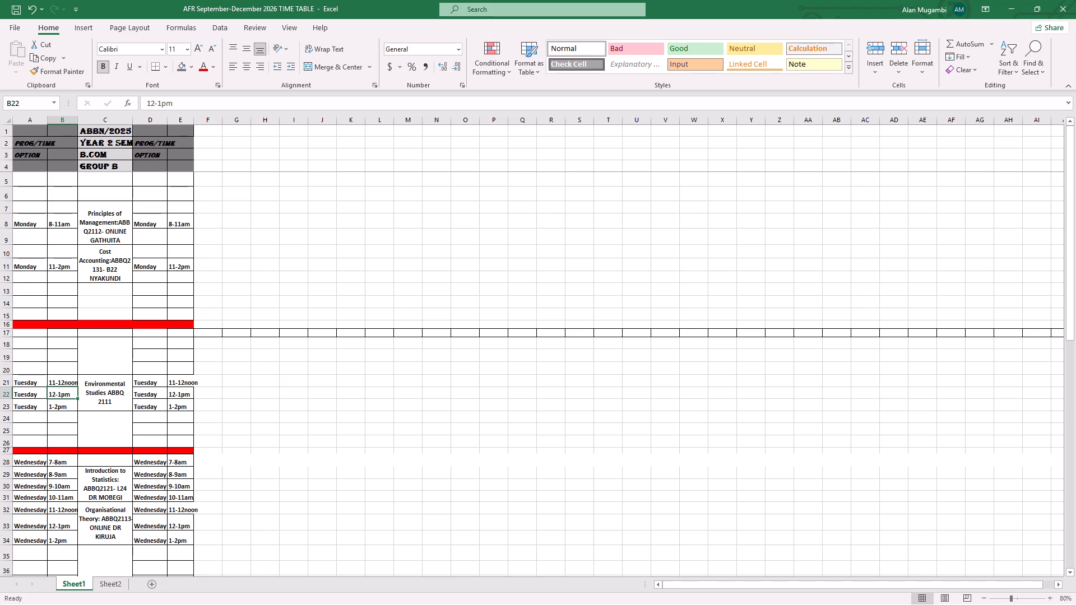
key("BackSpace")
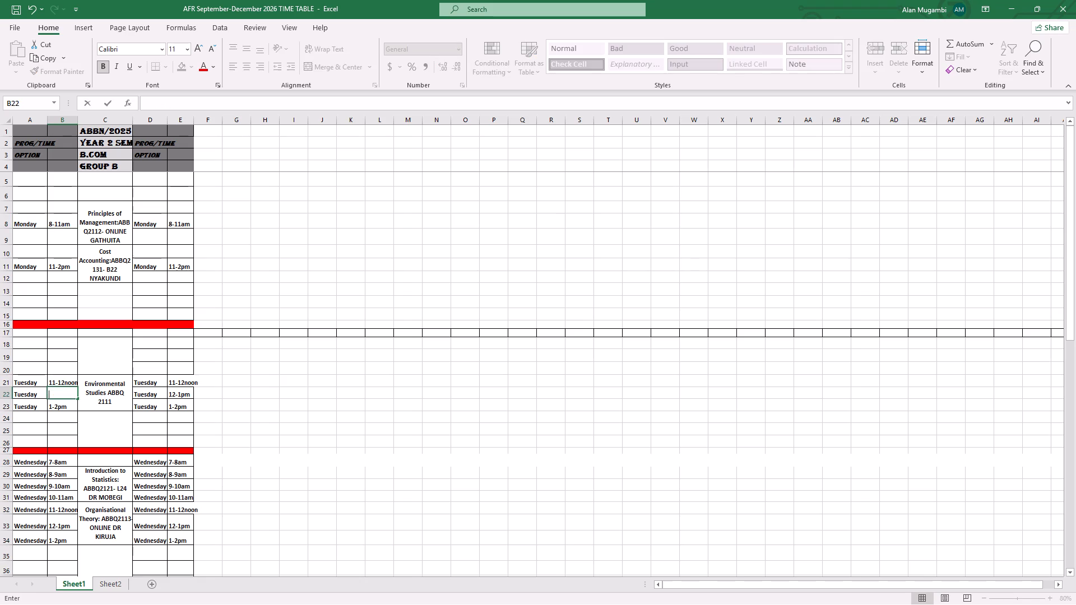
key("BackSpace")
type("11")
key("minus")
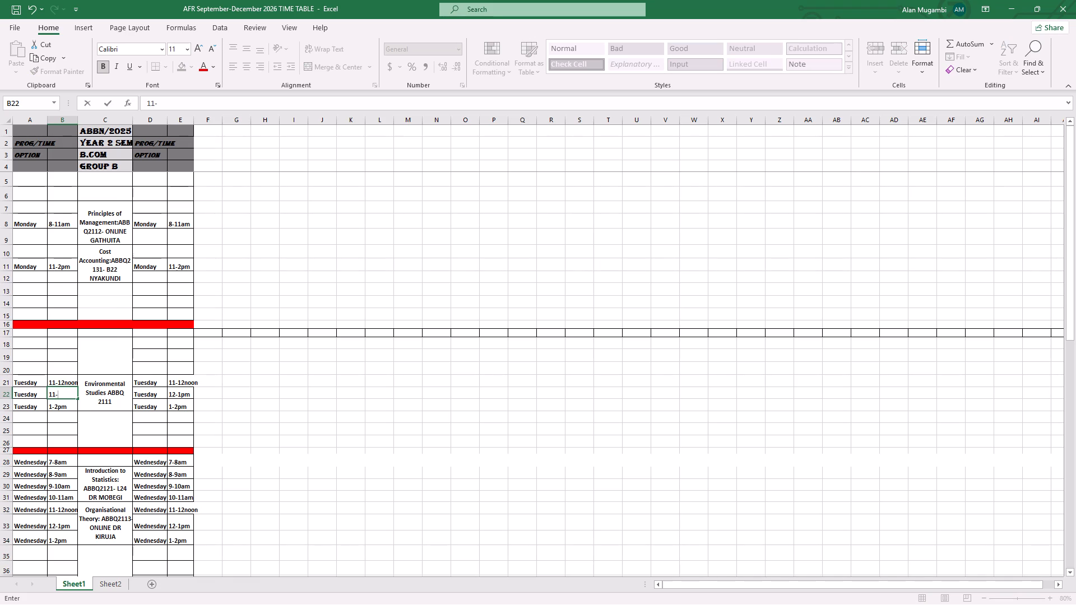
key("2")
key("p")
key("m")
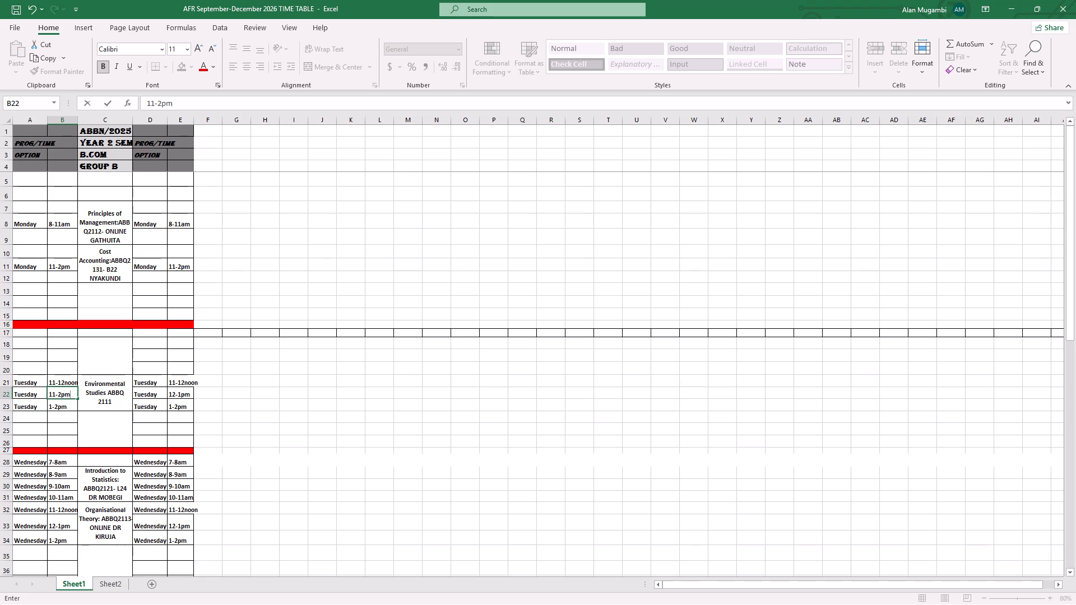
Clear the contents of the Tuesday slots in A21:B21 and A23:B23 beside the Environmental Studies class.
left_click(72, 381)
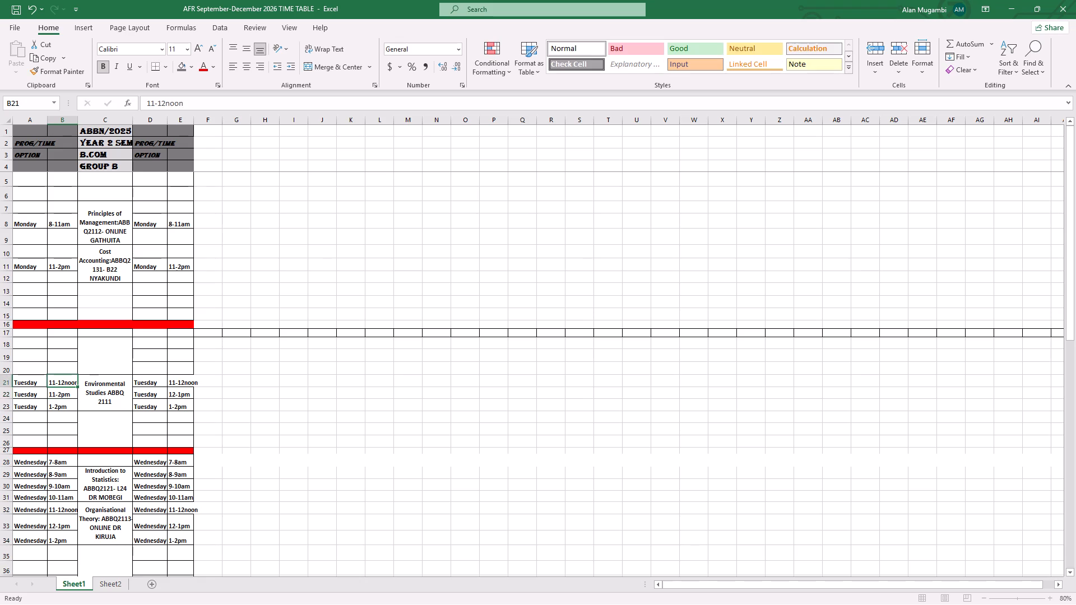
left_click_drag(72, 381, 50, 381)
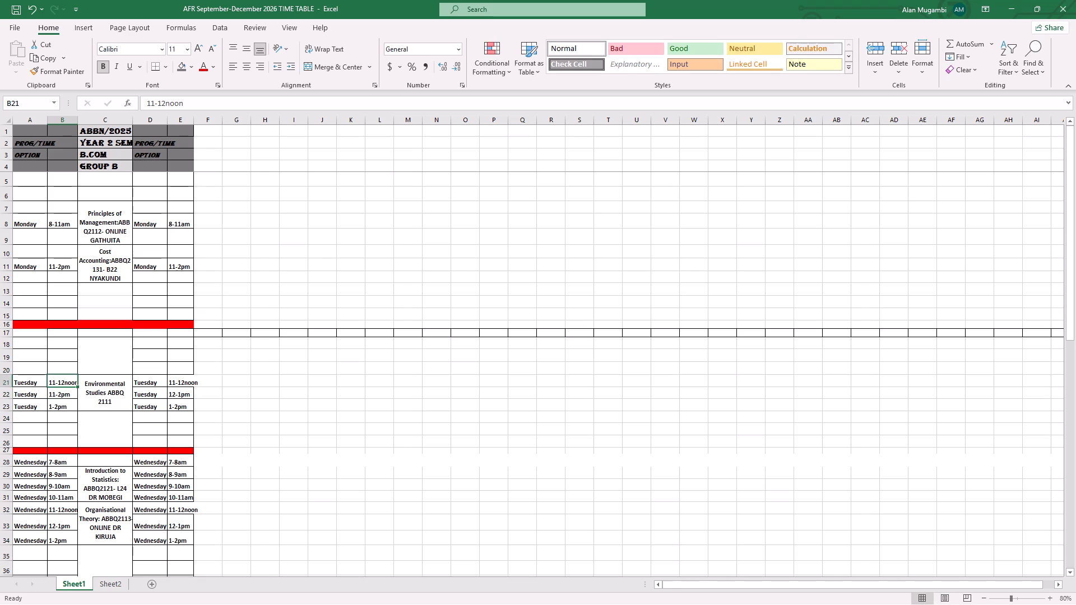
left_click_drag(50, 381, 42, 384)
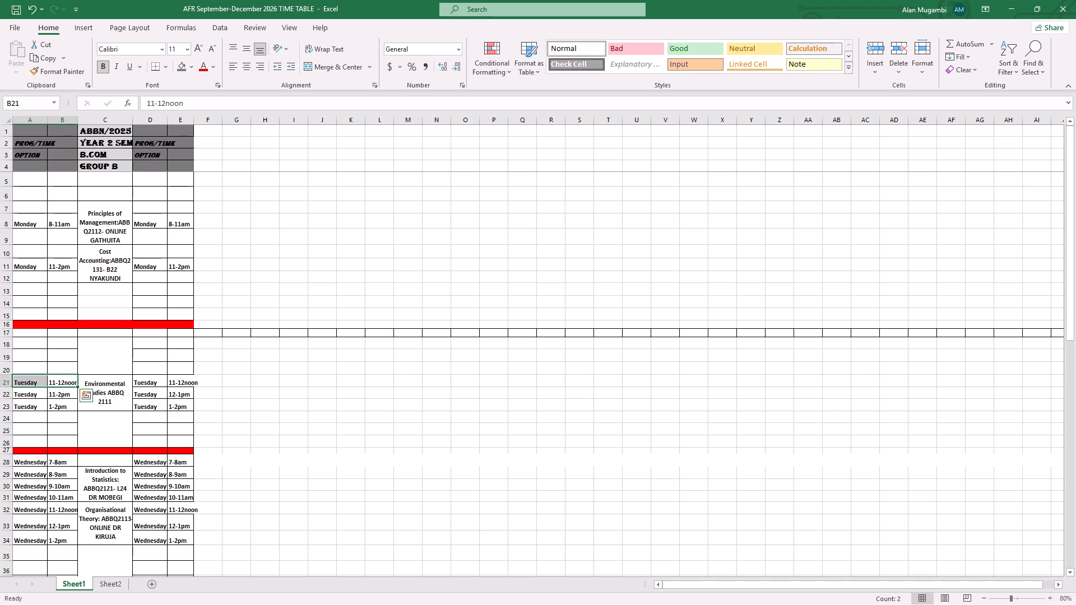
right_click(64, 380)
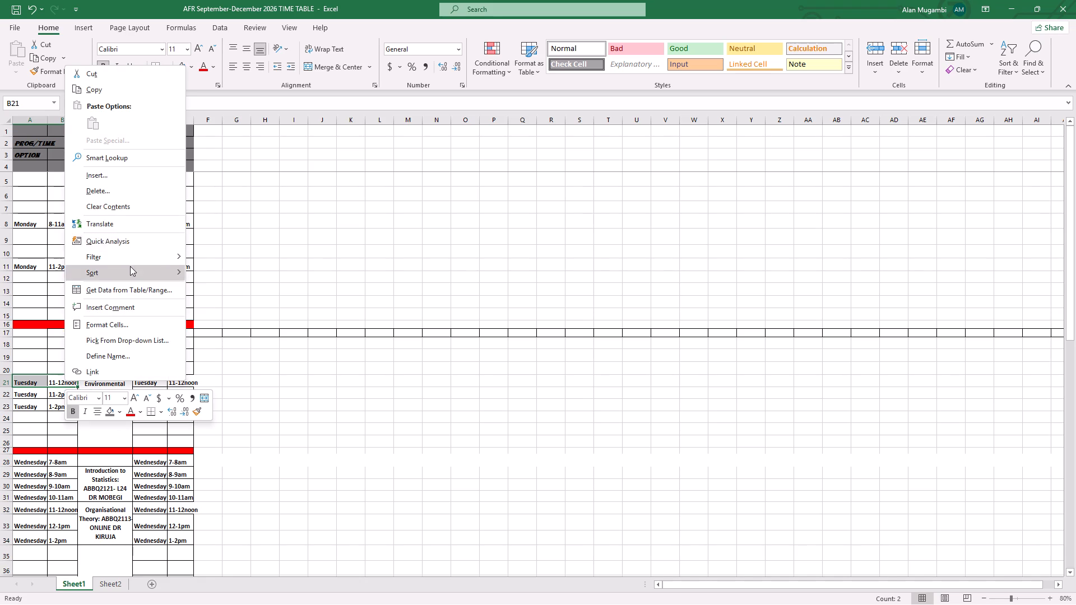
left_click(143, 210)
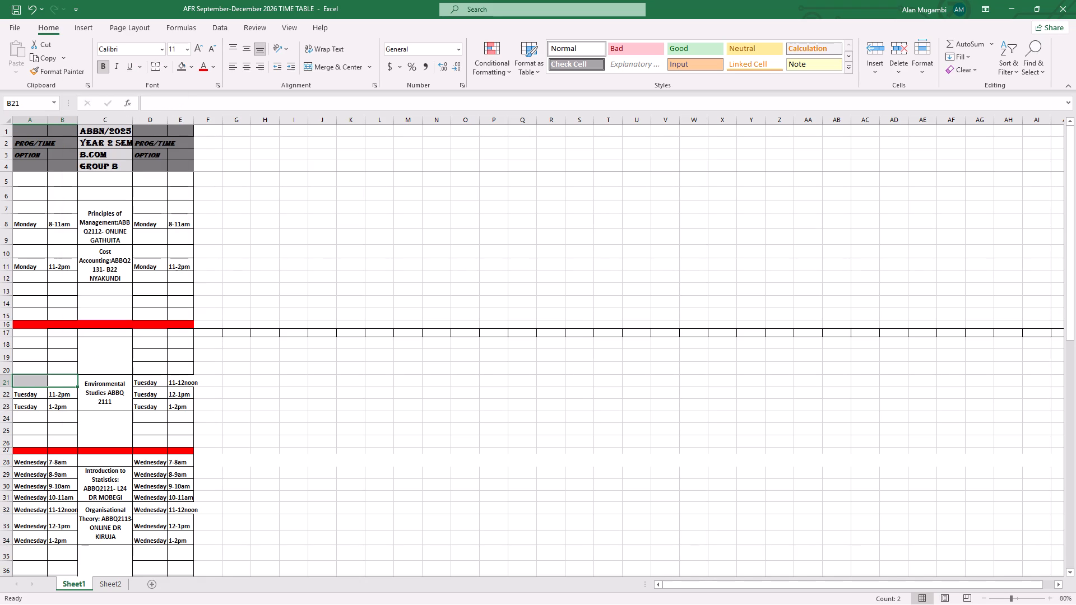
left_click_drag(30, 408, 50, 406)
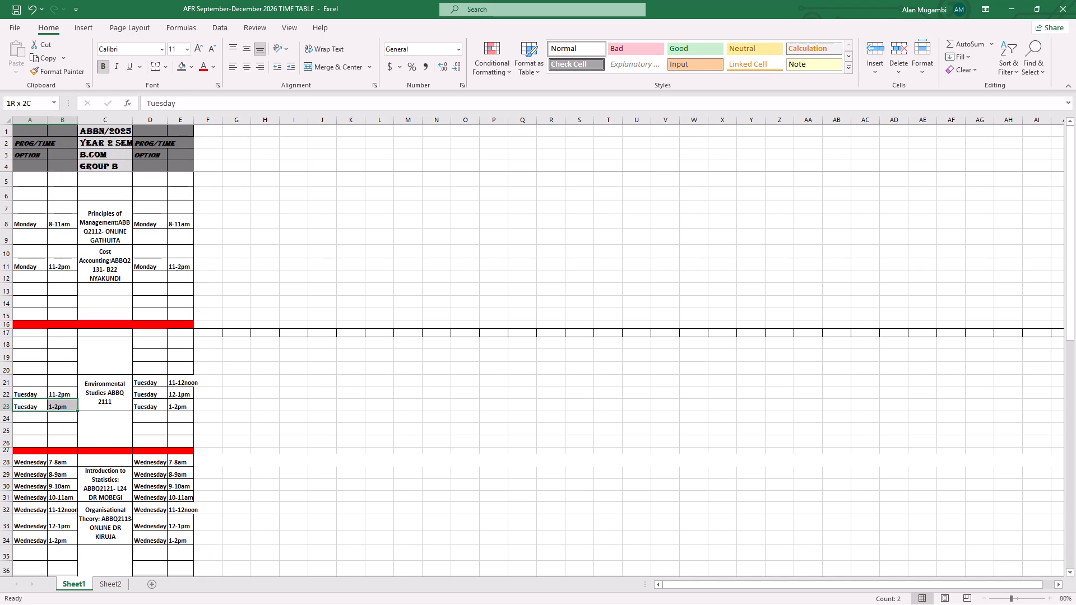
left_click_drag(50, 406, 64, 399)
right_click(66, 406)
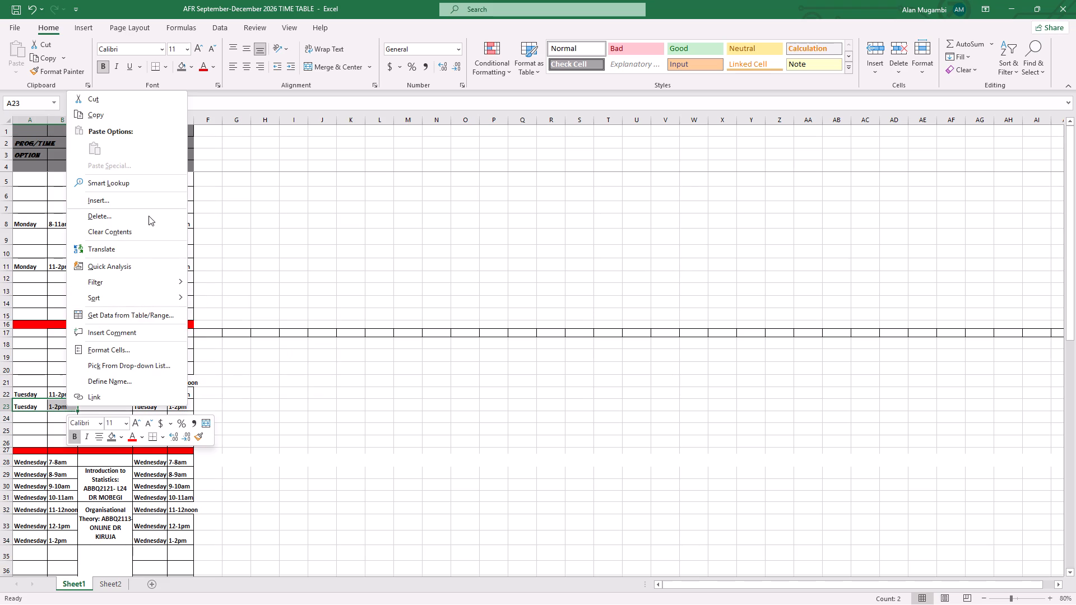
left_click(141, 232)
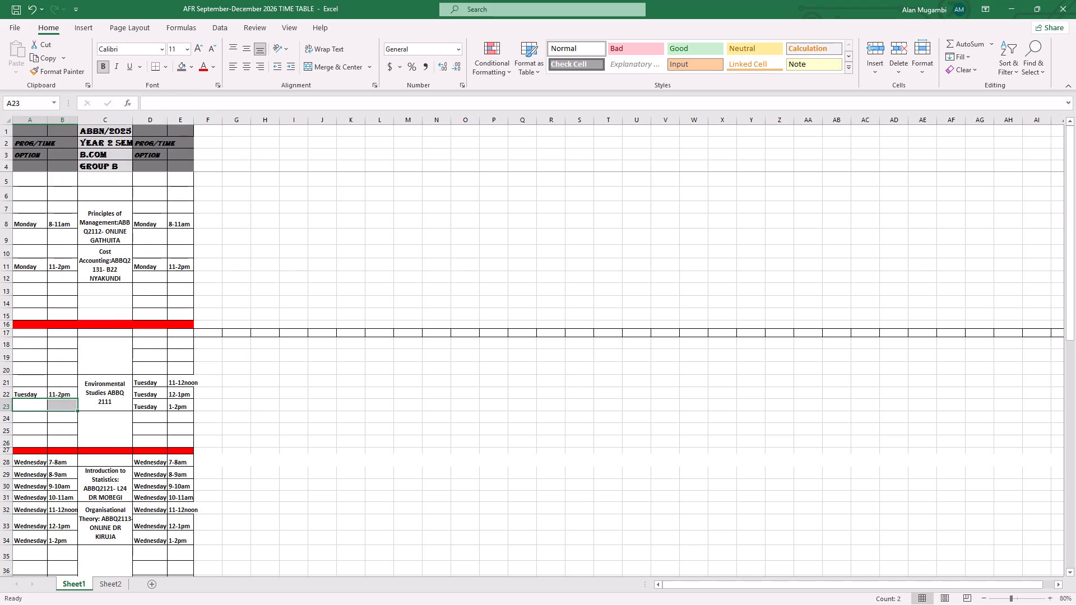
Clear the contents of the Tuesday slot in D21:E21 beside the Environmental Studies class.
left_click_drag(140, 384, 175, 385)
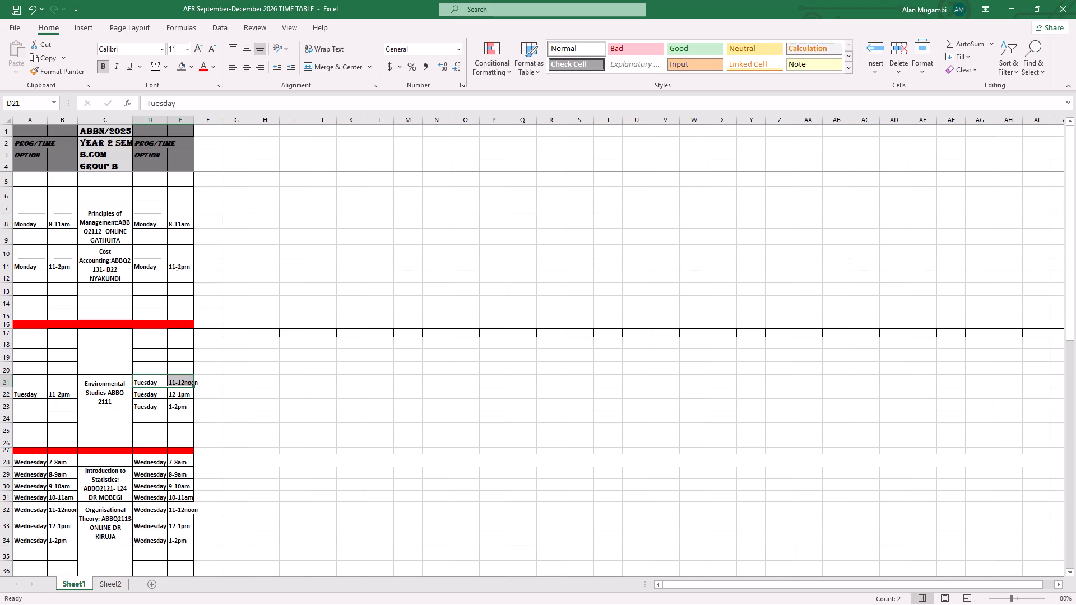
right_click(175, 385)
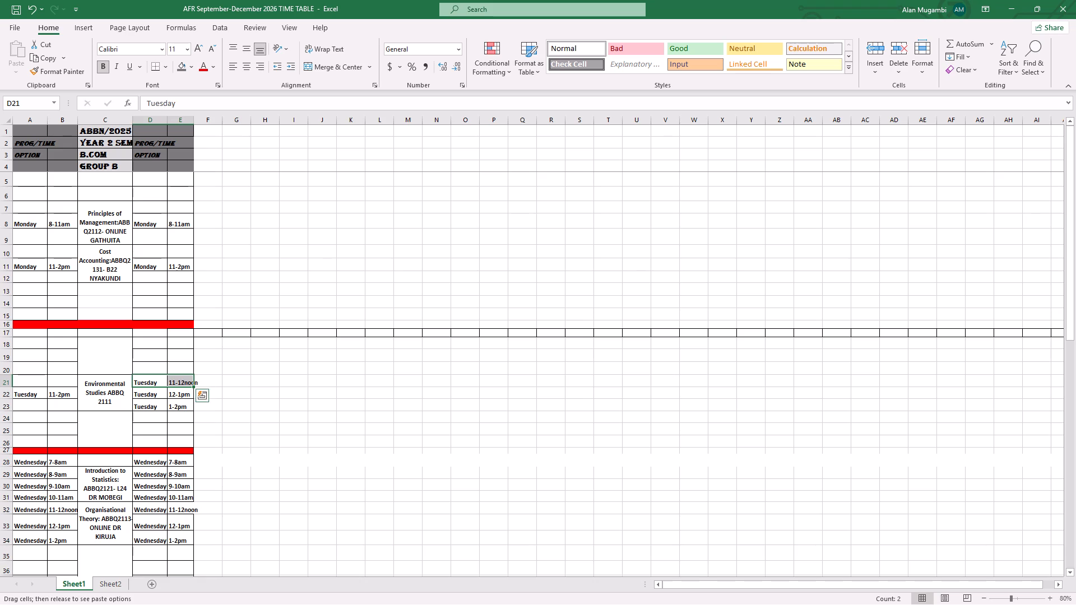
right_click(177, 381)
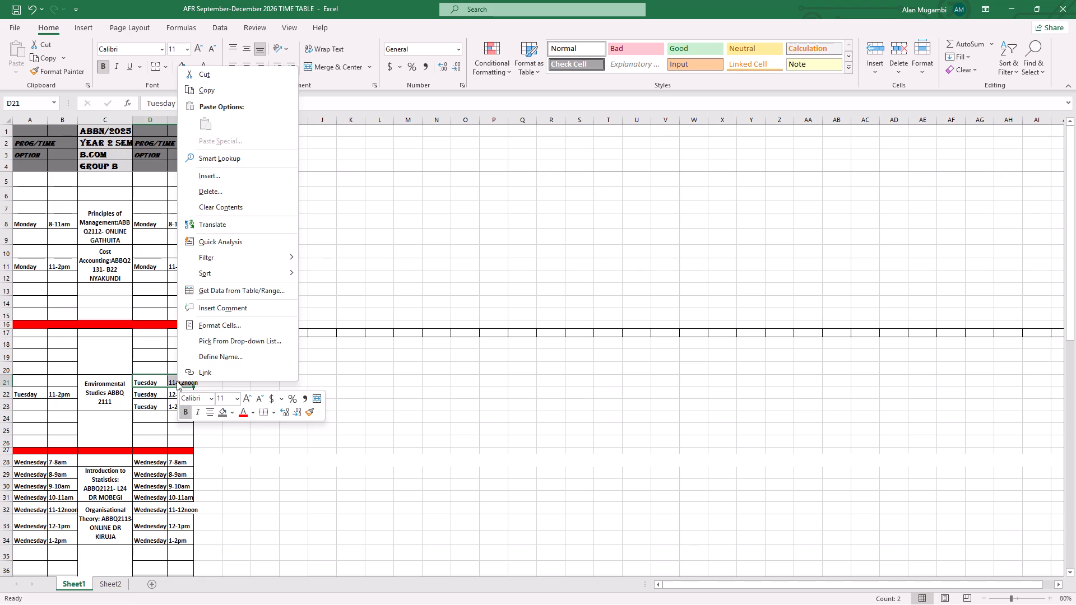
left_click(253, 210)
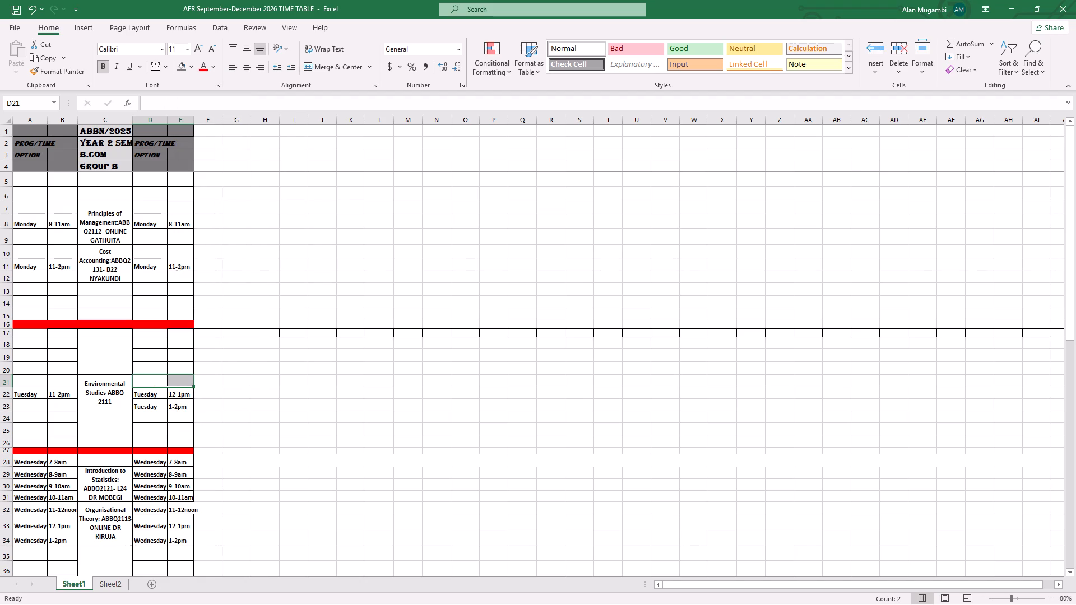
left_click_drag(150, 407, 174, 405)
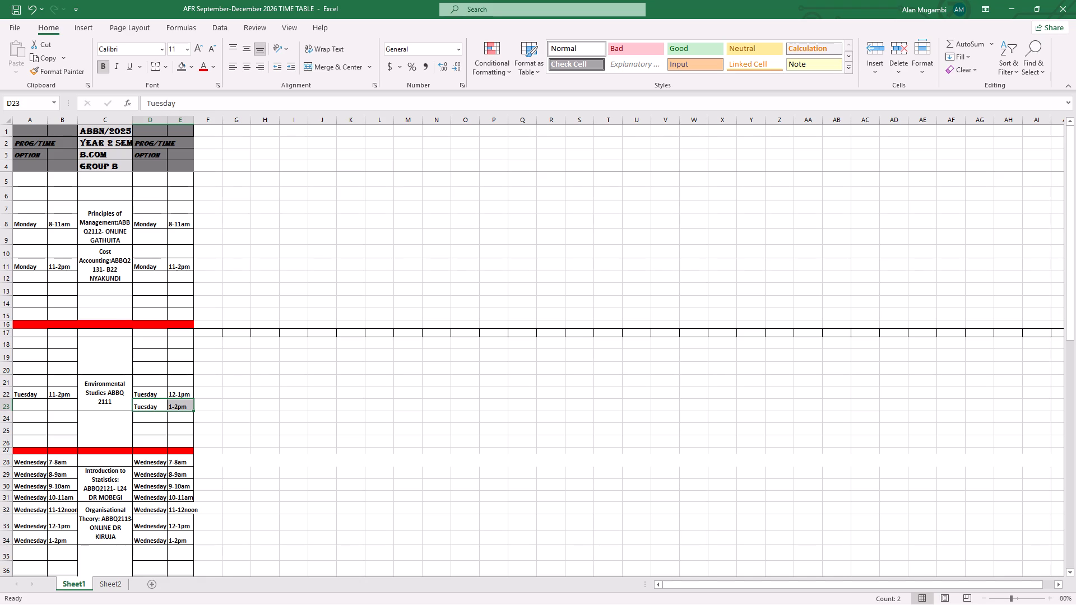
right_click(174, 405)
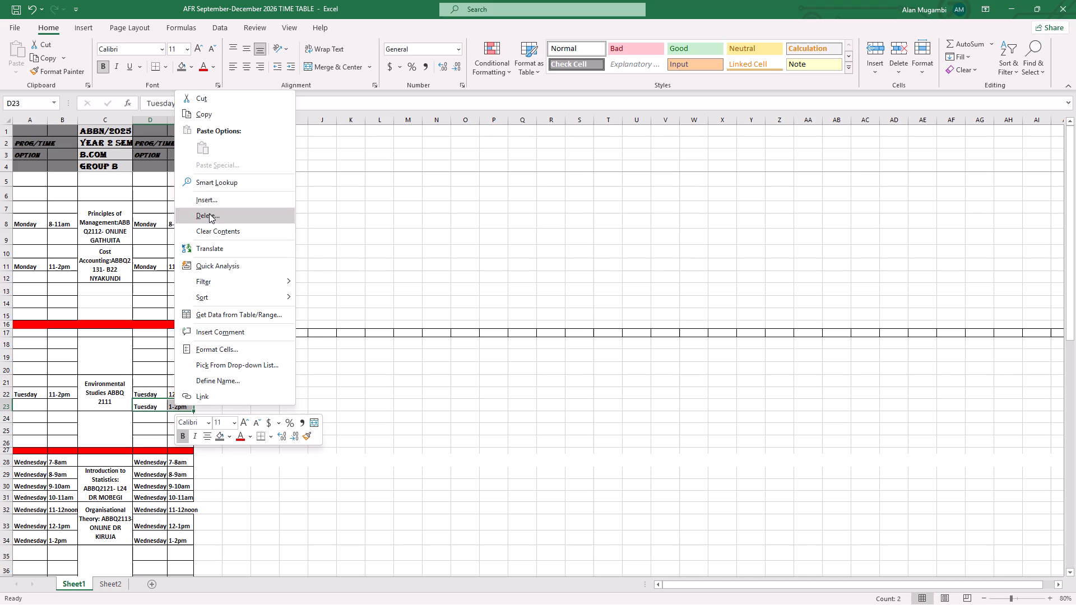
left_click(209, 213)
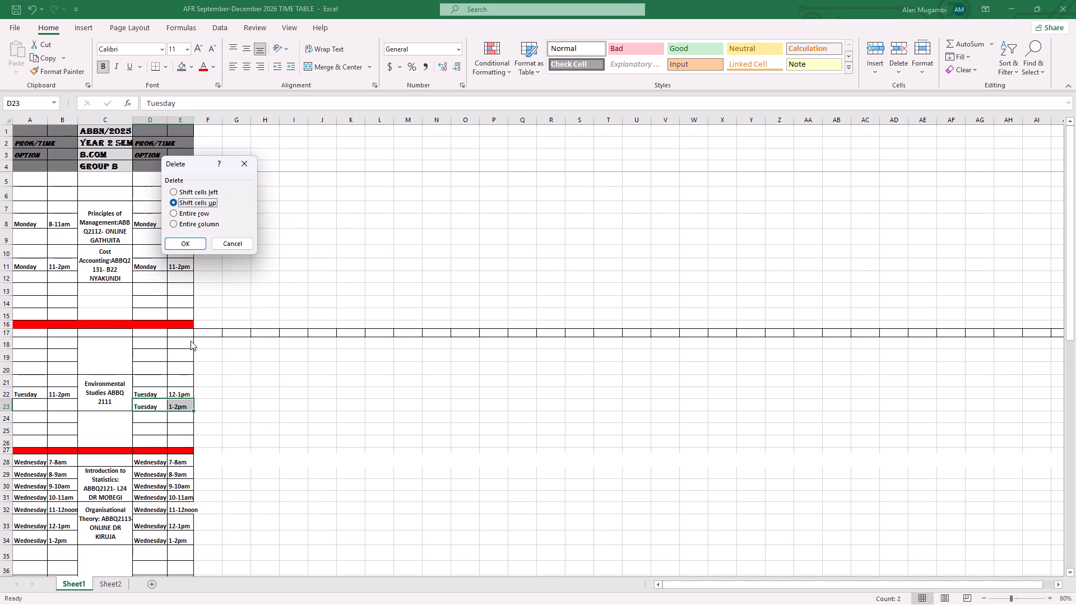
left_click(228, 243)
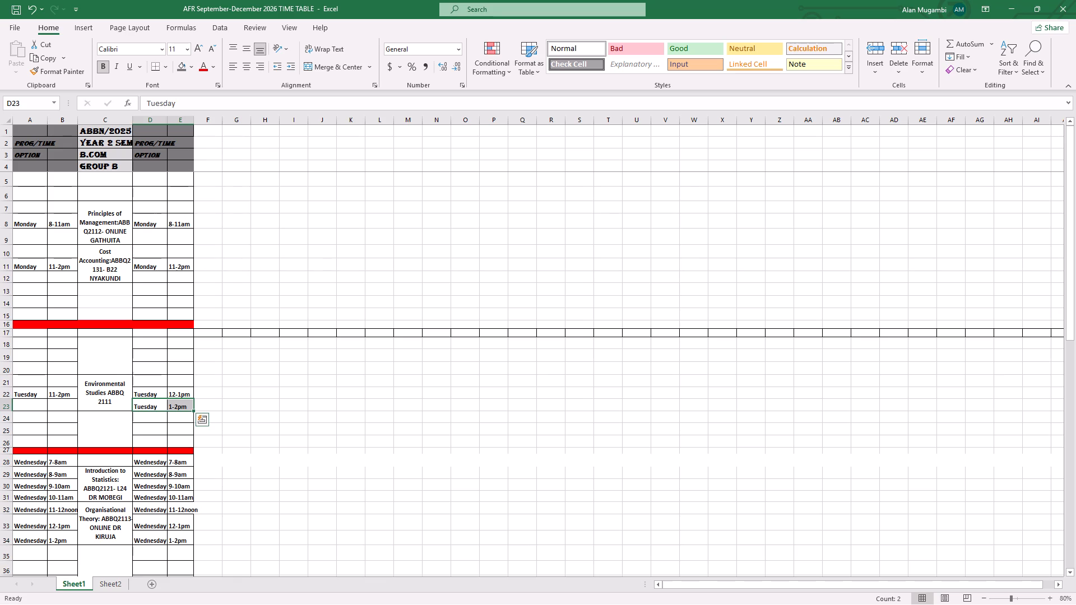
Clear the contents of the Tuesday slot in D23:E23 beside the Environmental Studies class.
right_click(174, 404)
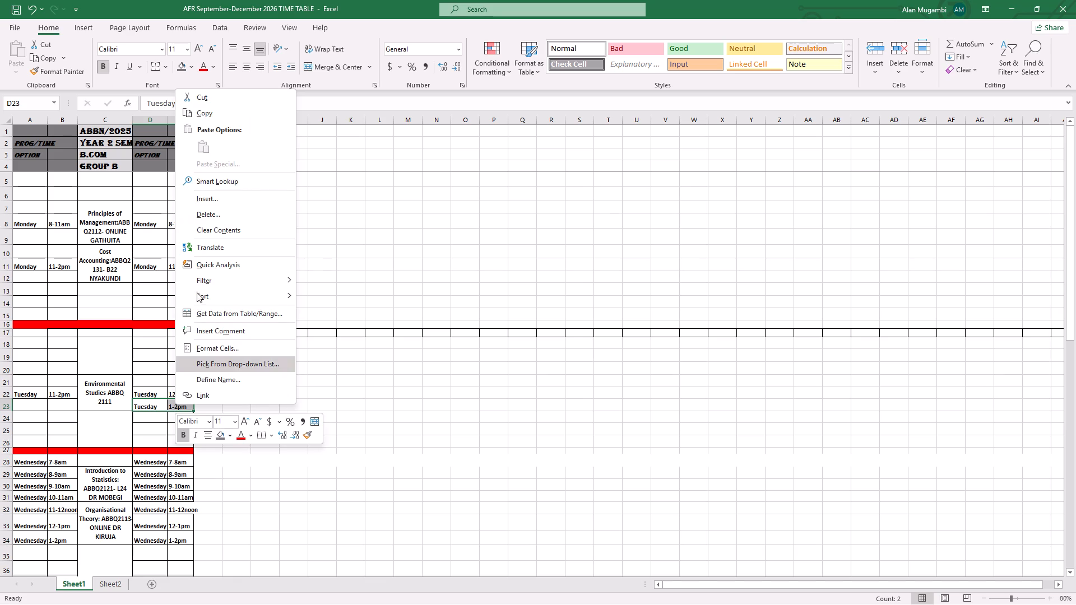
left_click(242, 227)
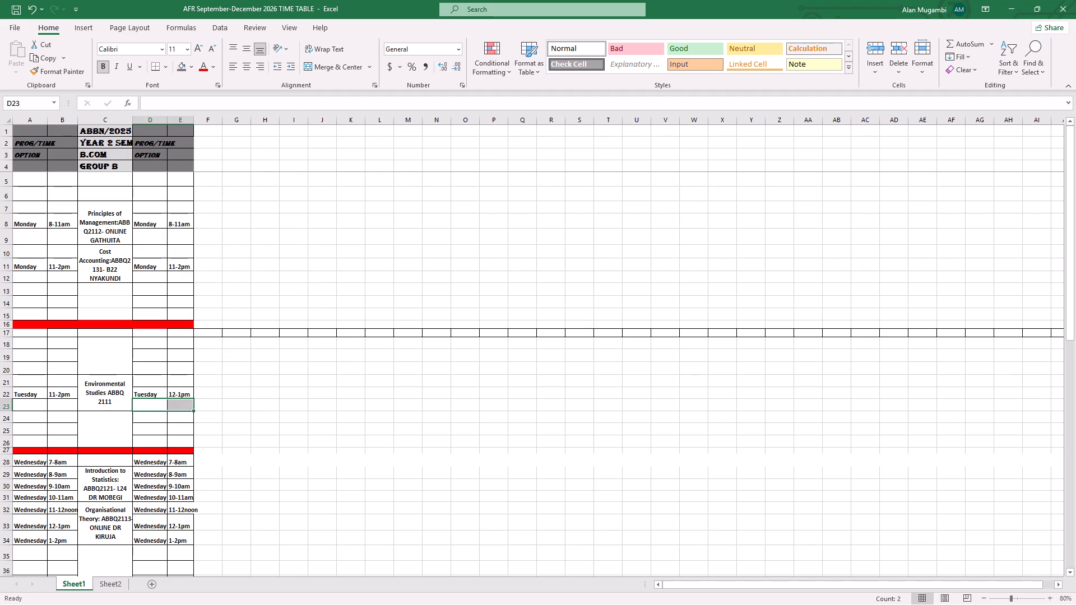
Set the Tuesday time in E22 to 11-2pm for the Environmental Studies class.
left_click(178, 395)
key("BackSpace")
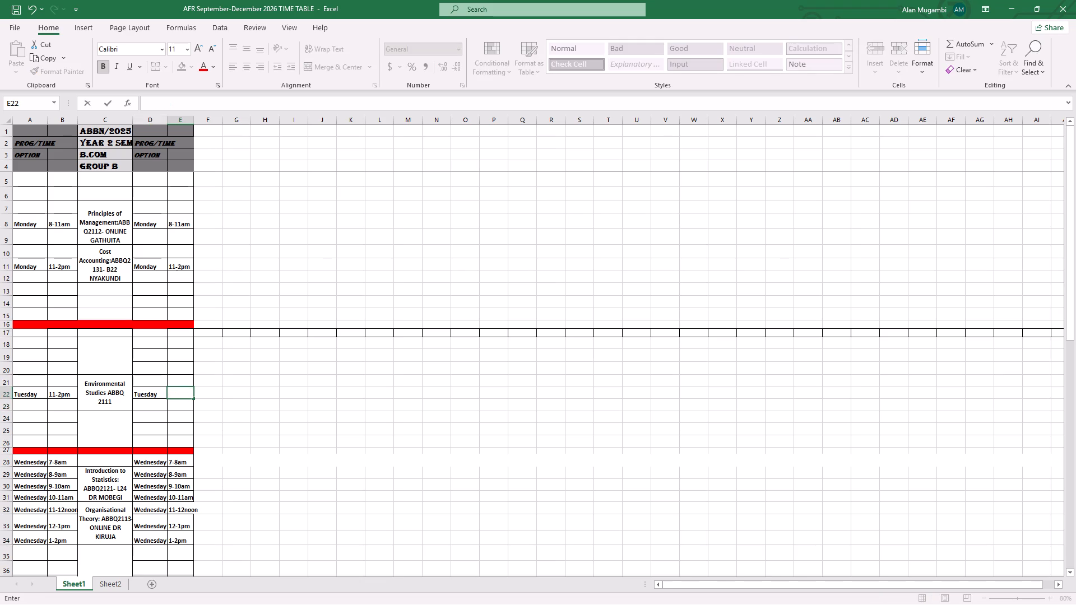
type("11")
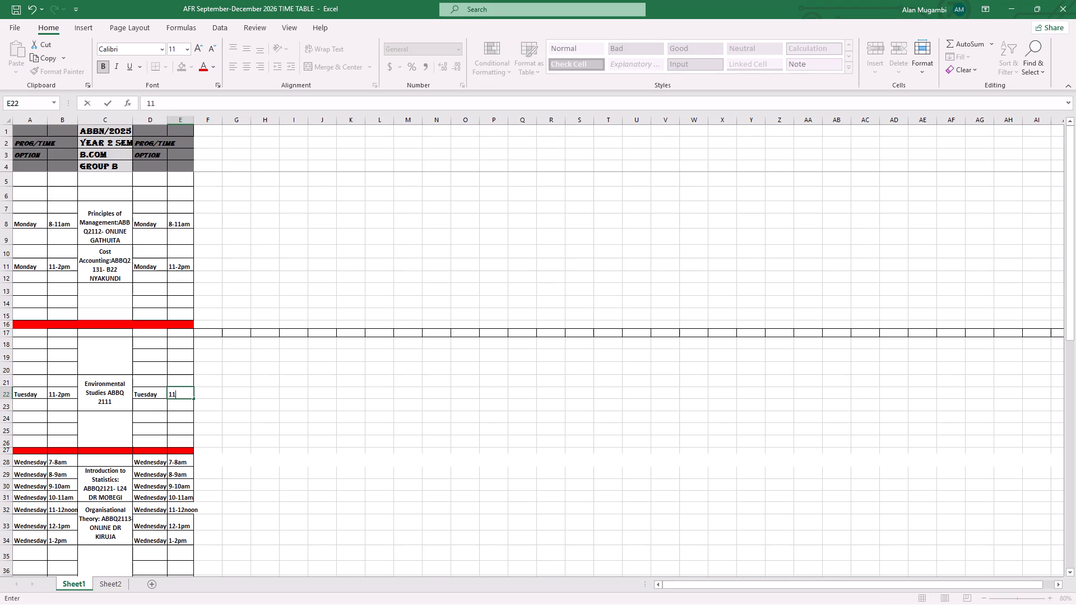
key("minus")
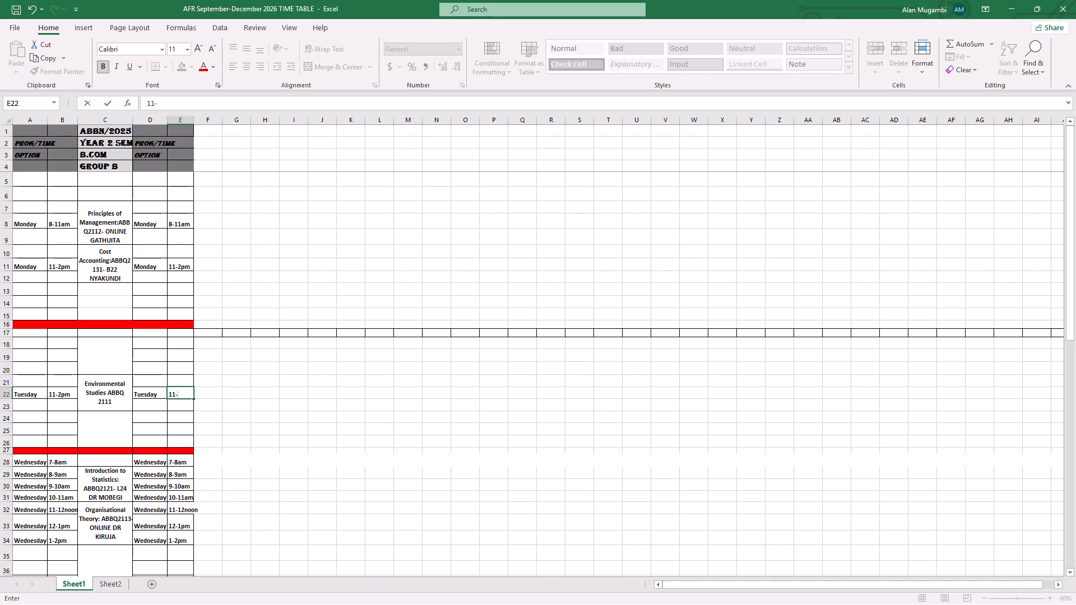
key("2")
type("pm")
key("Down")
key("Down")
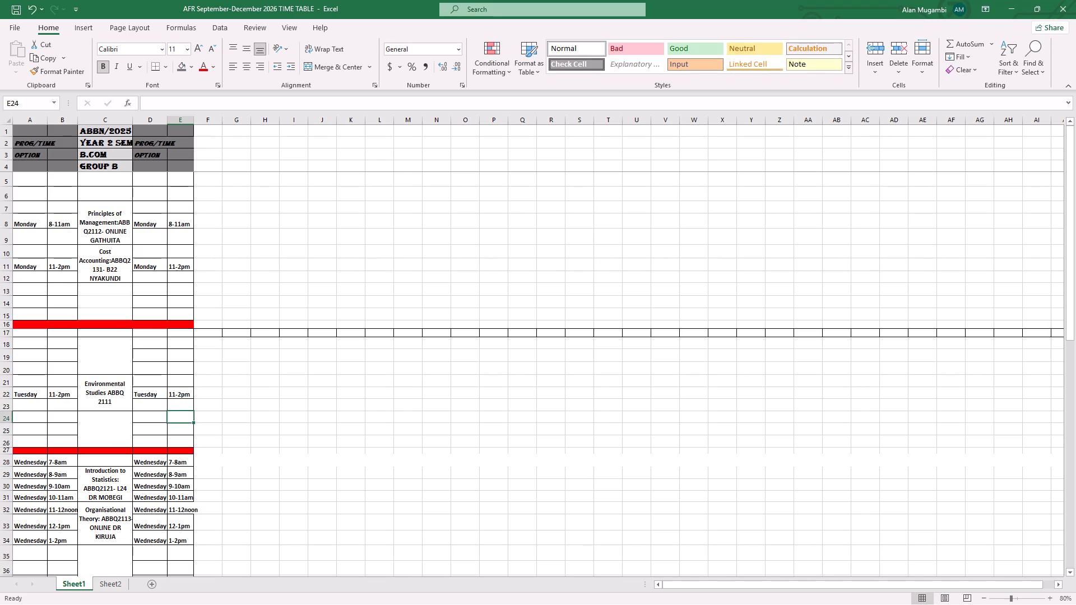
Clear the contents of the unused Wednesday 7-8am slots in A28:B28 and D28:E28.
key("Down")
key("Down")
key("Down")
key("Down")
key("Down")
key("Down")
key("Down")
key("Down")
key("Down")
key("Down")
key("Down")
key("Down")
key("Down")
key("Down")
key("Down")
key("Down")
key("Down")
key("Down")
key("Down")
key("Down")
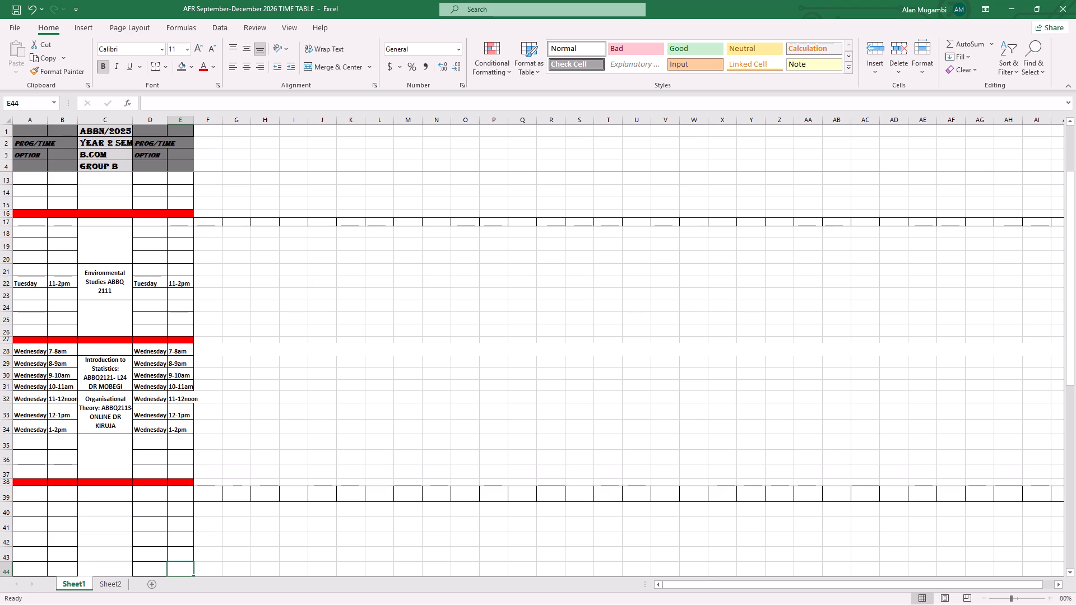
left_click_drag(65, 352, 43, 354)
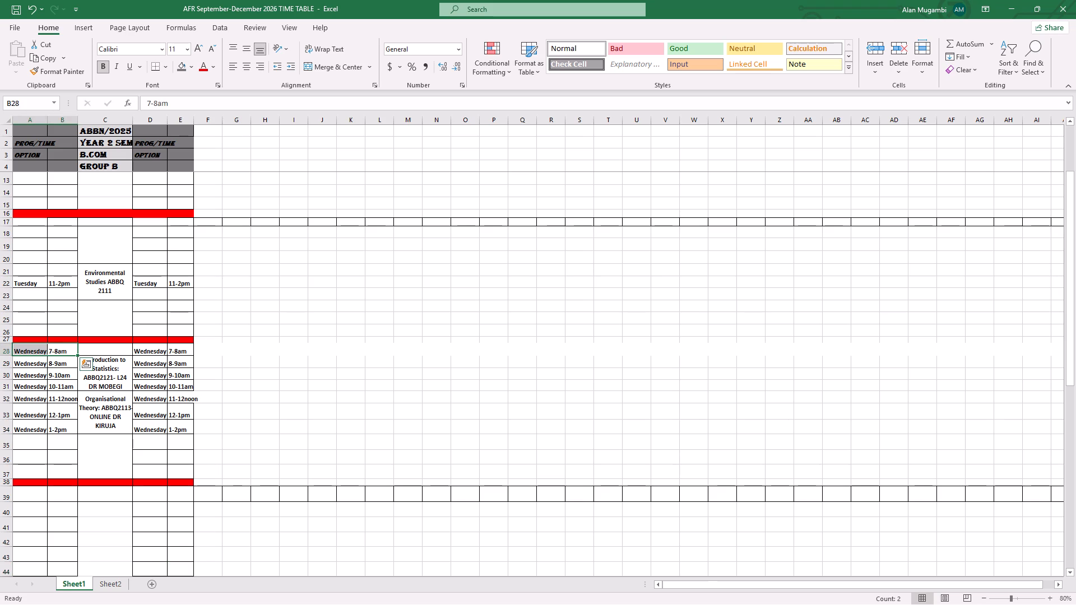
right_click(55, 351)
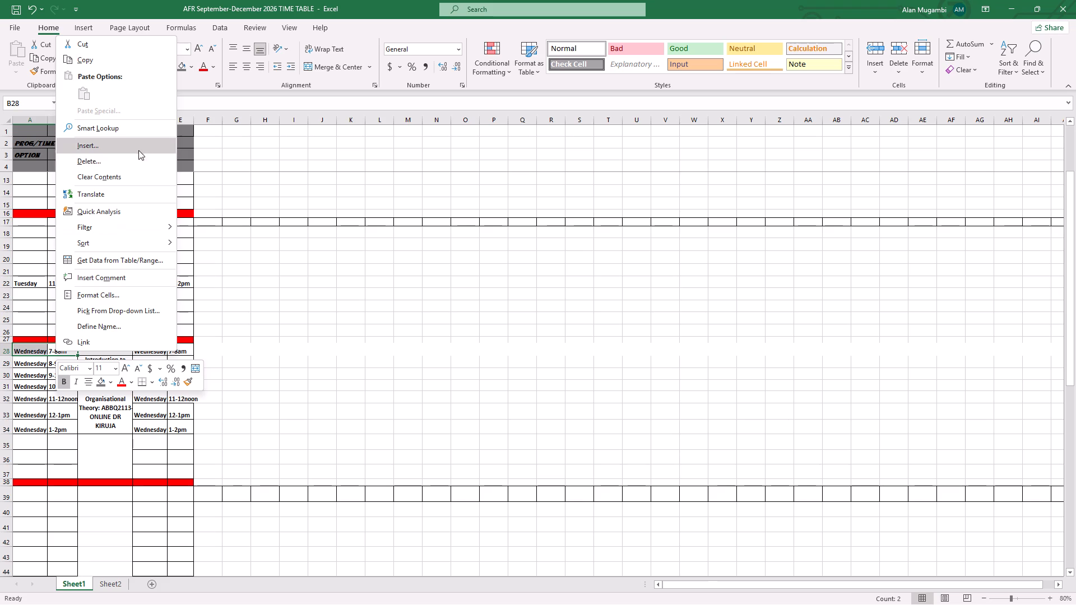
left_click(138, 172)
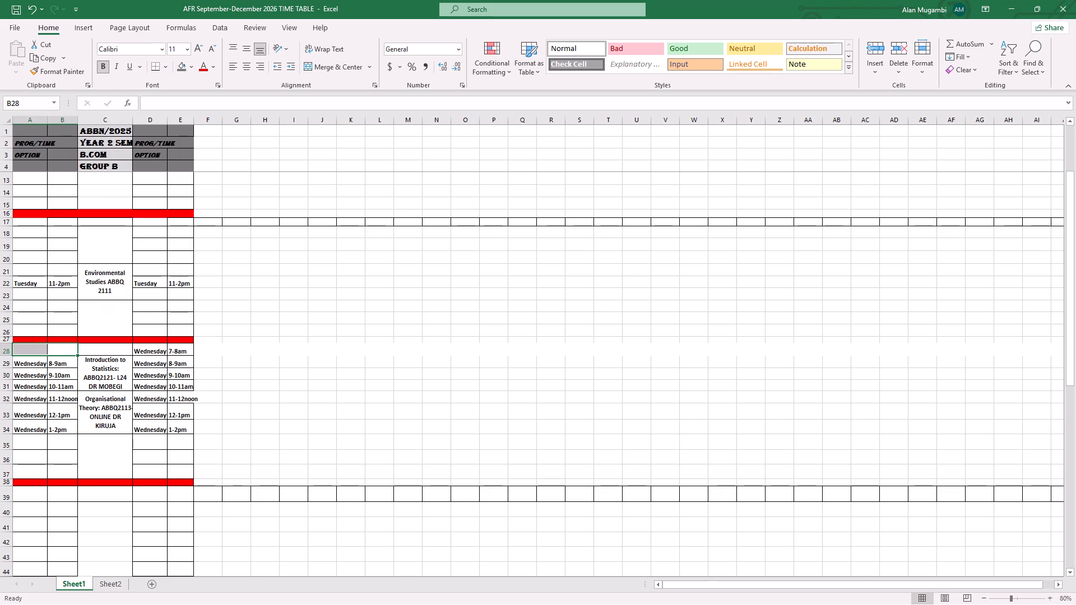
right_click(154, 353)
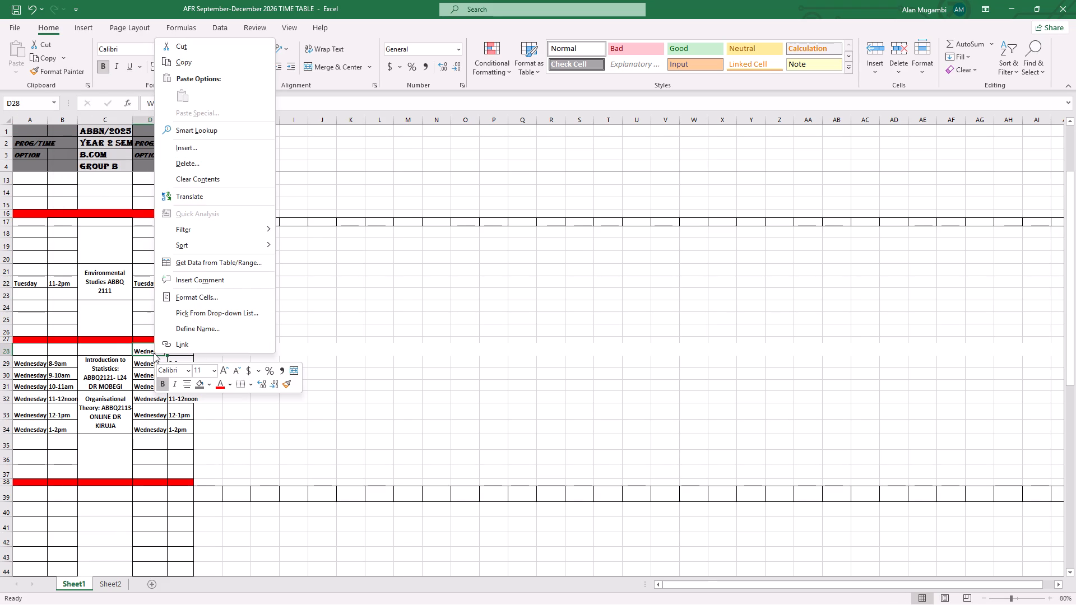
left_click_drag(154, 353, 178, 351)
left_click_drag(178, 351, 165, 351)
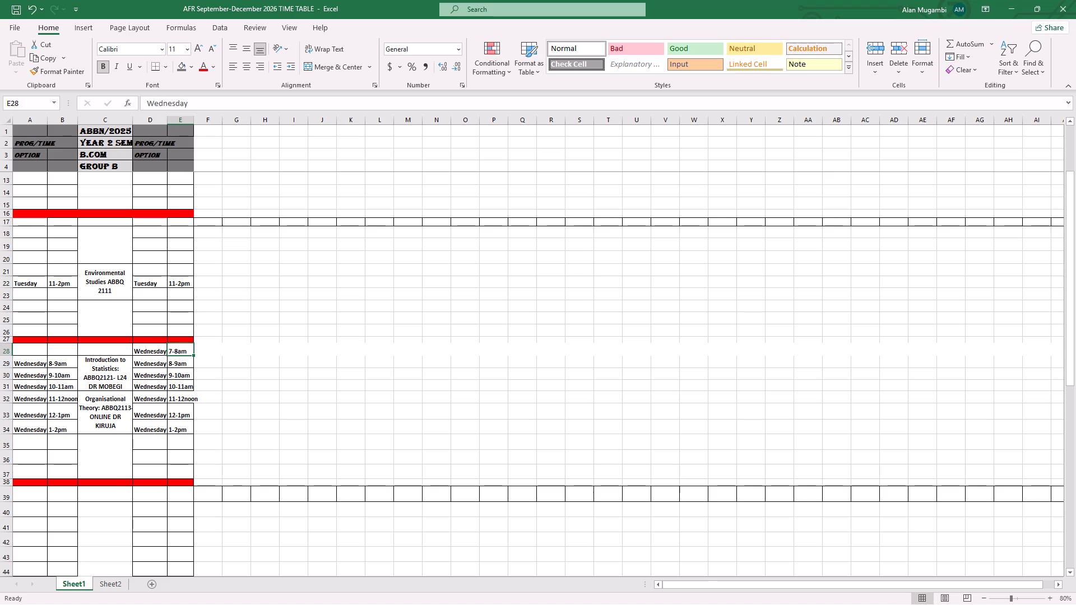
left_click_drag(165, 351, 160, 352)
right_click(160, 352)
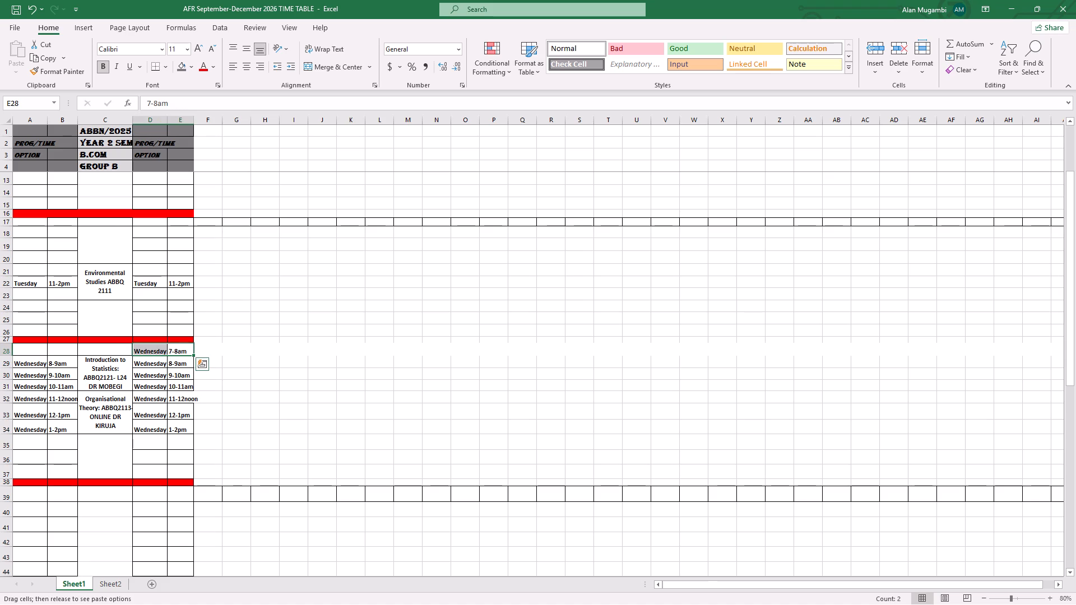
right_click(159, 350)
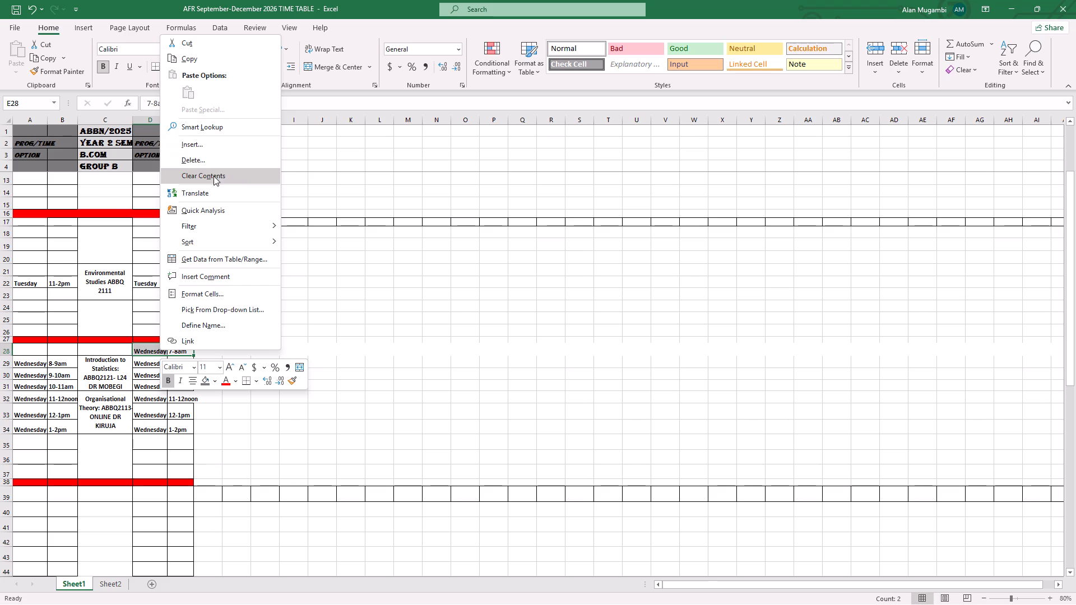
left_click(214, 176)
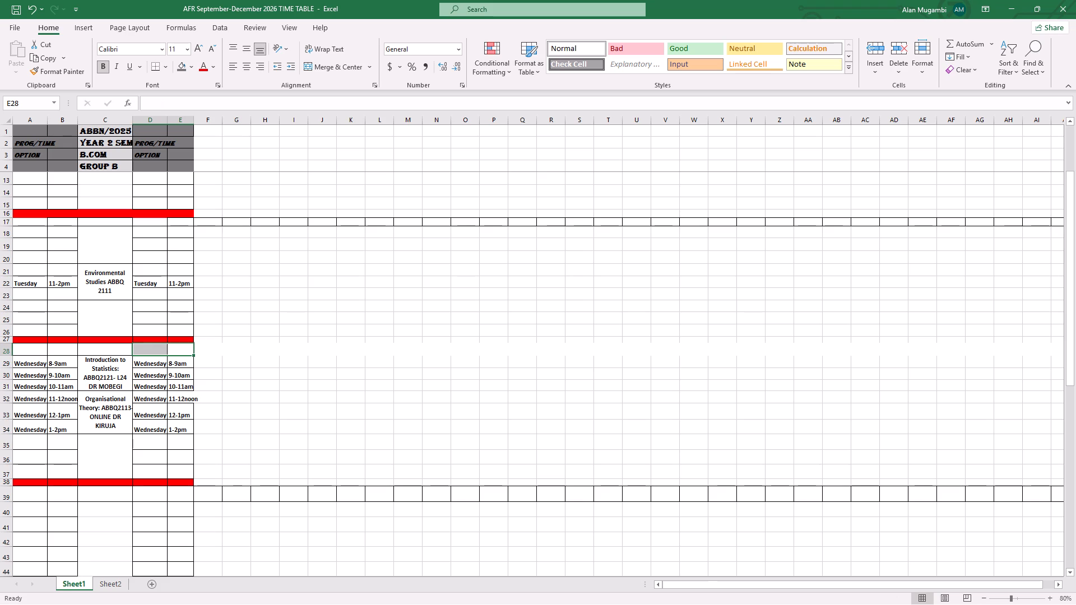
Set the Wednesday time in B30 to 8-11am for the Introduction to Statistics class.
left_click(71, 374)
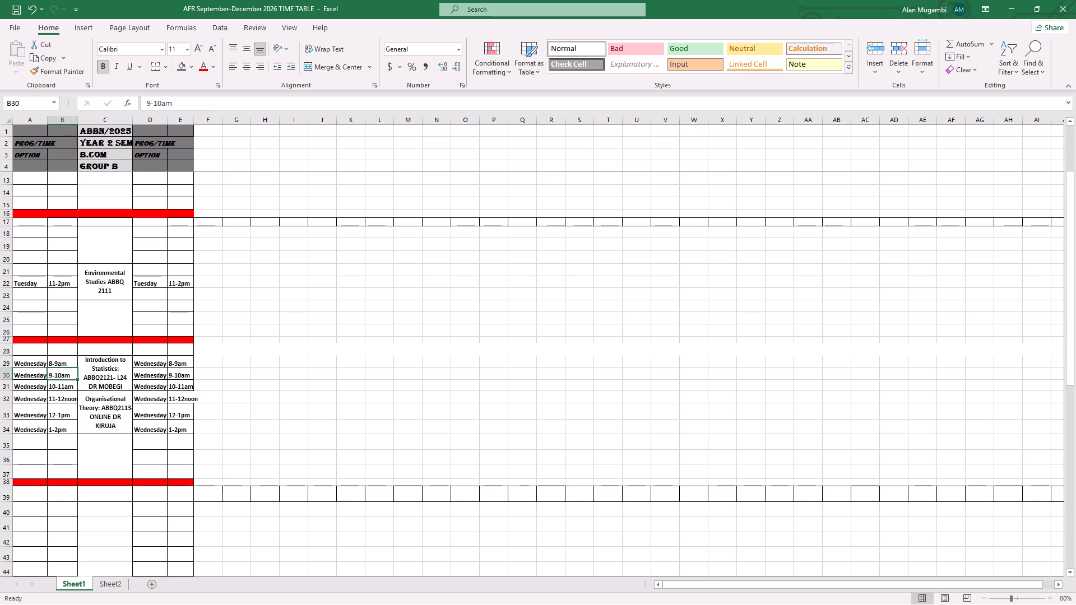
key("BackSpace")
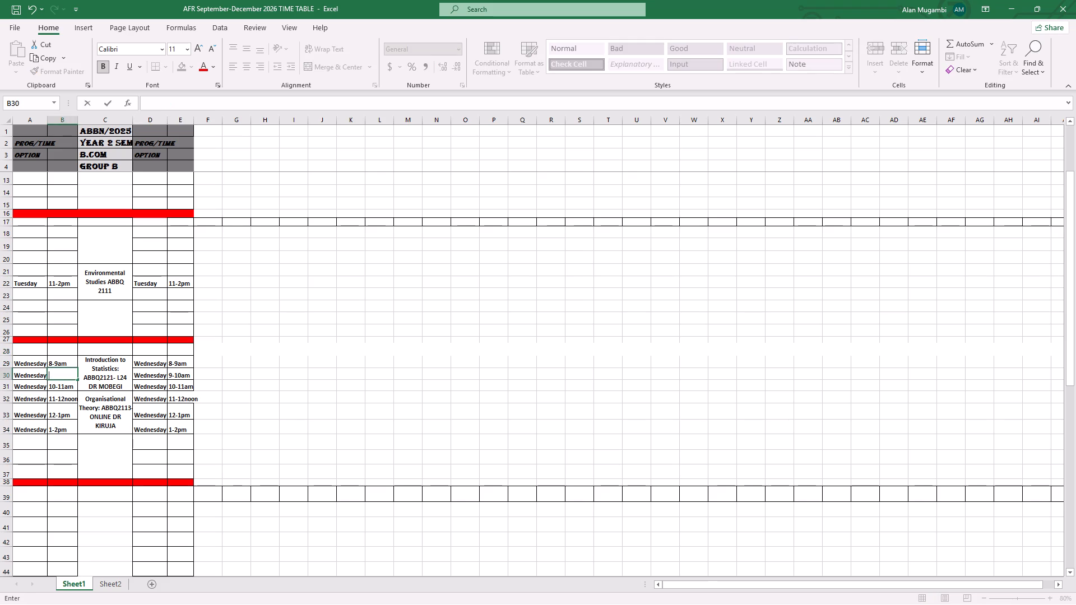
key("8")
key("minus")
key("1")
key("1")
type("am")
Clear the contents of the Wednesday 8-9am slots in A29:B29 and D29:E29 beside the Introduction to Statistics class.
left_click_drag(69, 363, 44, 367)
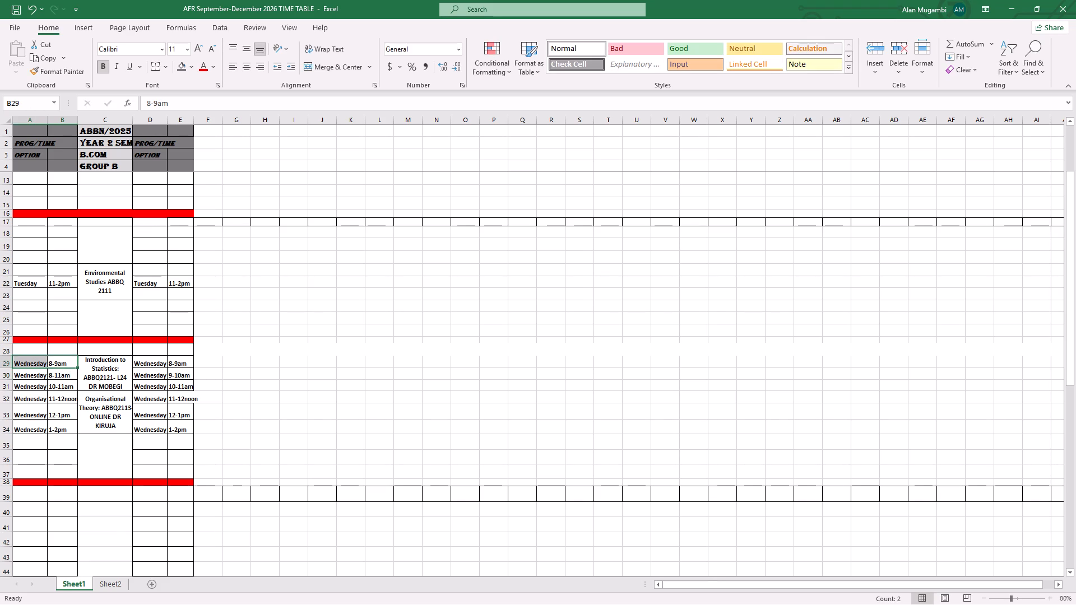
right_click(41, 361)
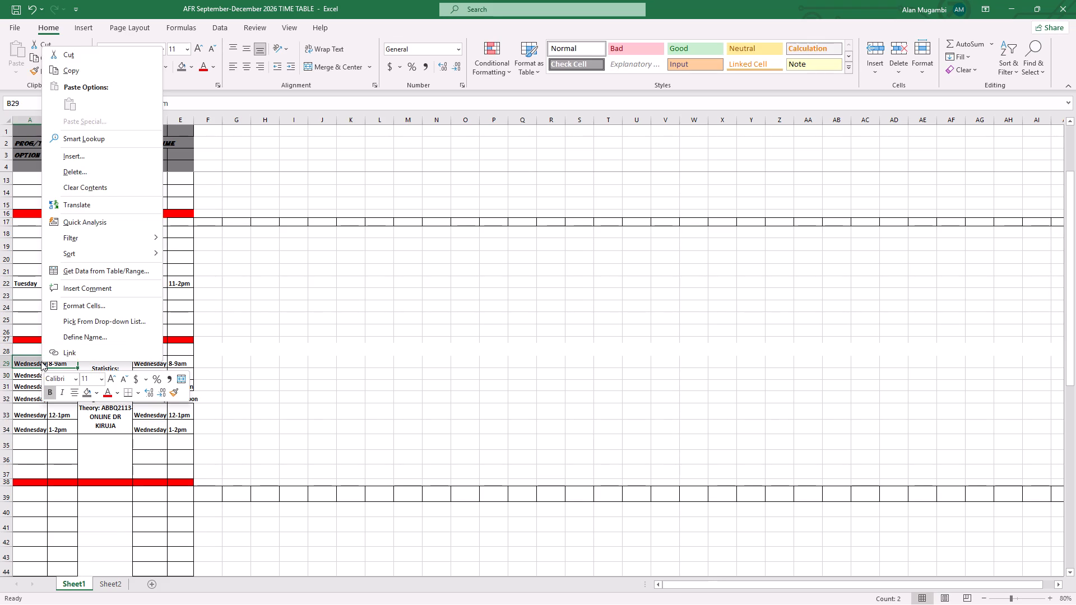
left_click(108, 185)
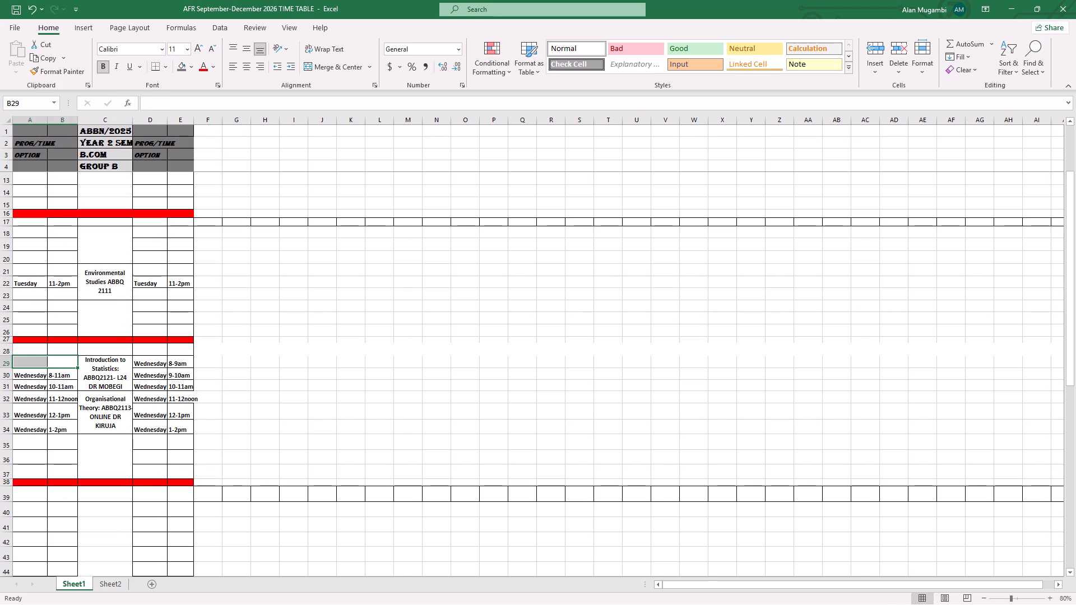
left_click_drag(156, 364, 176, 362)
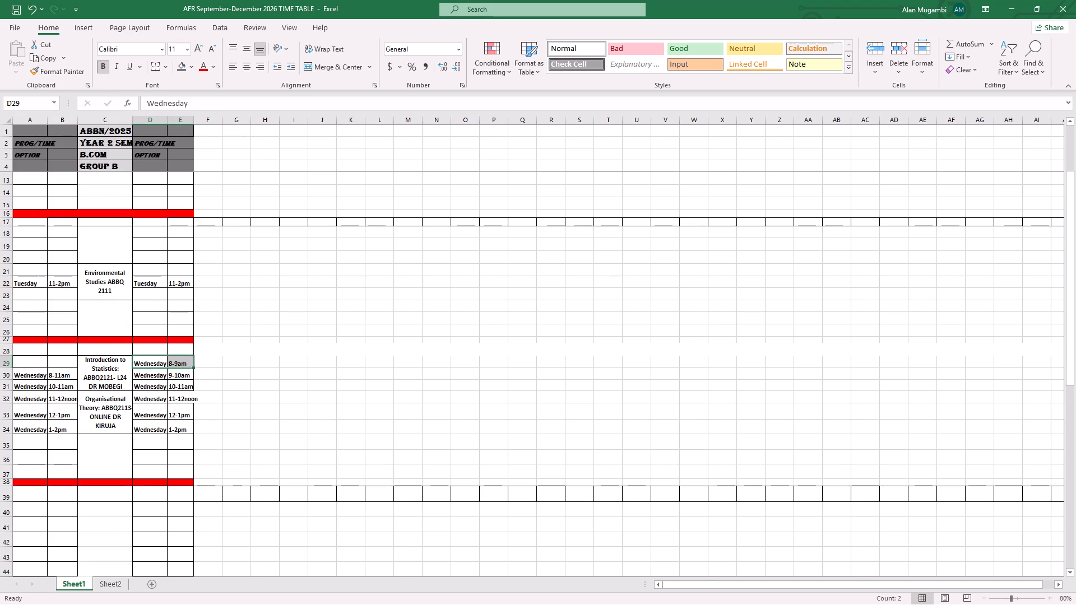
right_click(176, 362)
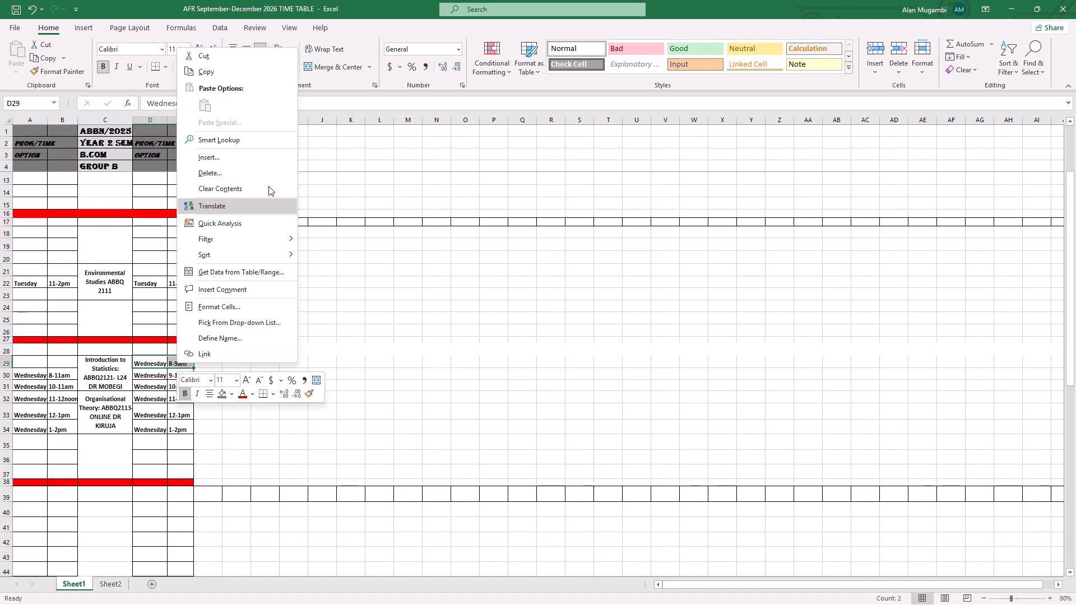
left_click(270, 186)
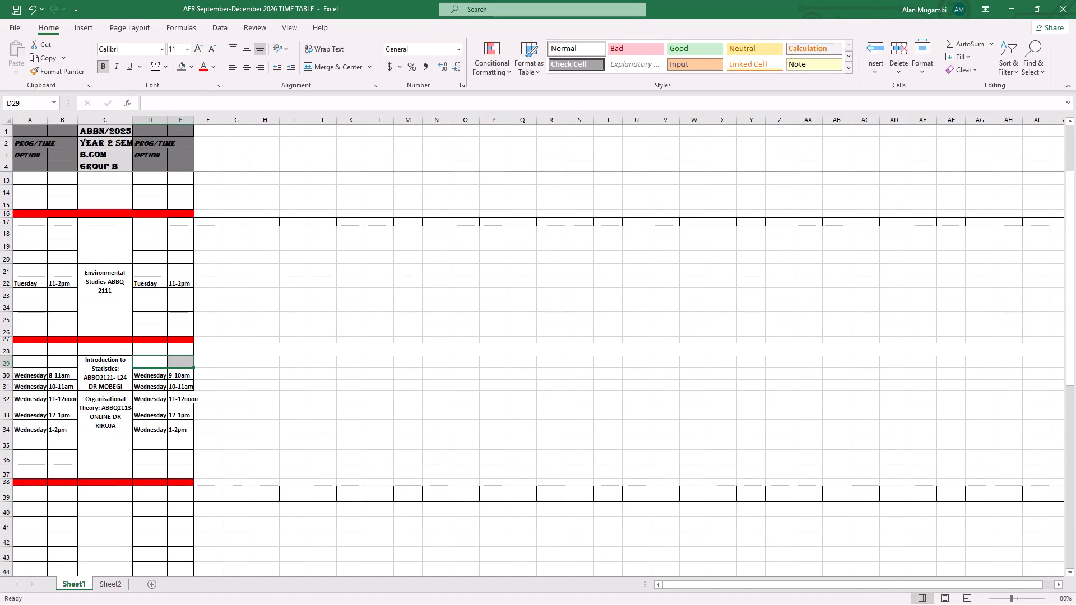
Clear the contents of the Wednesday 10-11am and 11-12noon slots in A31:B32.
left_click_drag(20, 395, 40, 400)
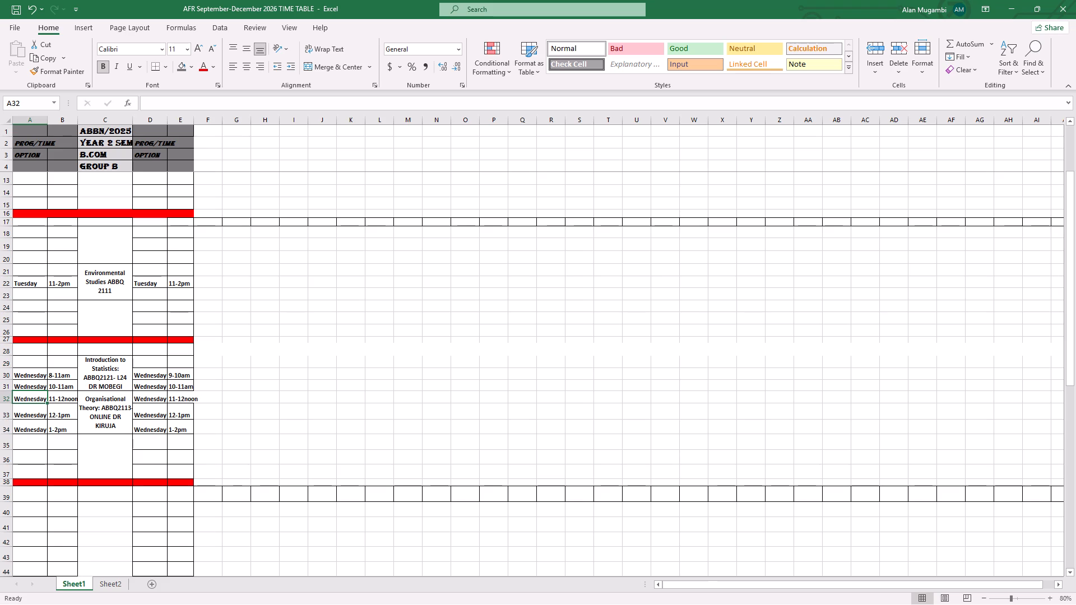
left_click_drag(40, 400, 61, 386)
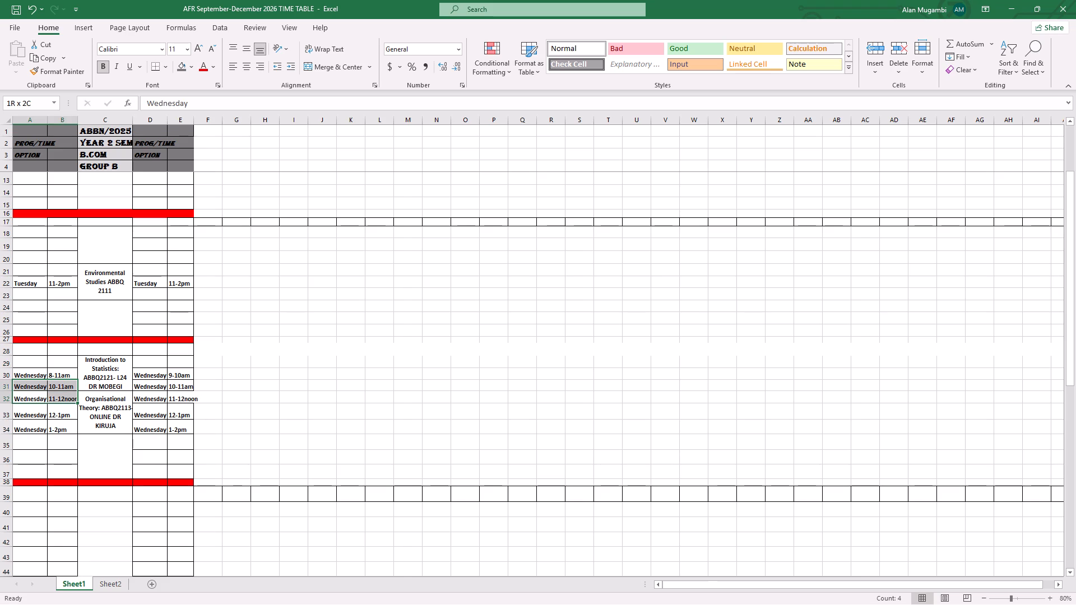
left_click_drag(61, 386, 61, 383)
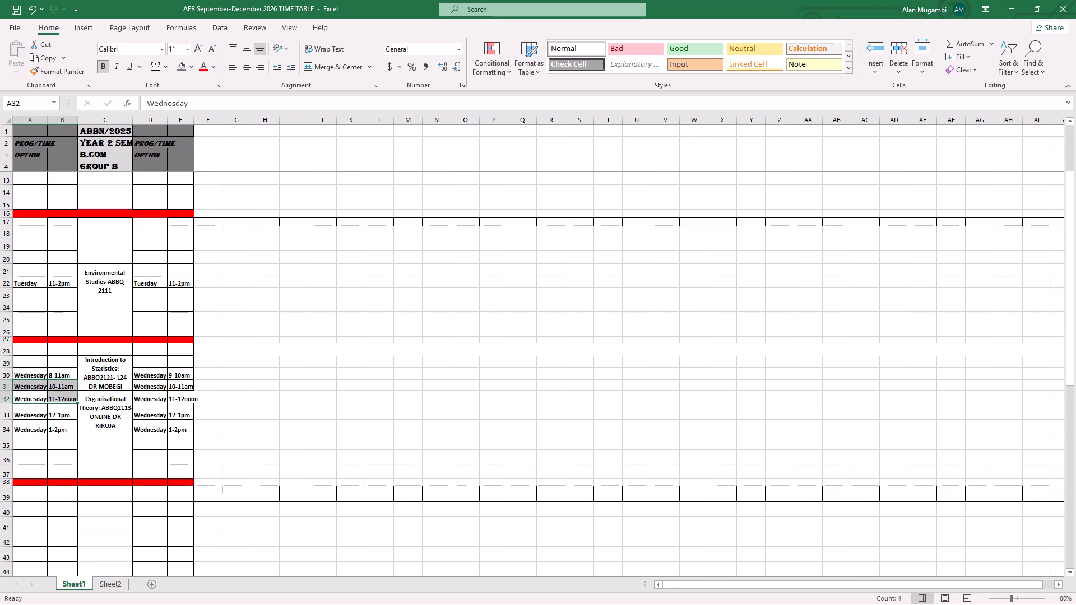
right_click(60, 391)
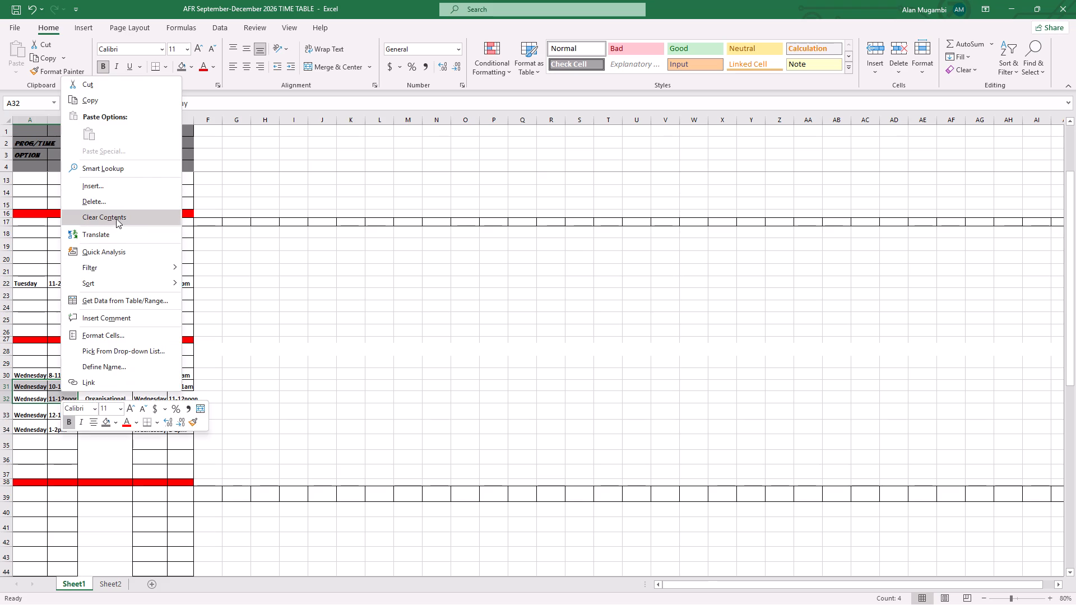
left_click(125, 214)
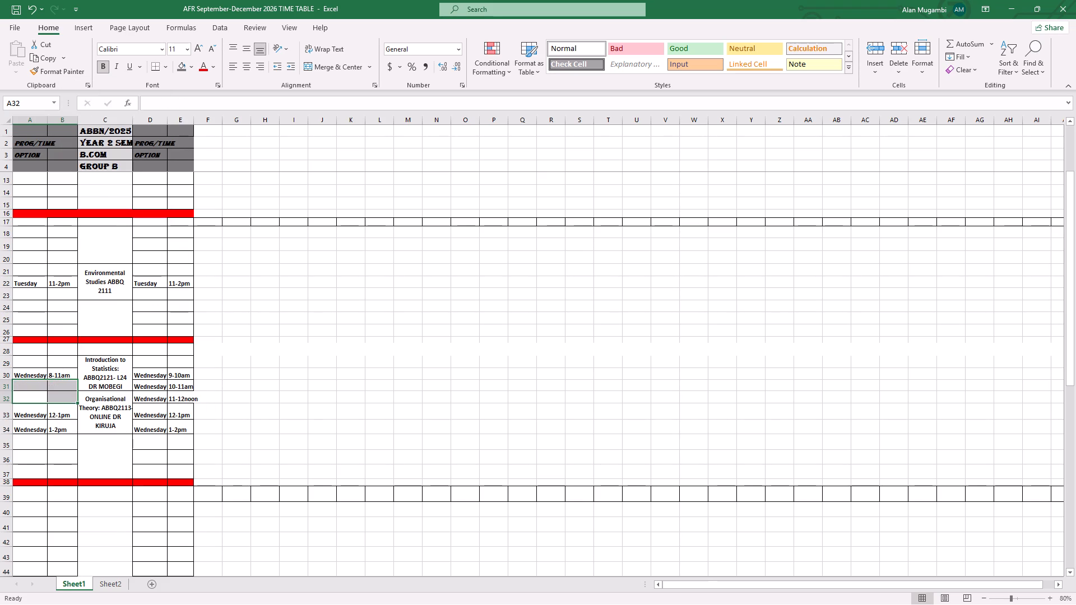
Clear the contents of the Wednesday 10-11am slot in D31:E31 beside the Introduction to Statistics class.
left_click_drag(141, 400, 180, 382)
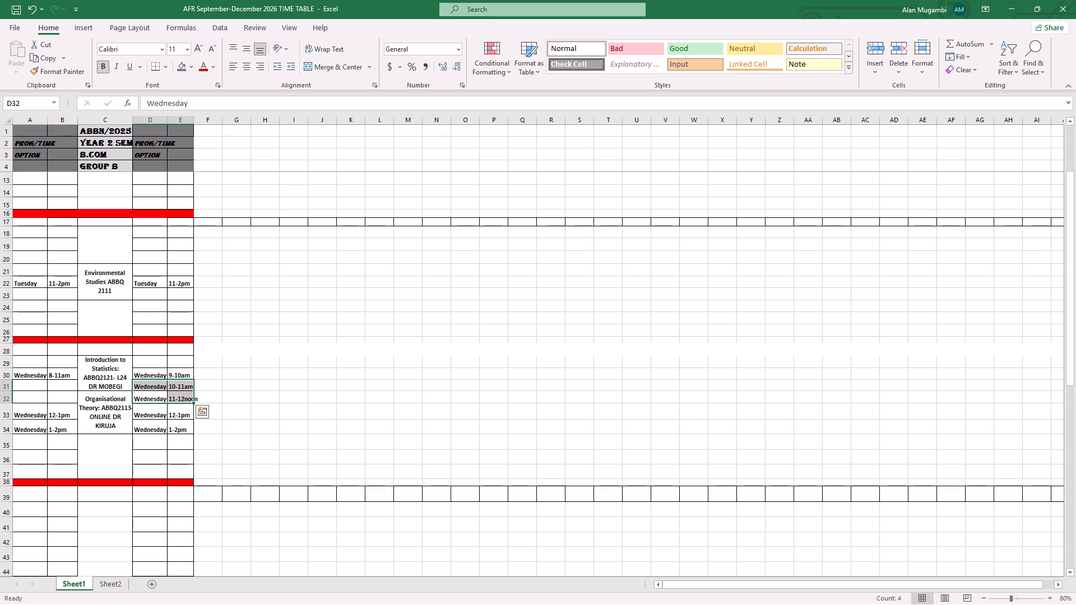
right_click(159, 388)
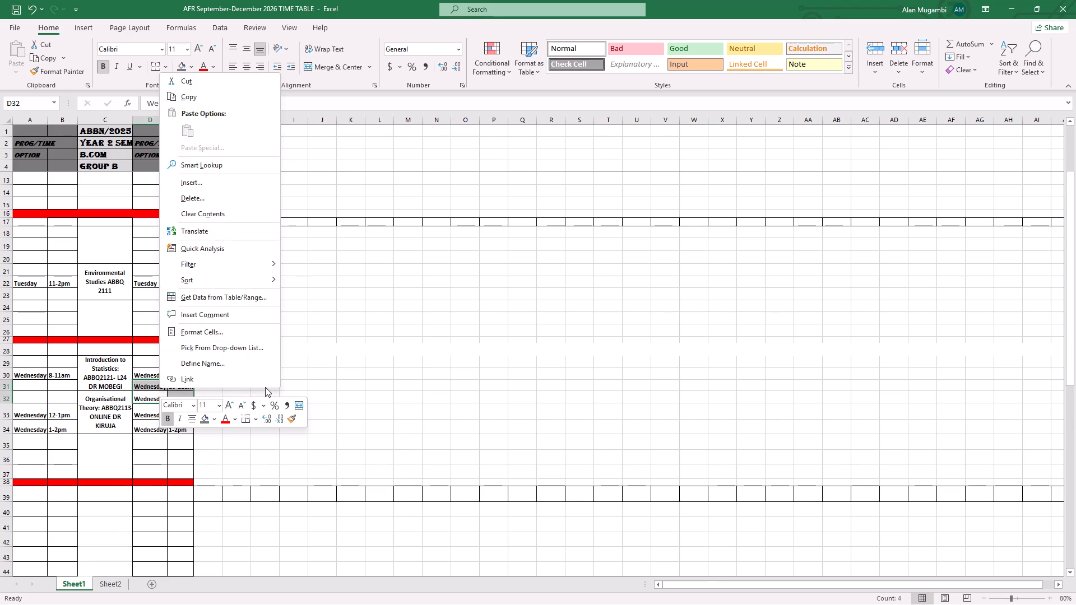
left_click_drag(146, 385, 153, 387)
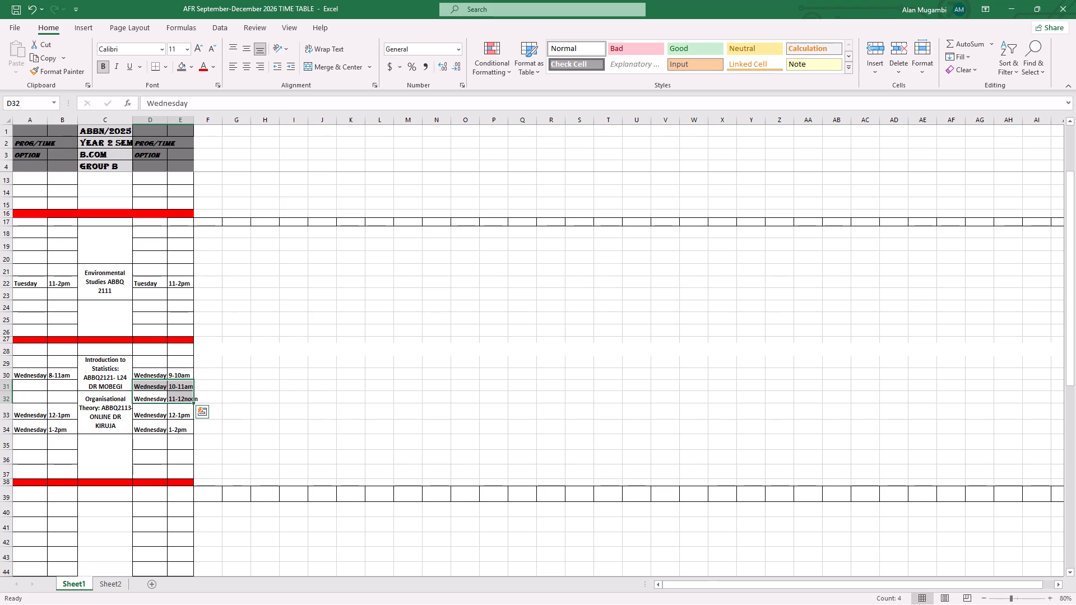
left_click_drag(153, 387, 170, 390)
left_click_drag(156, 384, 165, 383)
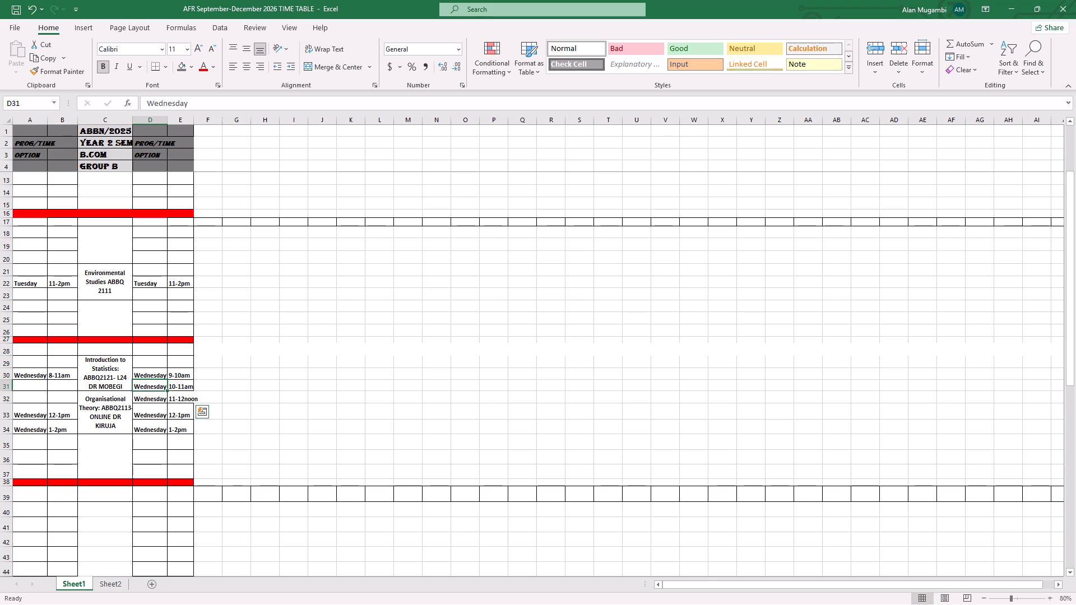
left_click_drag(165, 383, 175, 383)
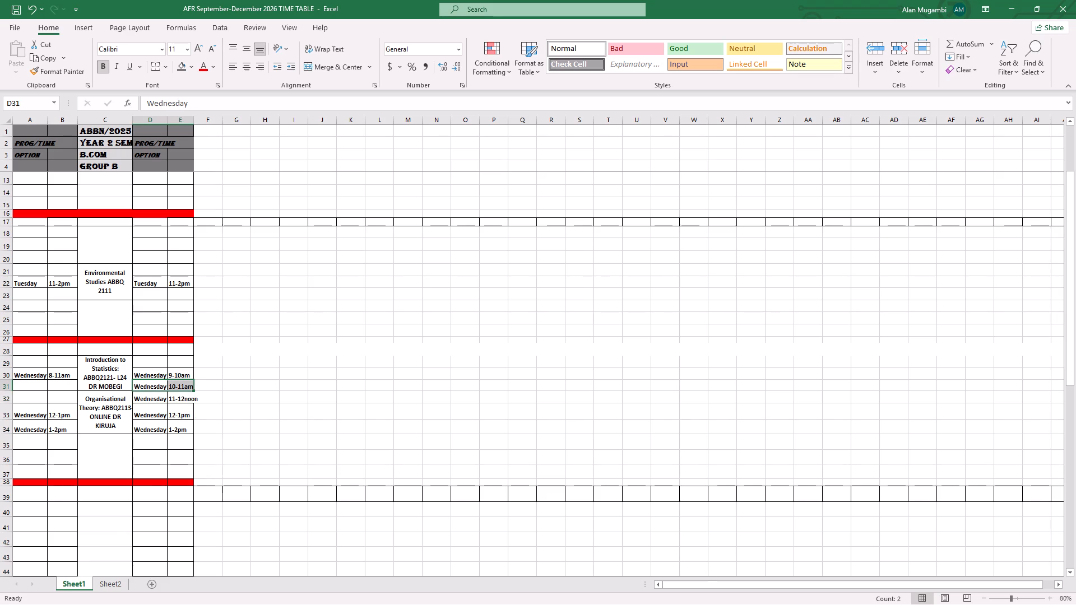
right_click(174, 384)
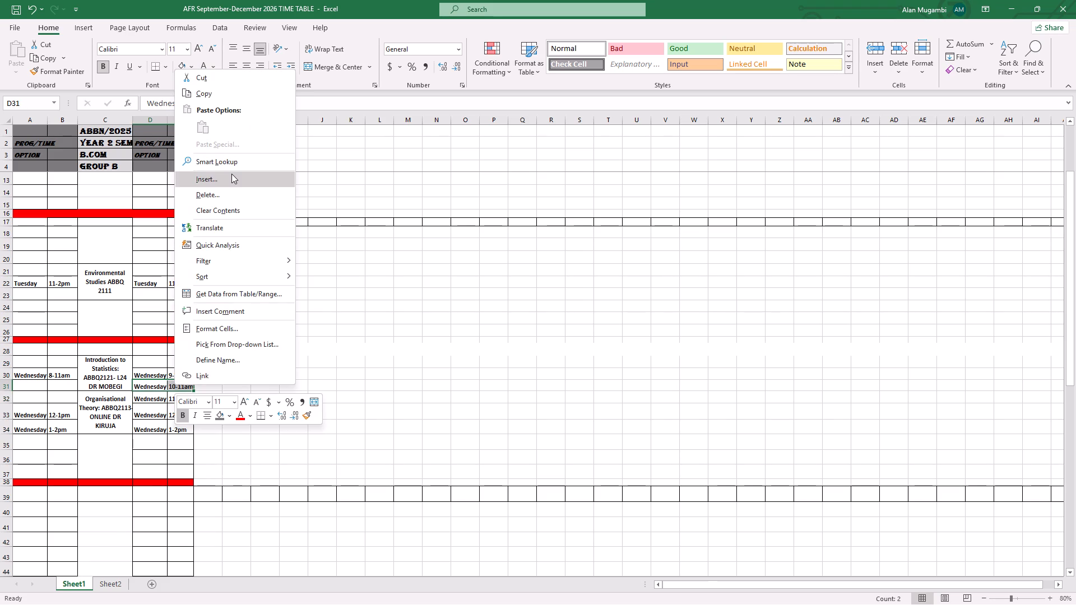
left_click(229, 211)
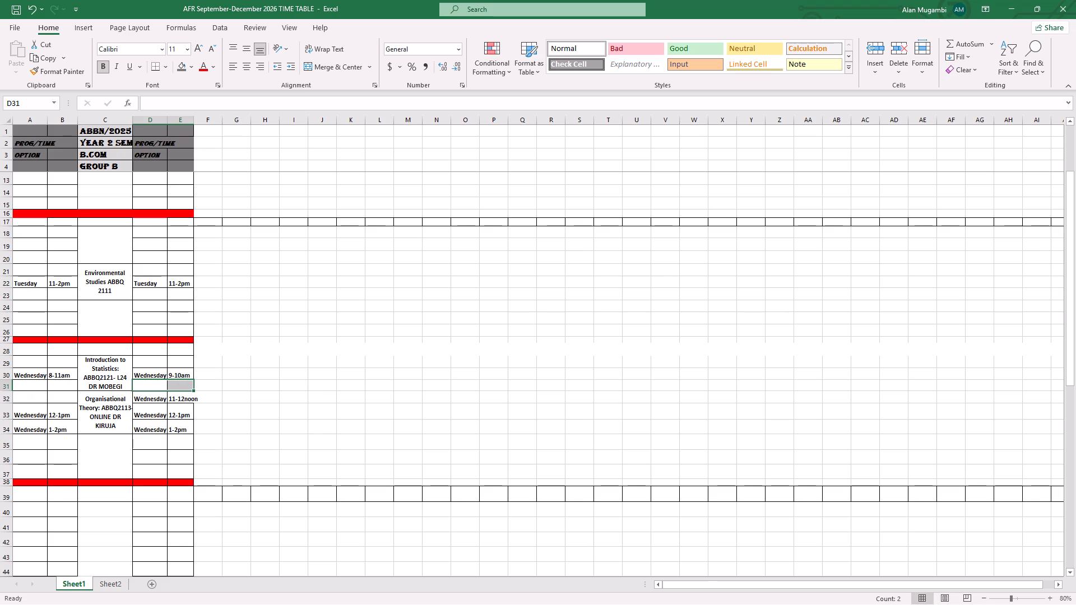
Set the Wednesday time in E30 to 8-11am for the Introduction to Statistics class.
left_click(193, 371)
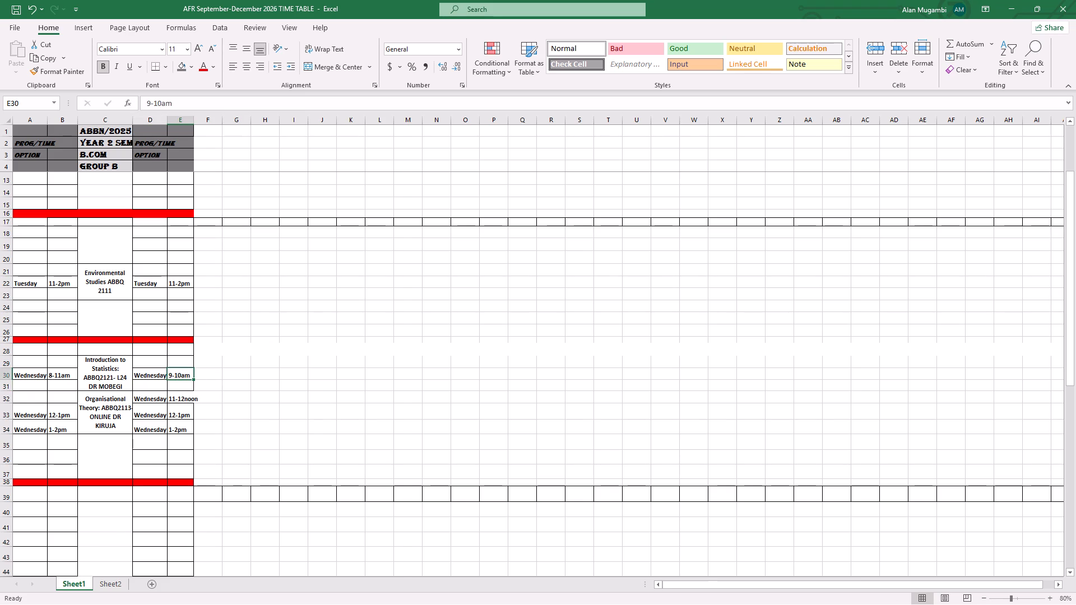
key("BackSpace")
key("BackSpace")
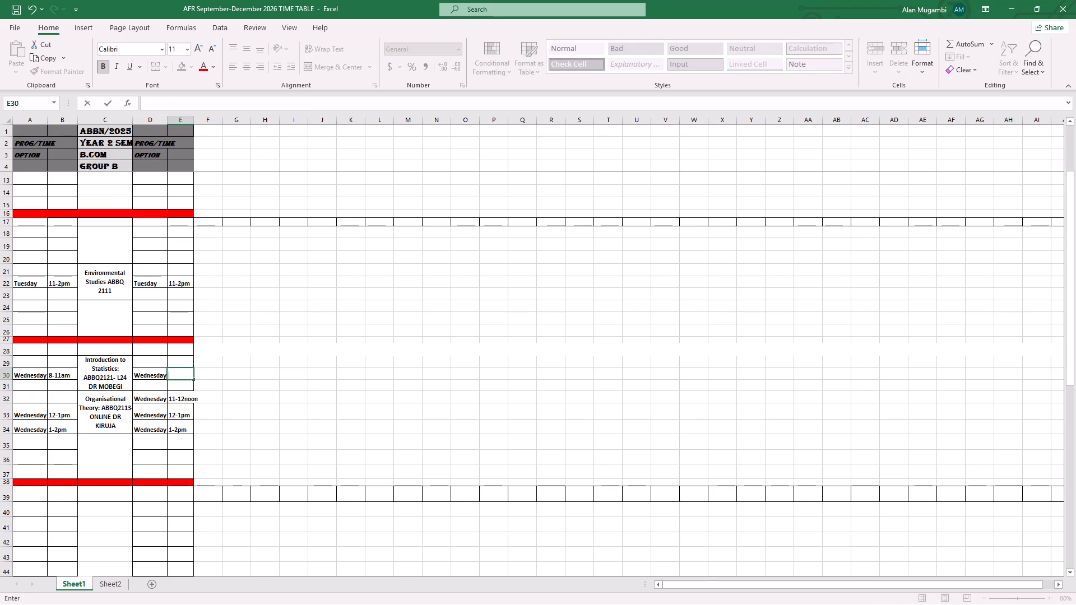
key("8")
key("minus")
type("11pm")
key("BackSpace")
key("BackSpace")
type("am")
Clear the contents of the Wednesday 1-2pm slot in A34:B34 beside the Organisational Theory class.
left_click_drag(34, 429, 52, 428)
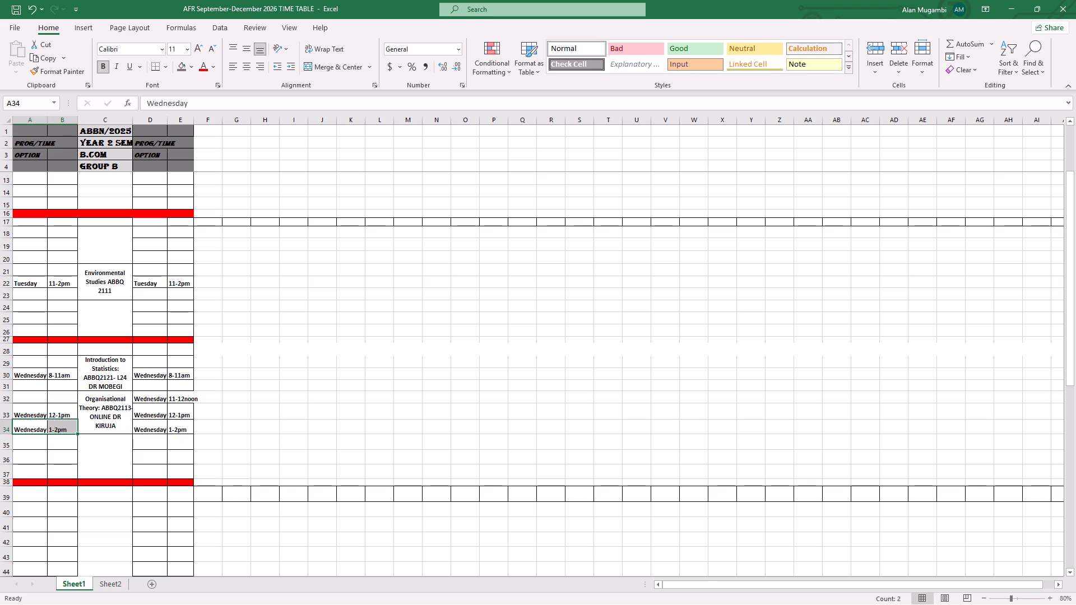
right_click(52, 428)
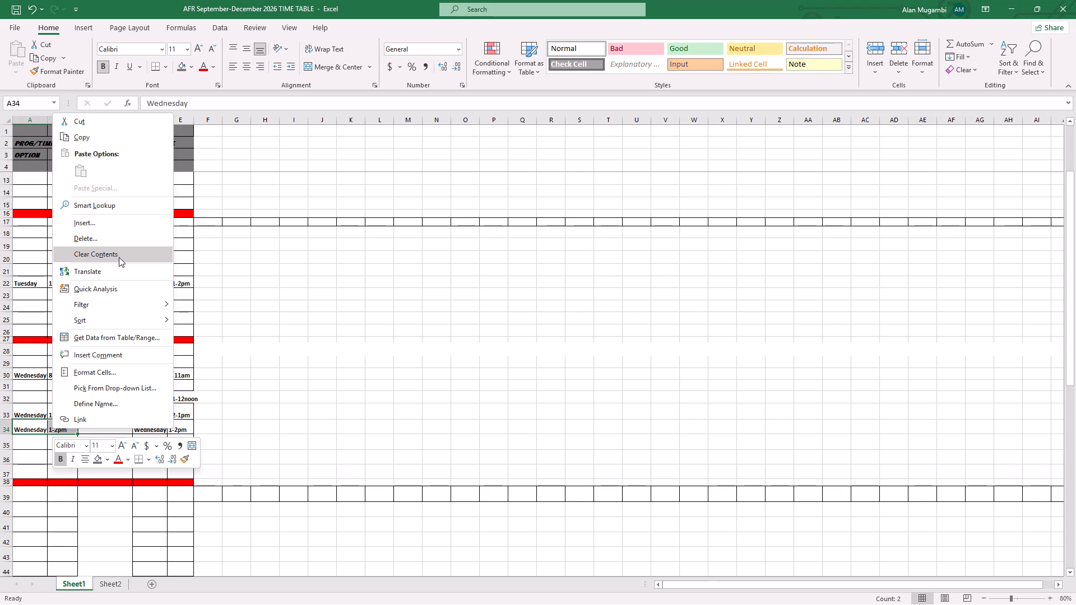
left_click(119, 257)
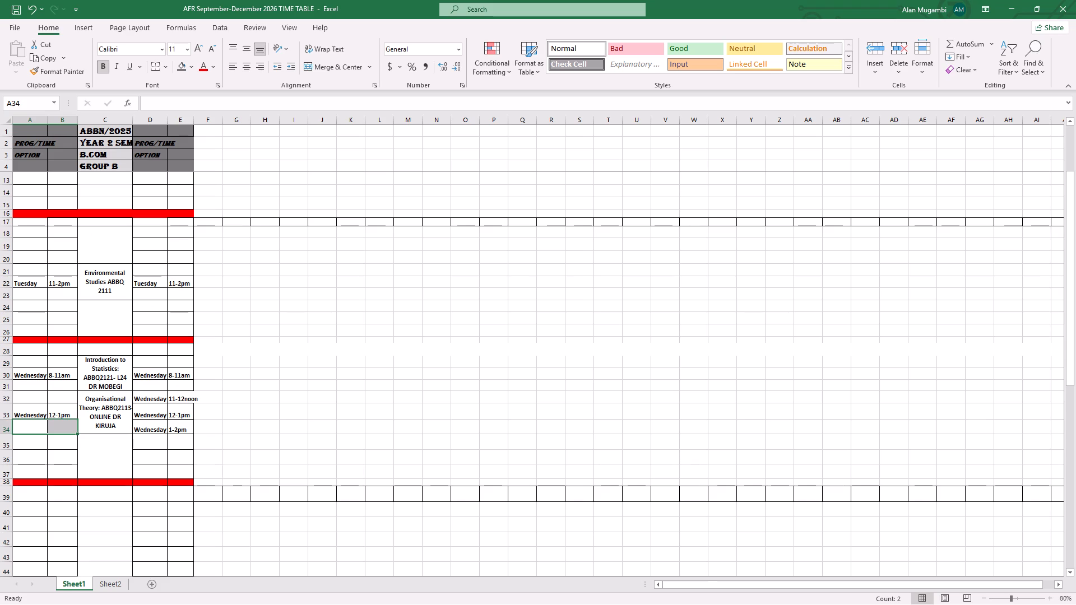
Set the Wednesday time in B33 to 11-2pm for the Organisational Theory class.
left_click(65, 417)
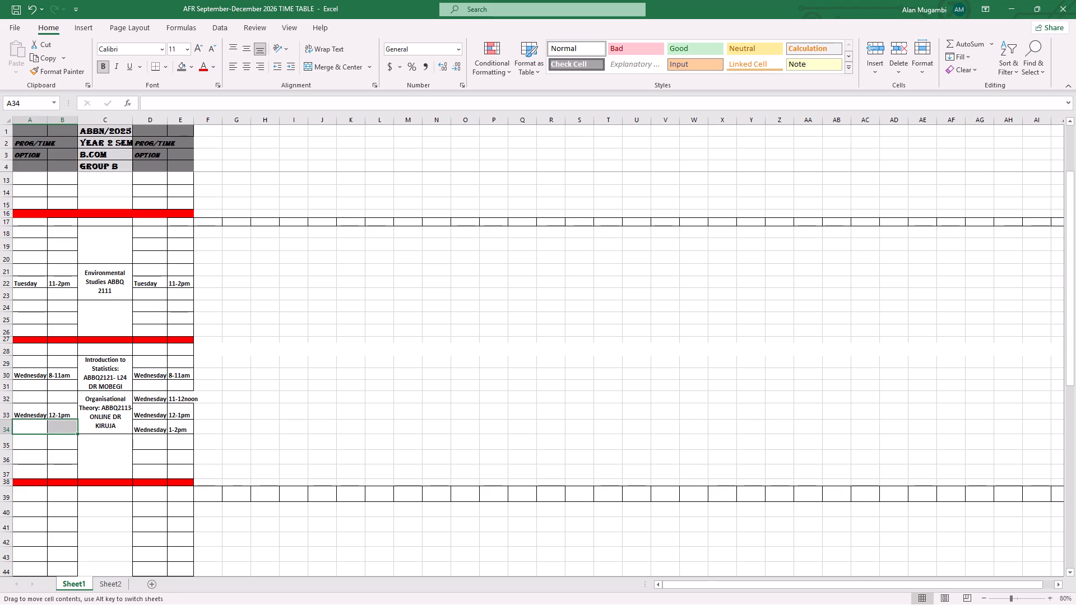
left_click(67, 409)
key("BackSpace")
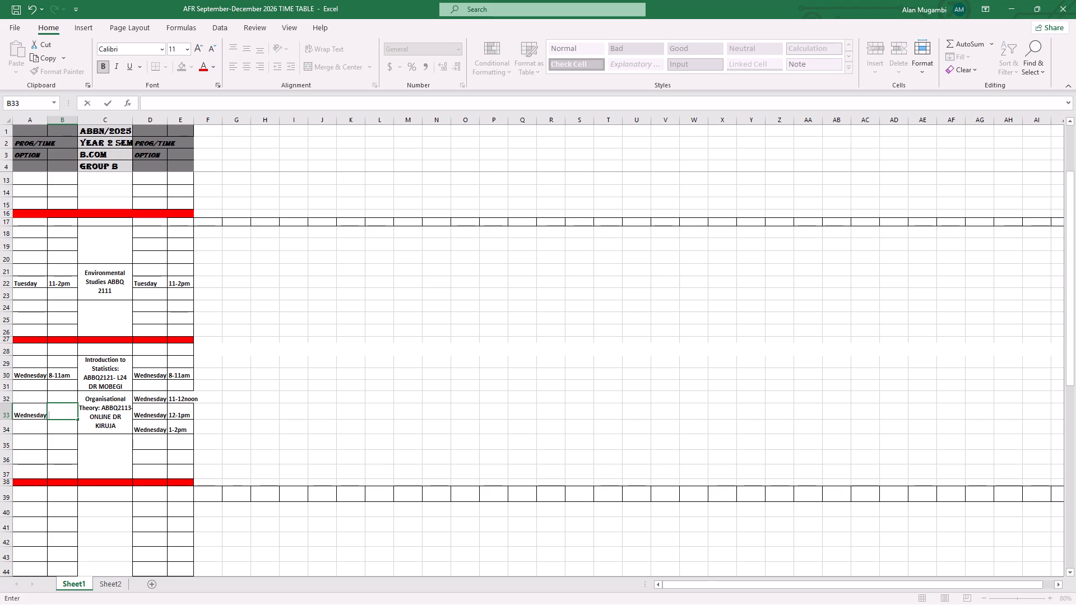
type("11")
key("minus")
key("2")
type("pm")
Clear the contents of the Wednesday 11-12noon and 1-2pm slots in D32:E32 and D34:E34 beside the Organisational Theory class.
left_click_drag(140, 397, 169, 395)
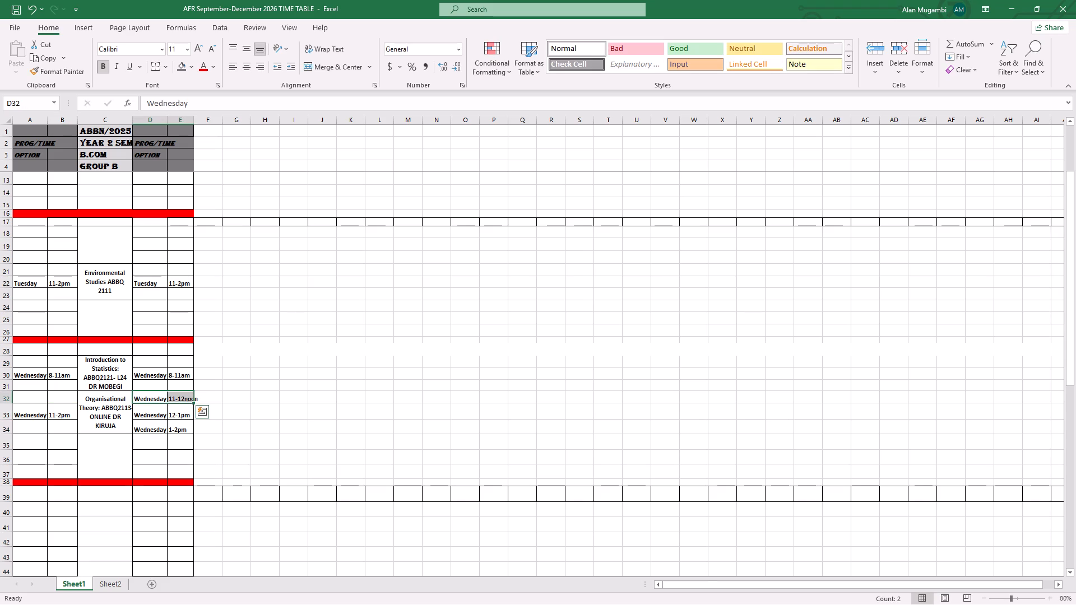
right_click(169, 395)
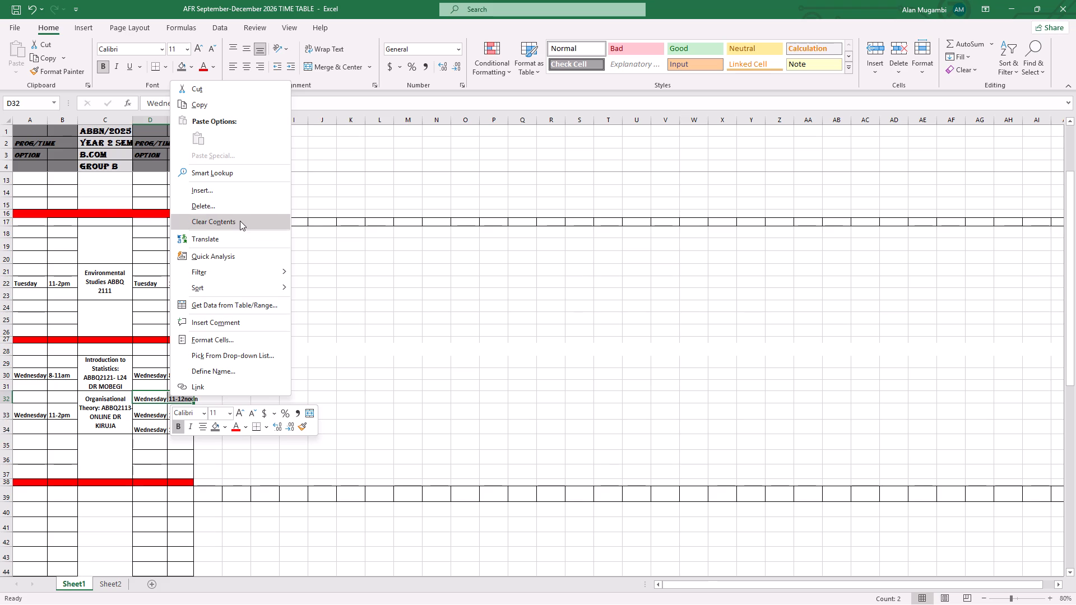
left_click(240, 221)
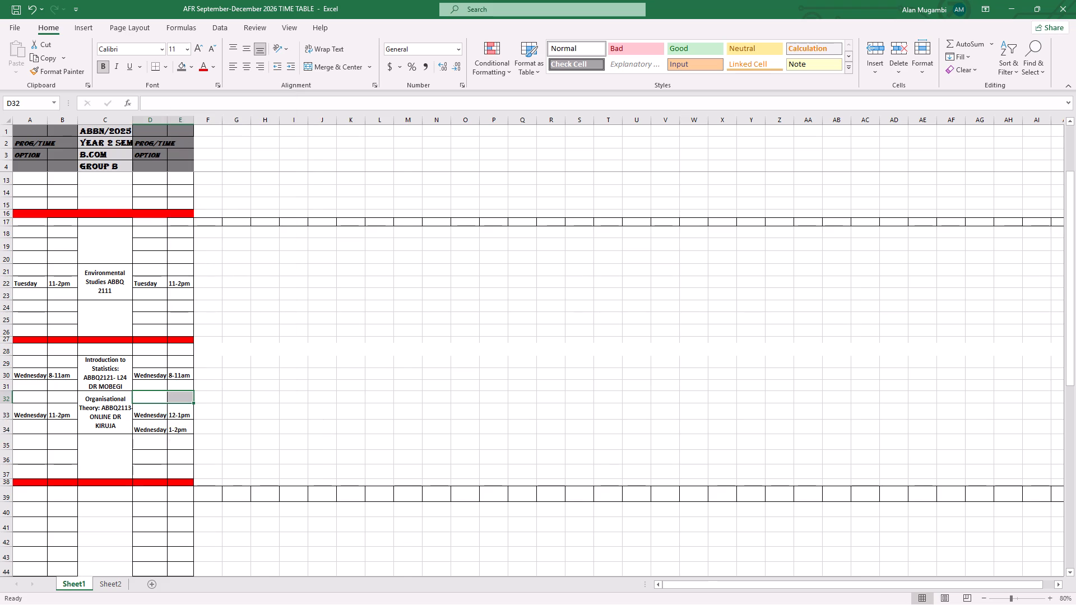
left_click_drag(143, 429, 176, 426)
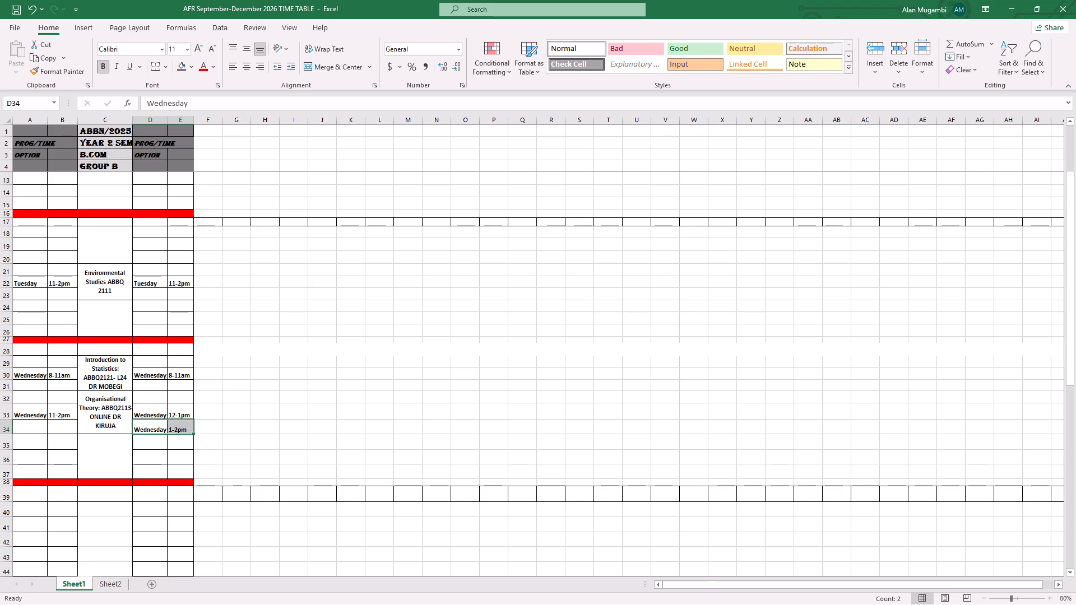
right_click(176, 426)
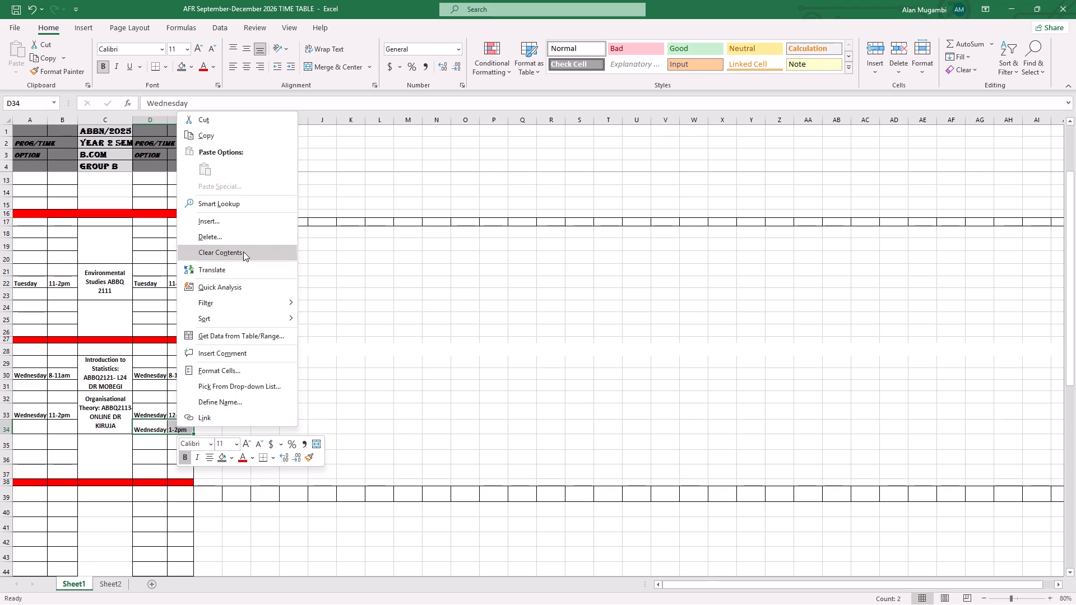
left_click(243, 252)
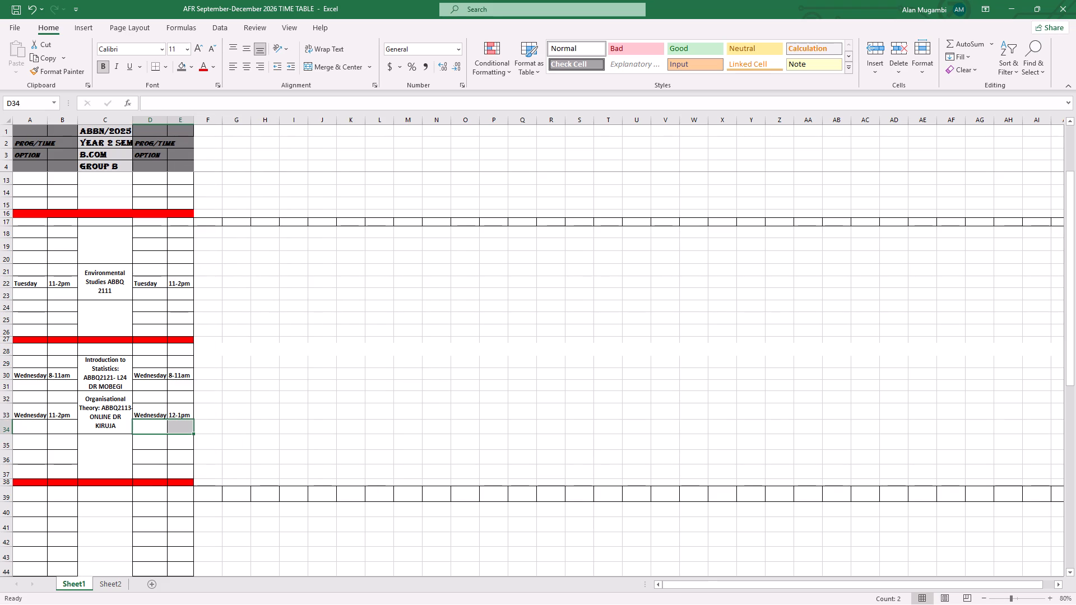
Set the Wednesday time in E33 to 11-2pm for the Organisational Theory class.
left_click(180, 413)
key("BackSpace")
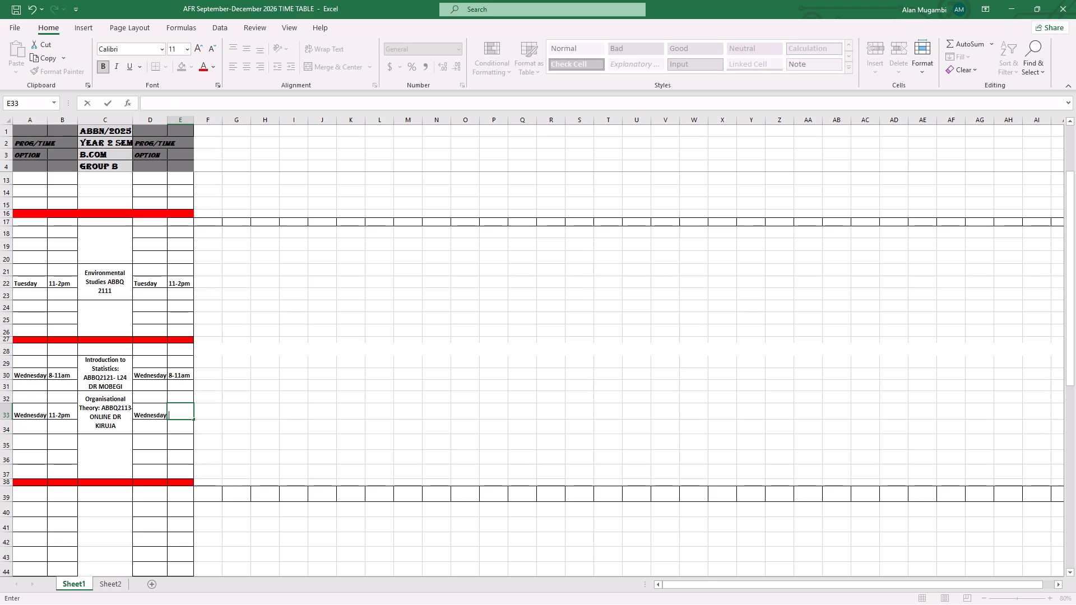
type("11")
key("minus")
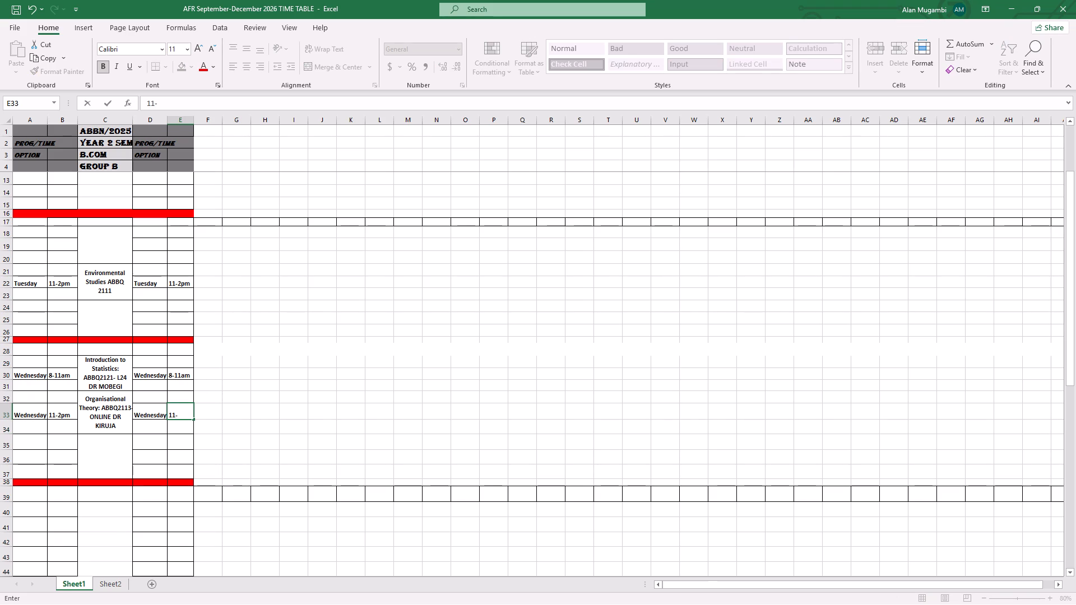
key("2")
type("pm")
key("Down")
Set the Thursday time in B47 to 2-5pm for the Development Studies class.
key("Down")
key("Down")
key("Down")
key("Down")
key("Down")
key("Down")
key("Down")
key("Down")
key("Down")
key("Down")
key("Down")
key("Down")
key("Down")
key("Down")
key("Down")
key("Down")
key("Down")
key("Down")
key("Down")
key("Down")
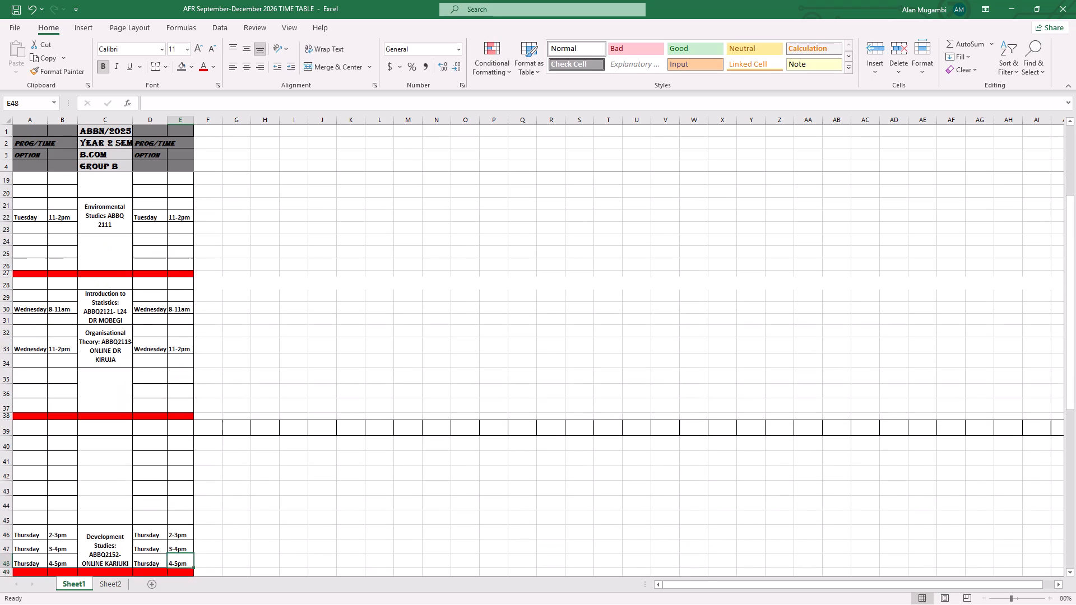
key("Down")
key("Down")
key("Down")
key("Down")
key("Down")
key("Down")
key("Down")
key("Down")
key("Down")
key("Down")
key("Down")
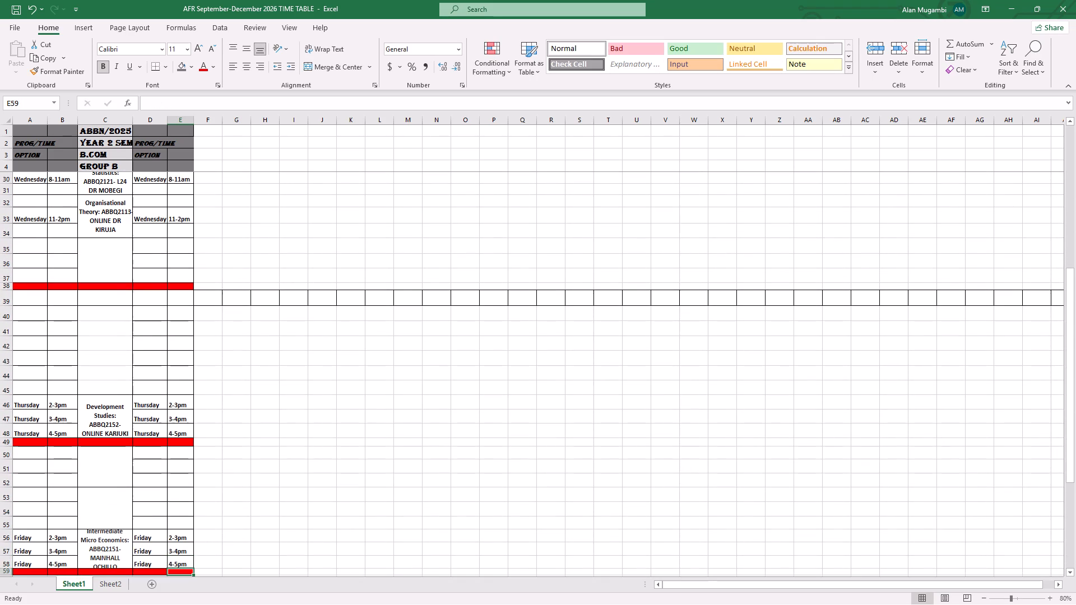
key("Up")
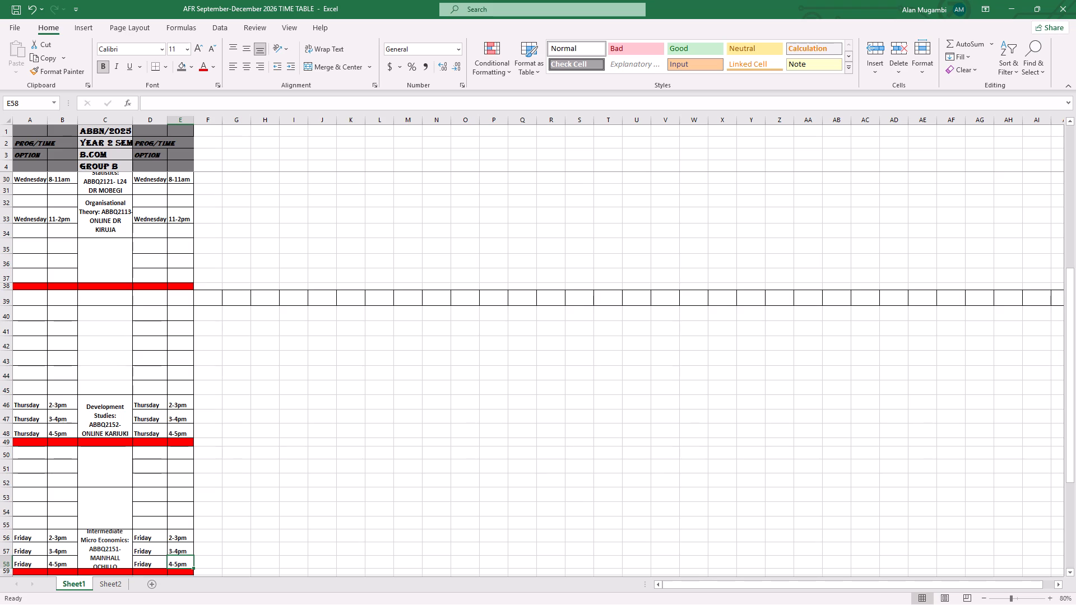
left_click(71, 420)
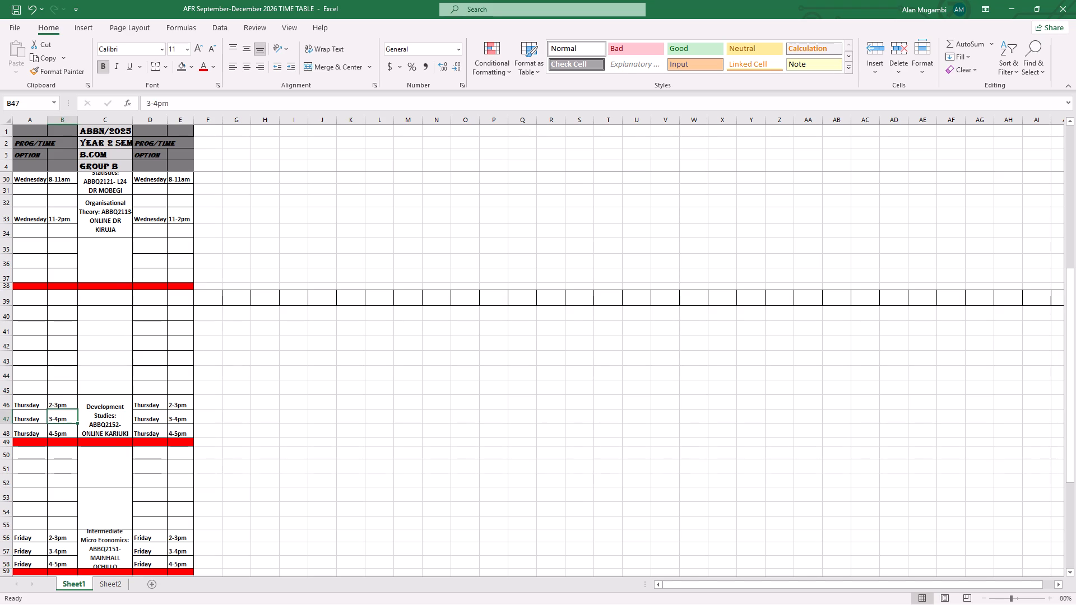
key("BackSpace")
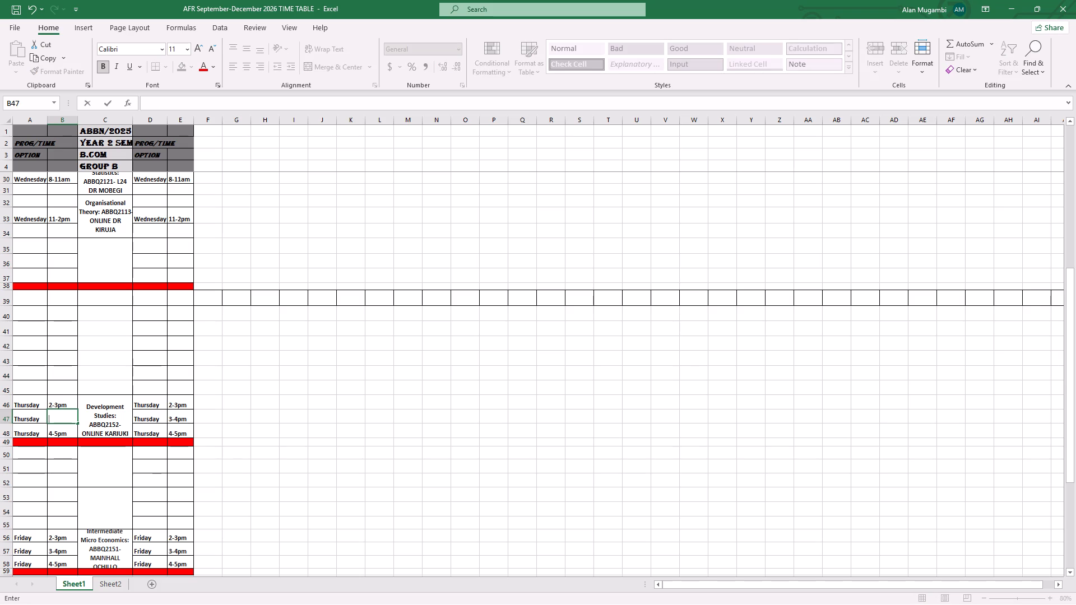
key("2")
key("minus")
key("5")
type("pm")
Set the Thursday time in E47 to 2-5pm for the Development Studies class.
left_click(189, 420)
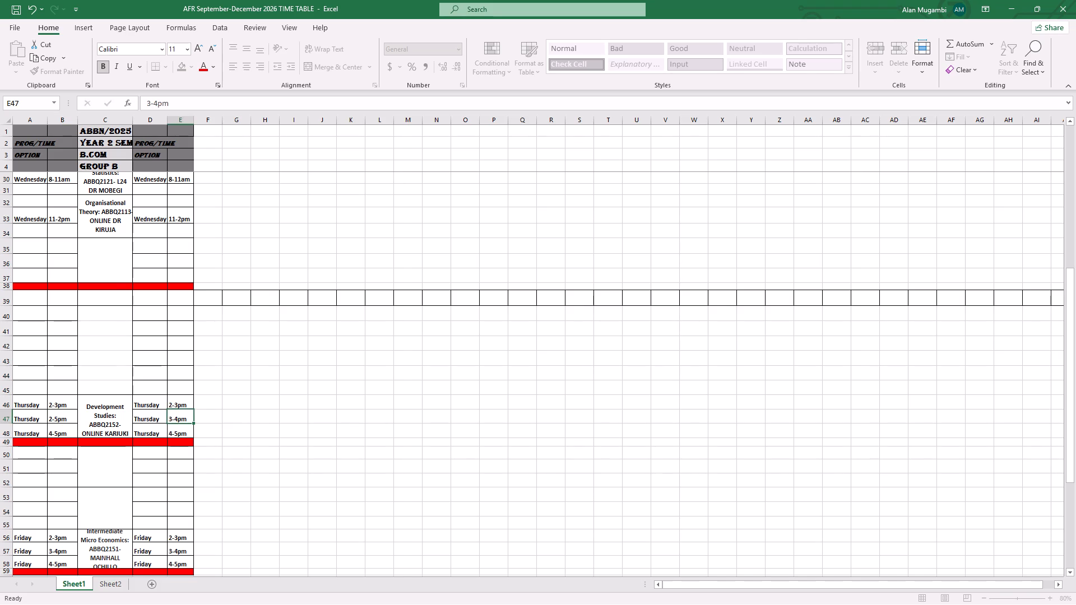
key("BackSpace")
key("2")
key("minus")
key("5")
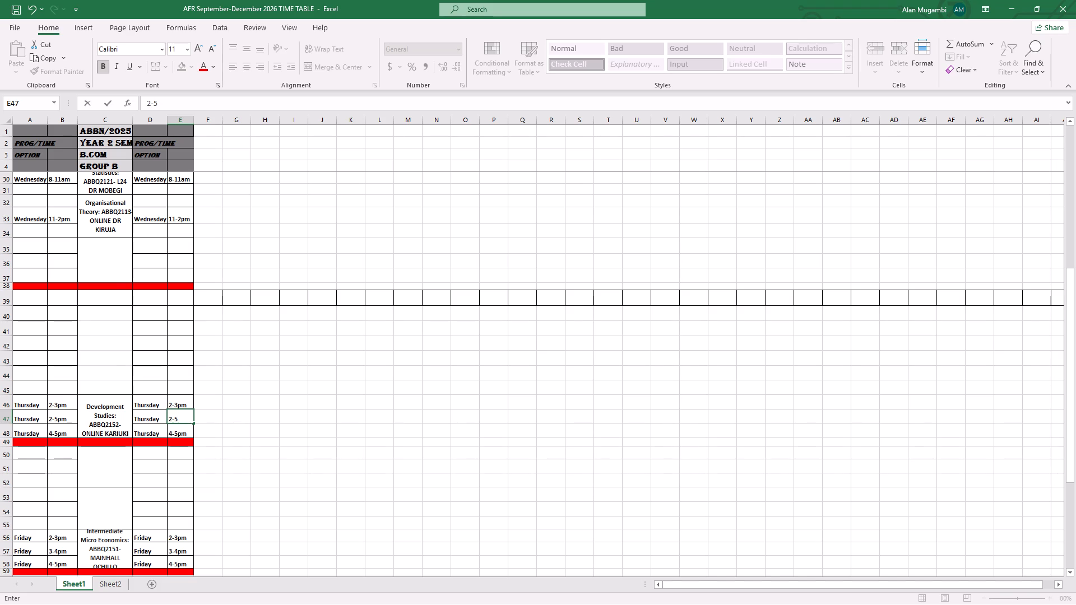
type("pm")
Clear the contents of the Thursday 2-3pm and 4-5pm slots in D46:E46 and D48:E48 beside the Development Studies class.
left_click(148, 403)
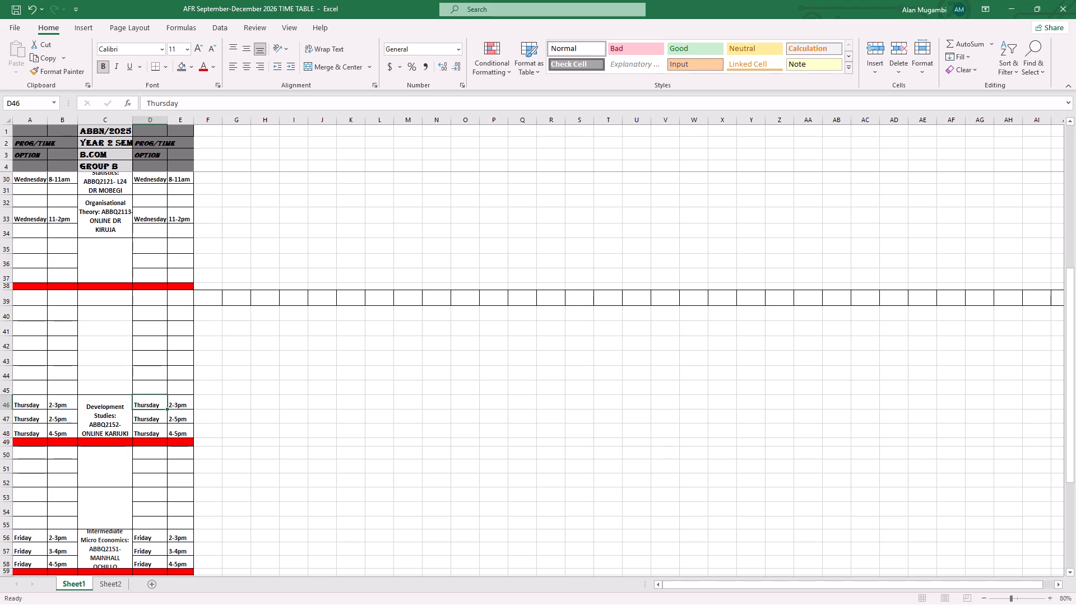
left_click_drag(148, 403, 171, 402)
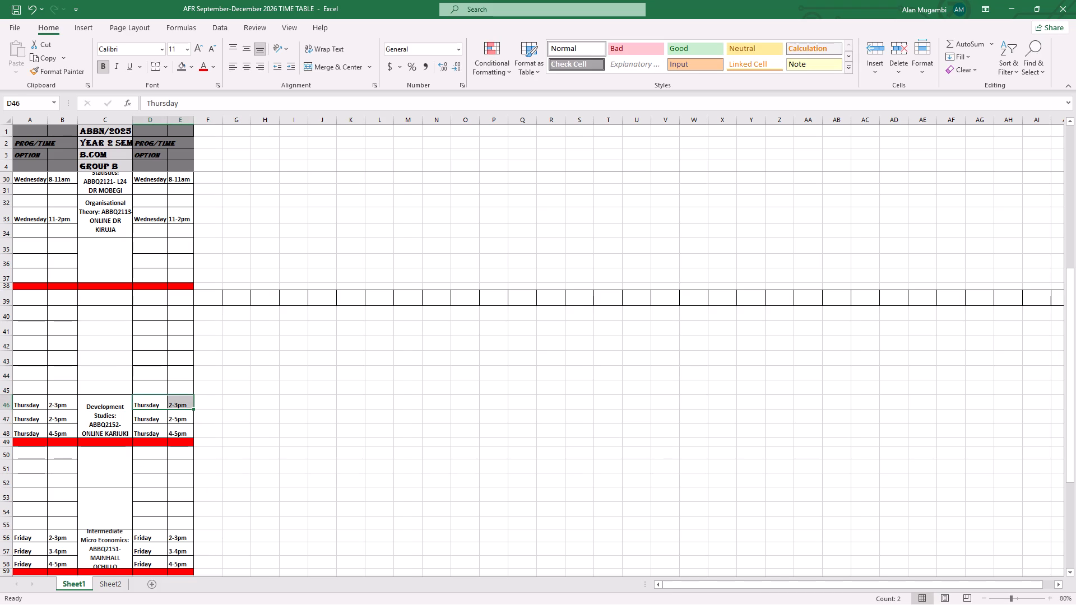
key("Return")
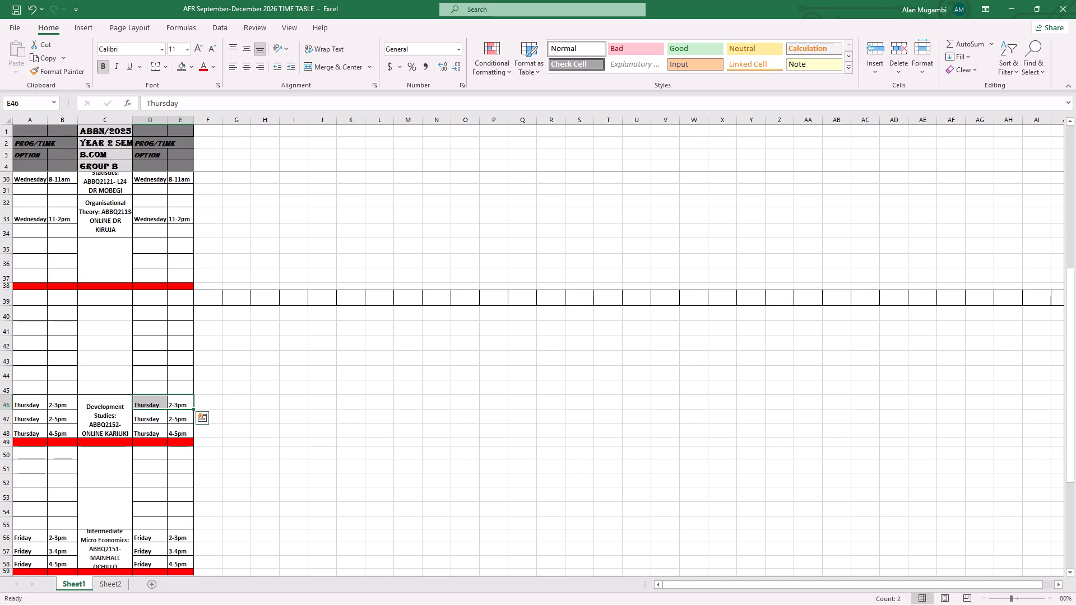
right_click(179, 403)
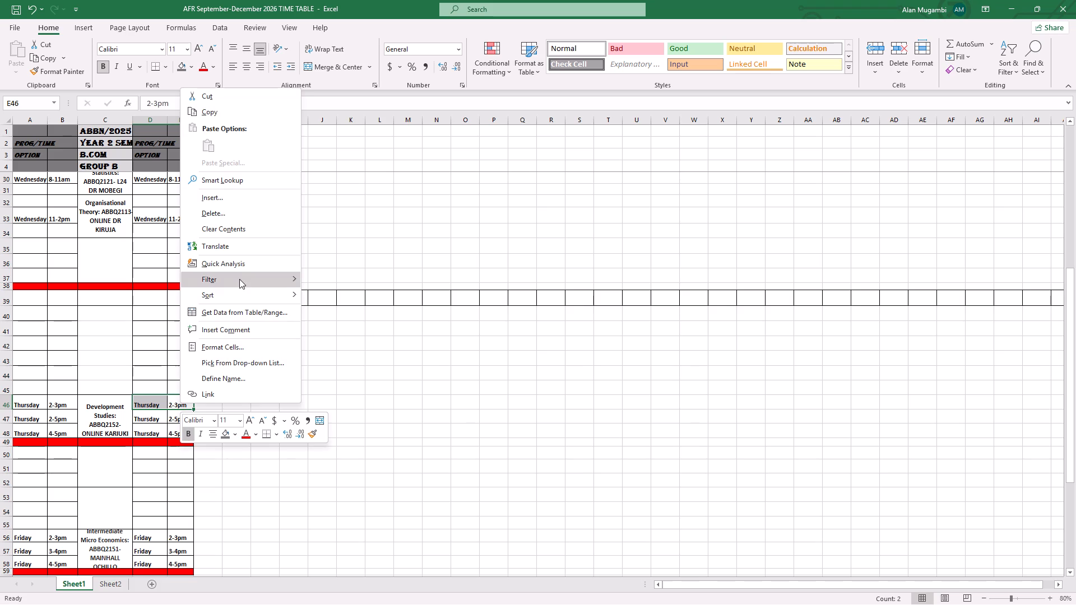
left_click(256, 226)
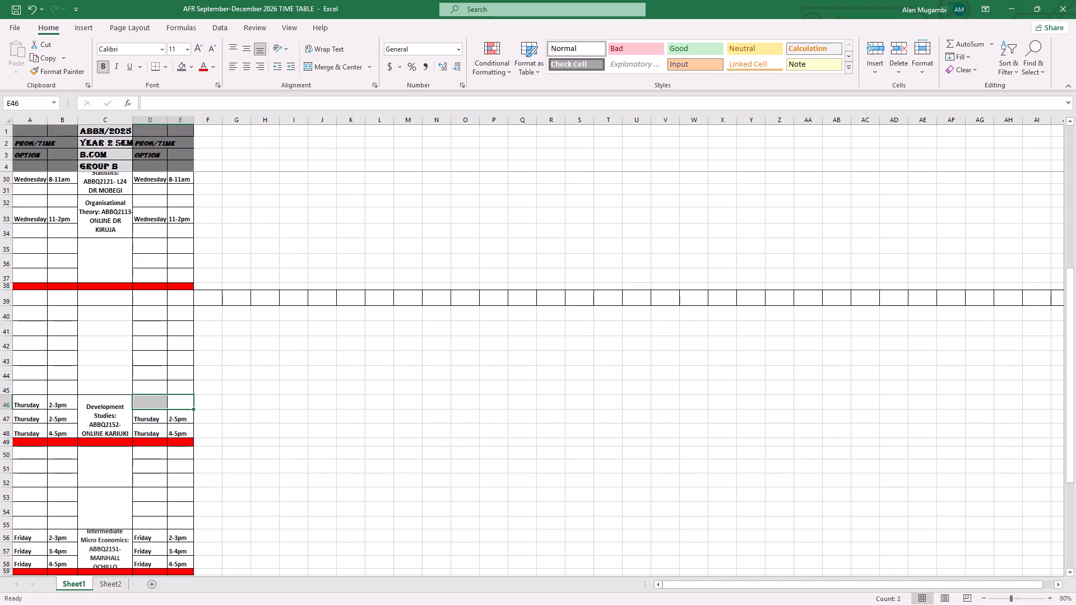
left_click_drag(153, 434, 175, 434)
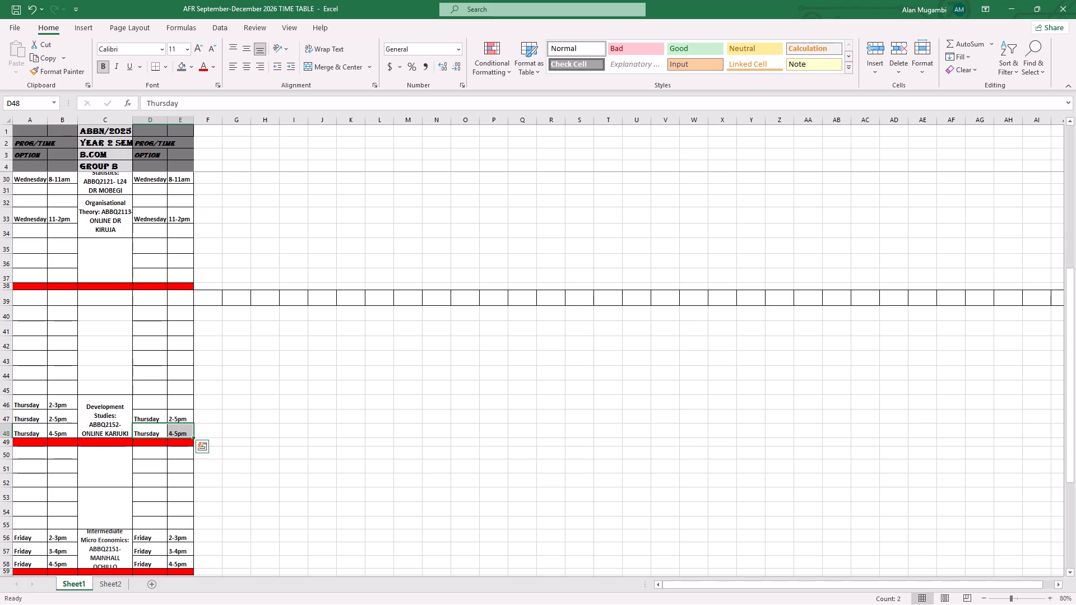
right_click(168, 429)
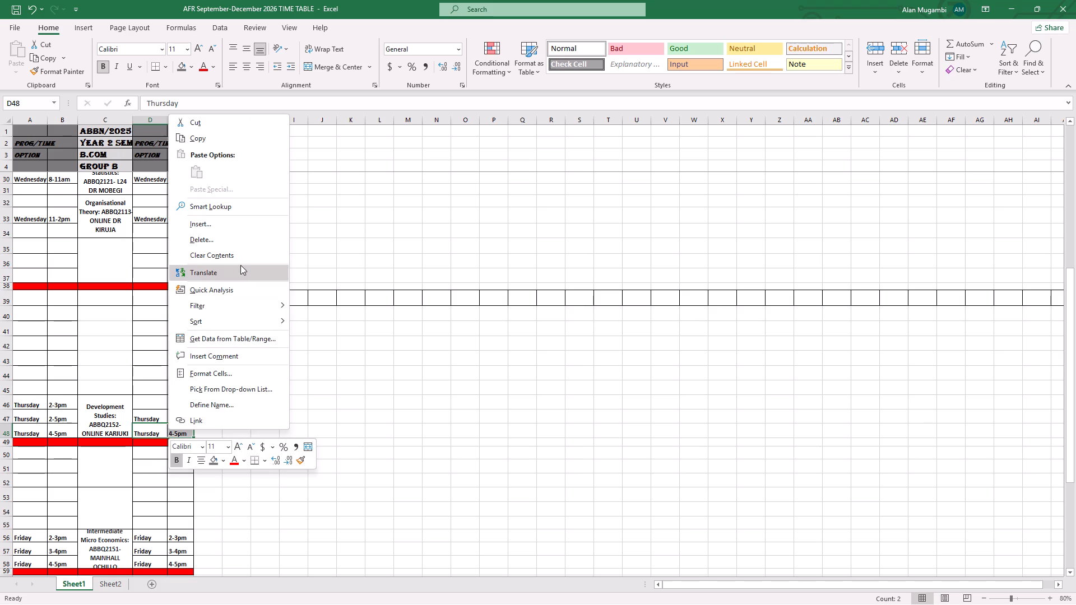
left_click(245, 253)
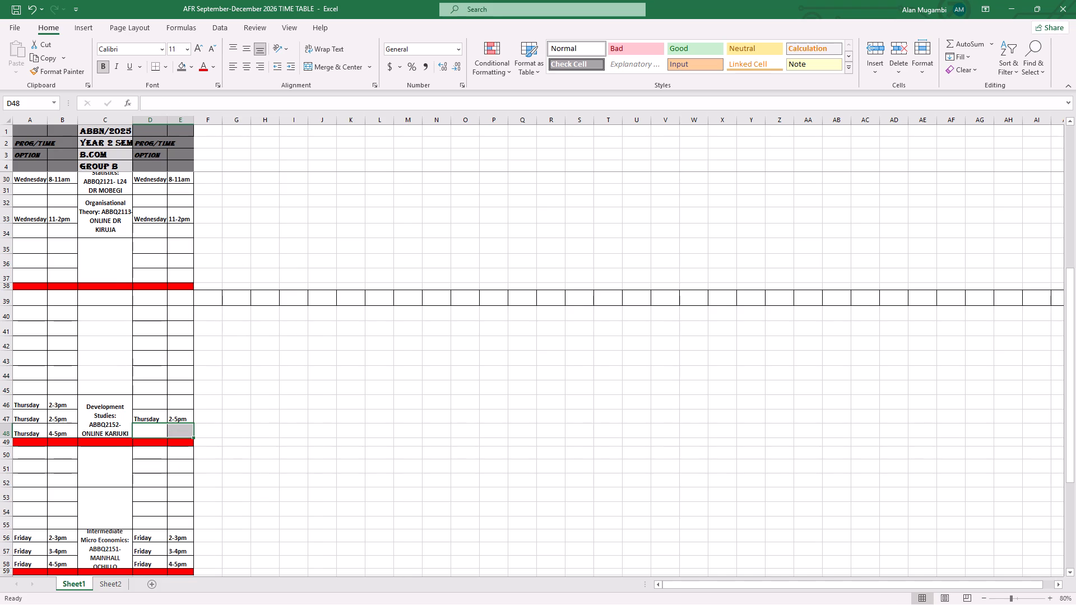
Clear the contents of the Thursday 4-5pm and 2-3pm slots in A48:B48 and A46:B46 beside the Development Studies class.
left_click_drag(29, 433, 64, 431)
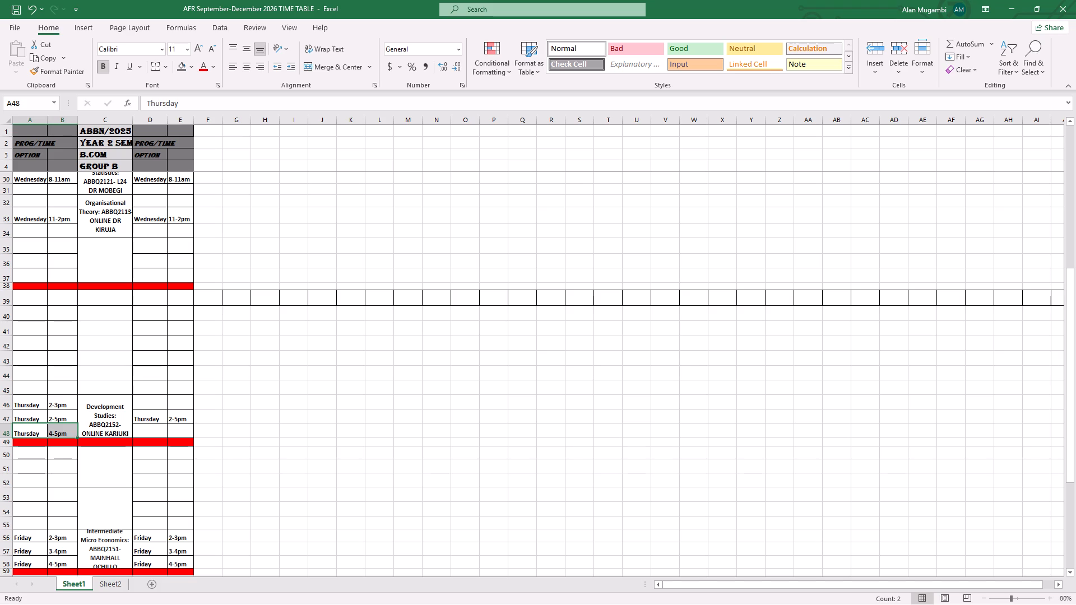
right_click(64, 431)
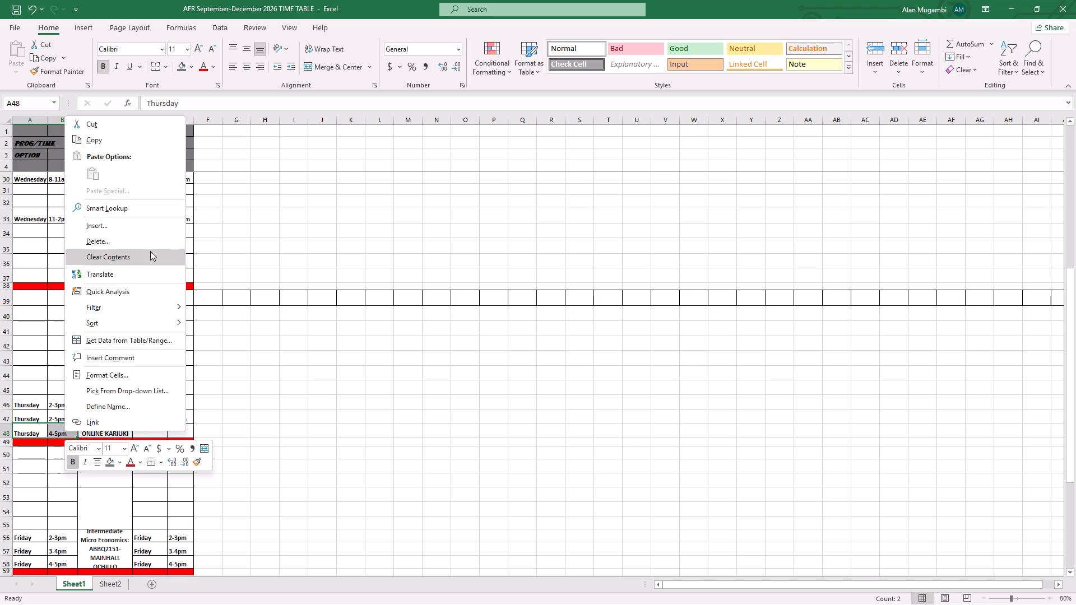
left_click(150, 252)
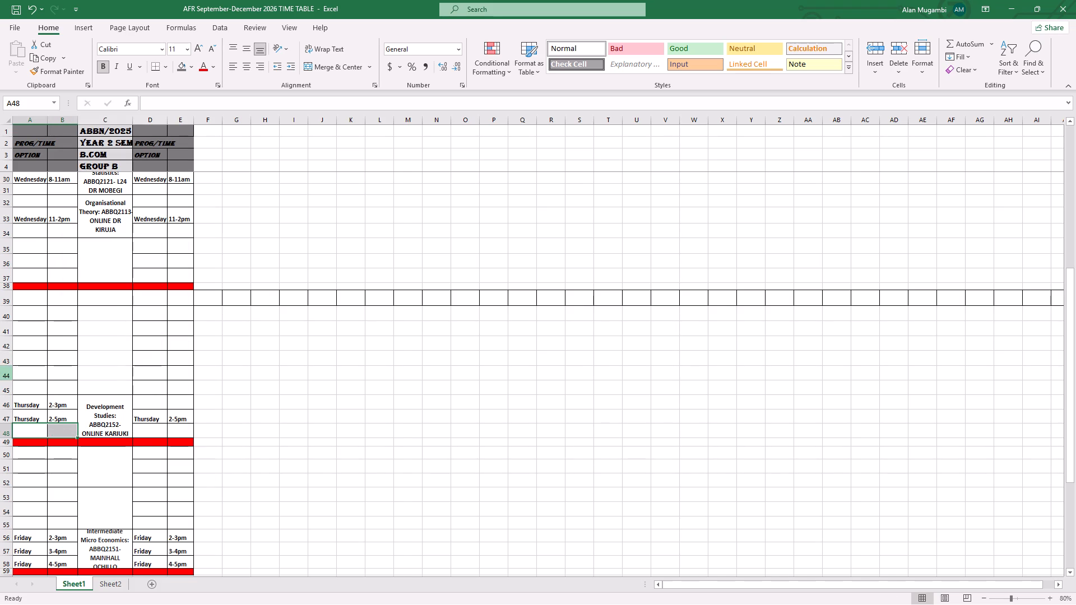
left_click_drag(27, 404, 48, 403)
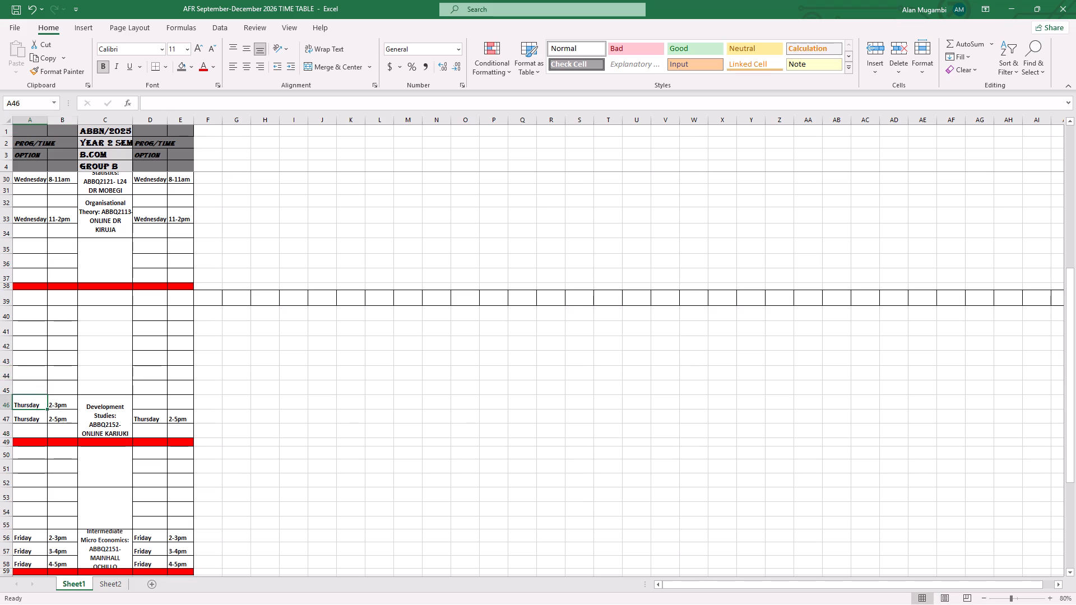
left_click_drag(48, 403, 58, 402)
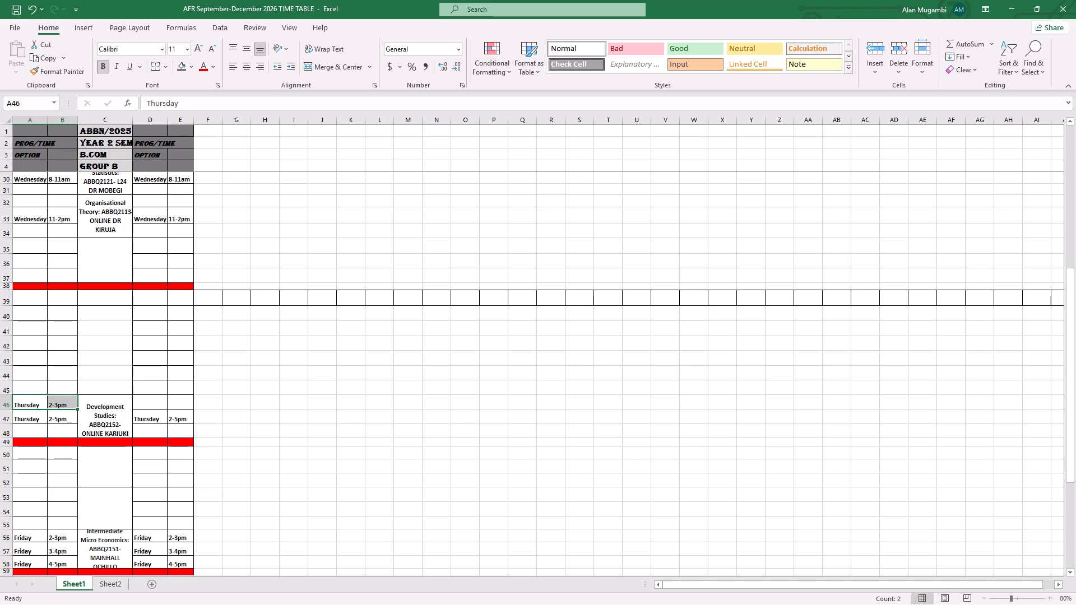
right_click(58, 402)
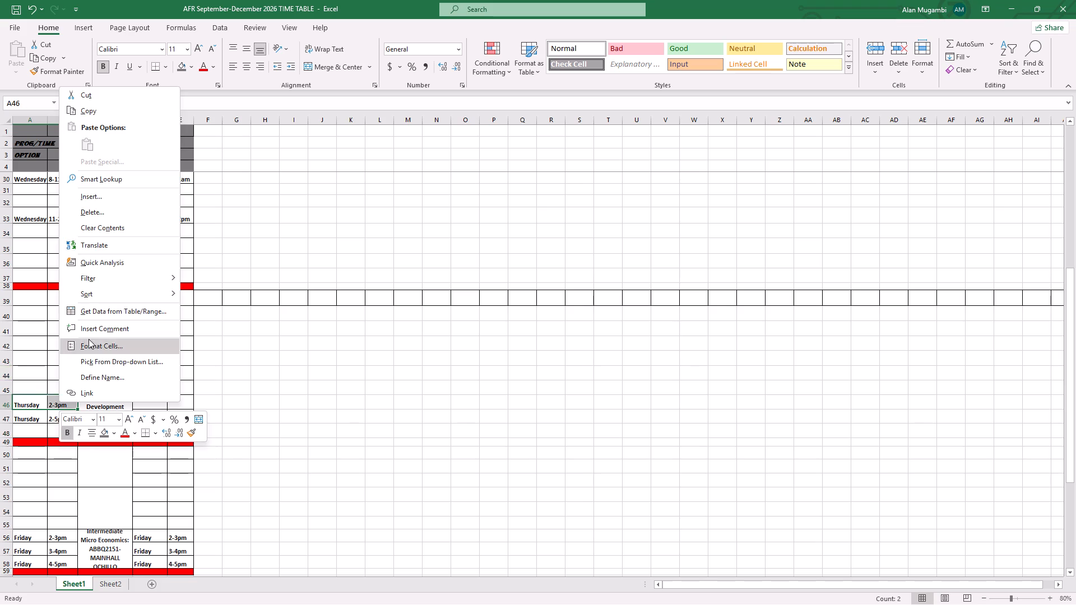
left_click(137, 228)
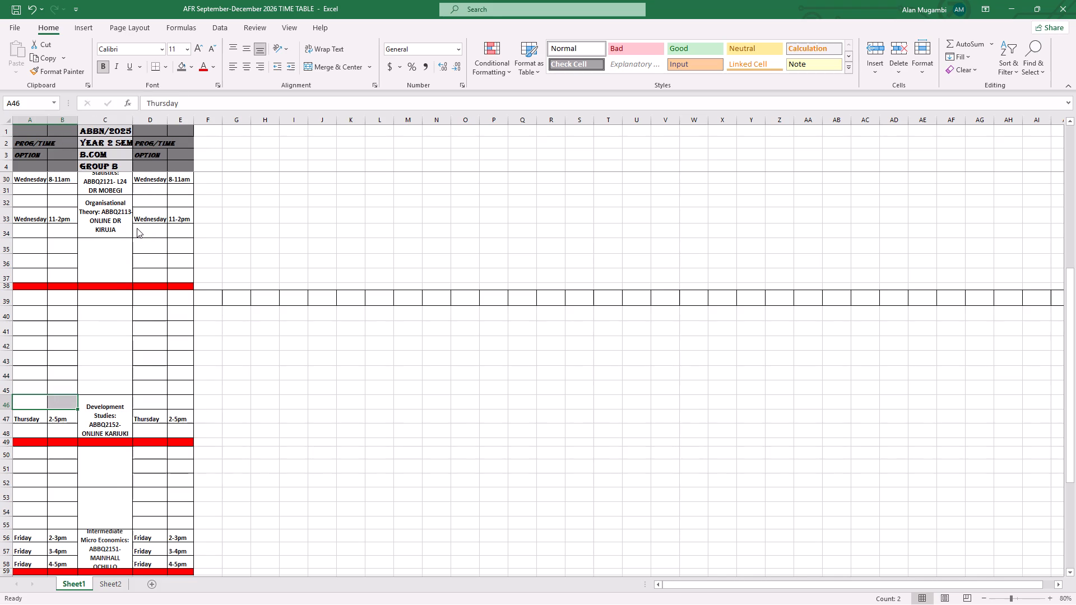
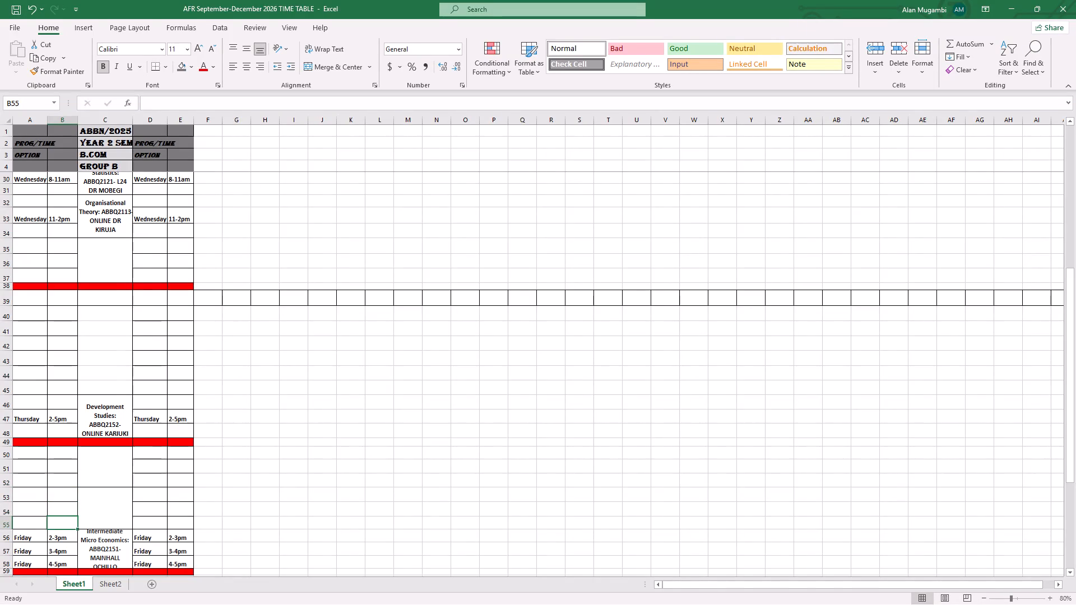
Set the Friday time in B57 to 2-5pm for the Intermediate Micro Economics class.
left_click(68, 548)
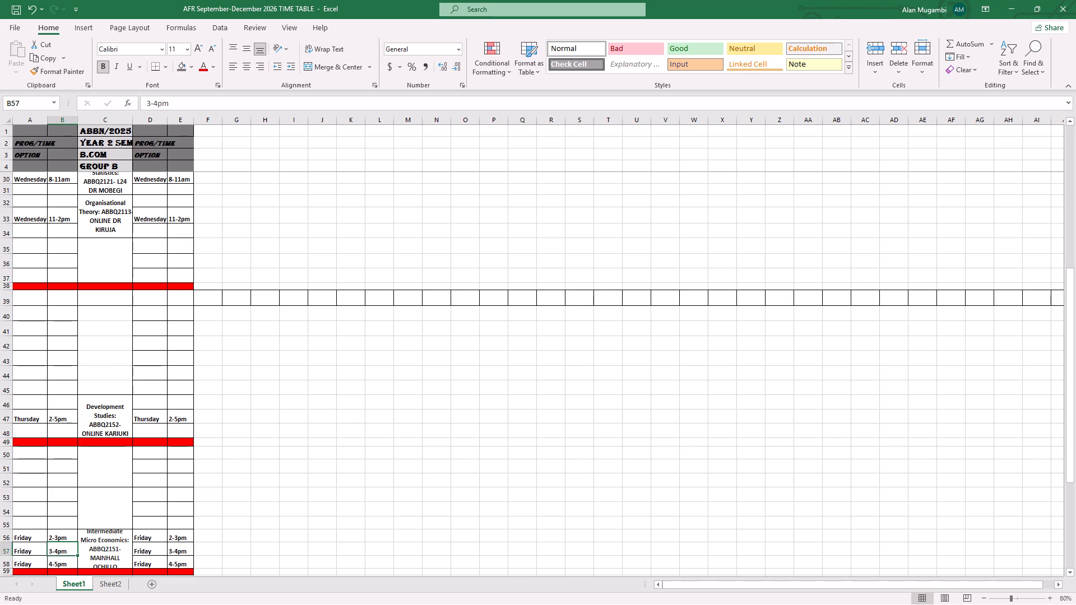
key("BackSpace")
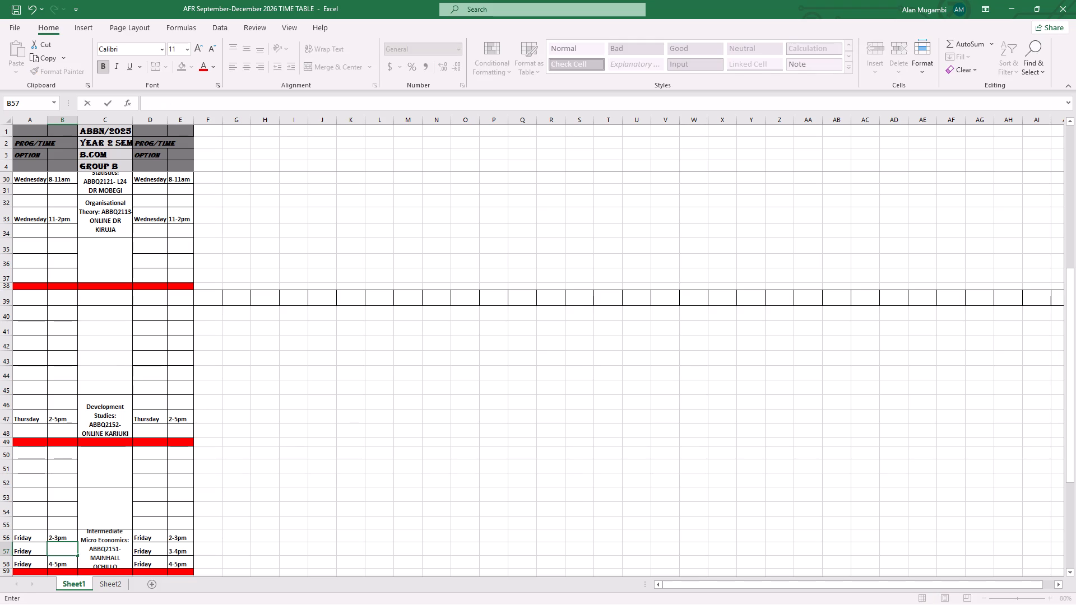
key("2")
key("minus")
key("5")
key("p")
key("m")
Set the Friday time in E57 to 2-5pm for the Intermediate Micro Economics class.
left_click(189, 551)
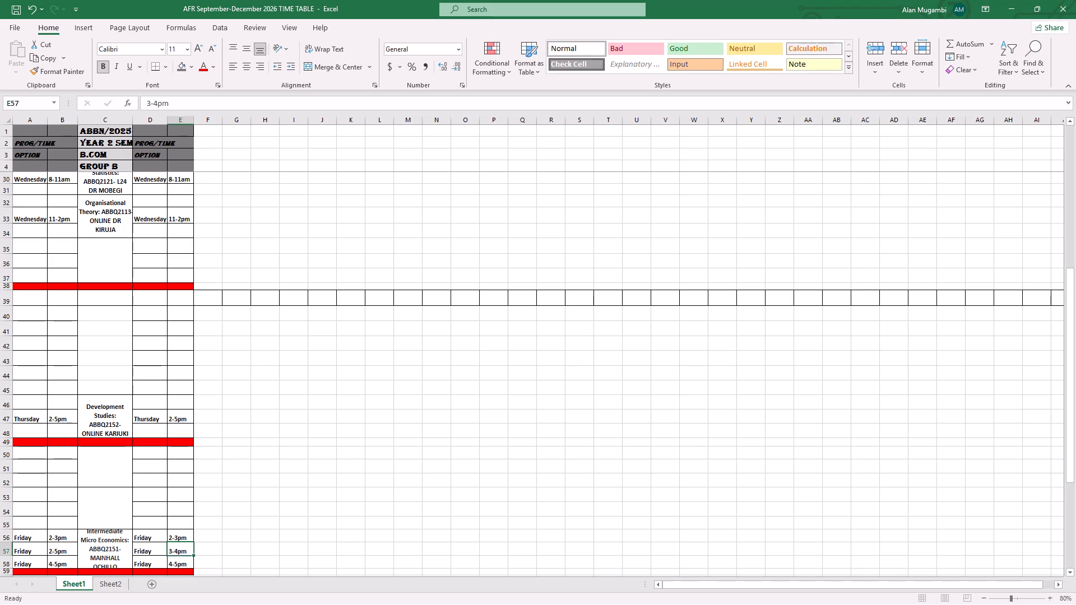
key("BackSpace")
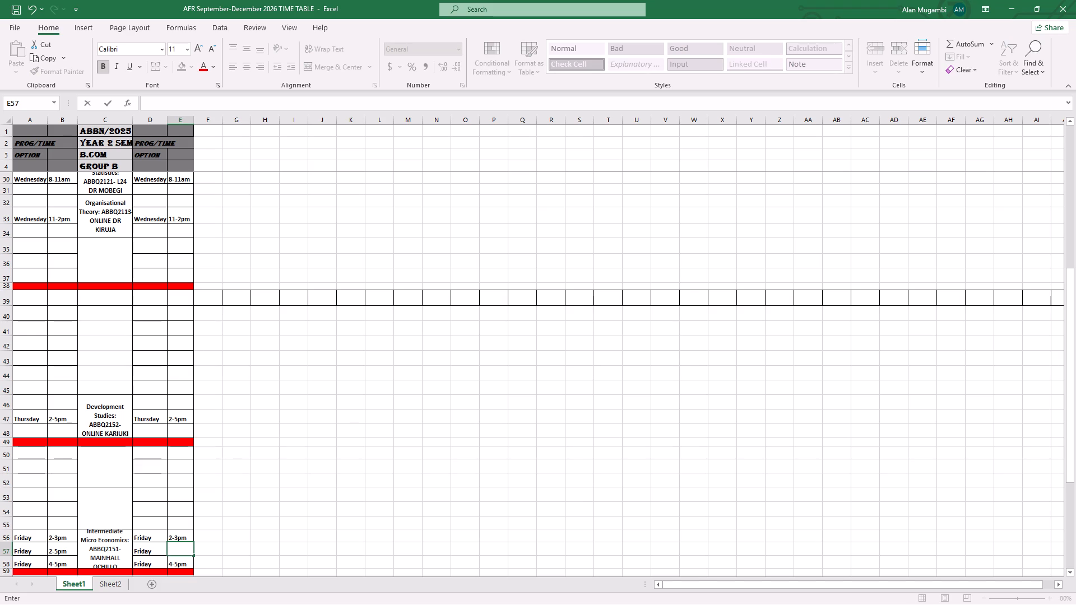
key("2")
key("minus")
key("5")
type("pm")
Clear the contents of the Friday 2-3pm and 4-5pm slots in D56:E56 and D58:E58 beside the Intermediate Micro Economics class.
left_click_drag(191, 536, 156, 534)
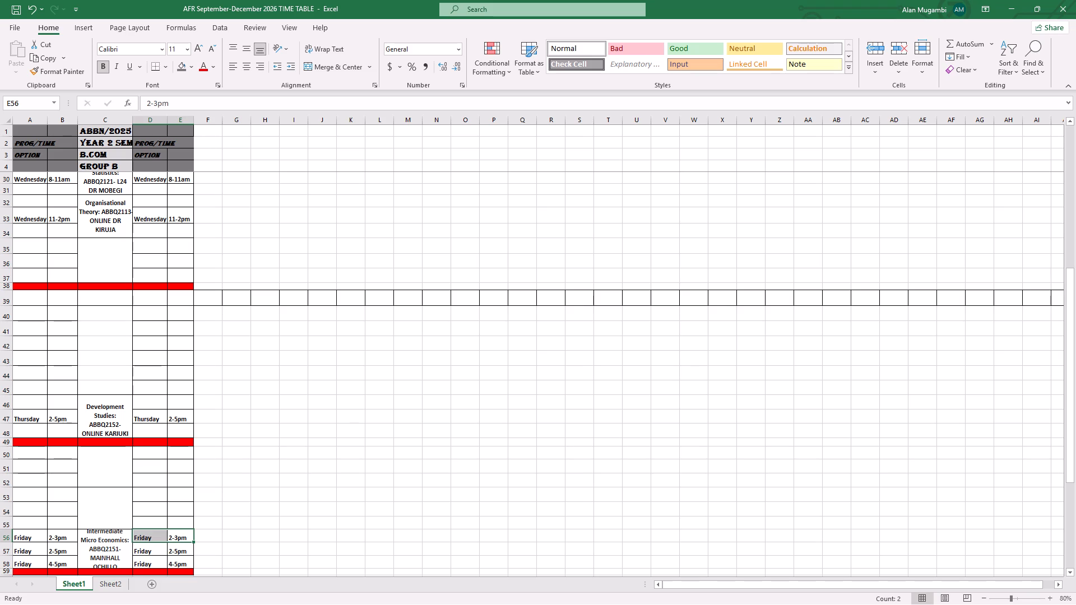
right_click(156, 534)
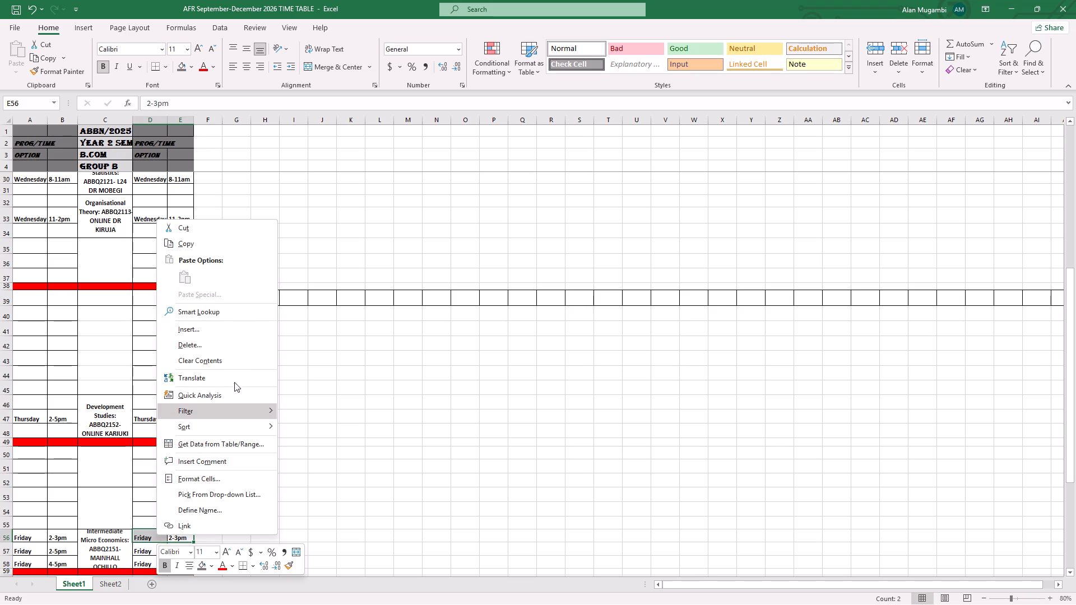
left_click(247, 359)
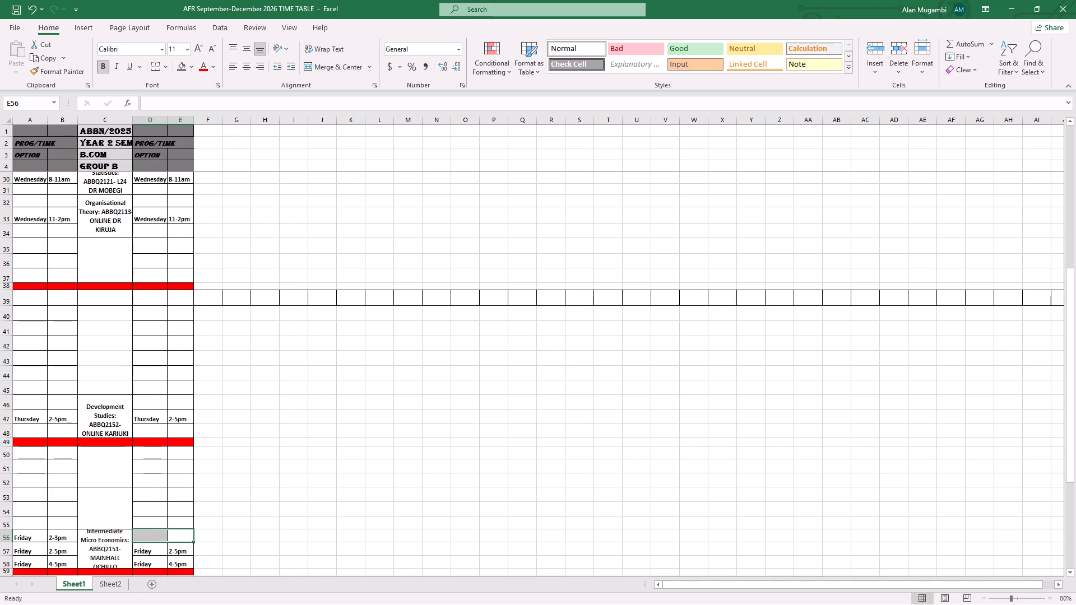
left_click_drag(142, 564, 170, 565)
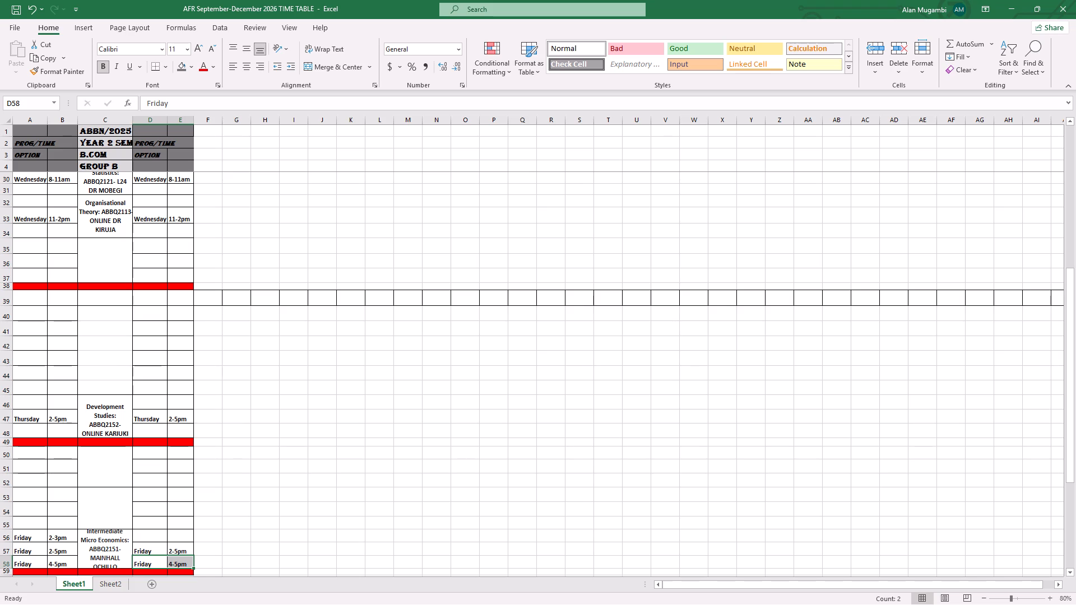
right_click(154, 563)
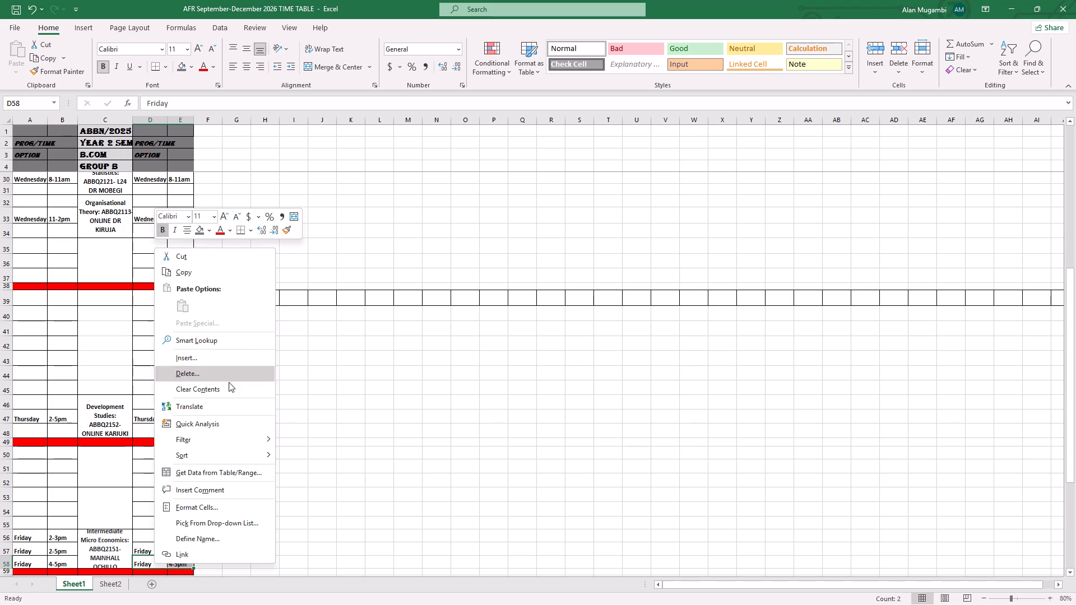
left_click(221, 392)
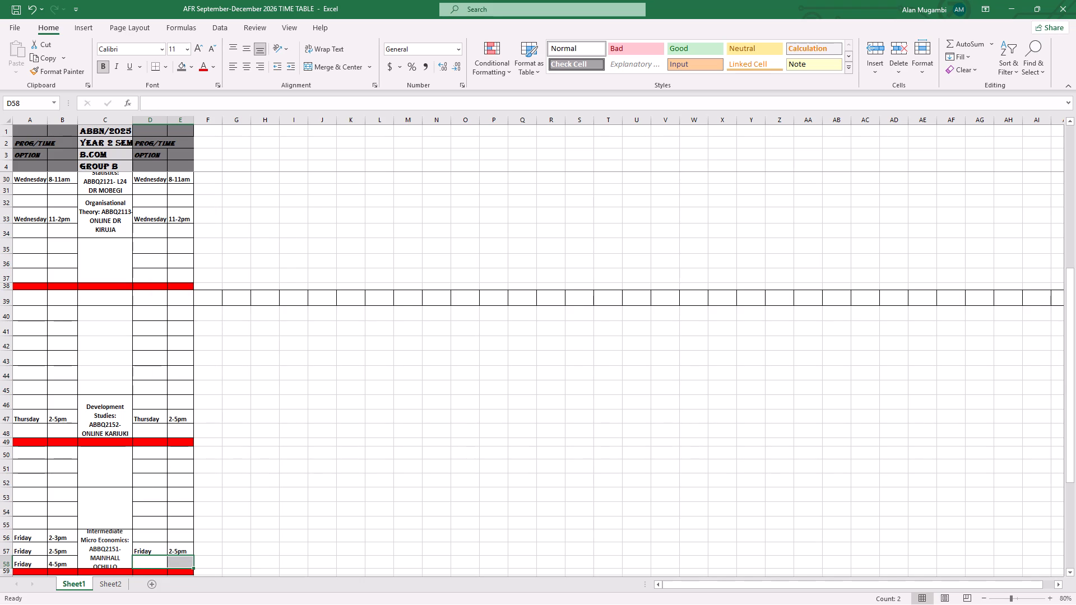
Clear the contents of the Friday 2-3pm and 4-5pm slots in A56:B56 and A58:B58 beside the Intermediate Micro Economics class.
left_click_drag(24, 537, 57, 533)
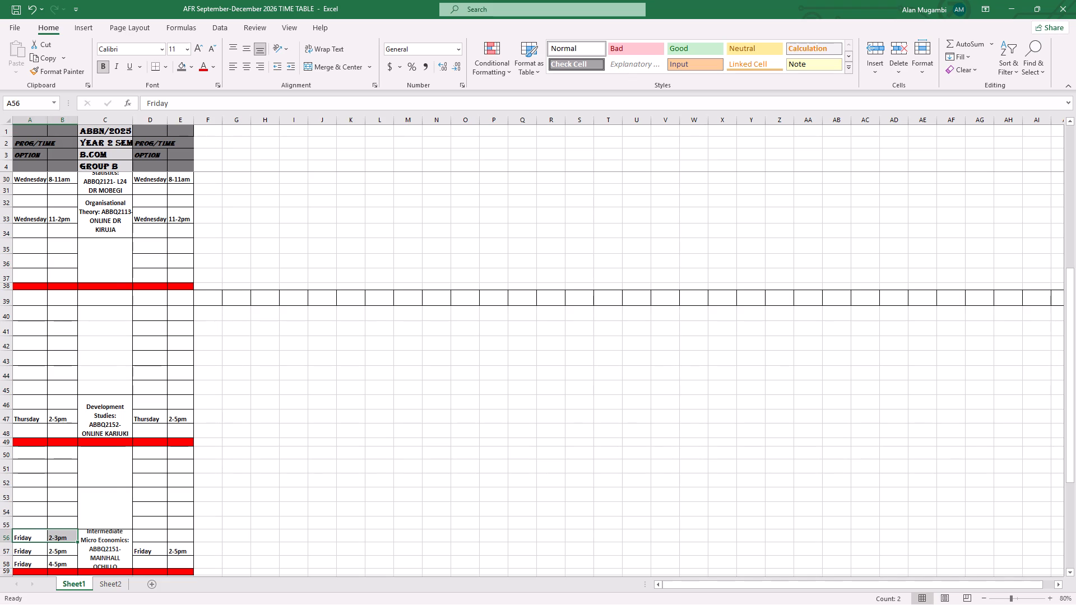
right_click(53, 536)
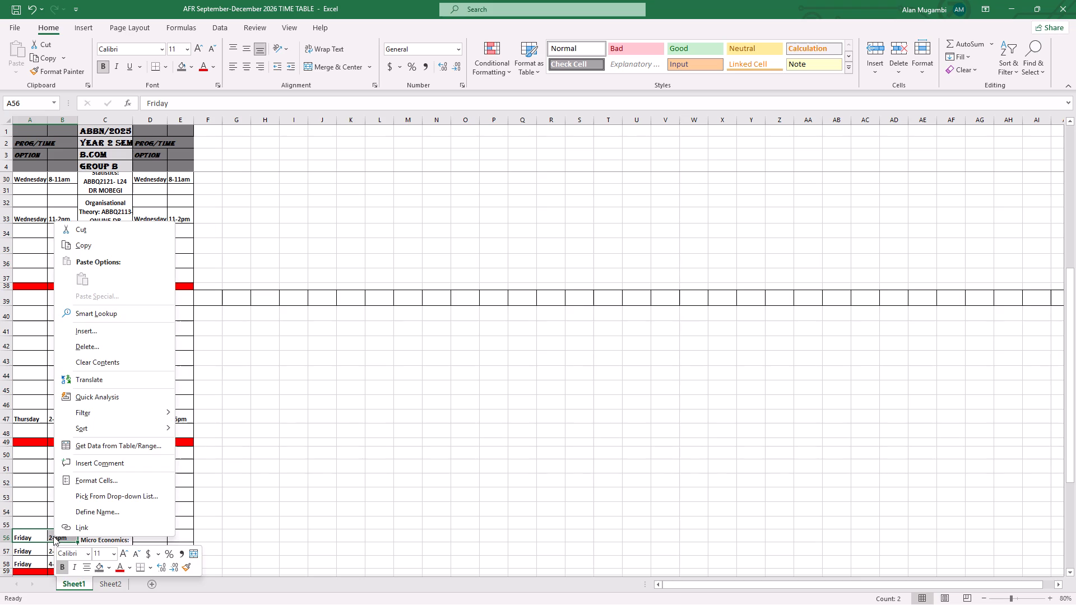
left_click(122, 361)
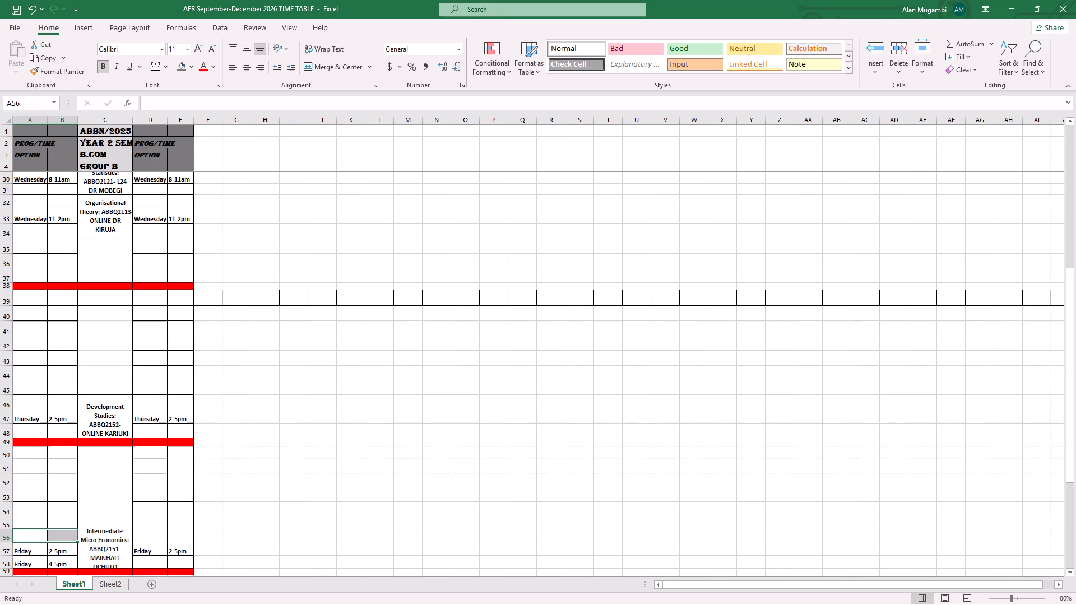
left_click_drag(26, 562, 61, 559)
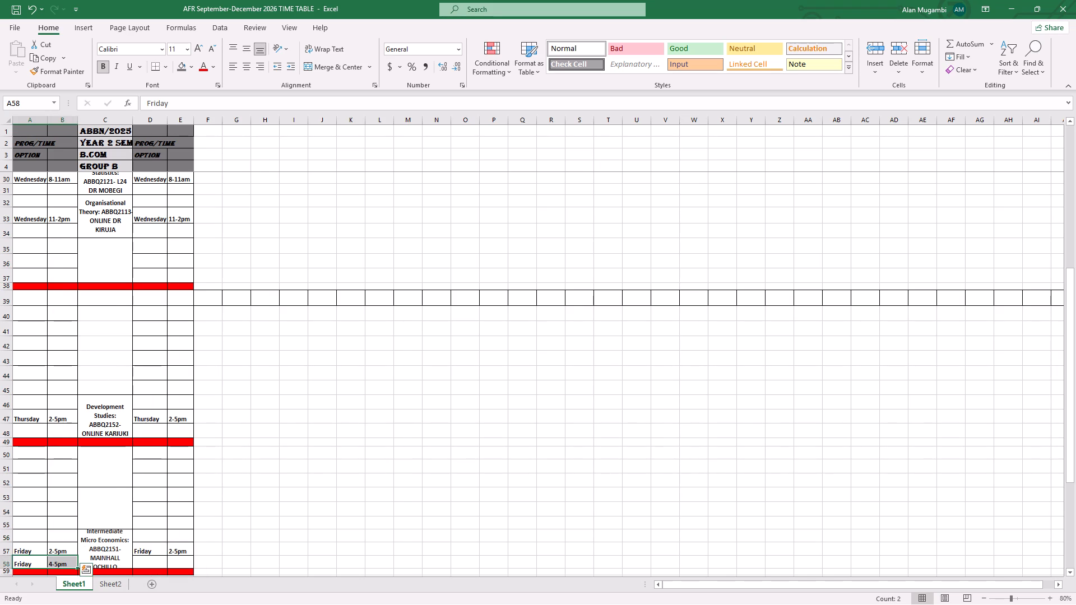
right_click(61, 561)
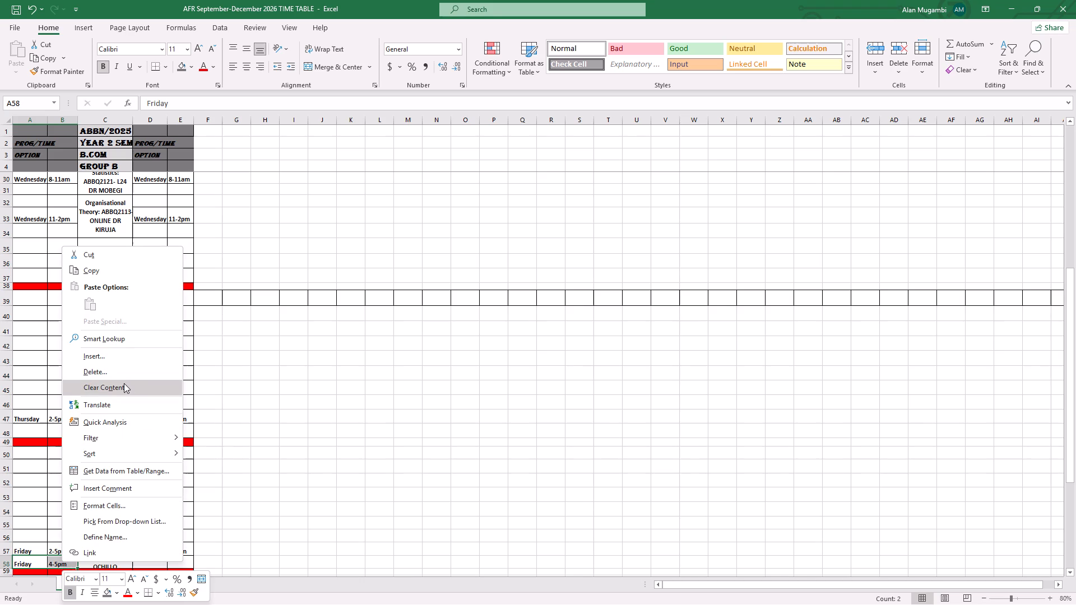
left_click(121, 386)
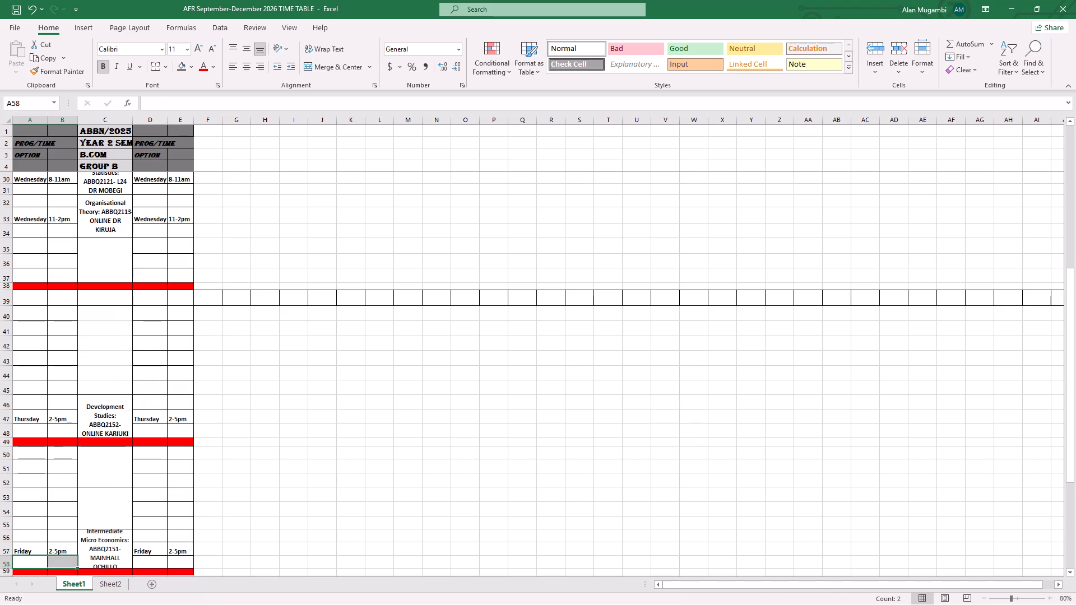
Review the edited timetable from the Friday rows back up to the header at row 1.
left_click(50, 491)
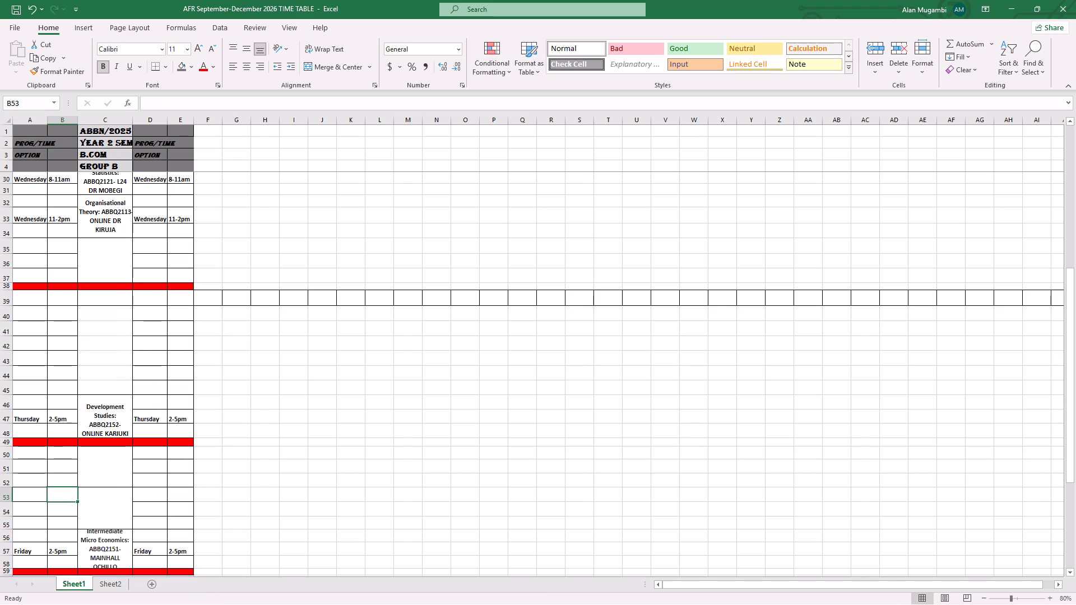
key("Up")
key("Up")
key("Up")
key("Up")
key("Up")
key("Up")
key("Up")
key("Up")
key("Up")
key("Up")
key("Up")
key("Up")
key("Up")
key("Up")
key("Up")
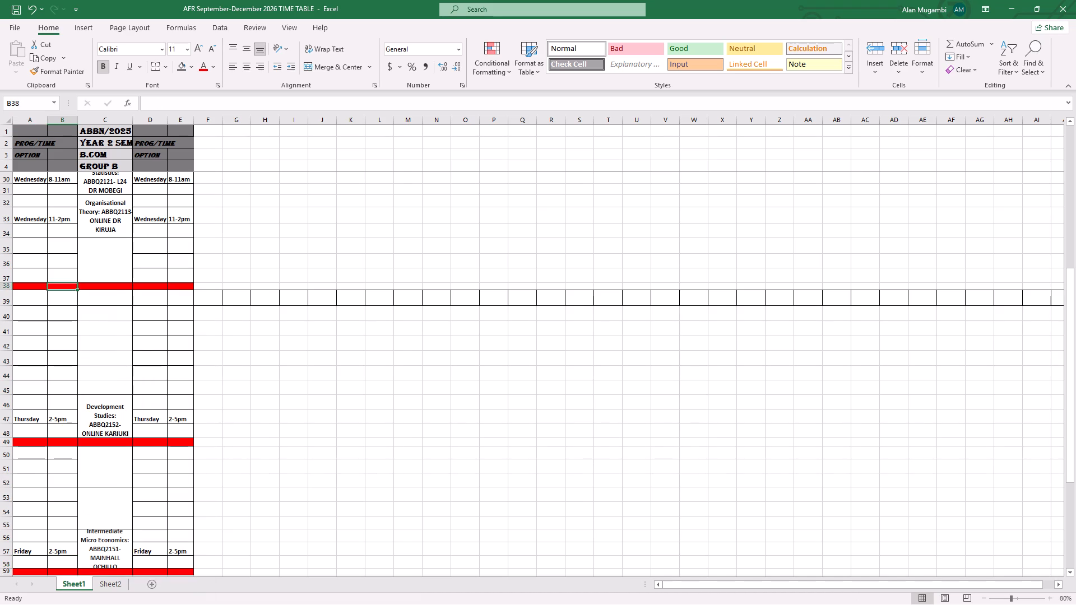
key("Up")
key("Up")
key("Up")
key("Up")
key("Up")
key("Up")
key("Up")
key("Up")
key("Up")
key("Up")
key("Up")
key("Up")
key("Up")
key("Up")
key("Up")
key("Up")
key("Up")
key("Up")
key("Up")
key("Up")
key("Up")
key("Up")
key("Up")
key("Up")
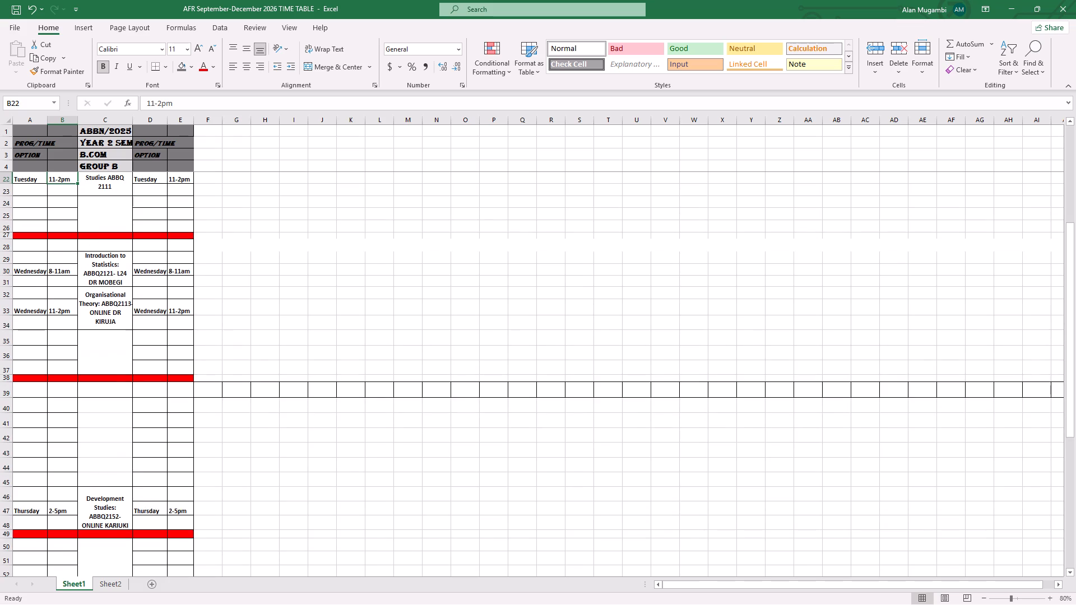
key("Up")
key("Up")
key("Up")
key("Up")
key("Up")
key("Up")
key("Up")
key("Up")
key("Up")
key("Up")
key("Up")
key("Up")
key("Up")
key("Up")
key("Up")
key("Up")
key("Up")
key("Up")
key("Up")
key("Up")
key("Up")
key("Up")
key("Up")
key("Up")
key("Up")
key("Up")
key("Up")
key("Up")
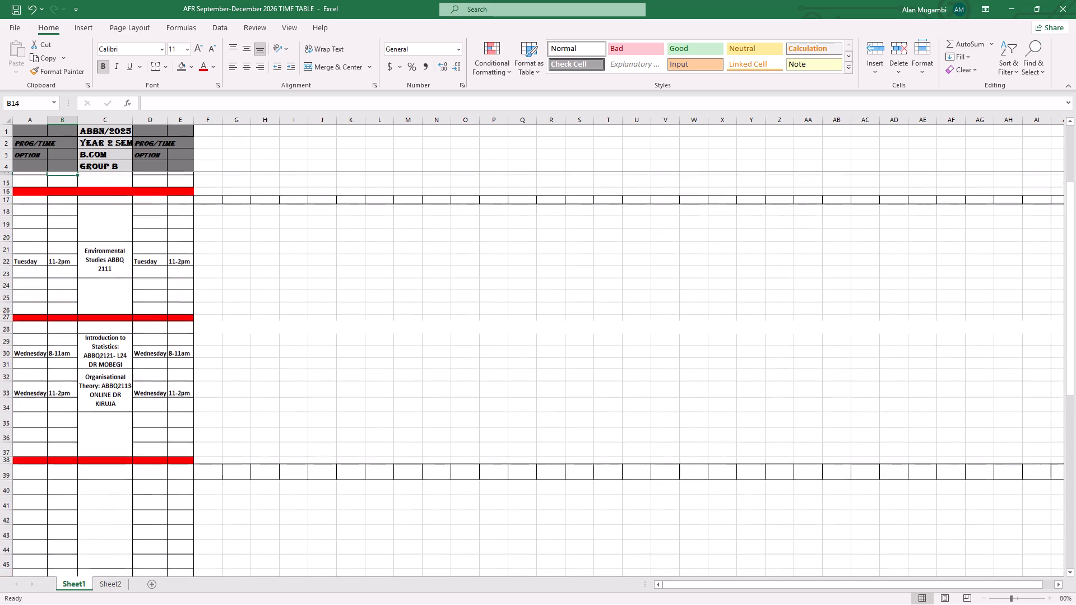
key("Up")
key("Up")
key("Up")
key("Up")
key("Up")
key("Up")
key("Up")
key("Up")
key("Up")
key("Up")
key("Up")
key("Up")
key("Up")
key("Up")
key("Up")
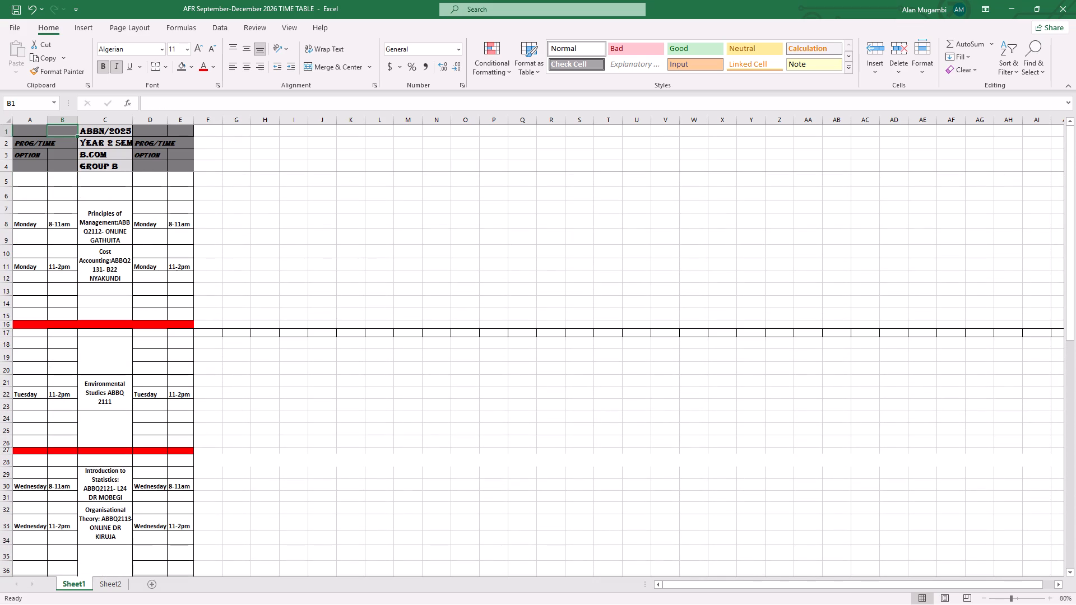
left_click(254, 226)
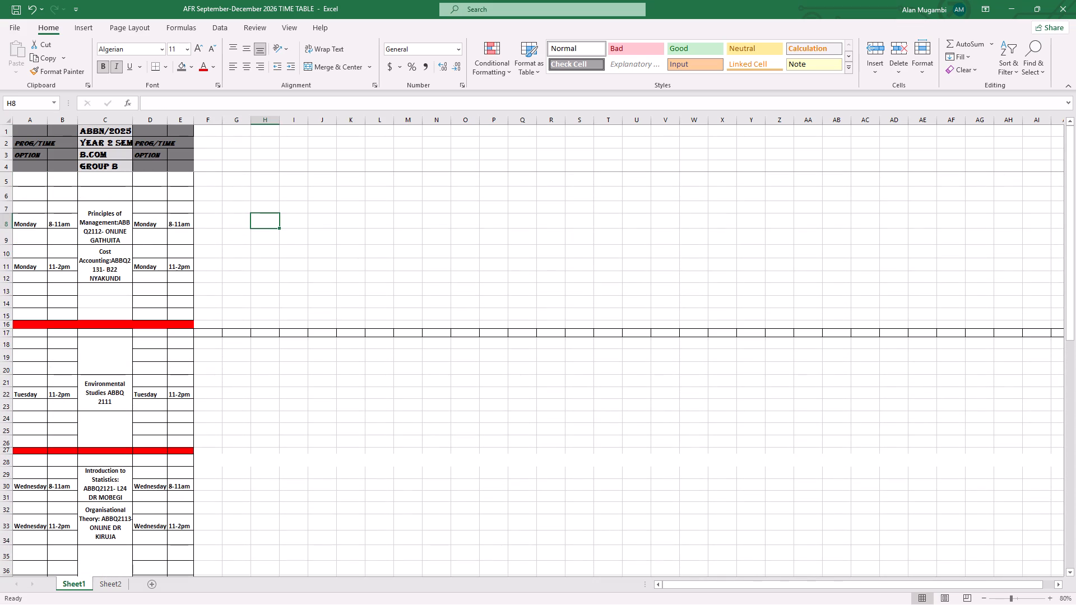
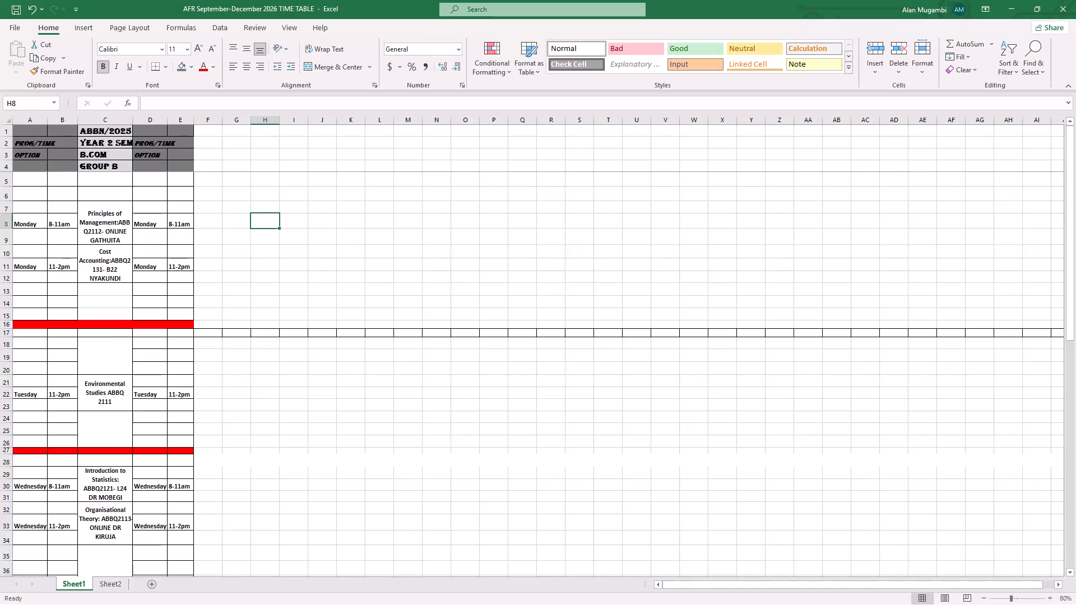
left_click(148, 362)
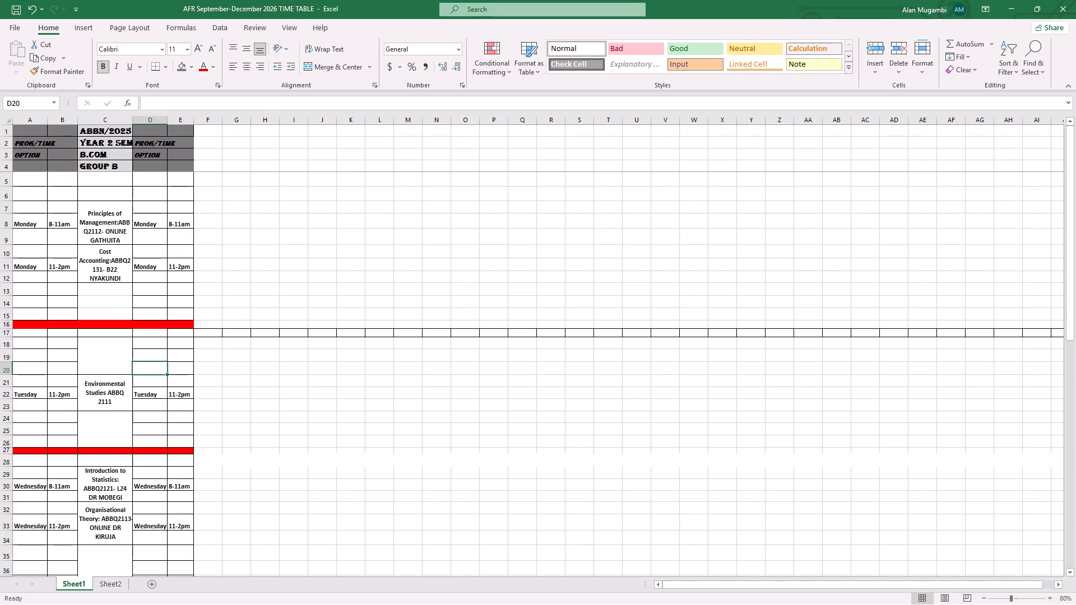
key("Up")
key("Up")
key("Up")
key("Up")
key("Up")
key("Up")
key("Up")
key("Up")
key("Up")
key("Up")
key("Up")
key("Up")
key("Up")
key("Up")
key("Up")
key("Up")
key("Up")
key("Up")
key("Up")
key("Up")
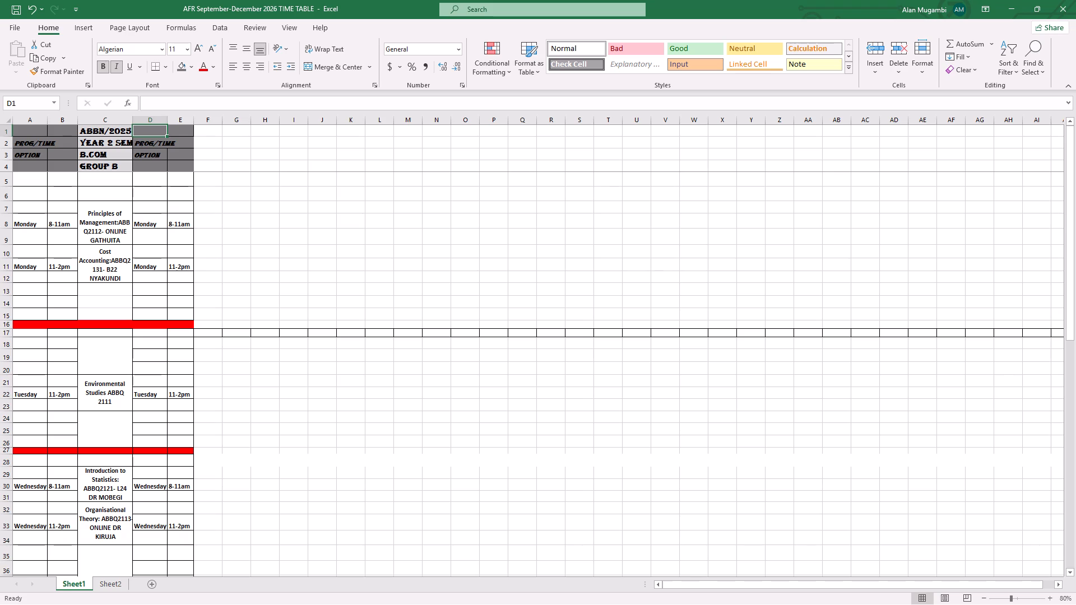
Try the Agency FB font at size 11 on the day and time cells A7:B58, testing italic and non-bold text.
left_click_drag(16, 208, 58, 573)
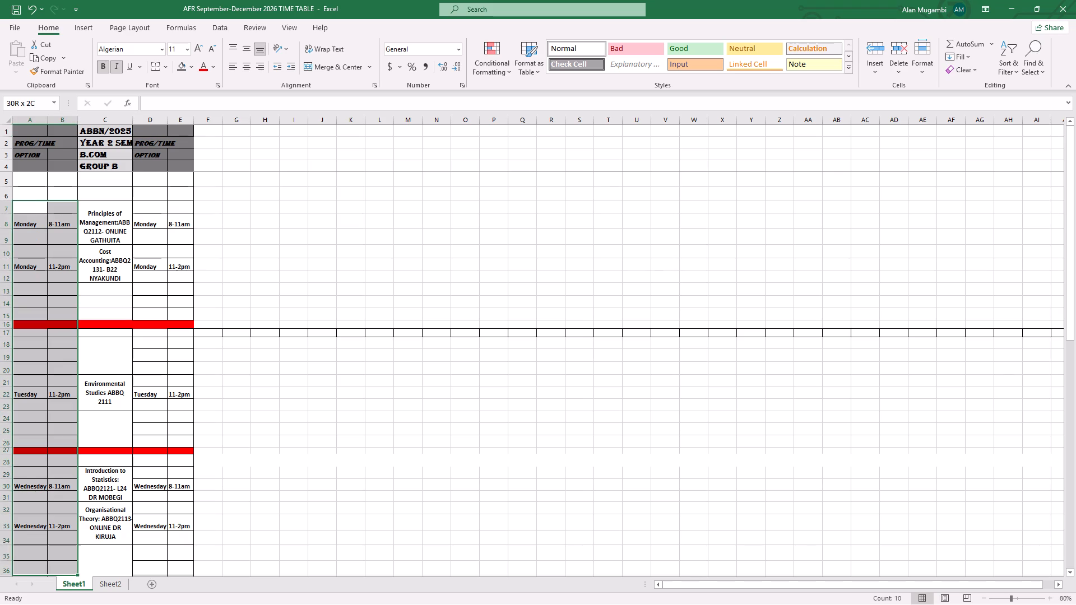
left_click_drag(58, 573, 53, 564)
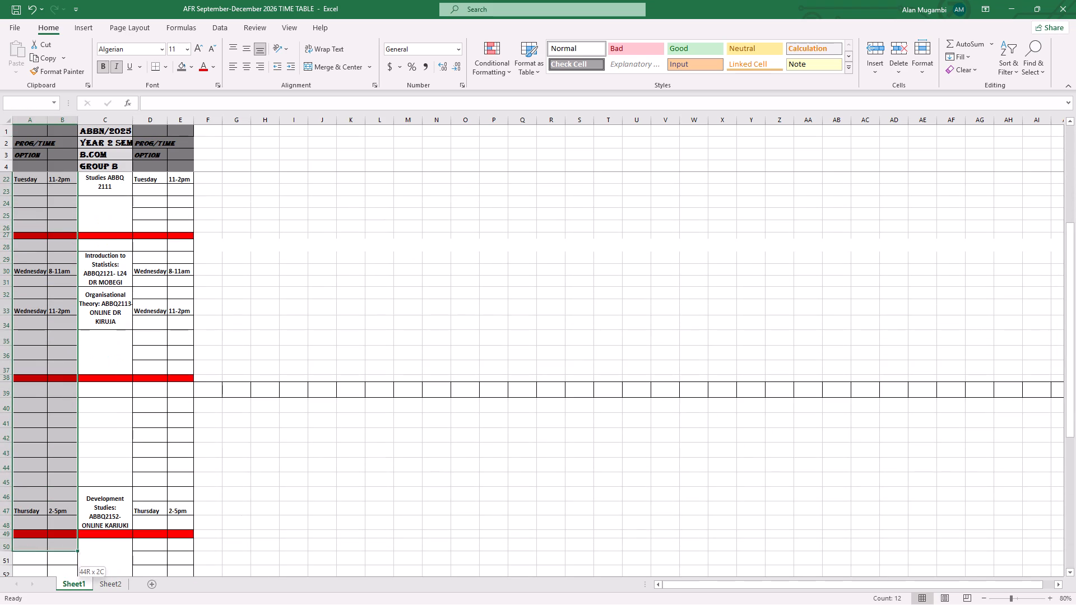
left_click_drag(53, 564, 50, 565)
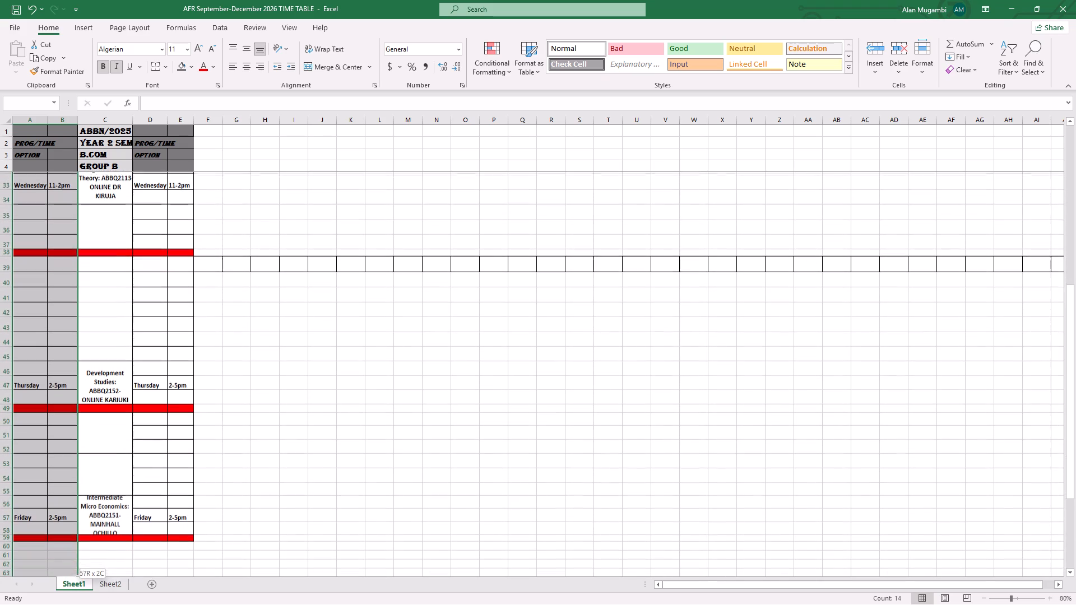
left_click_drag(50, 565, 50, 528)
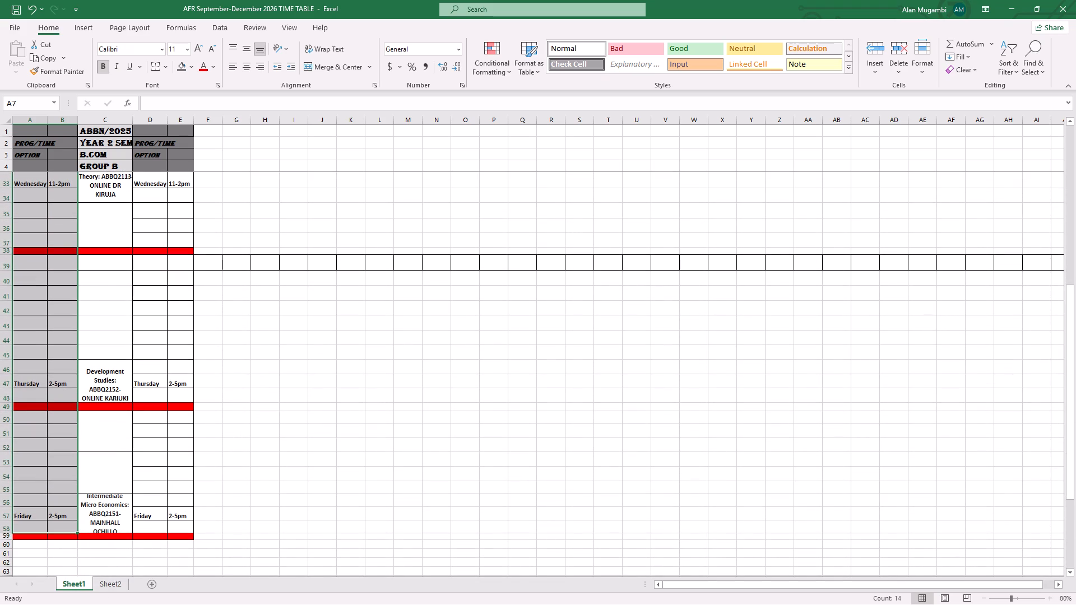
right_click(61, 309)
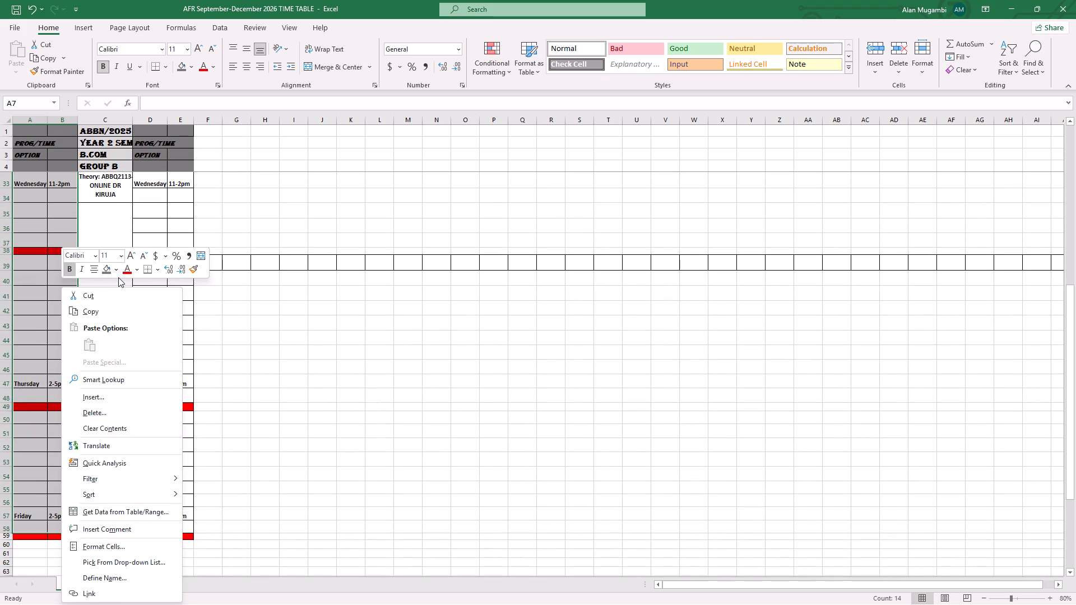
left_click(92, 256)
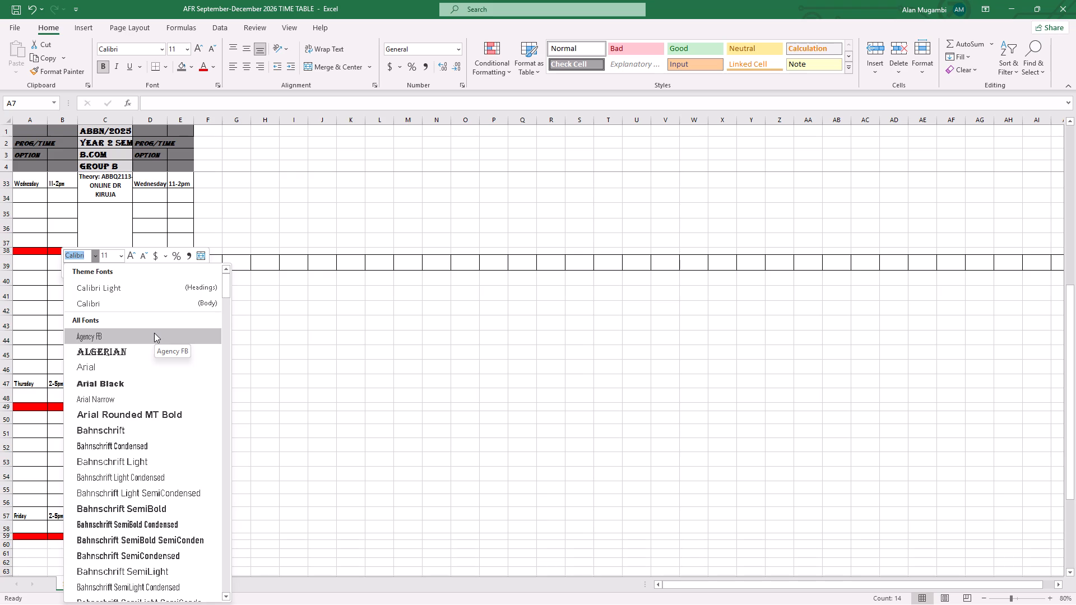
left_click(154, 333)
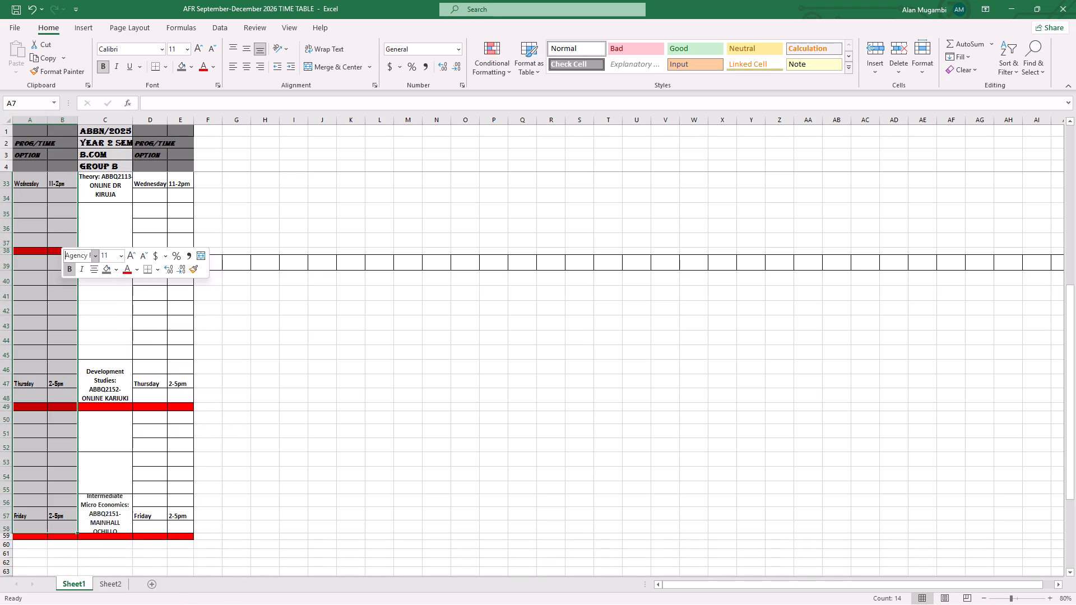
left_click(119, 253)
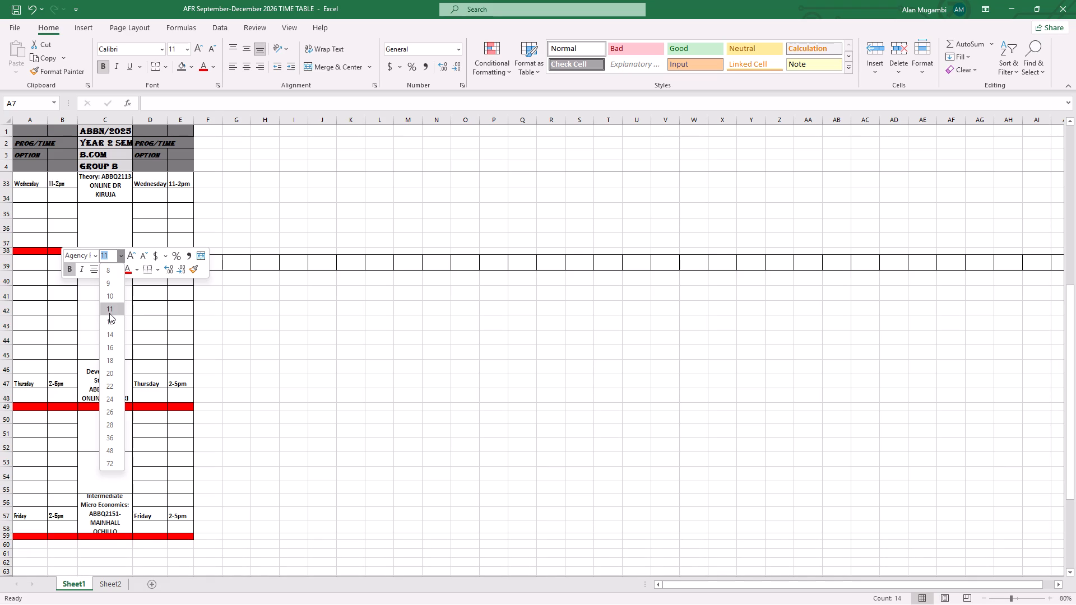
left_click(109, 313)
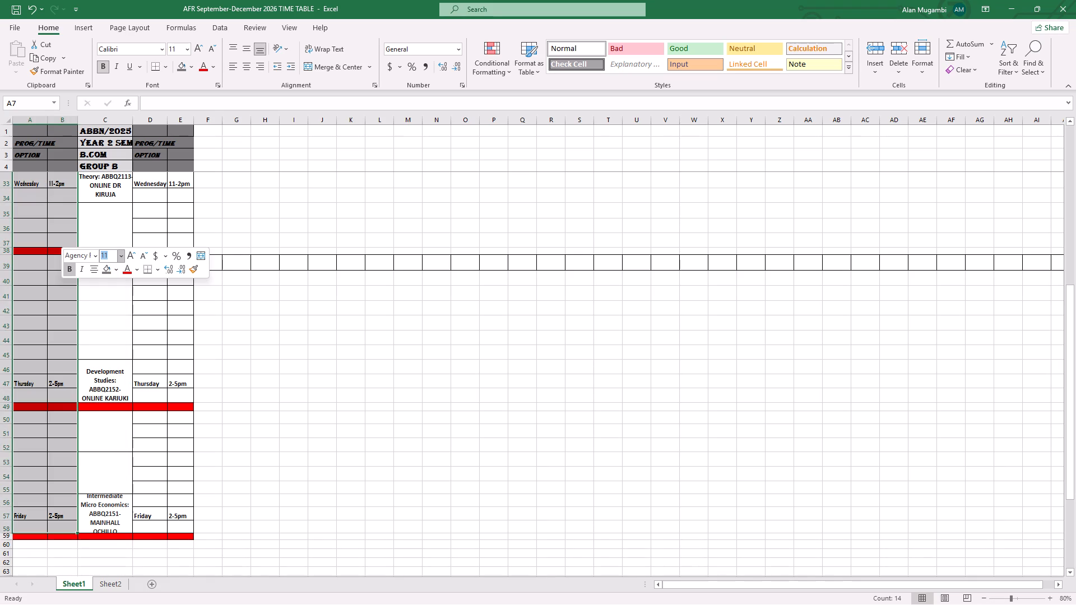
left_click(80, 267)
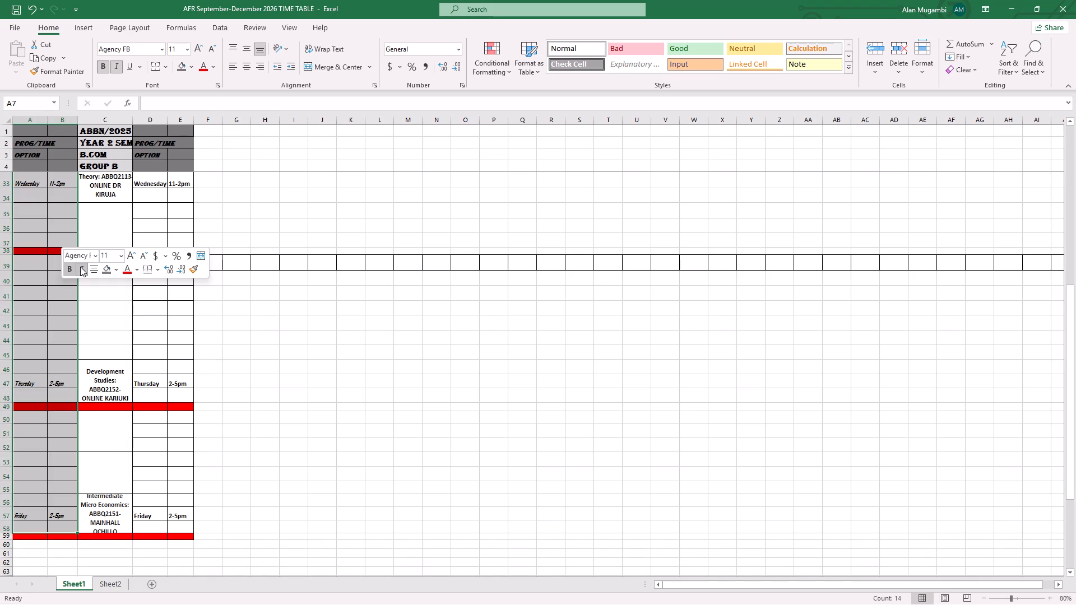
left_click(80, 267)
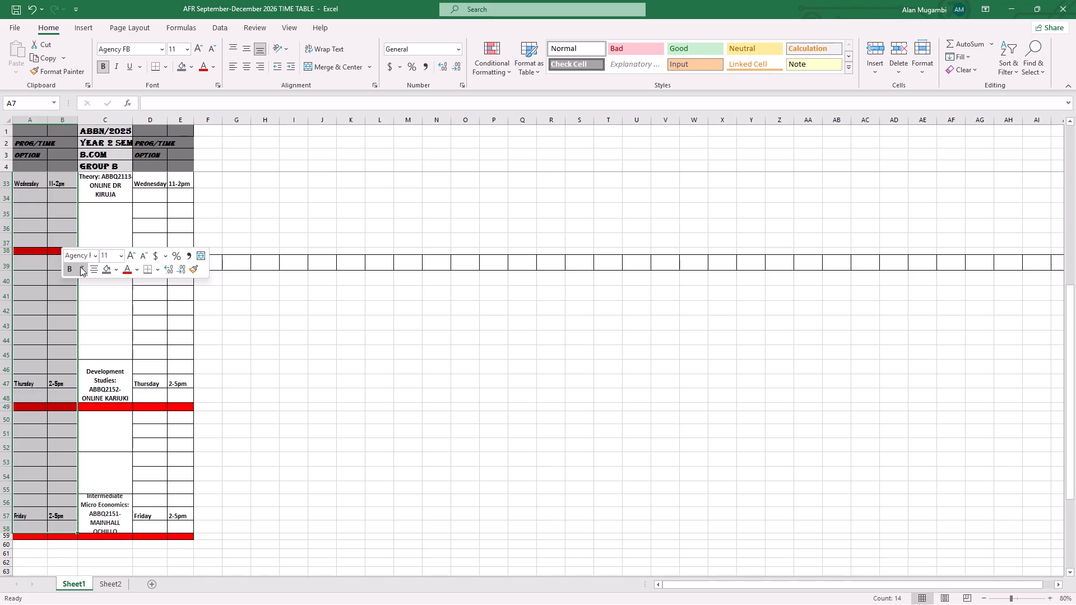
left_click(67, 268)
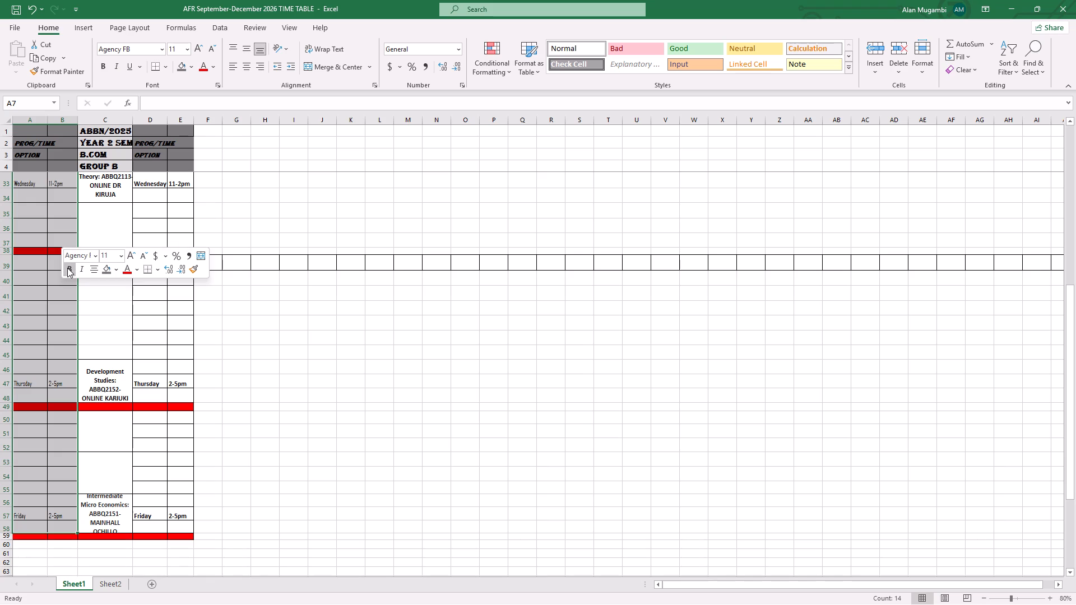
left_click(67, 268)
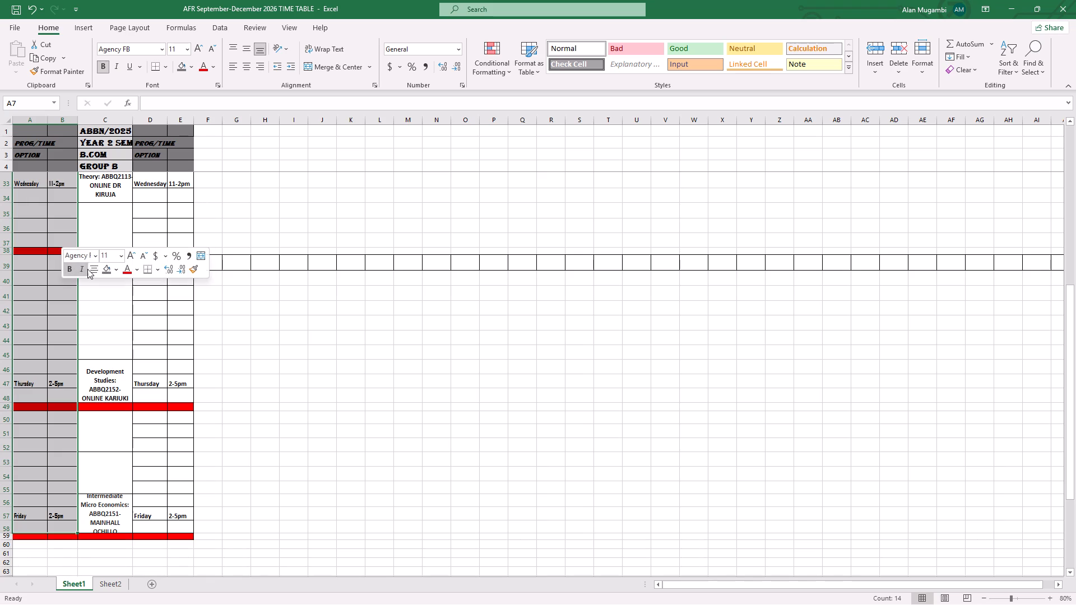
Format the day and time cells A7:B58 in Brush Script MT, size 16, without bold.
left_click(95, 259)
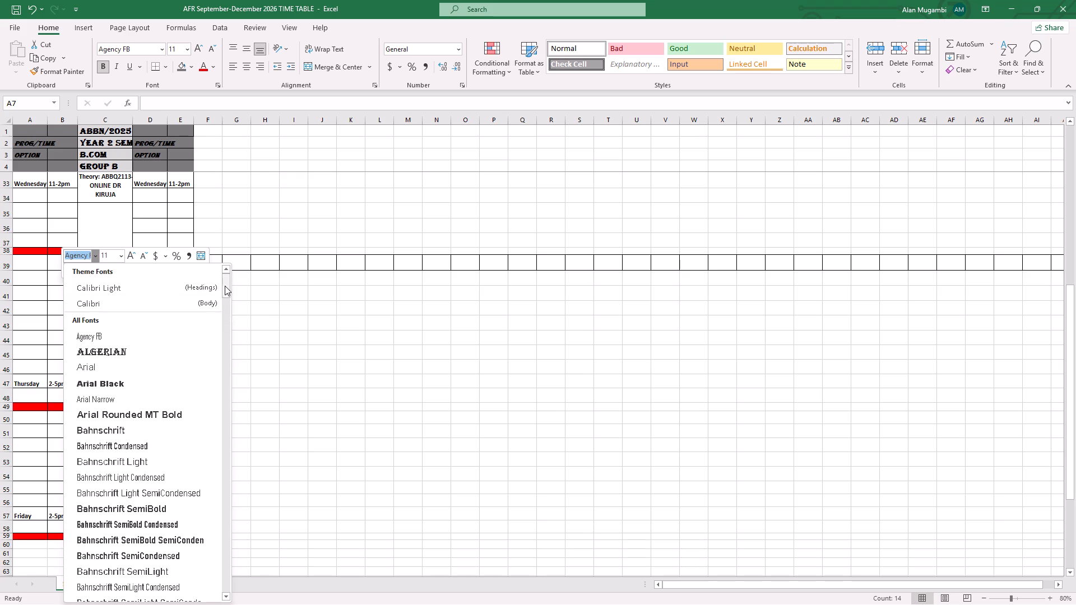
left_click_drag(225, 286, 225, 304)
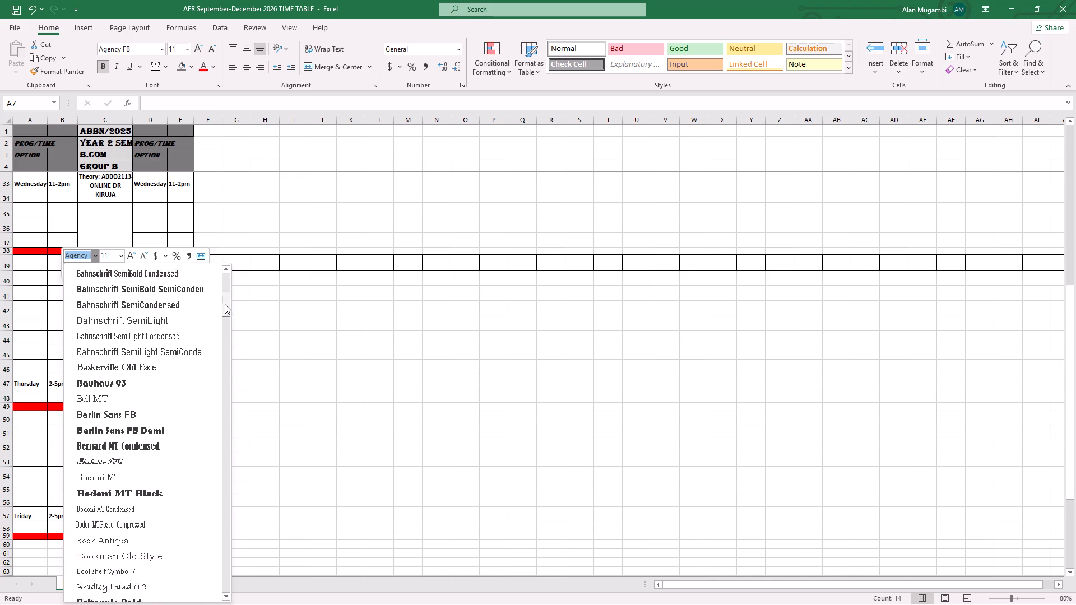
left_click_drag(225, 304, 228, 334)
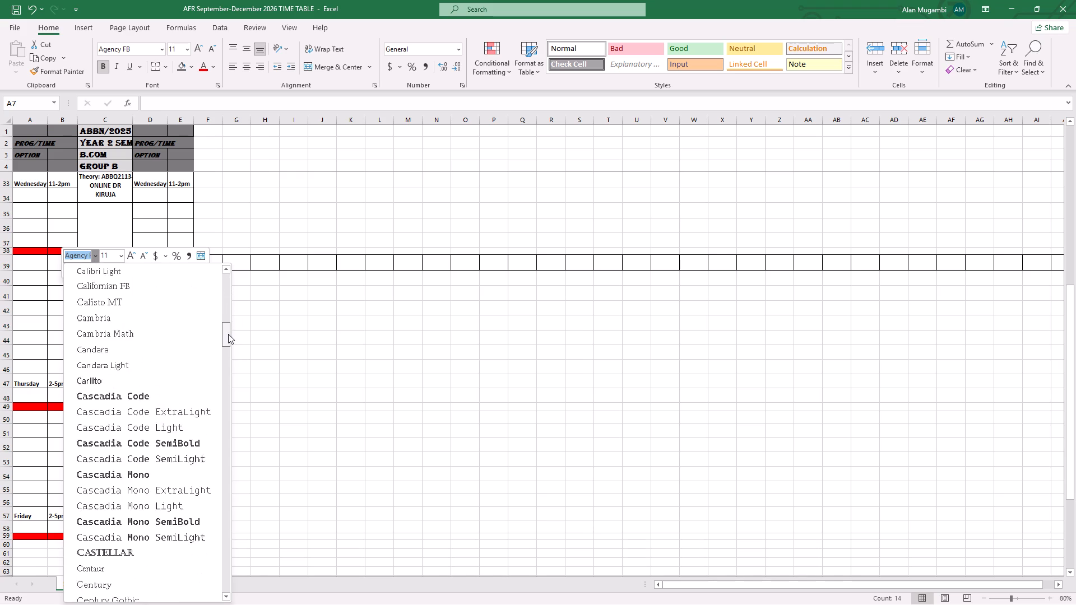
left_click_drag(228, 334, 228, 326)
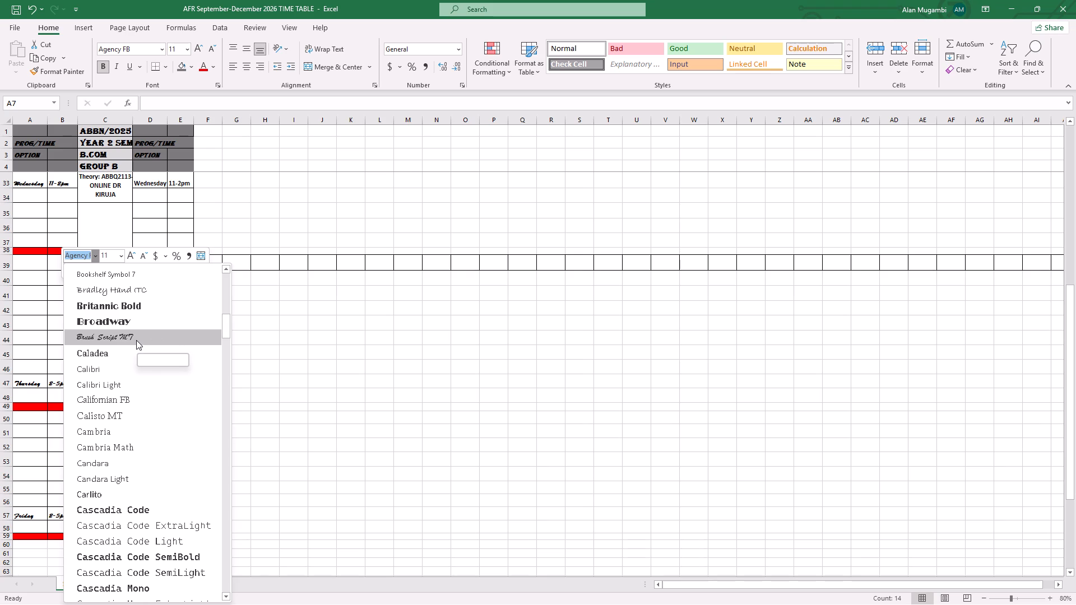
left_click(136, 340)
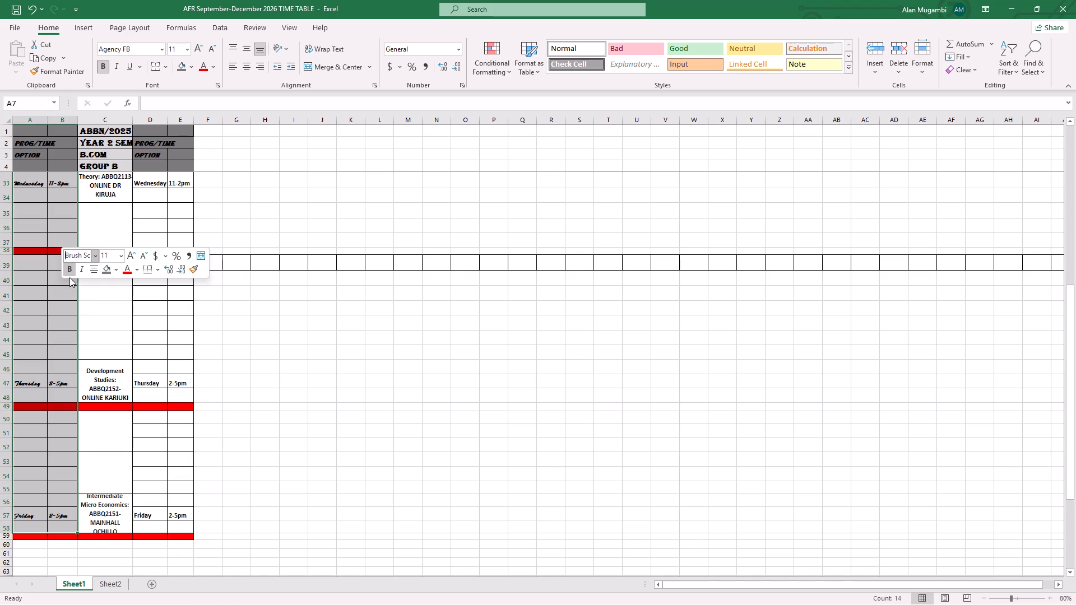
left_click(76, 264)
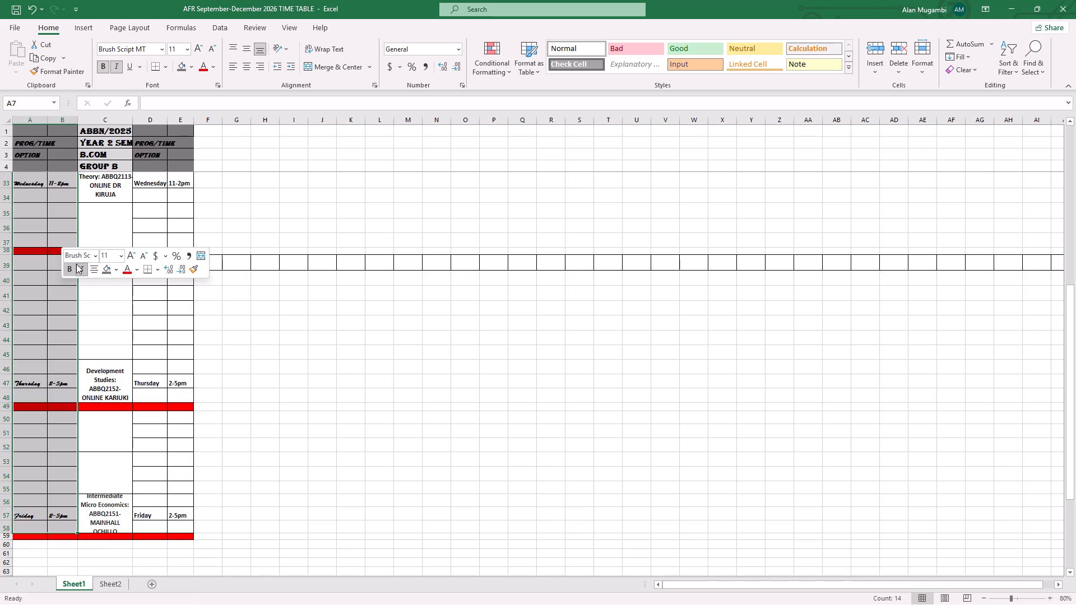
left_click(76, 264)
left_click(76, 264)
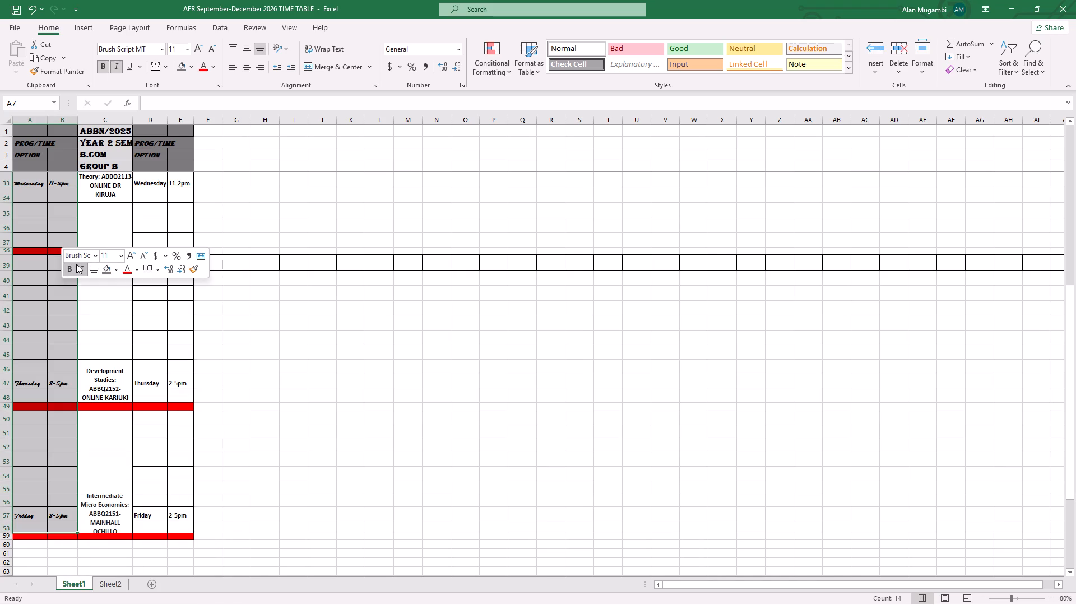
left_click(76, 264)
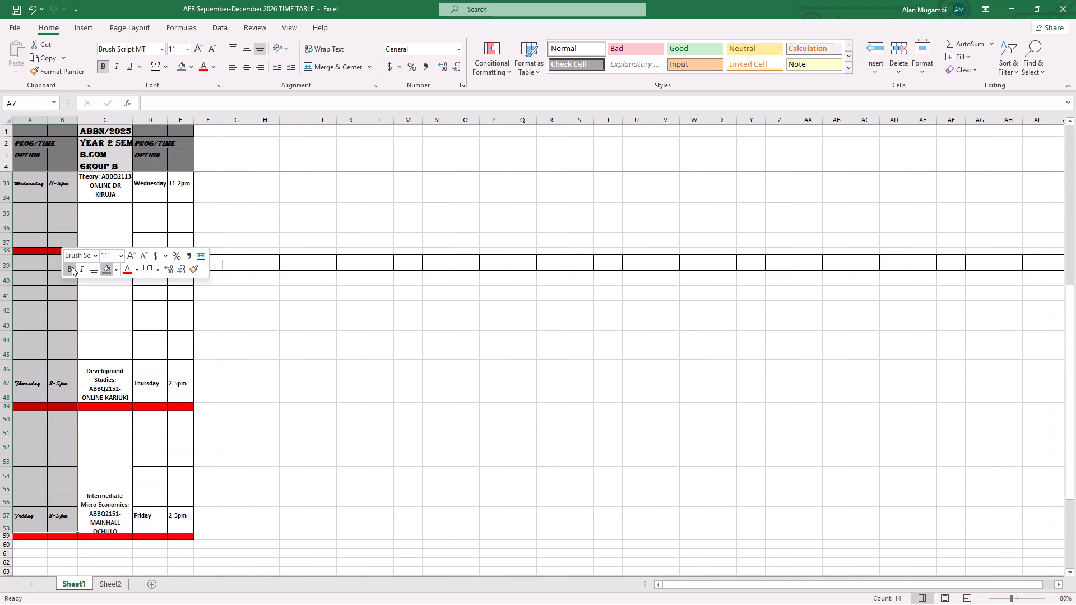
left_click(71, 267)
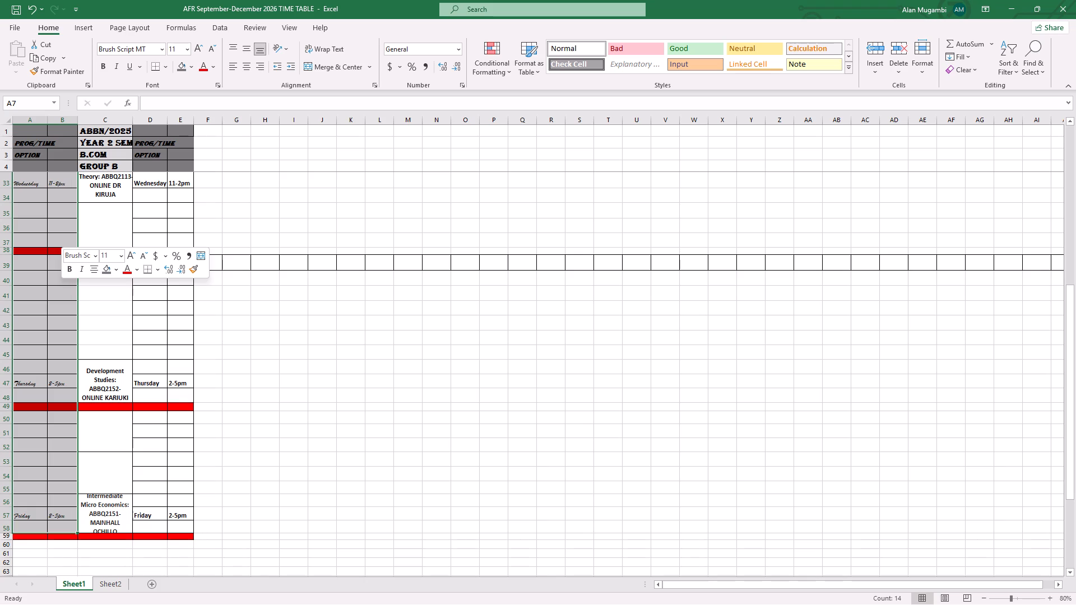
left_click(121, 254)
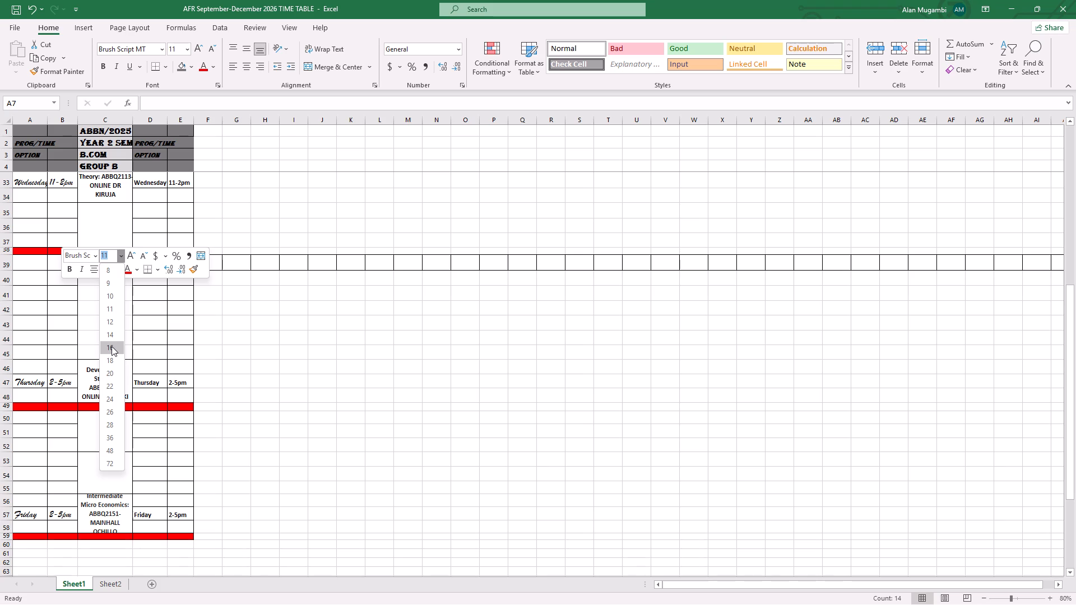
left_click(112, 346)
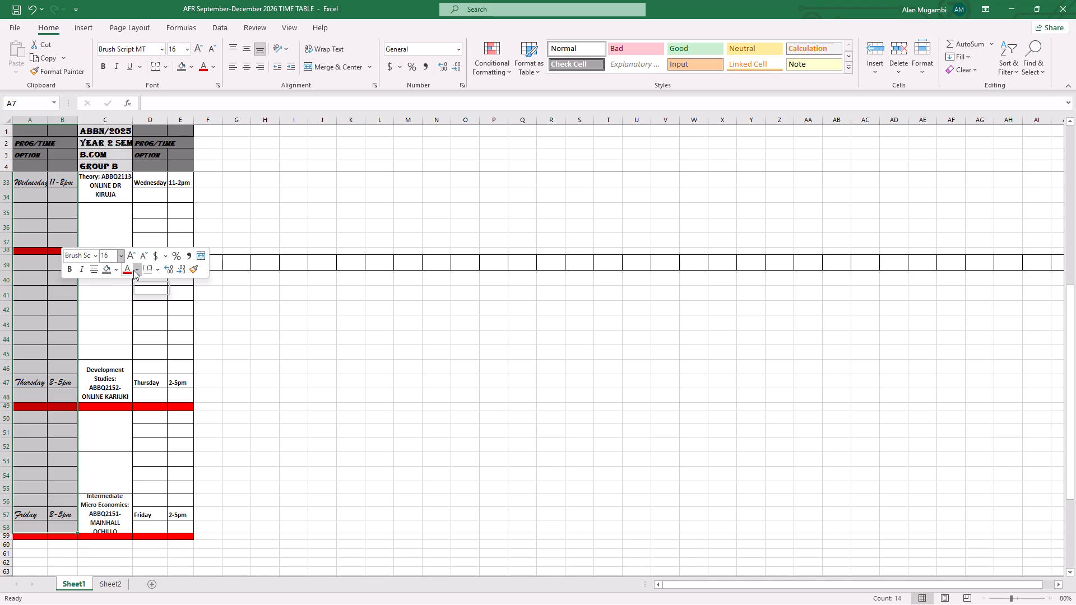
Fill the day and time cells A7:B58 with the light grey theme colour.
left_click(116, 267)
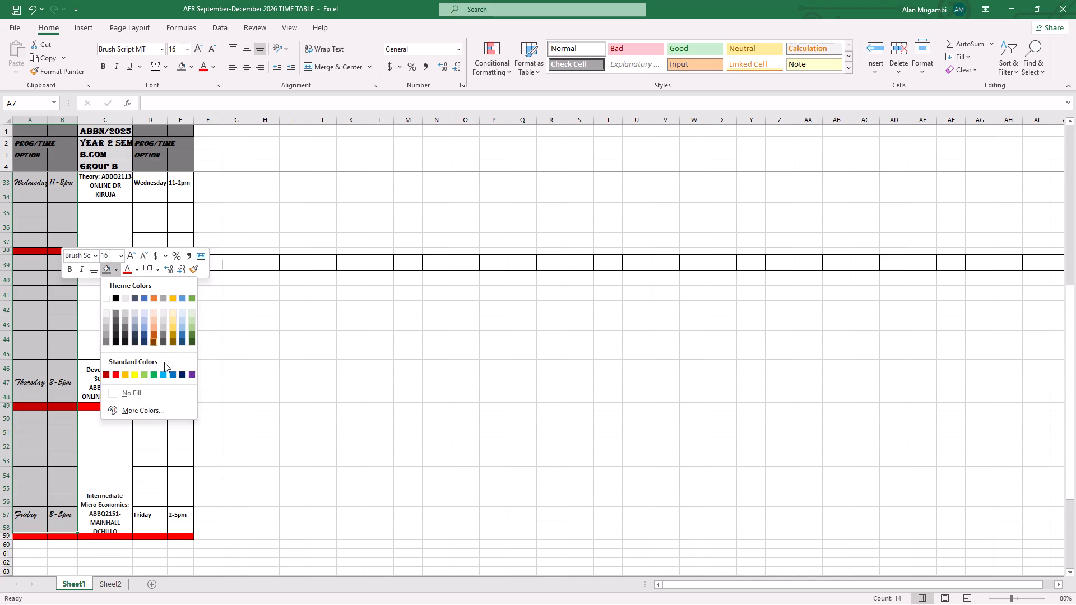
left_click(124, 296)
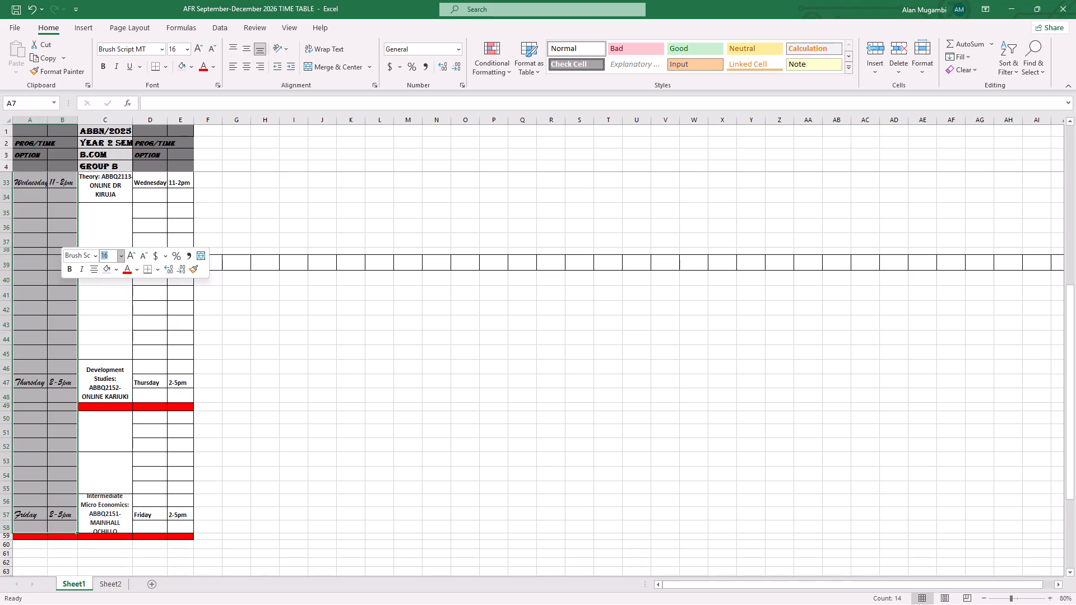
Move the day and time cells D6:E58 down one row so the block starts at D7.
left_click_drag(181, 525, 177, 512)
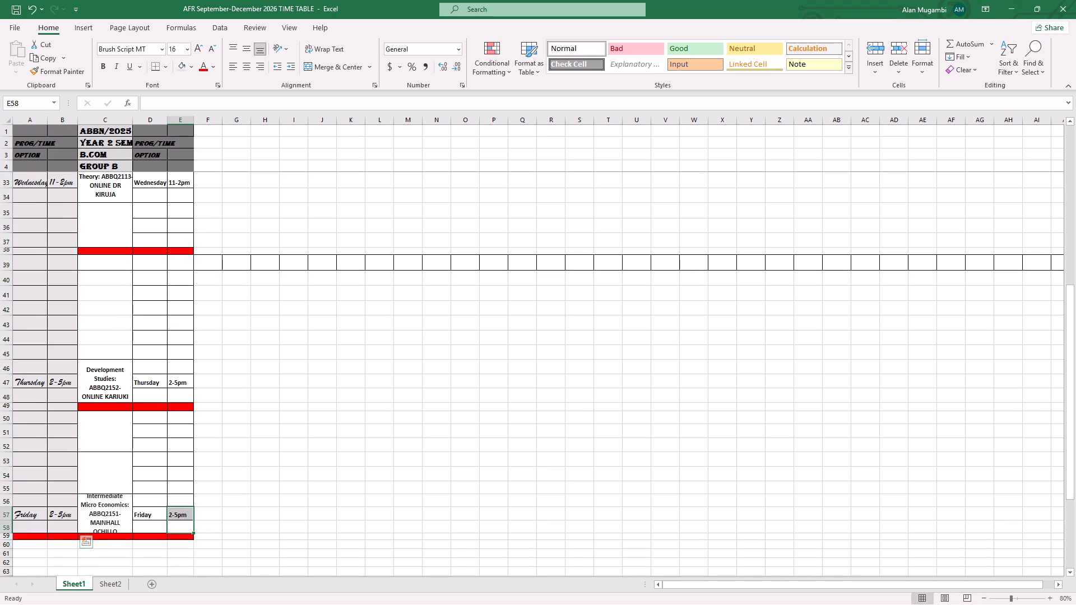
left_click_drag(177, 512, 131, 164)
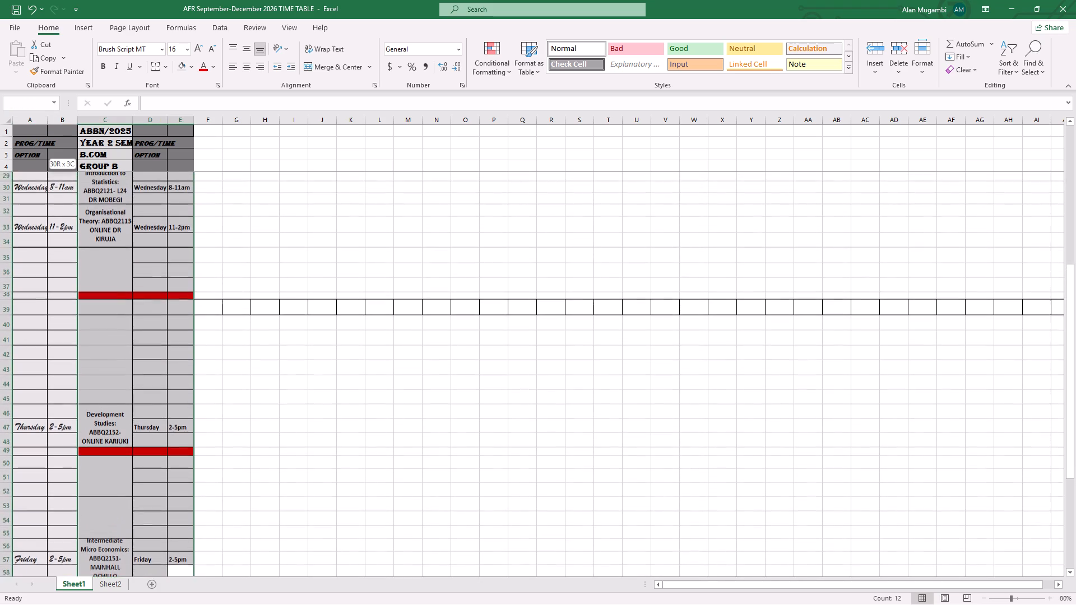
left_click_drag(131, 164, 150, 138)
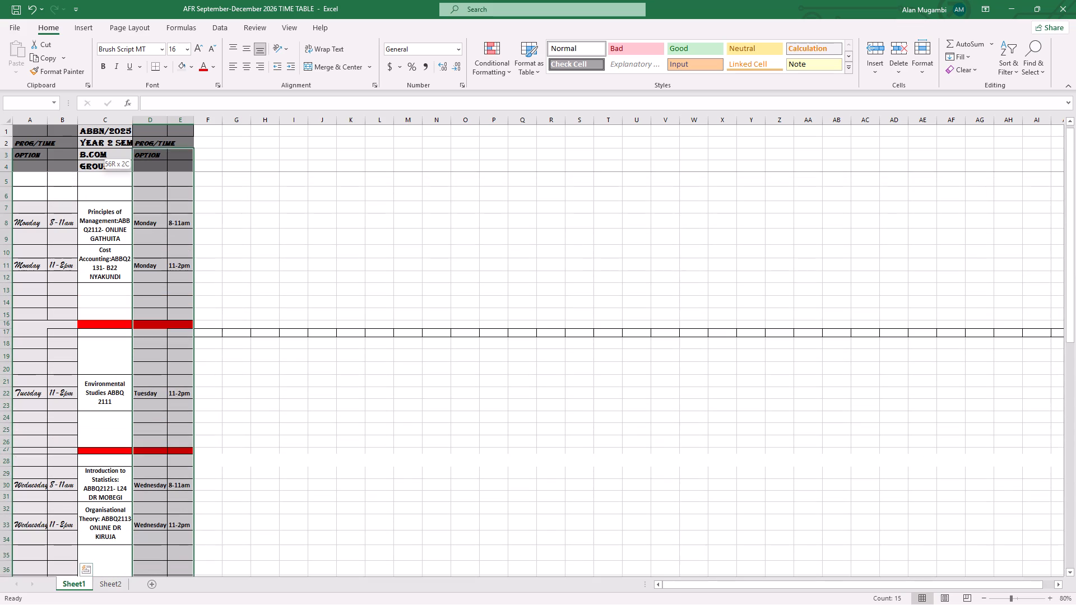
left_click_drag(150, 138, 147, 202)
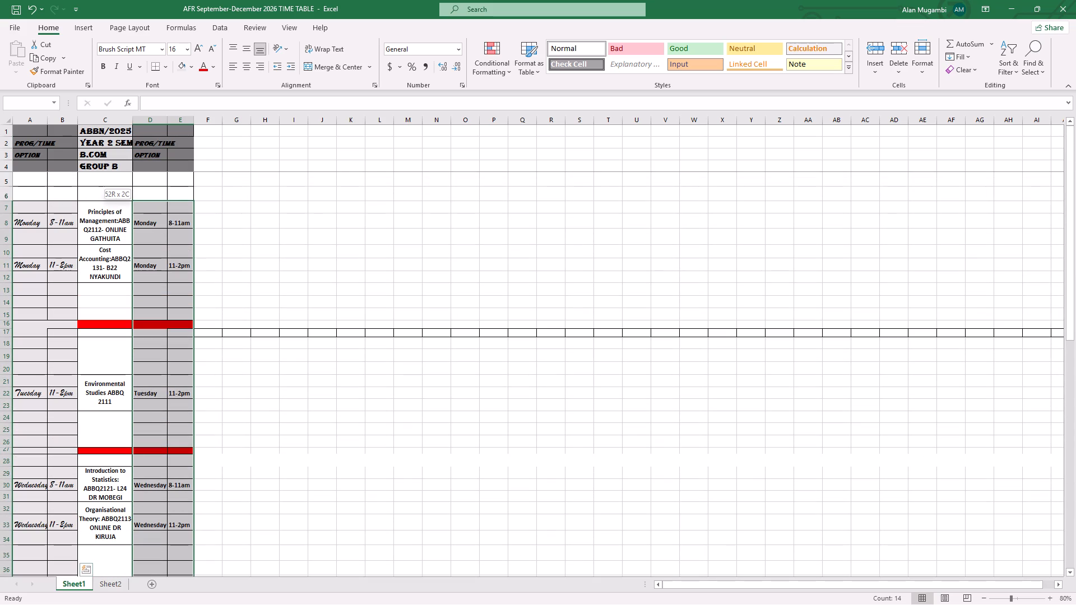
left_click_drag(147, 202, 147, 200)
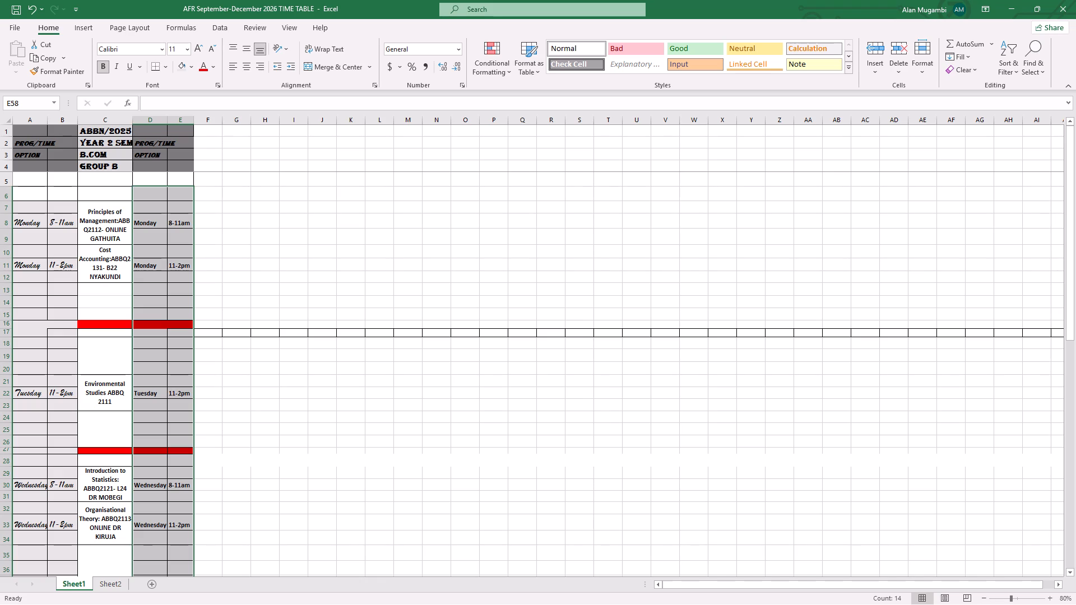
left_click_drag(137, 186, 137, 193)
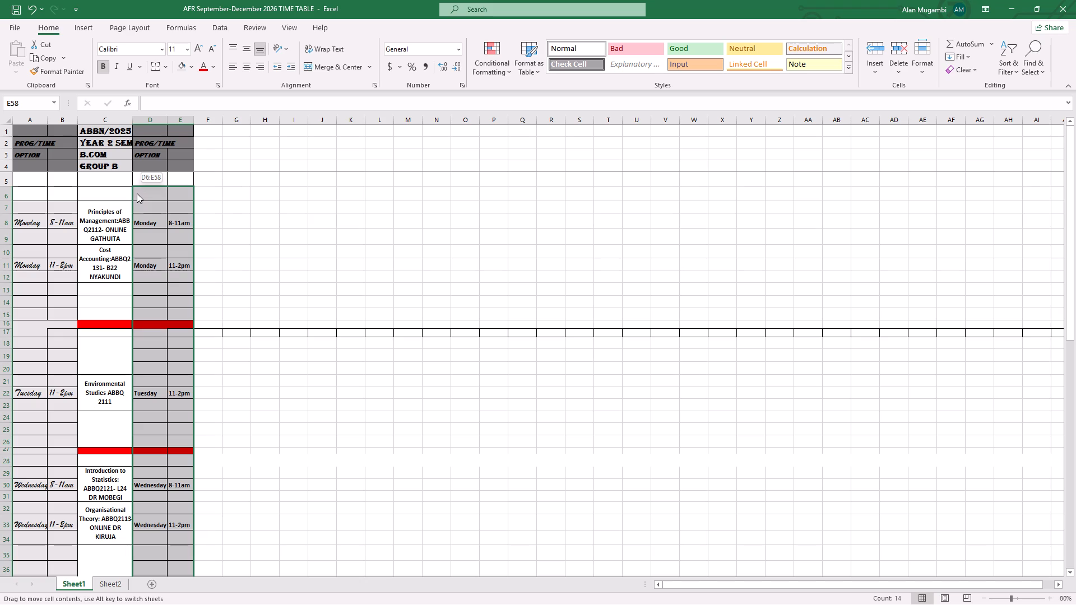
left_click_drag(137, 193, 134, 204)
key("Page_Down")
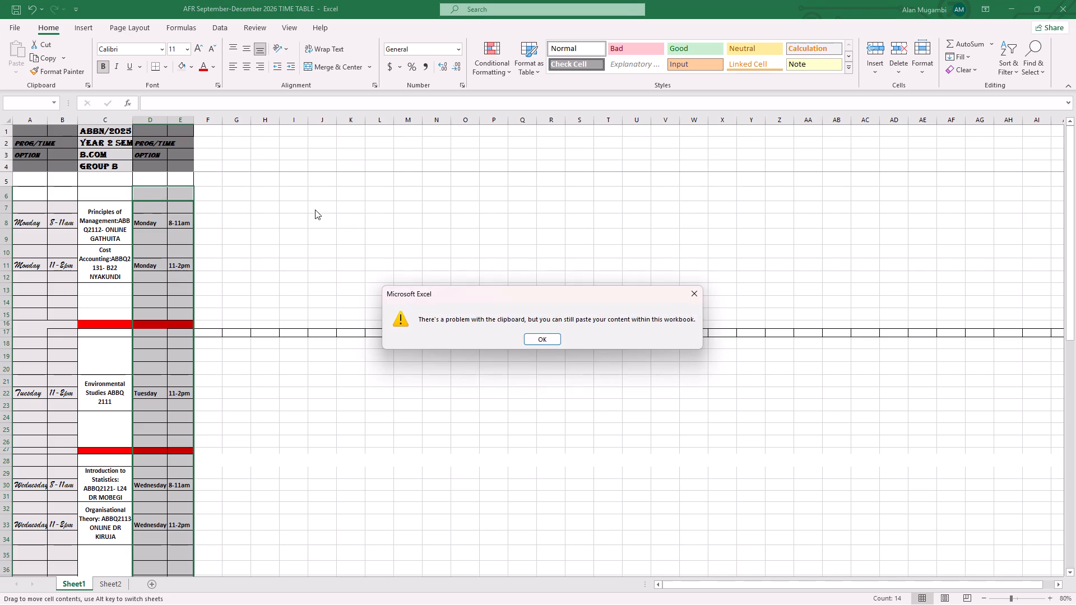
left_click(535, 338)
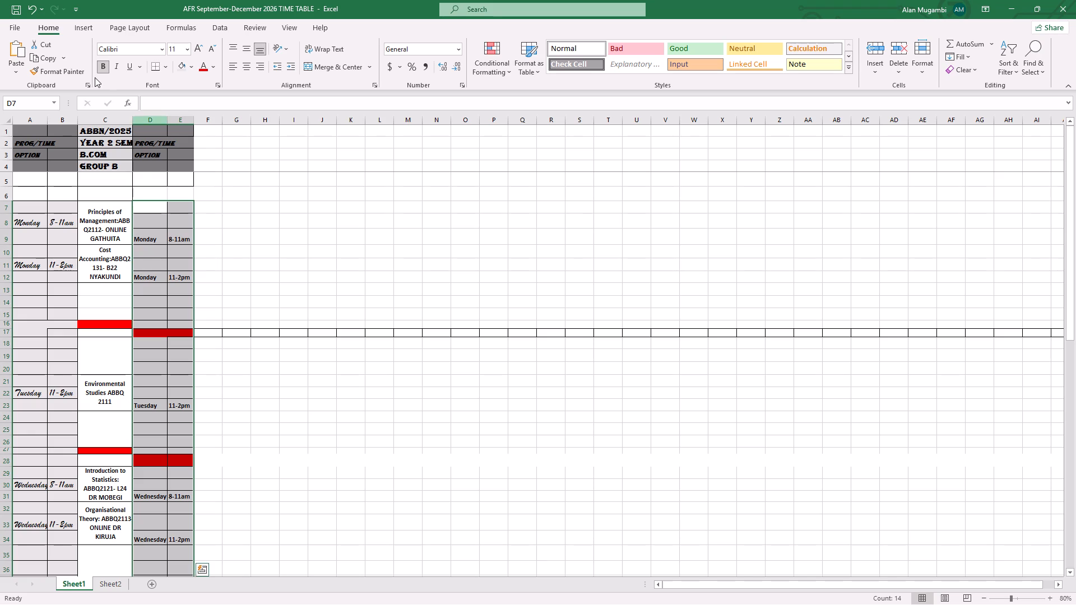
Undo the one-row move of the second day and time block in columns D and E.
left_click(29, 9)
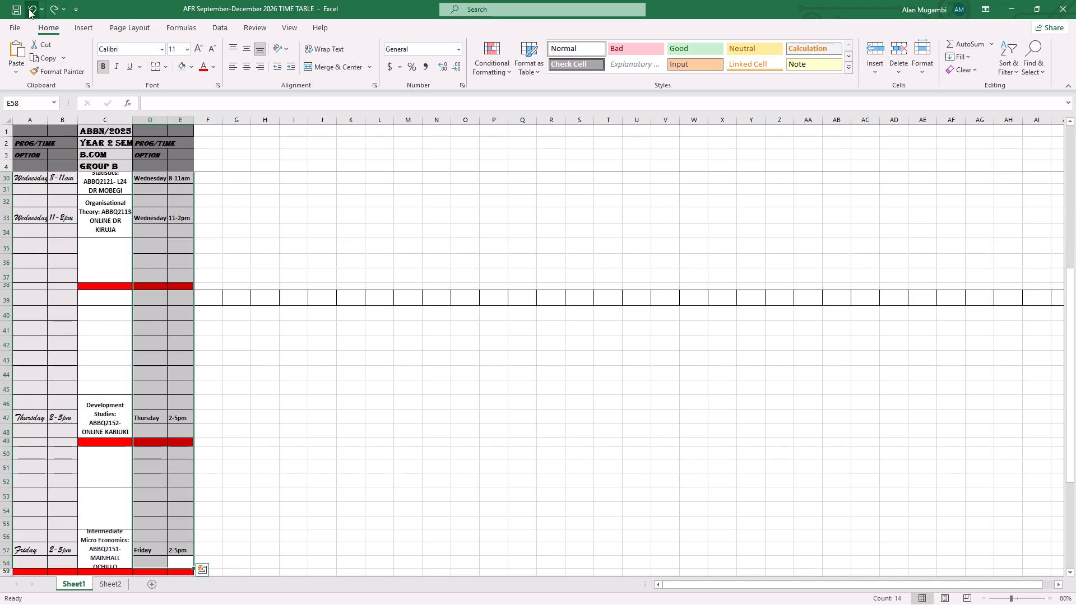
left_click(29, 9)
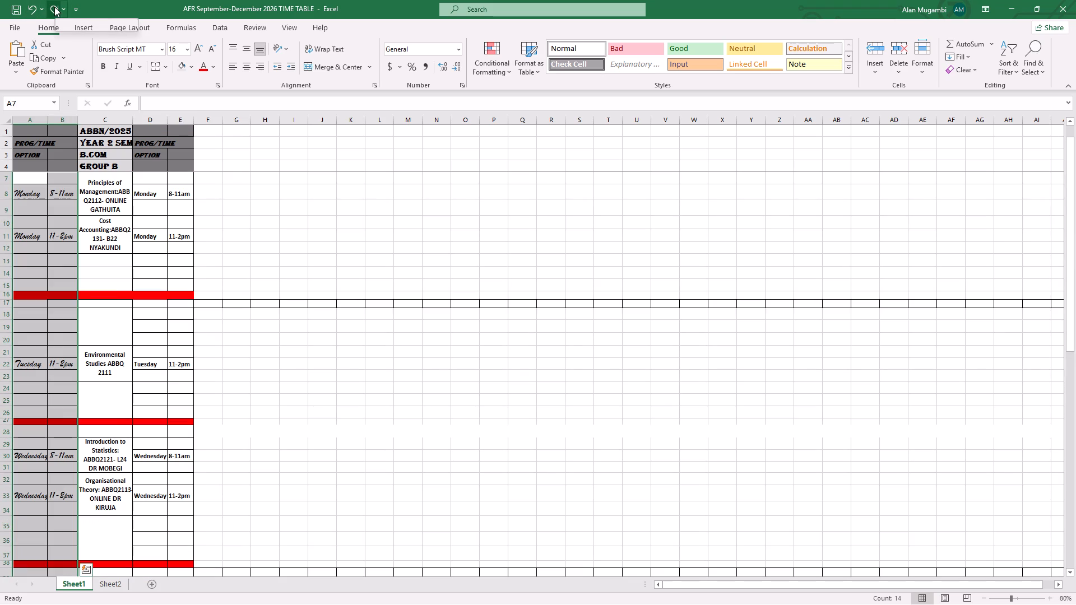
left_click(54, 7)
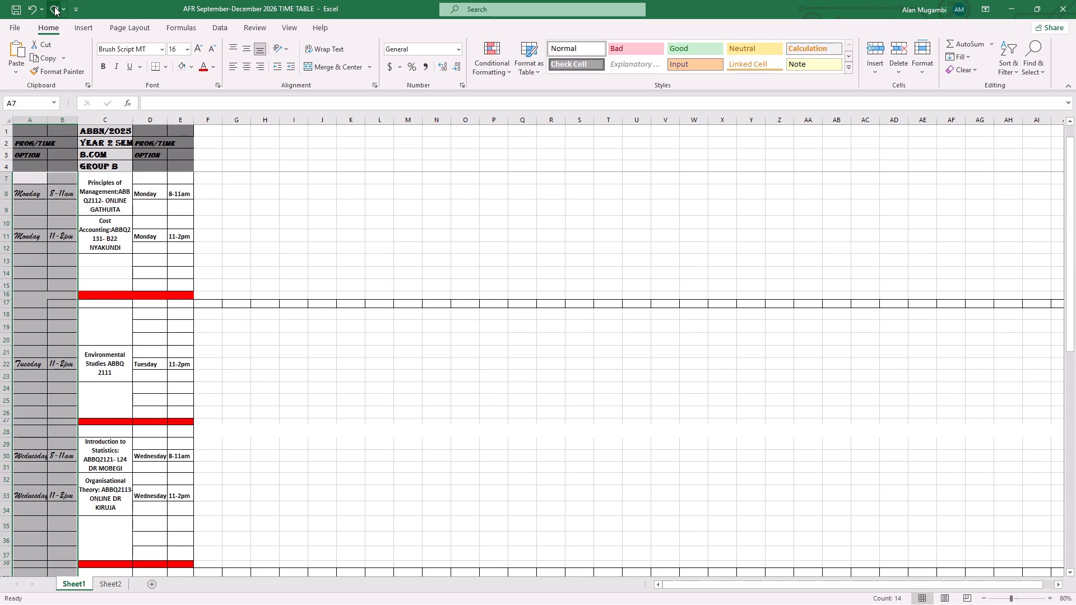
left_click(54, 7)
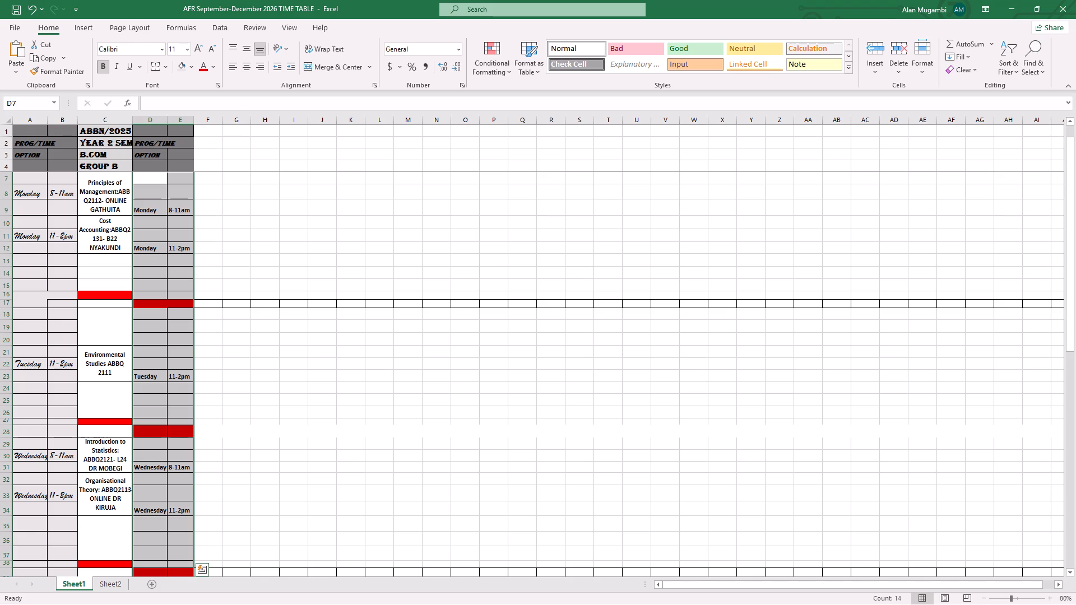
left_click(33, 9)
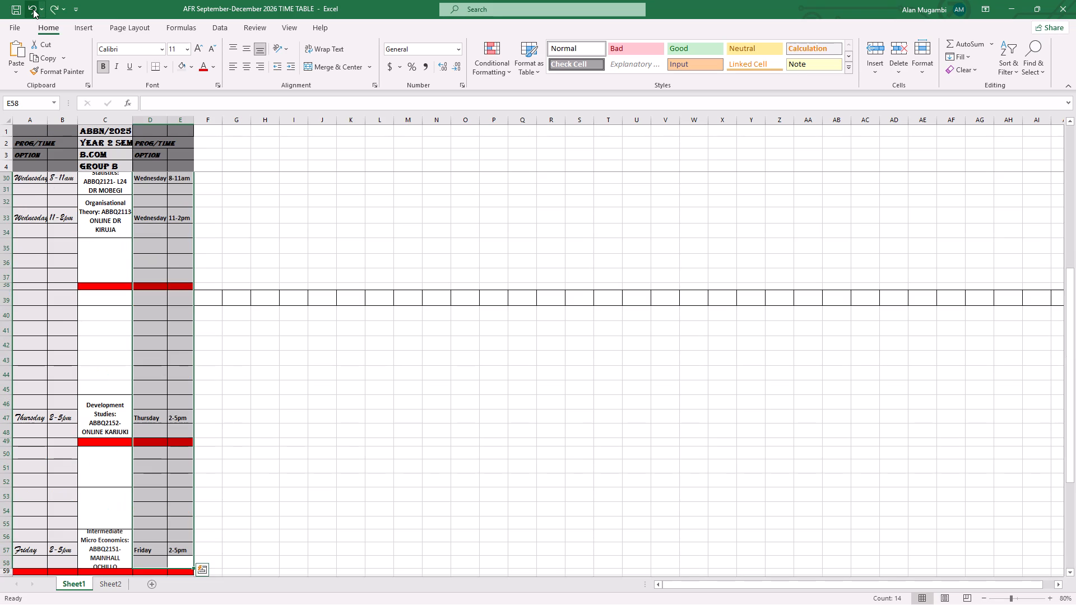
Fill the second set of day and time cells, D7:E58, with the light grey theme colour.
left_click(259, 220)
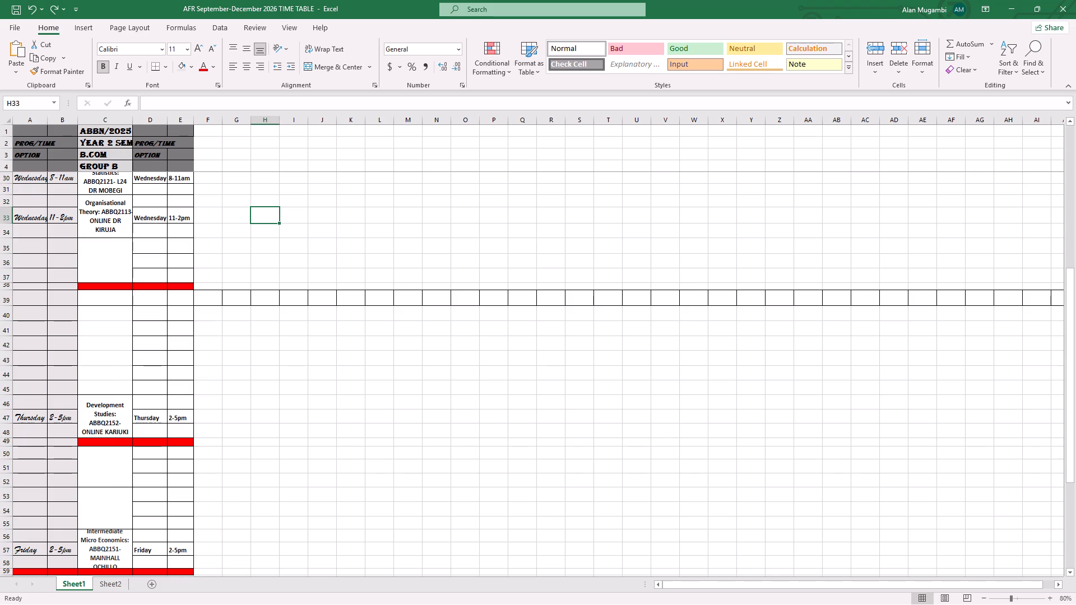
left_click_drag(182, 566, 143, 289)
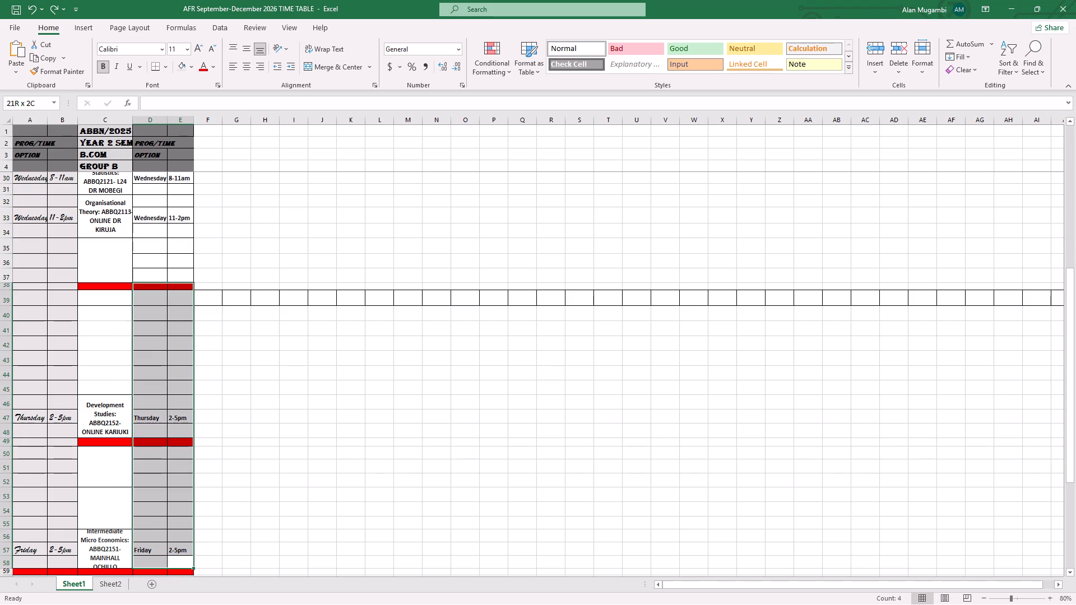
left_click_drag(143, 289, 161, 151)
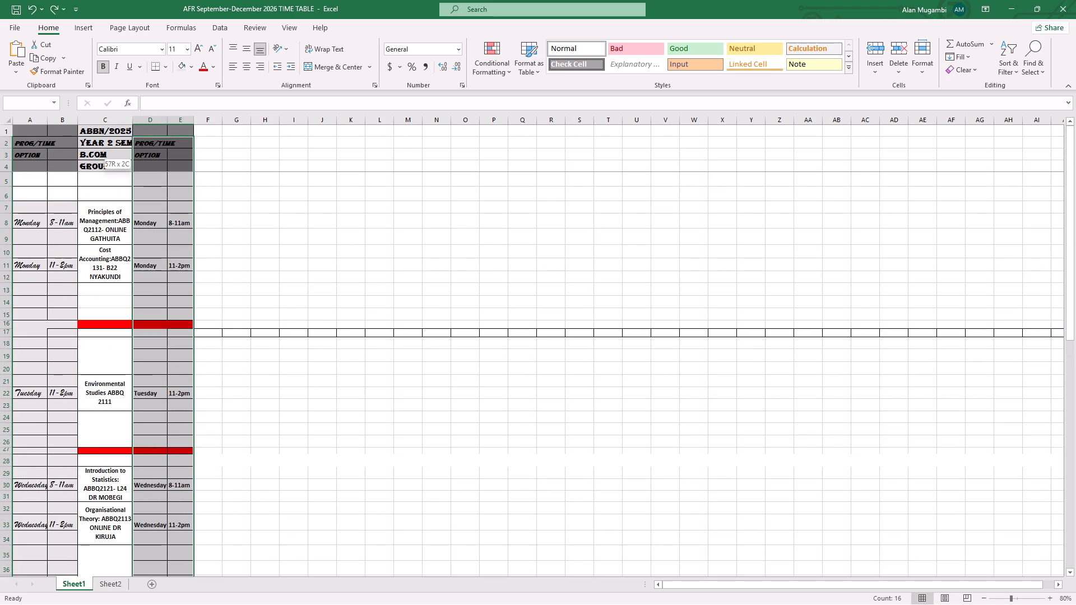
left_click_drag(161, 151, 162, 207)
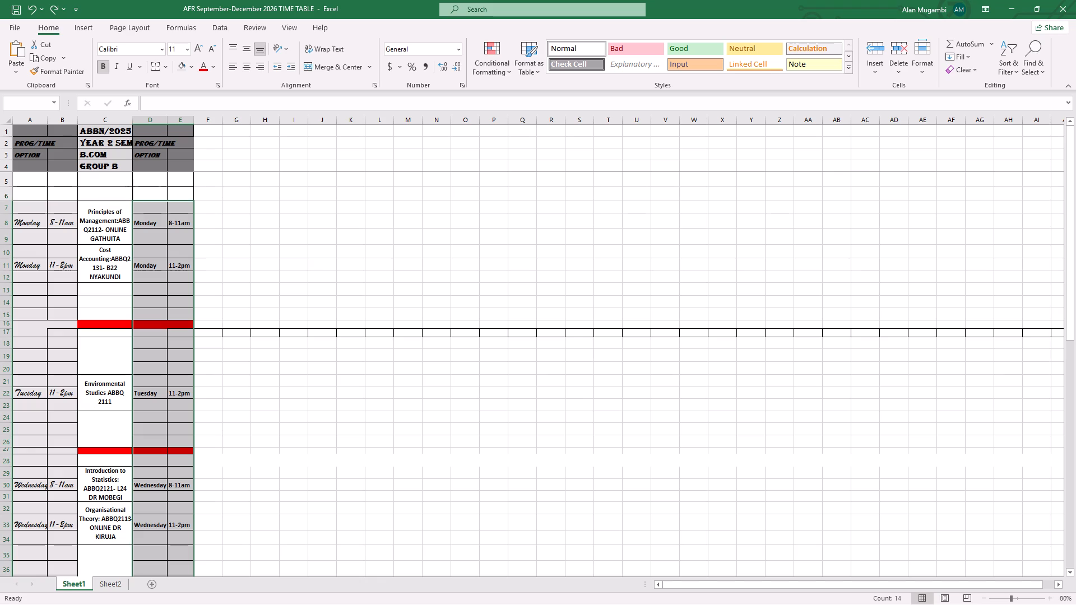
right_click(160, 310)
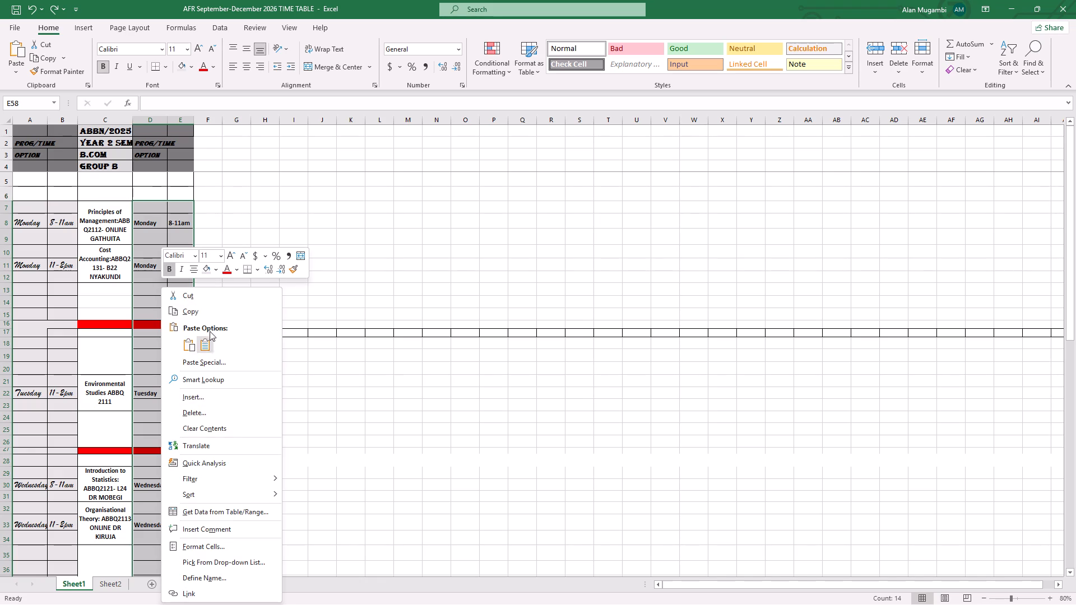
left_click(208, 268)
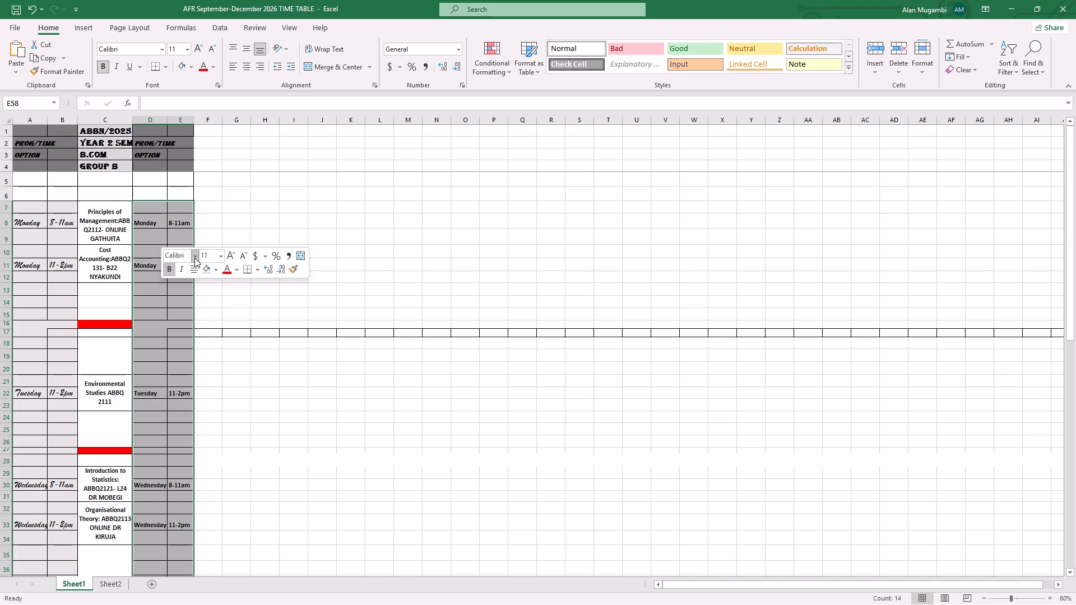
Format the day and time cells D7:E58 in Brush Script MT, size 16, without bold.
left_click(194, 258)
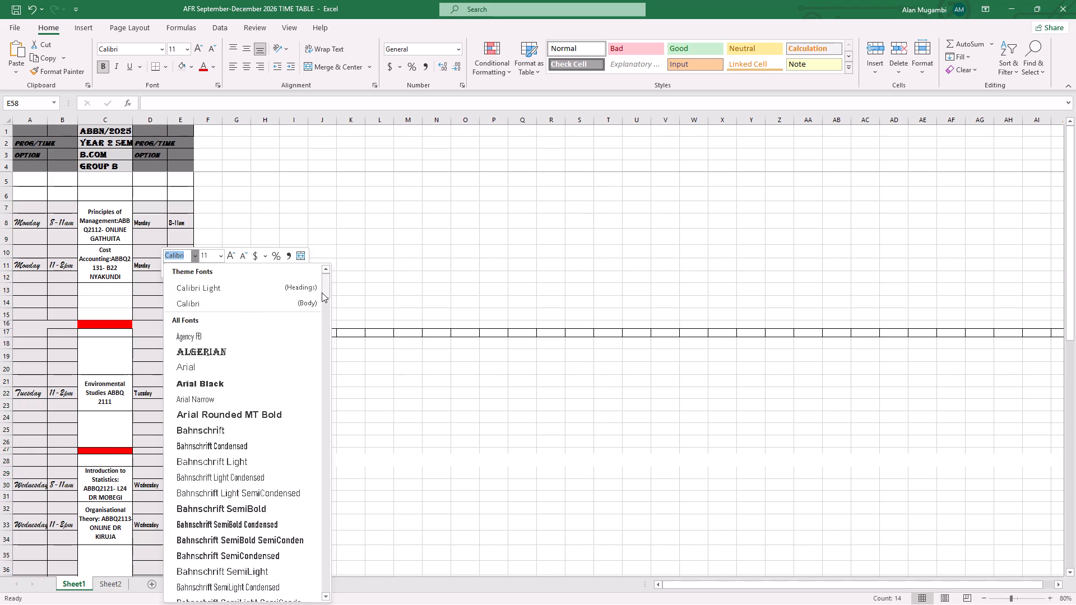
left_click_drag(325, 291, 326, 305)
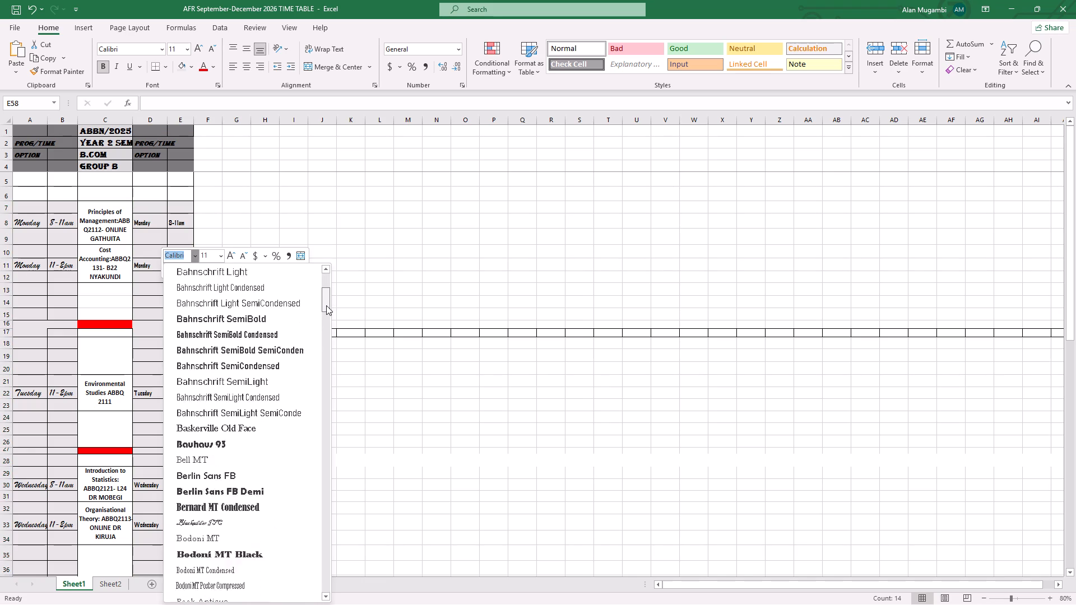
left_click_drag(326, 305, 327, 315)
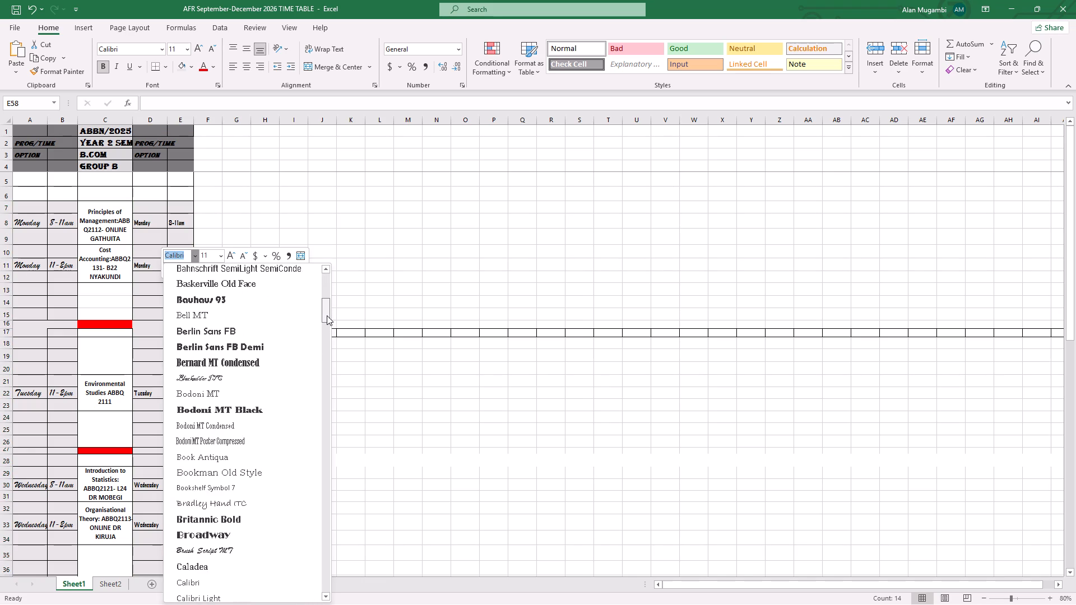
left_click_drag(327, 315, 328, 327)
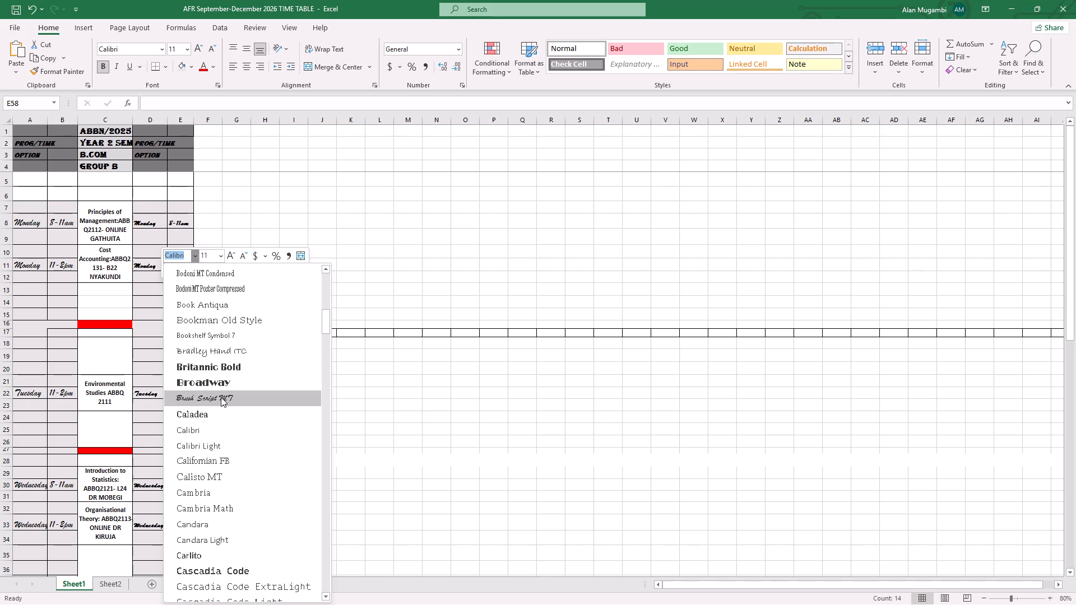
left_click(221, 397)
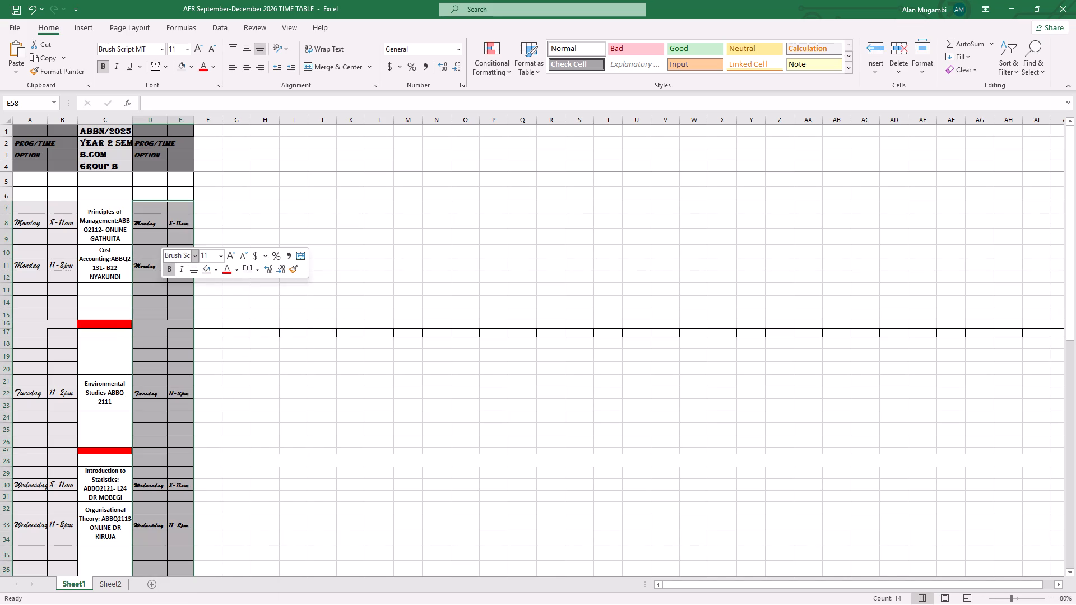
left_click(219, 256)
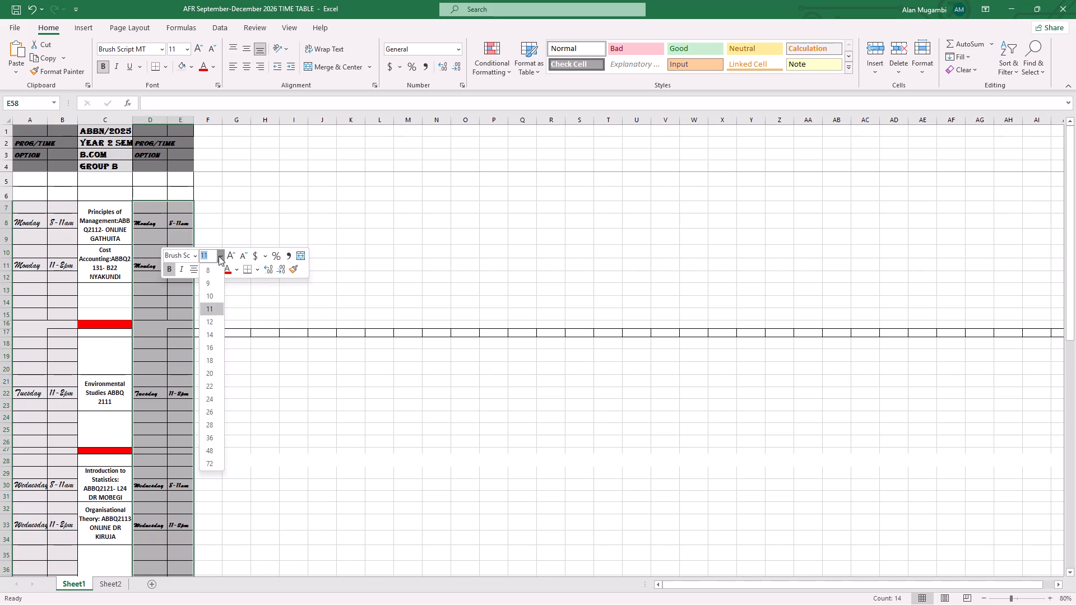
left_click(211, 338)
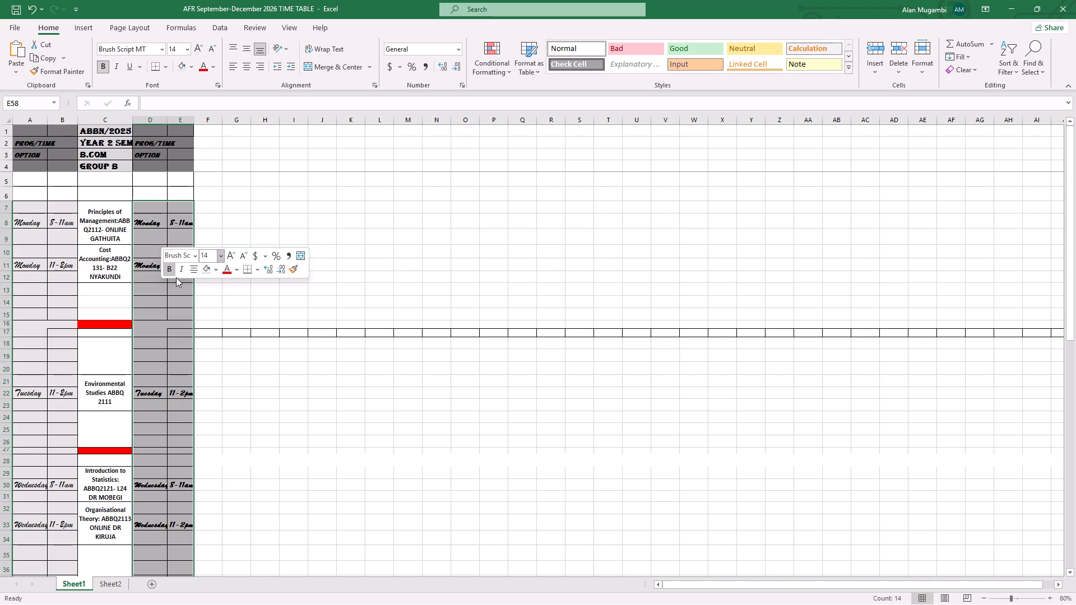
left_click(169, 271)
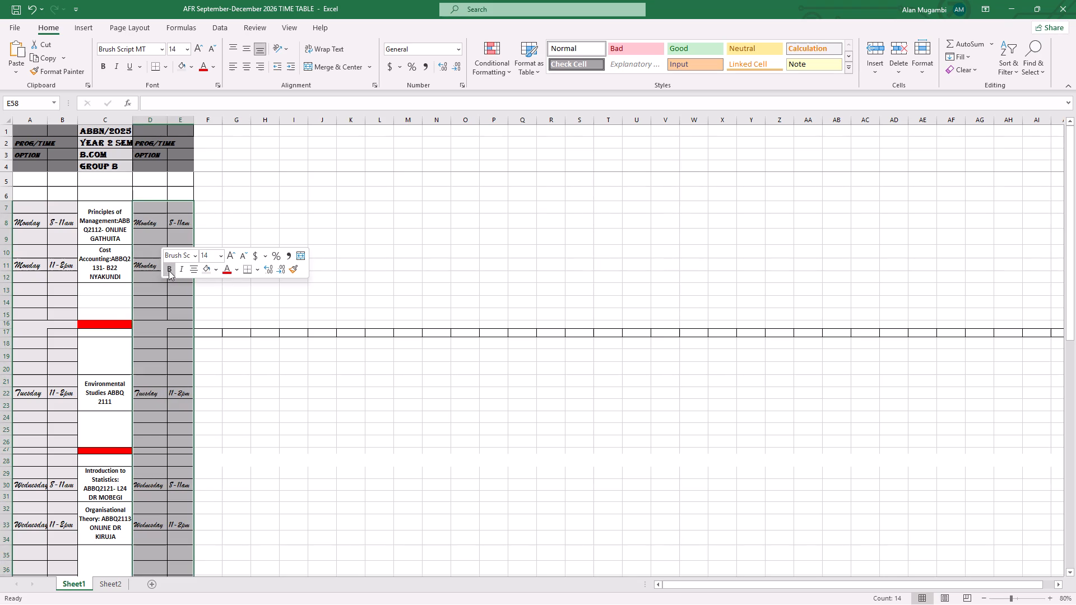
left_click(220, 257)
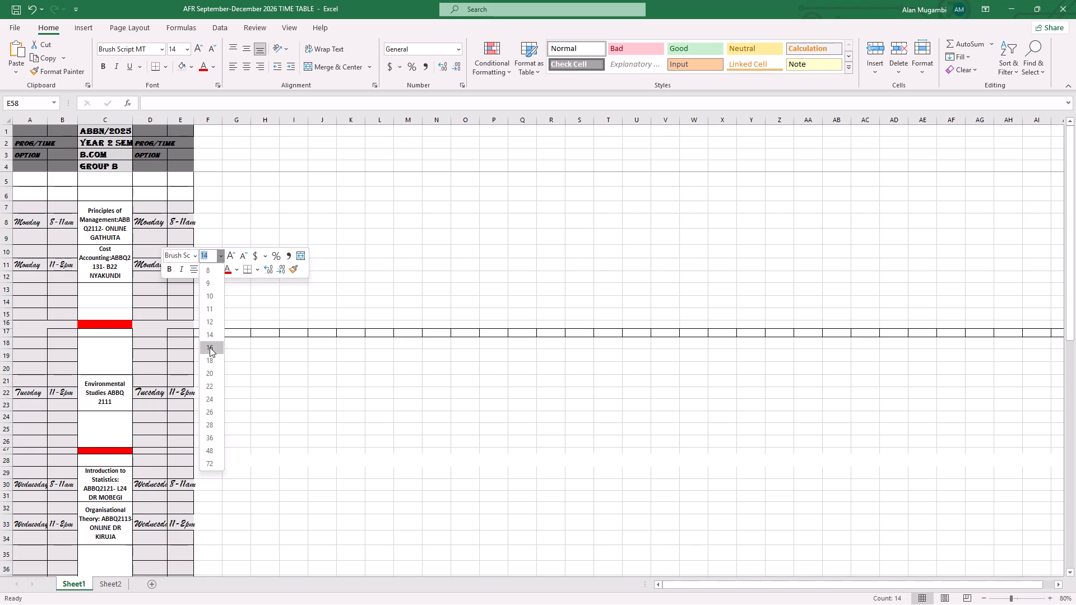
left_click(210, 347)
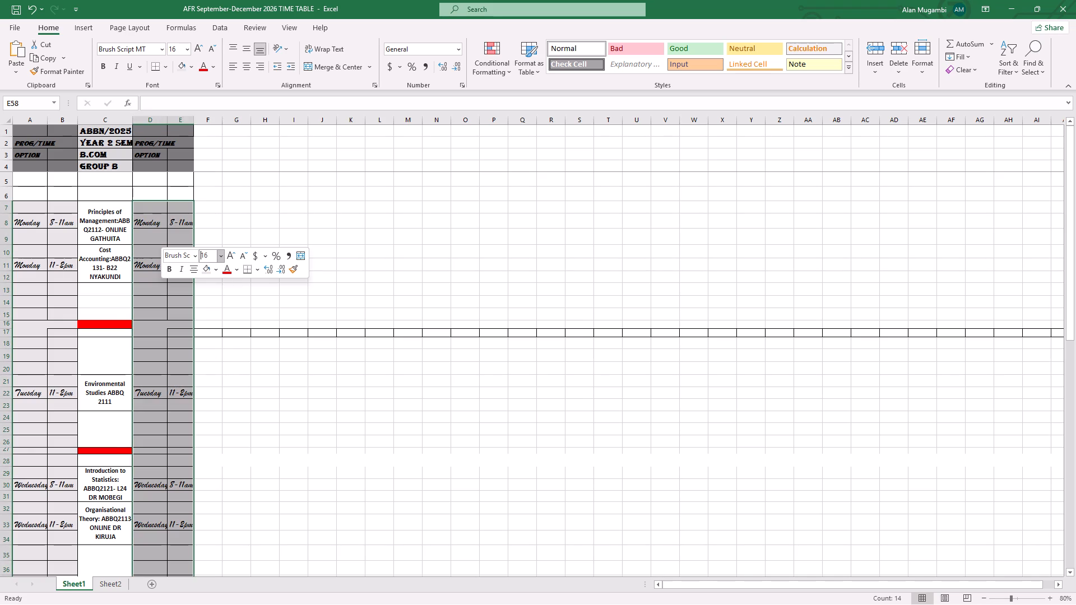
left_click(208, 271)
left_click(222, 313)
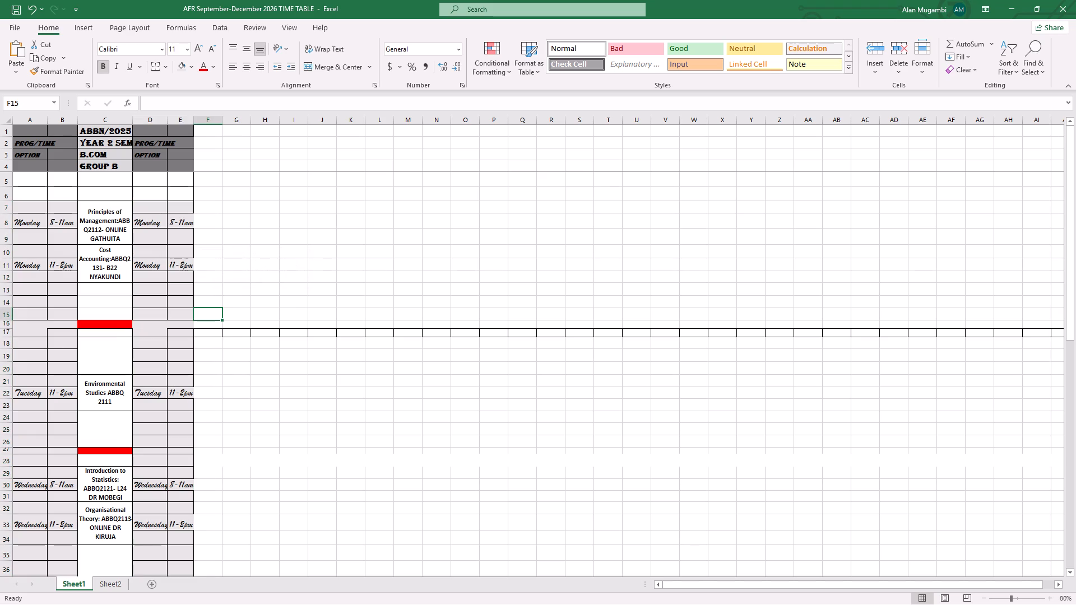
Format the course cells C7:C58 in Cooper Black without bold.
left_click_drag(82, 203, 102, 268)
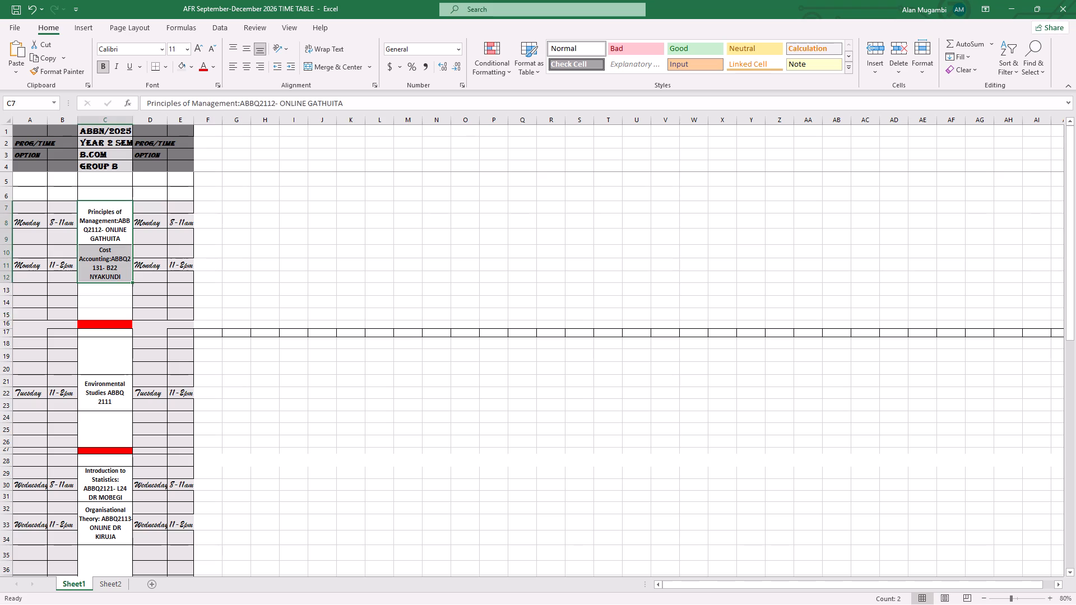
left_click_drag(102, 268, 109, 555)
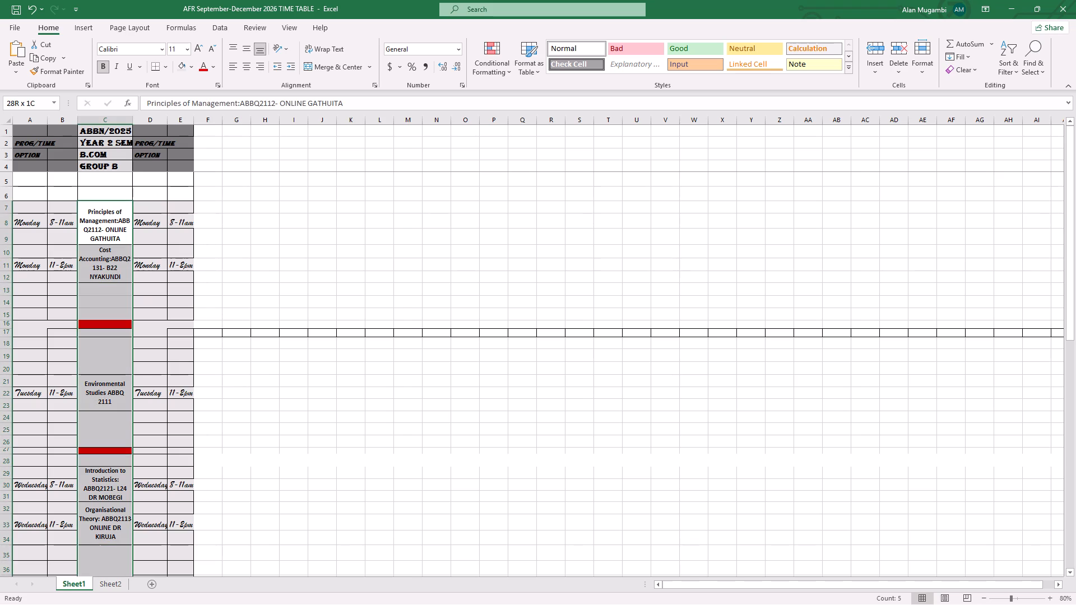
left_click_drag(109, 555, 110, 580)
left_click_drag(110, 580, 112, 585)
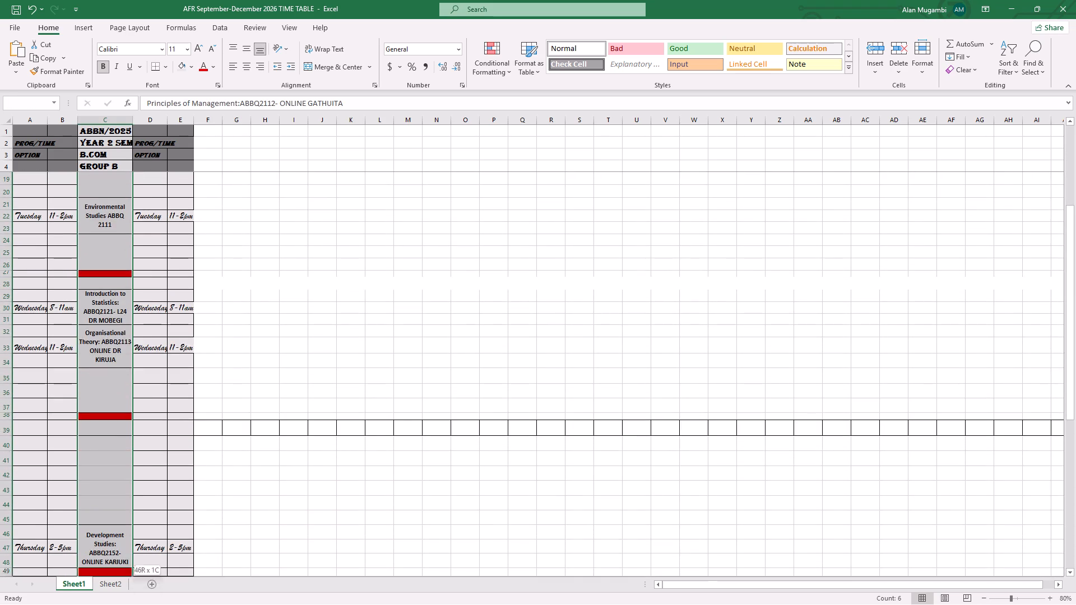
left_click_drag(112, 585, 113, 580)
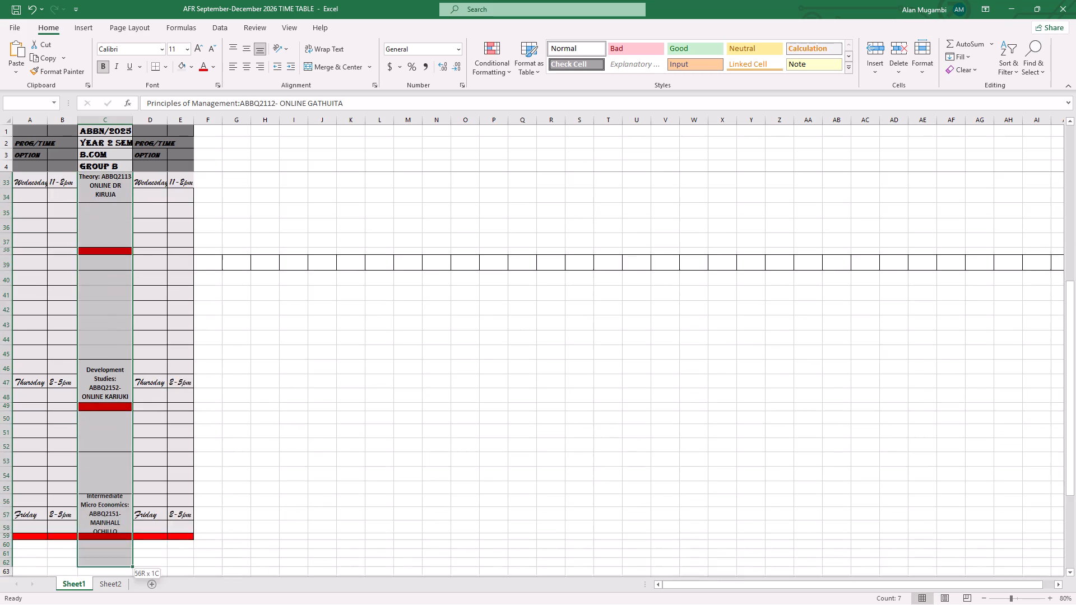
left_click_drag(113, 580, 93, 418)
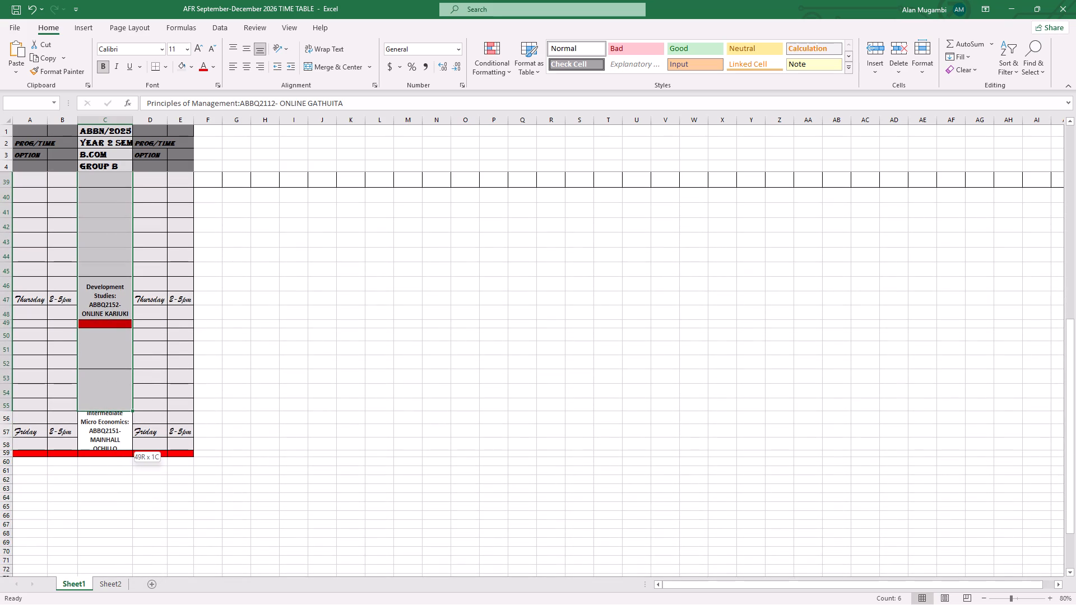
left_click_drag(93, 418, 94, 425)
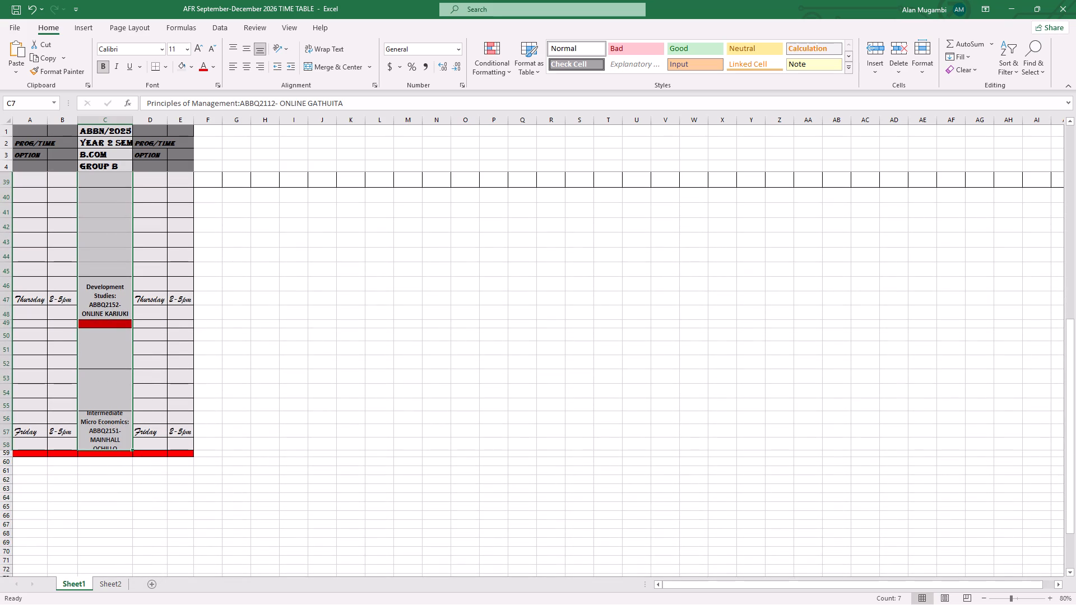
right_click(104, 396)
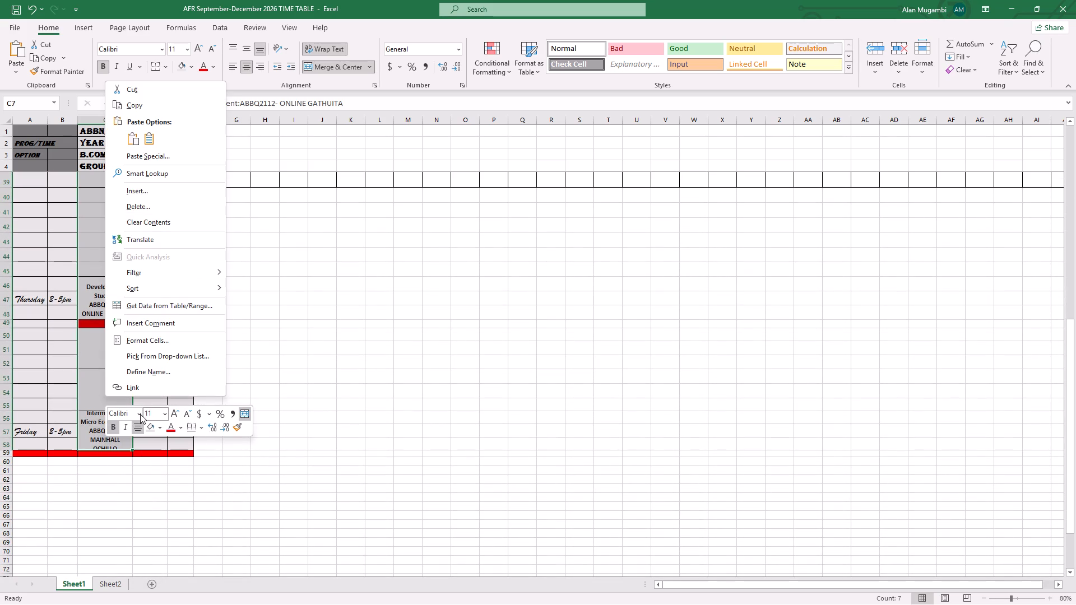
left_click(140, 414)
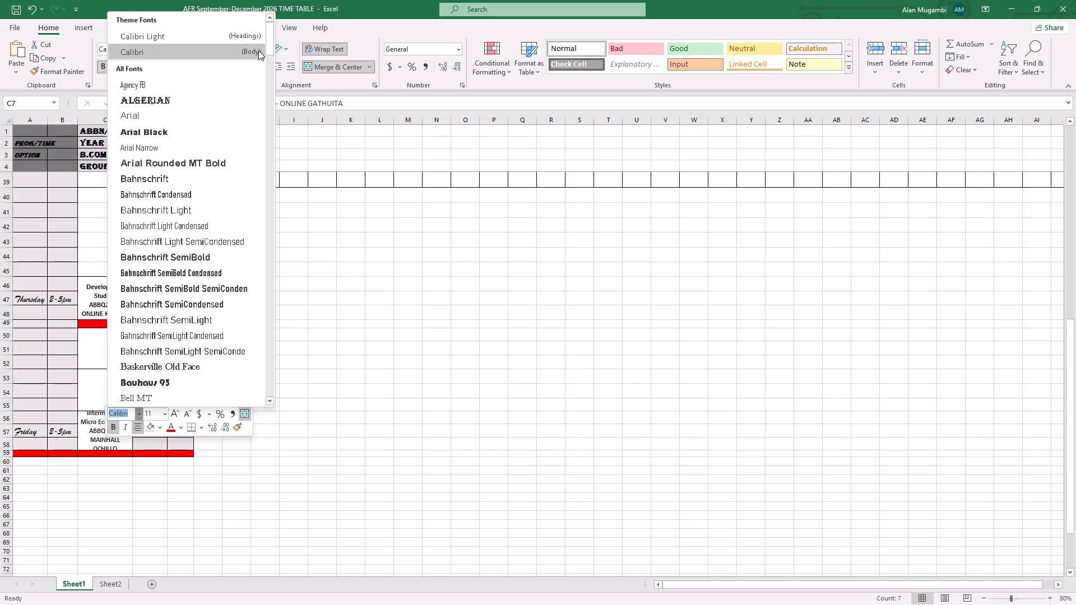
left_click_drag(267, 46, 271, 80)
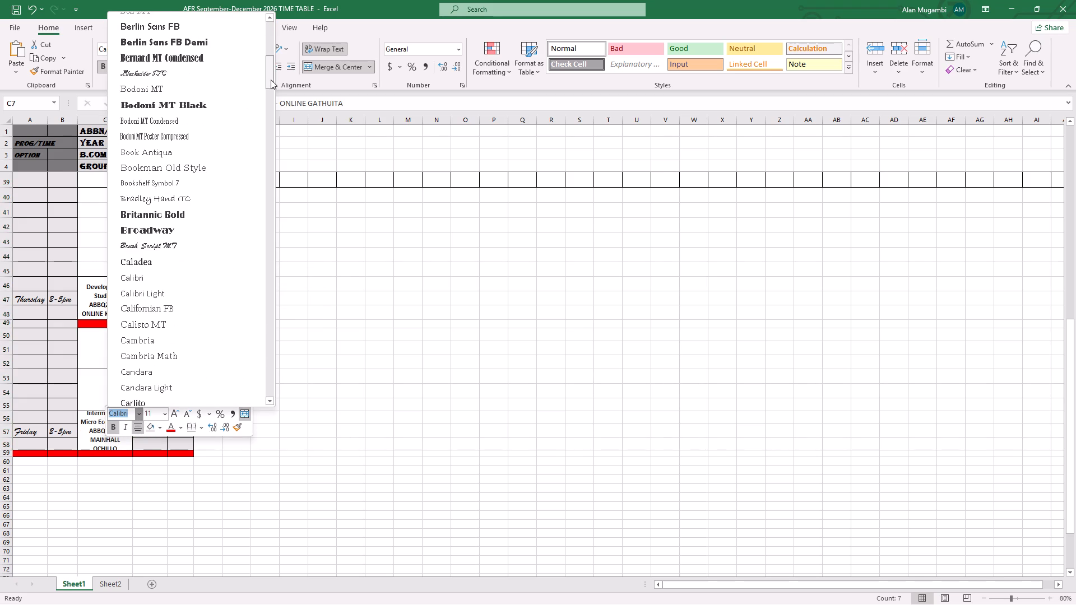
left_click_drag(271, 80, 272, 95)
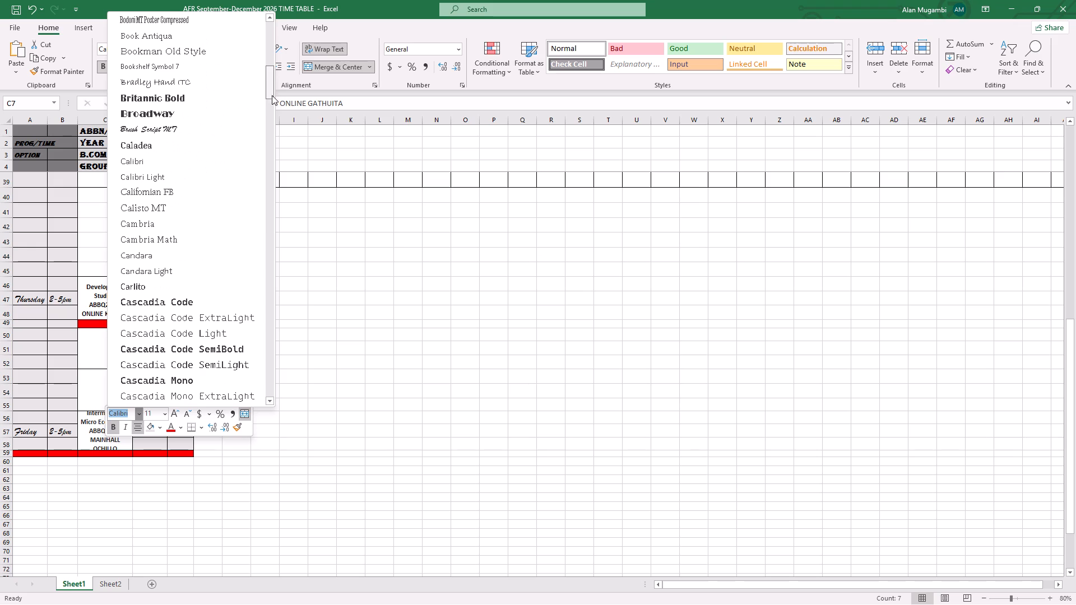
left_click_drag(272, 95, 272, 123)
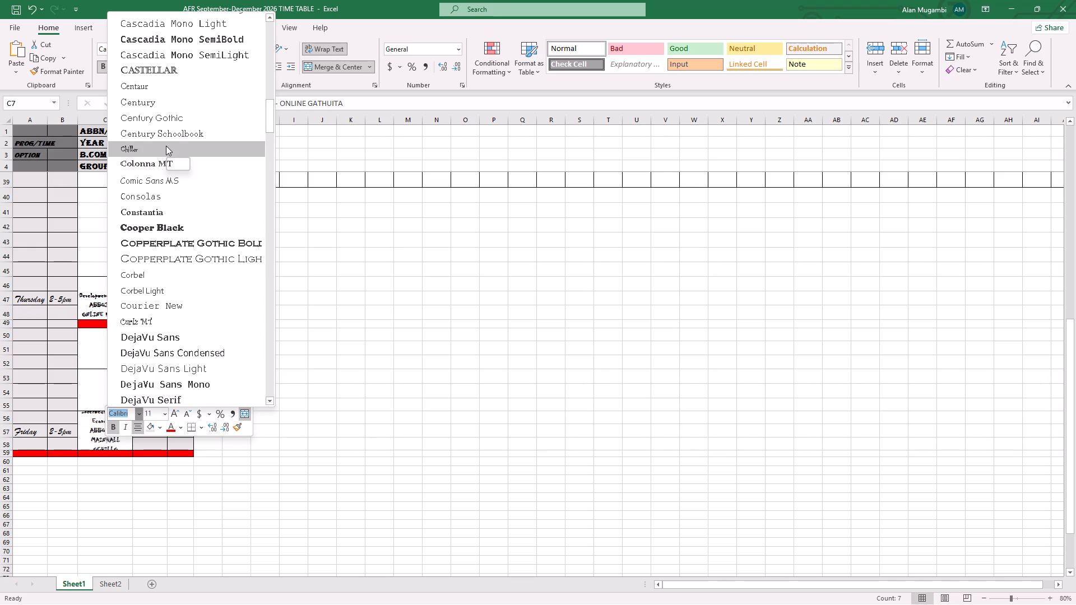
left_click(160, 221)
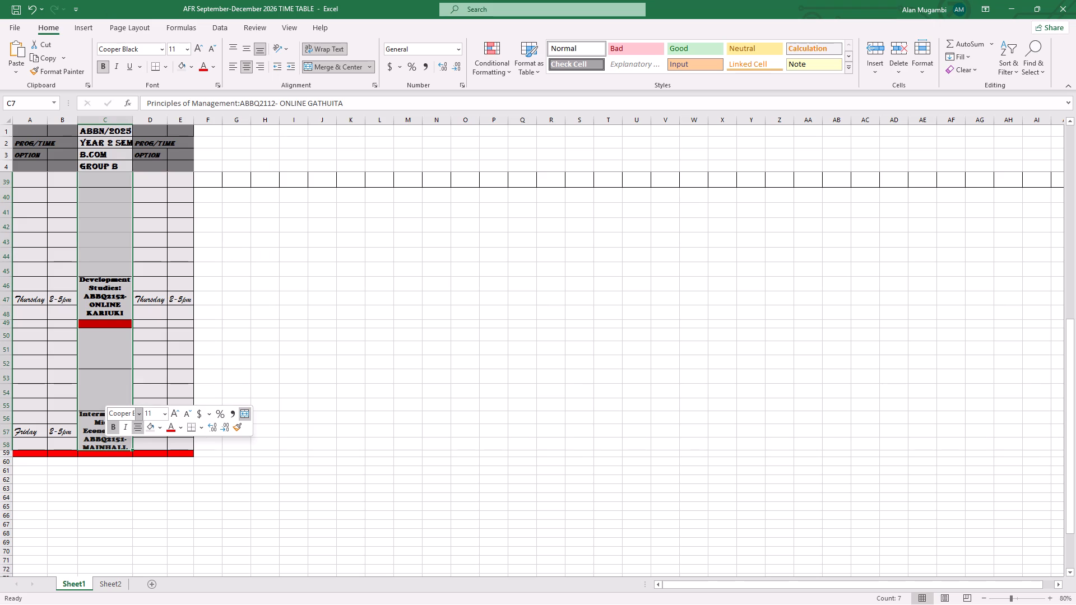
left_click(110, 428)
left_click(110, 428)
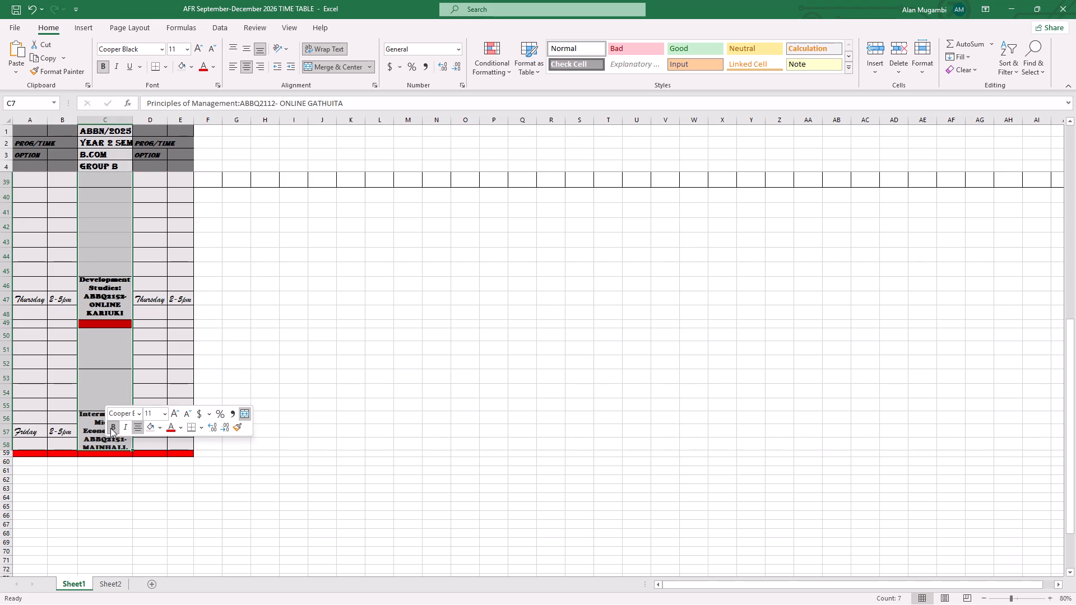
left_click(110, 428)
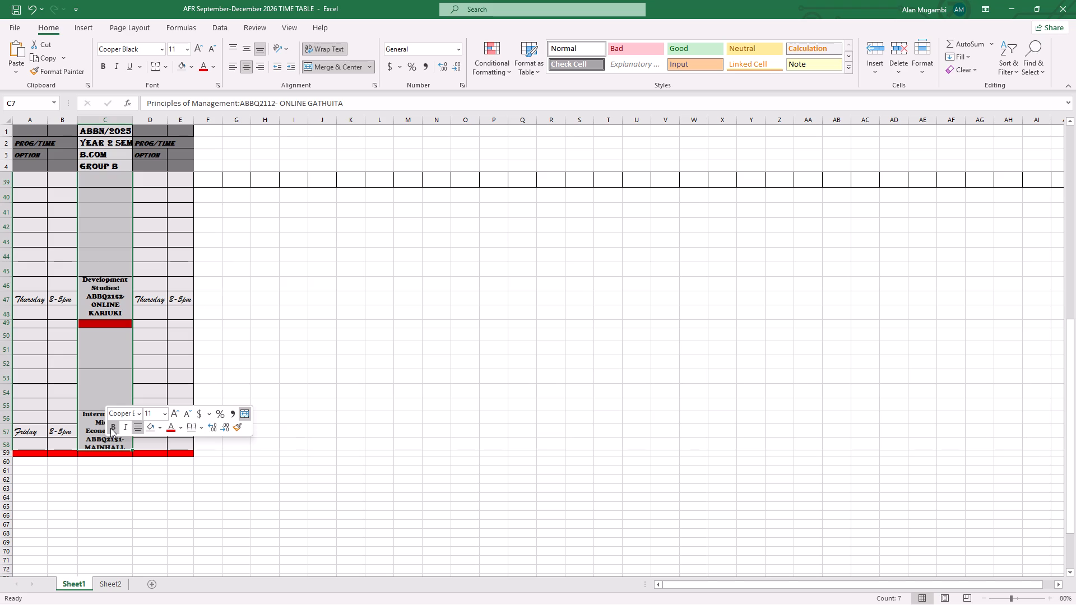
Fill the course cells C7:C58 with a medium grey theme colour, darker than the day and time cells.
left_click(147, 426)
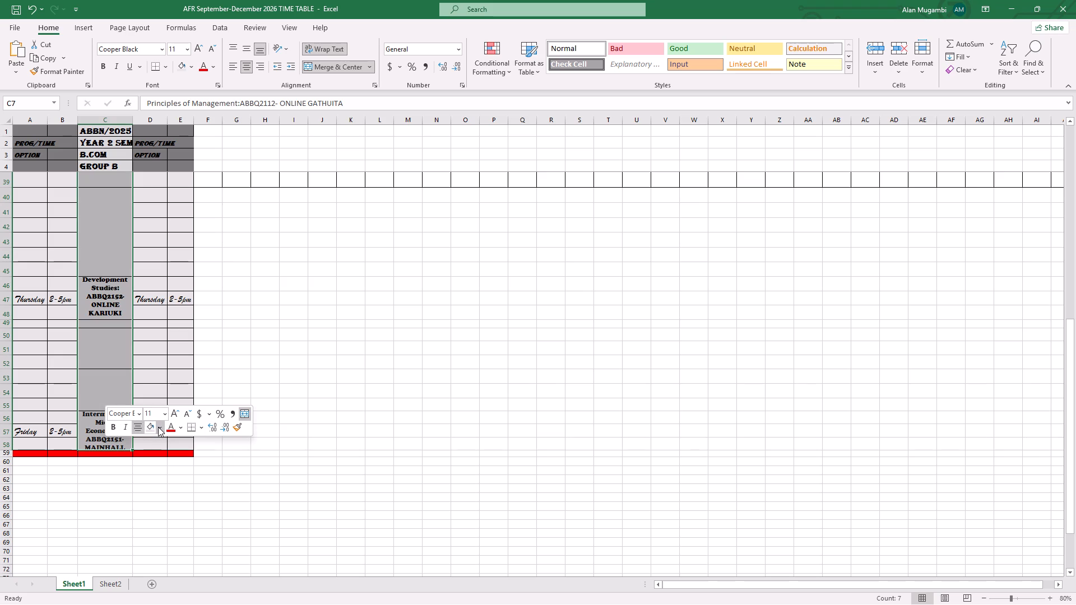
left_click(159, 427)
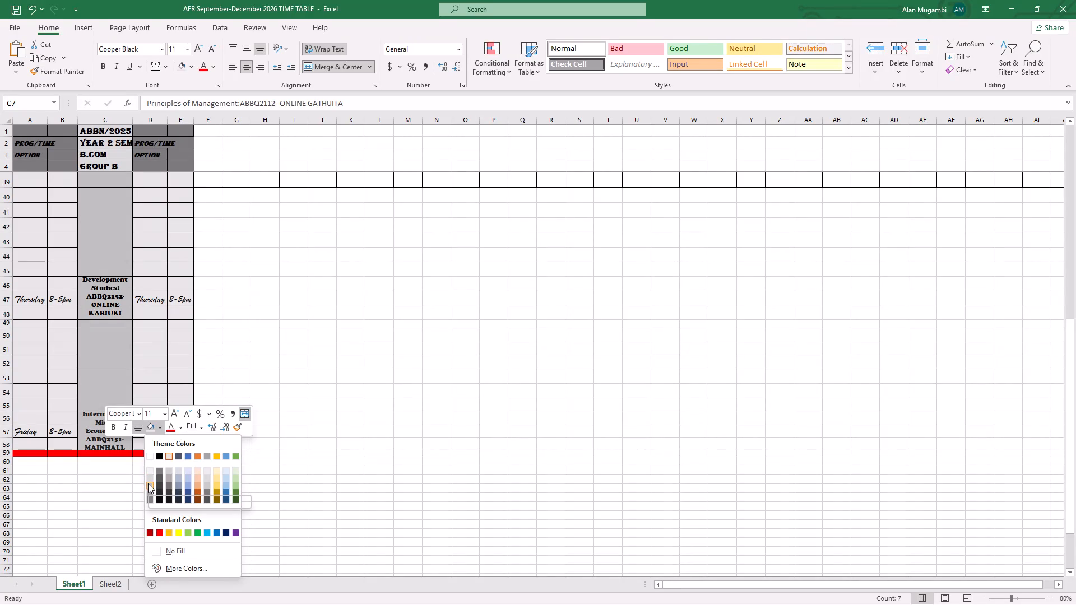
left_click(148, 483)
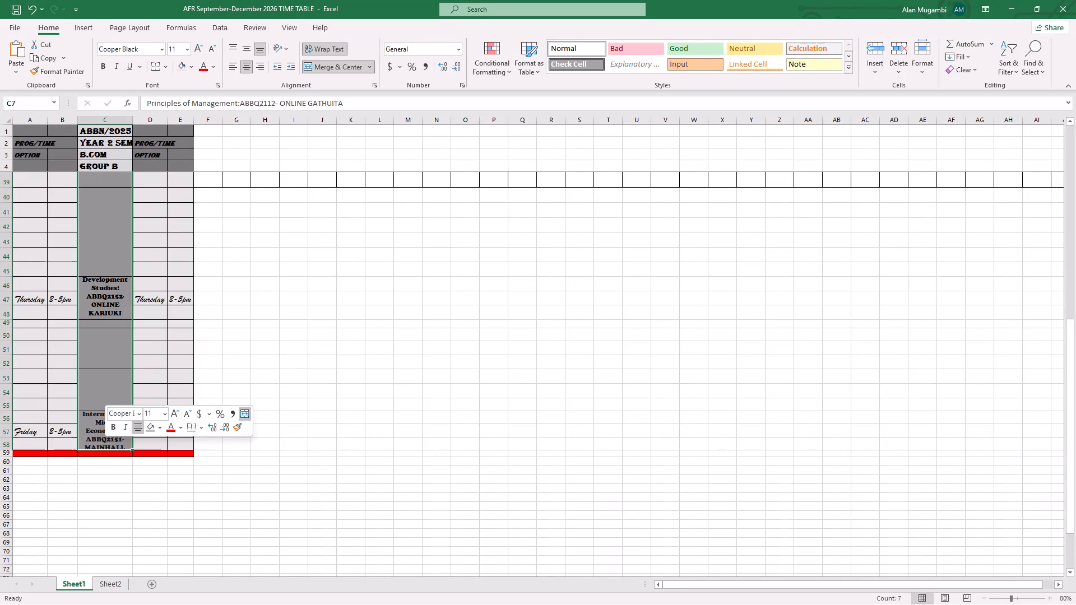
left_click(245, 340)
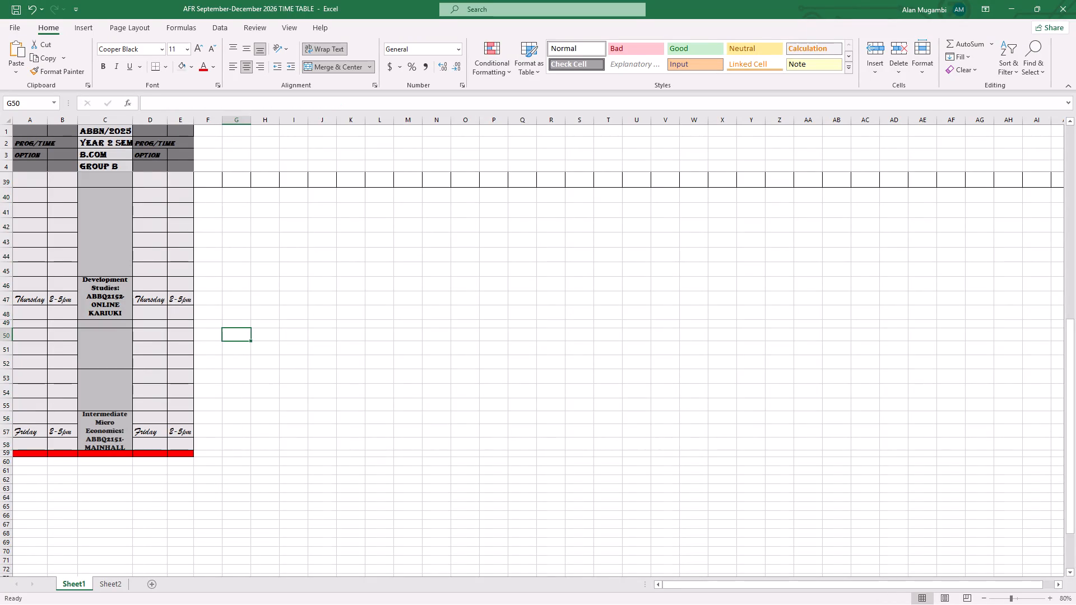
Widen the first day and time columns, A and B, to a width of about 12 each.
left_click(152, 369)
key("Up")
key("Up")
key("Up")
key("Up")
key("Up")
key("Up")
key("Up")
key("Up")
key("Up")
key("Up")
key("Up")
key("Up")
key("Up")
key("Up")
key("Up")
key("Up")
key("Up")
key("Up")
key("Up")
key("Up")
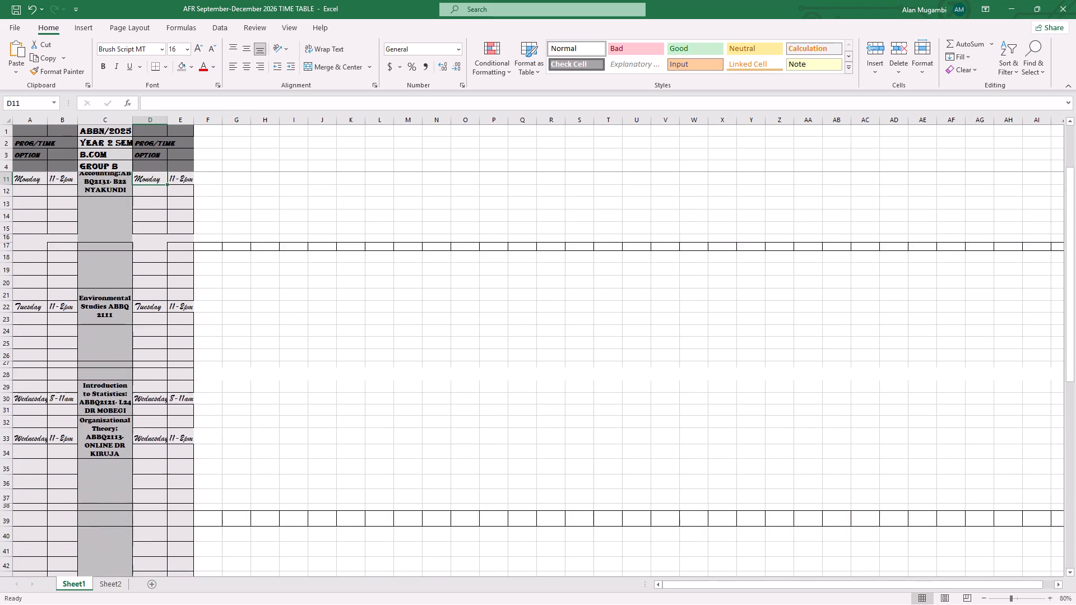
key("Up")
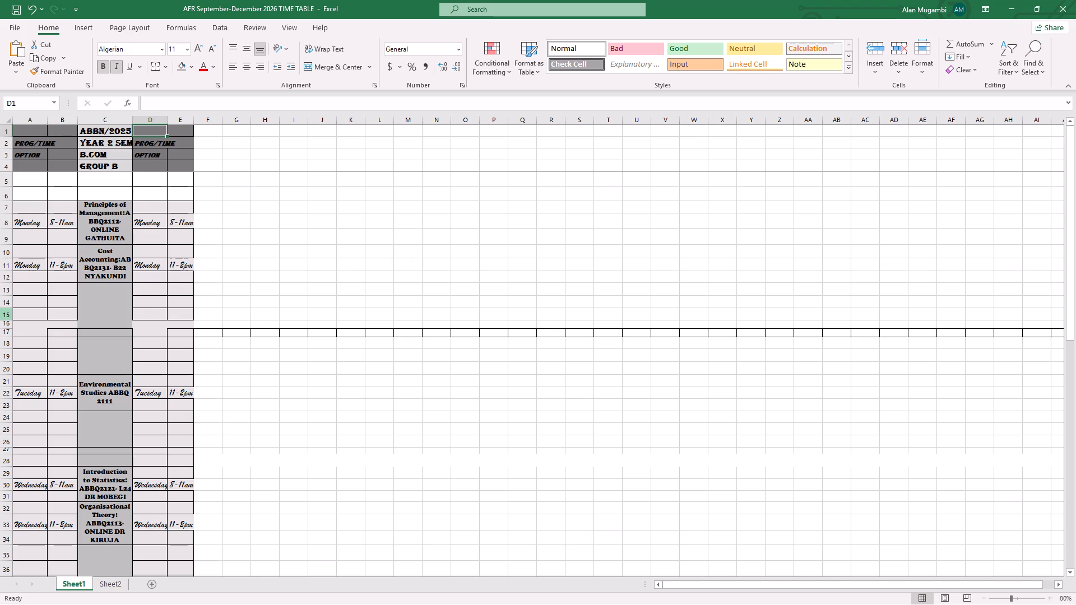
left_click_drag(46, 119, 52, 119)
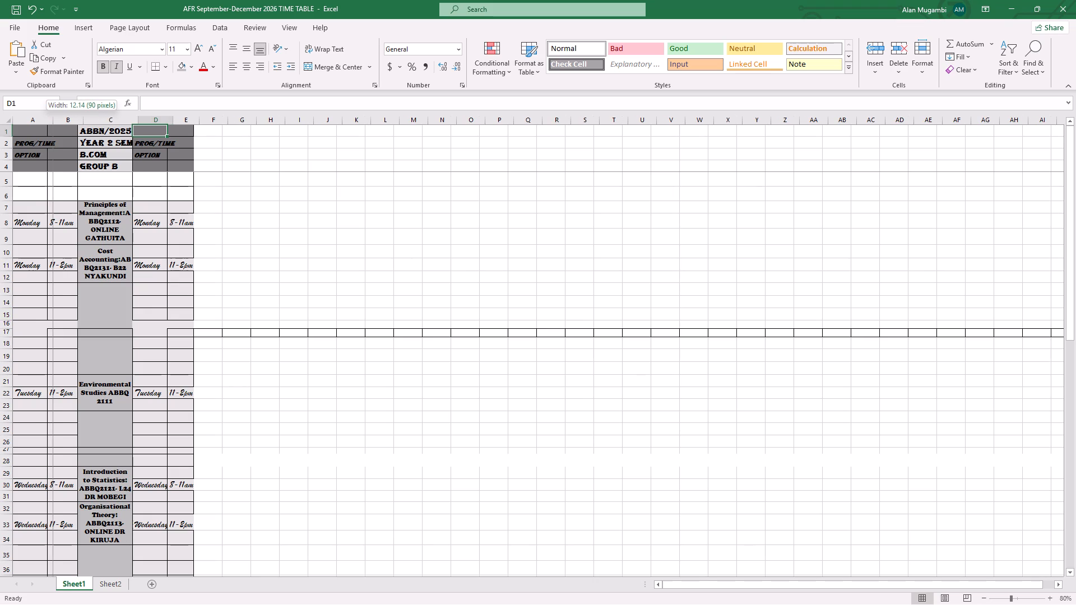
left_click_drag(52, 119, 47, 119)
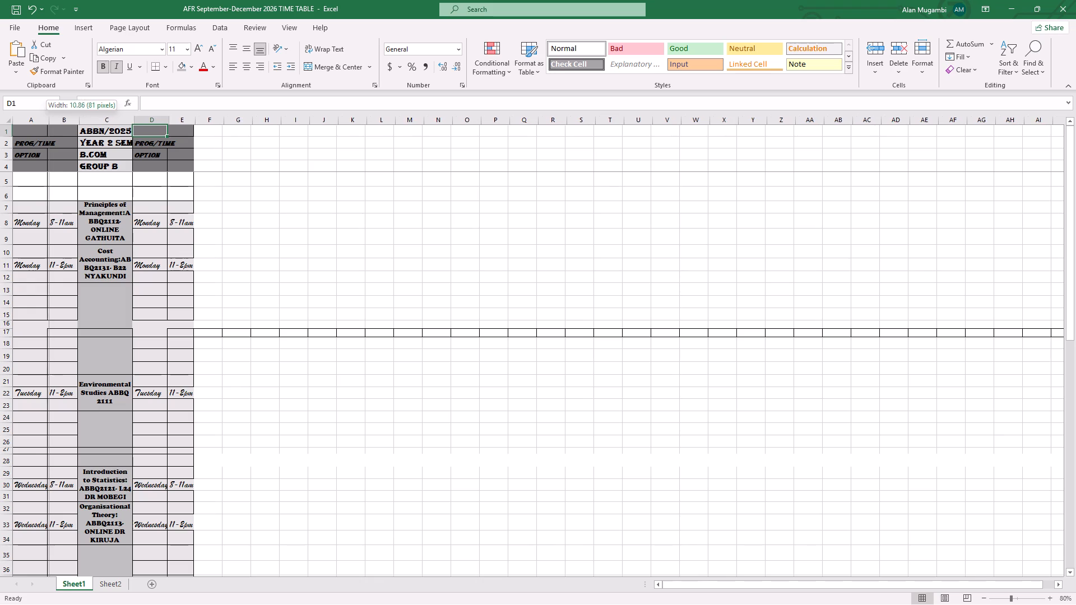
left_click_drag(47, 119, 49, 119)
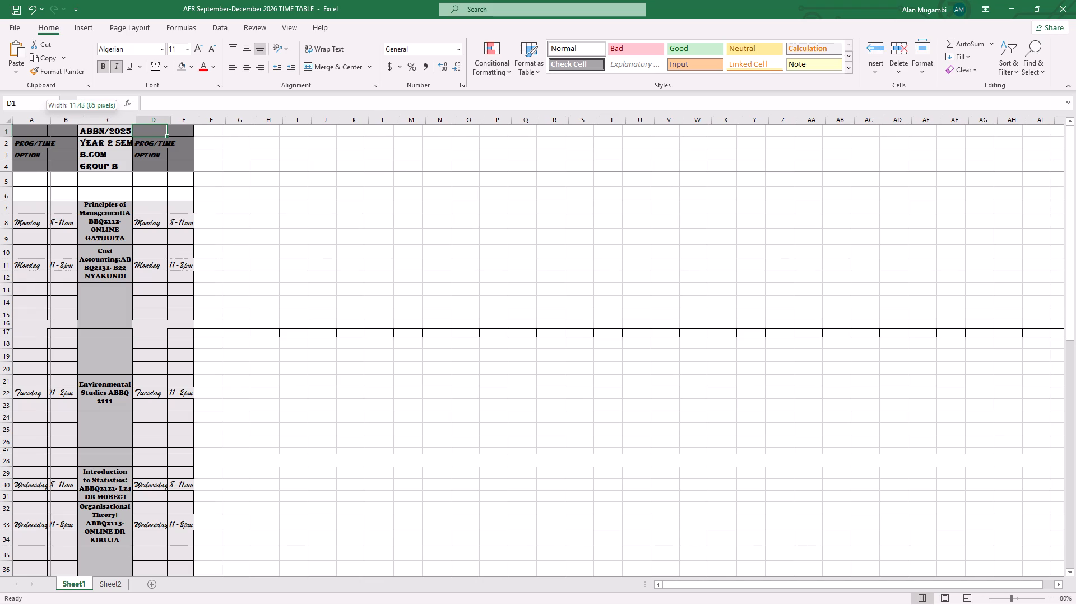
left_click_drag(49, 119, 52, 119)
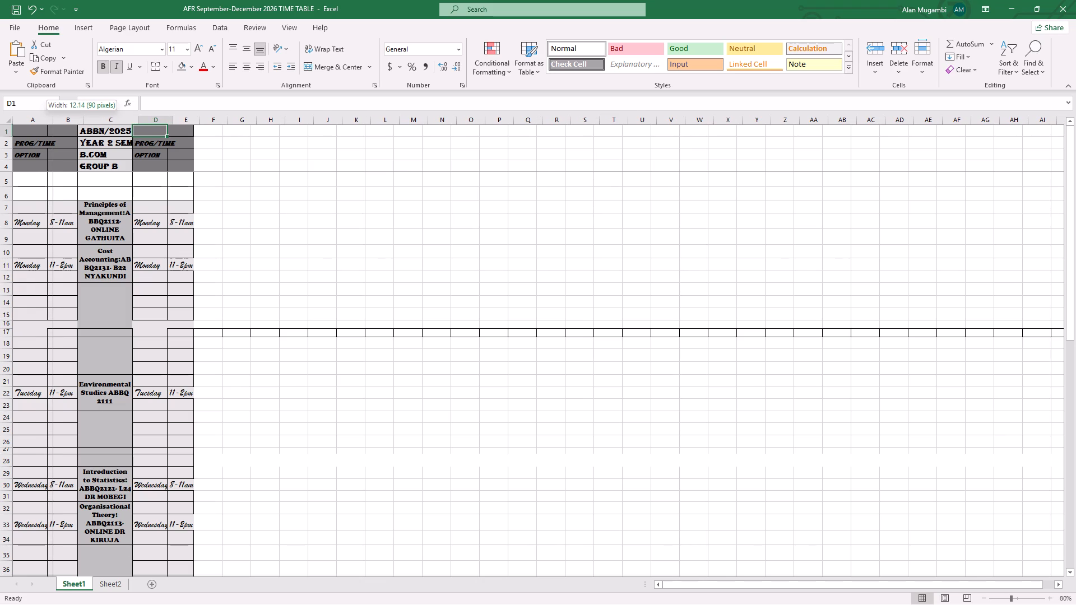
left_click_drag(52, 119, 51, 119)
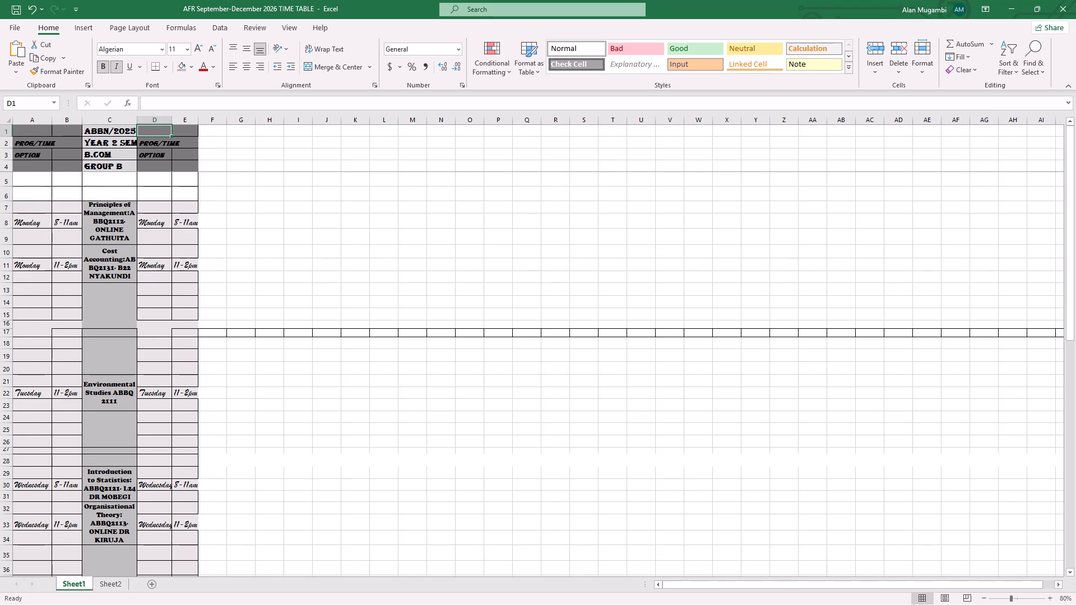
left_click_drag(82, 121, 86, 120)
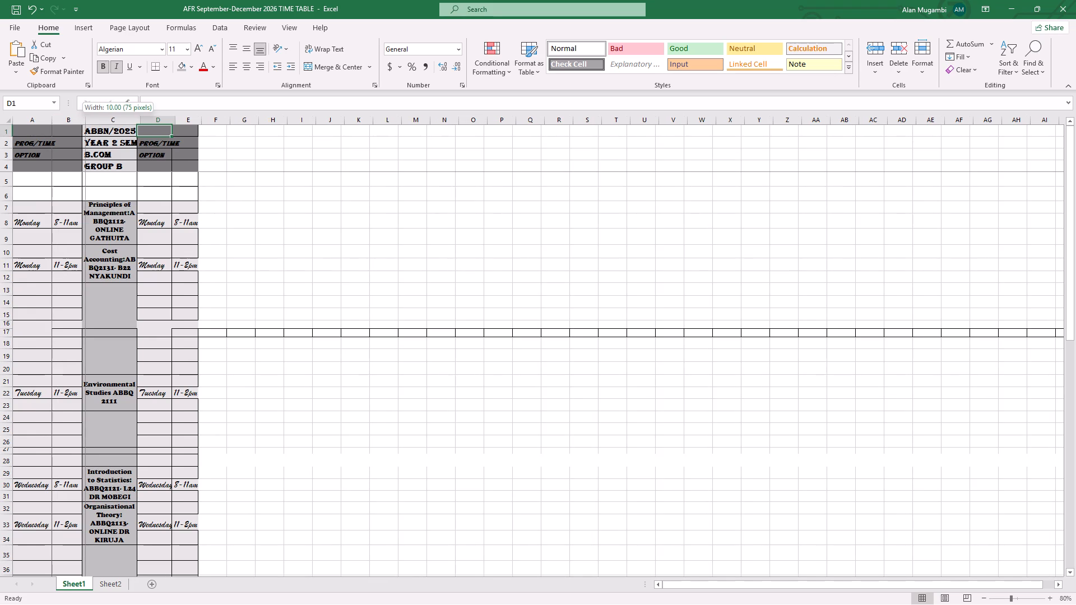
left_click_drag(86, 120, 83, 120)
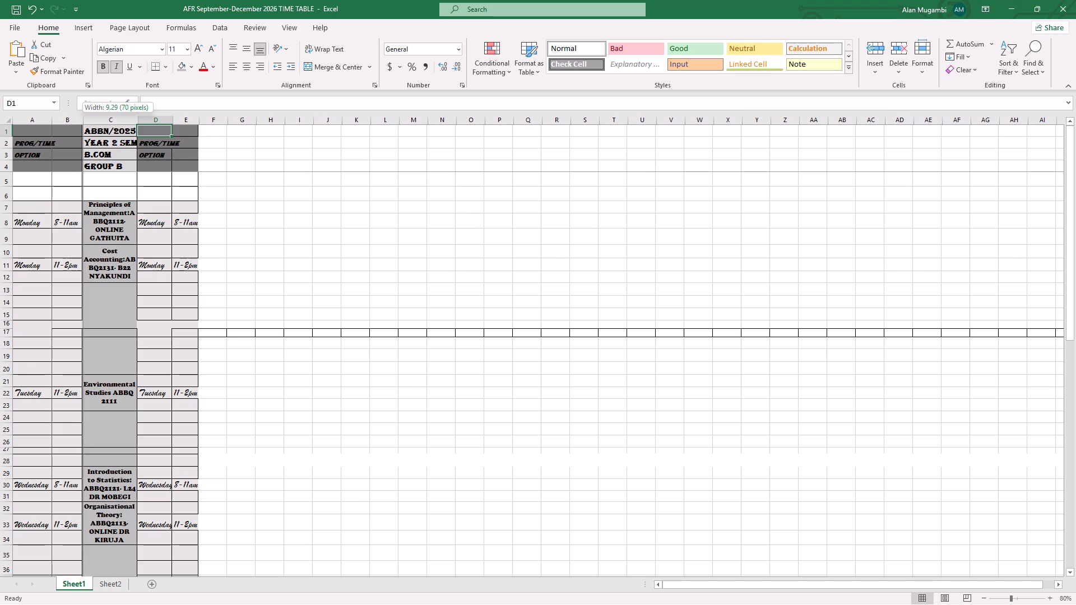
left_click_drag(83, 120, 89, 120)
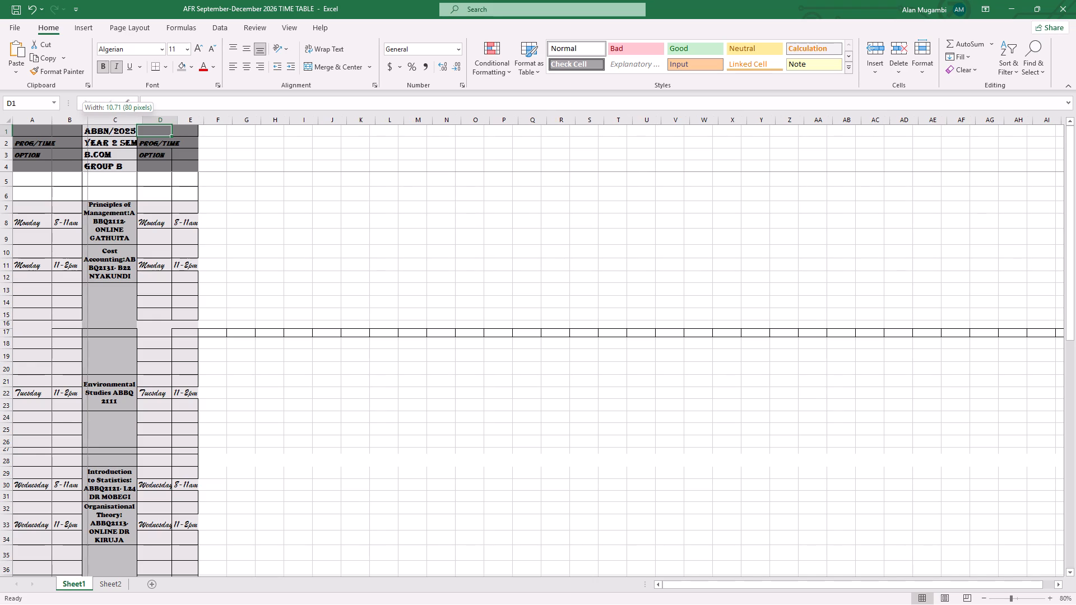
left_click_drag(89, 120, 92, 120)
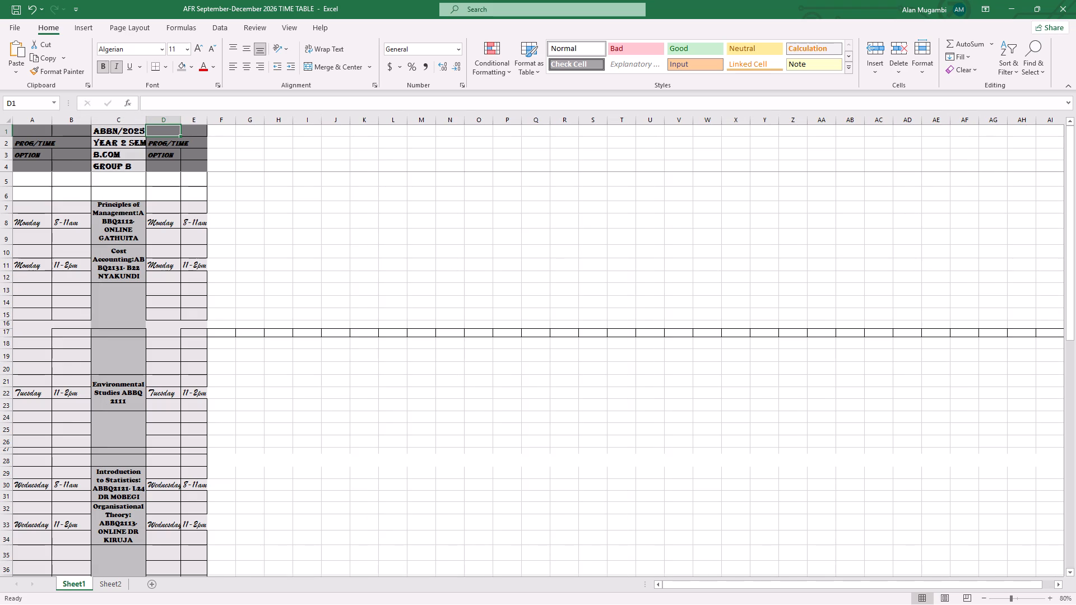
Widen the second day and time columns, D and E, to a width of about 12 each.
left_click_drag(180, 122, 189, 122)
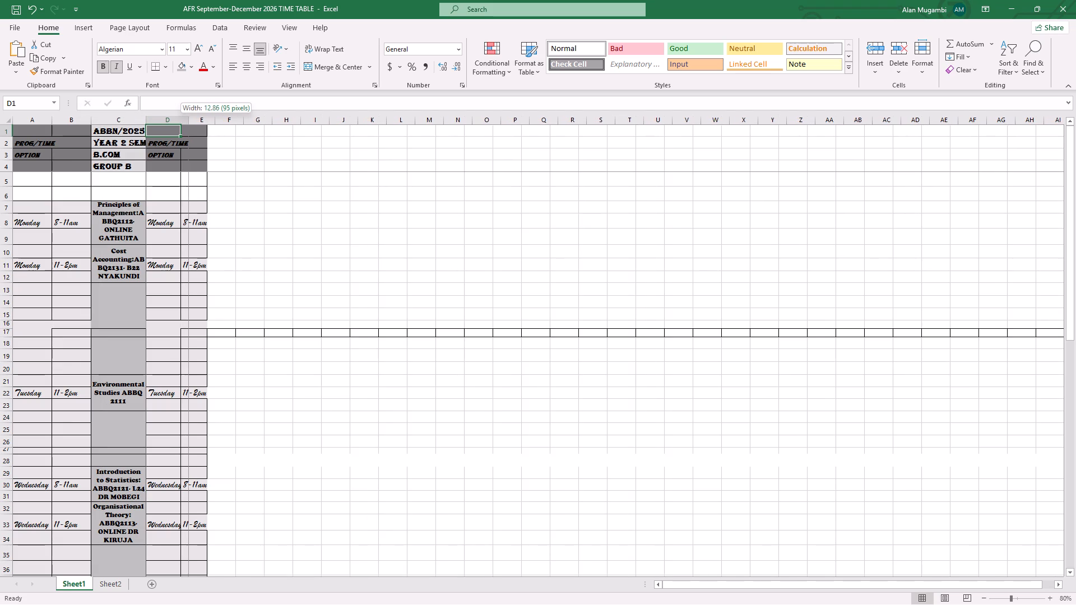
left_click_drag(189, 122, 187, 122)
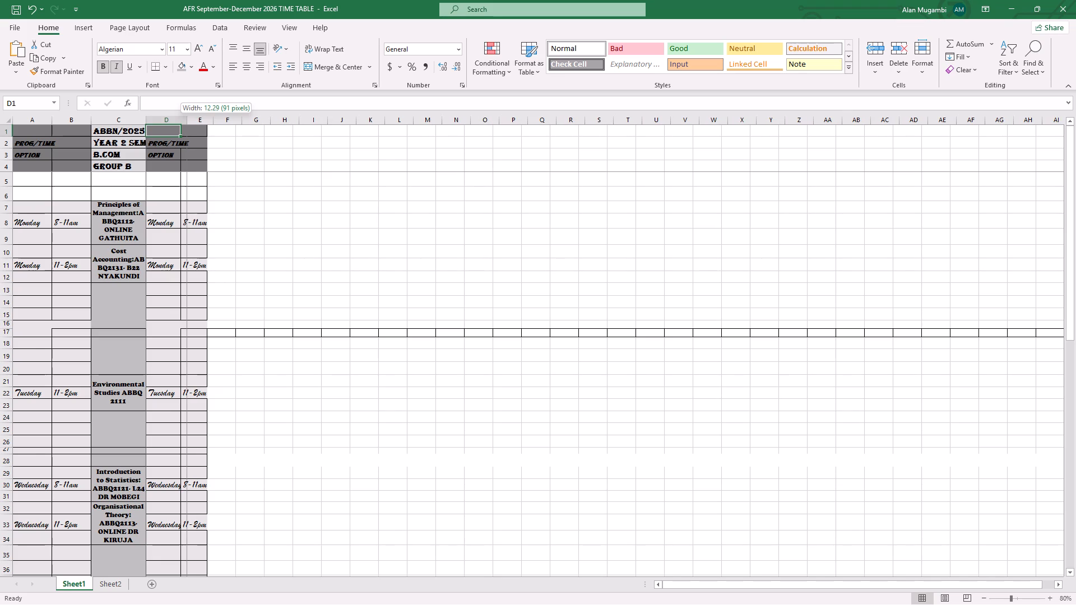
left_click_drag(187, 122, 185, 120)
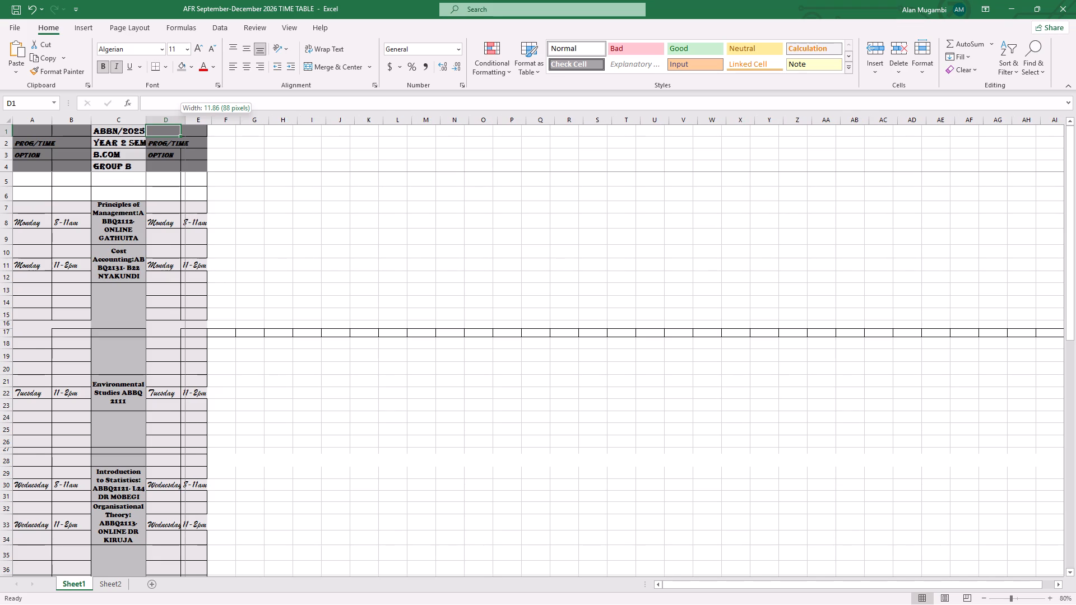
left_click_drag(185, 120, 186, 120)
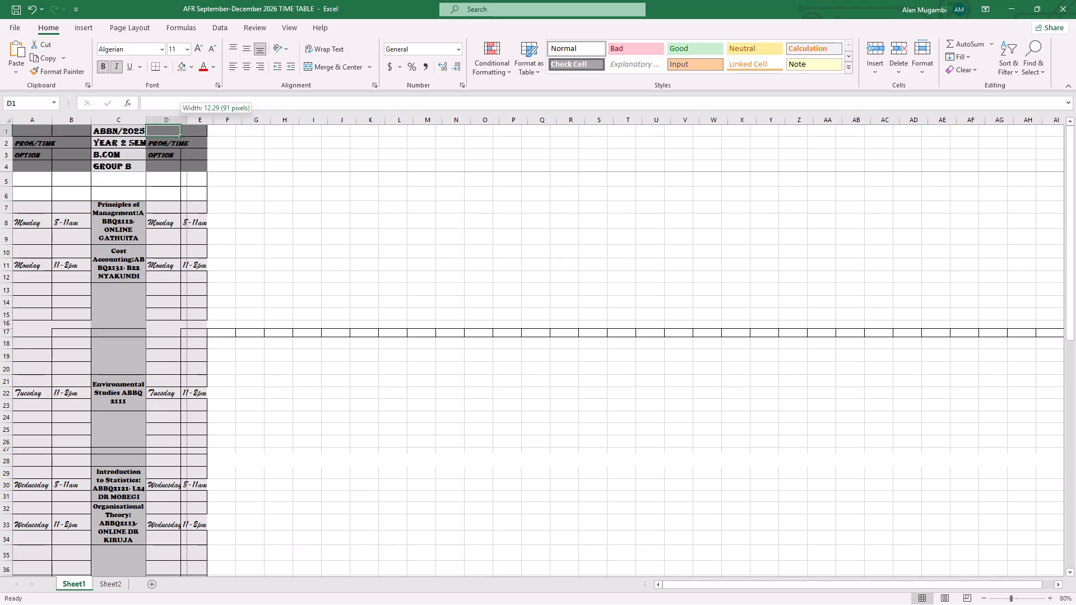
left_click_drag(186, 120, 185, 120)
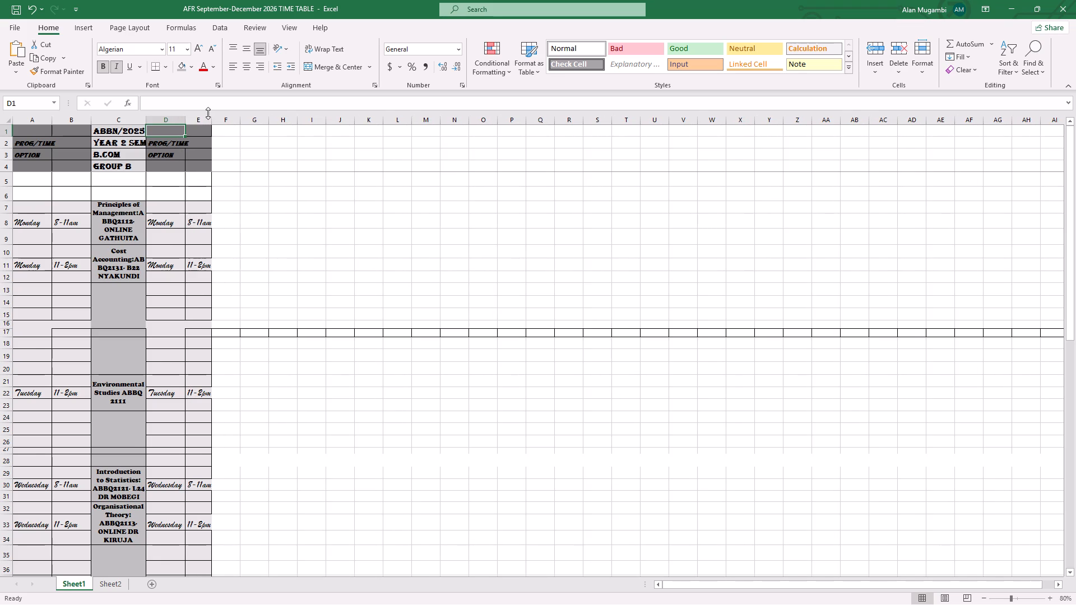
left_click_drag(211, 120, 220, 125)
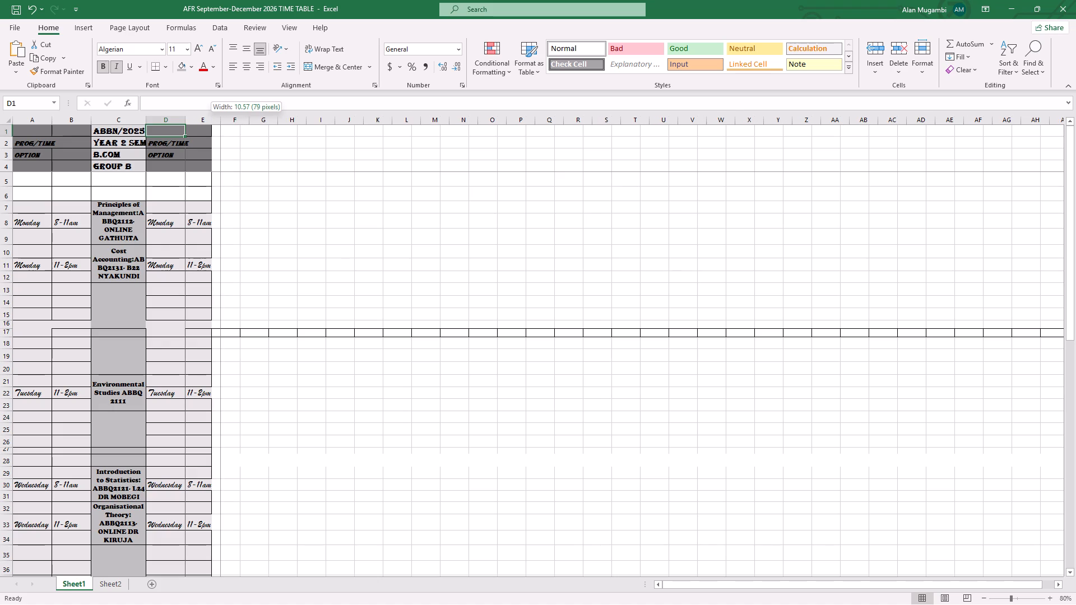
left_click_drag(220, 125, 226, 123)
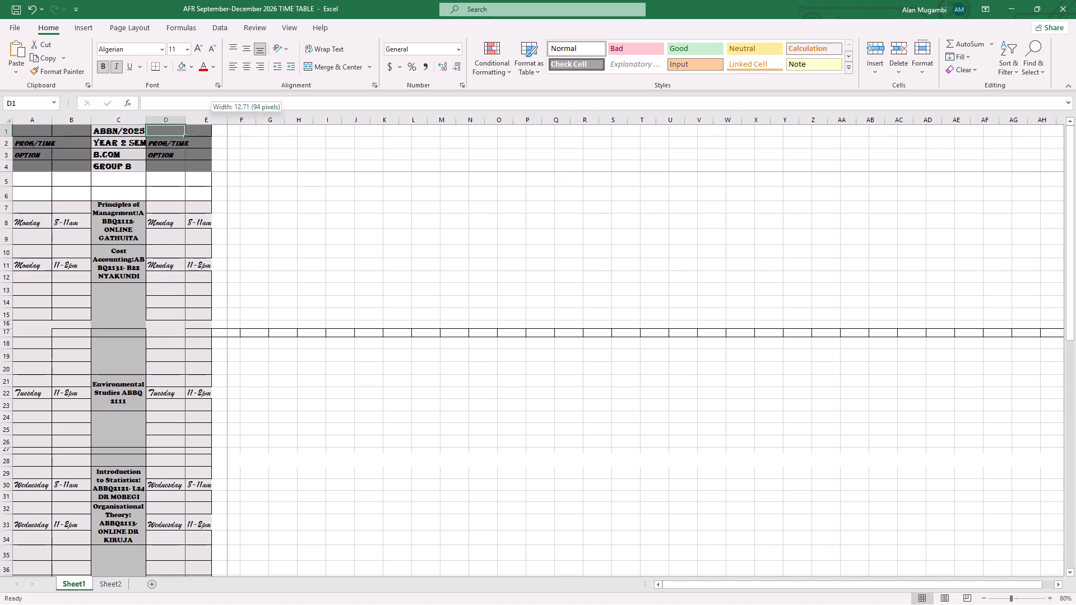
left_click_drag(226, 123, 225, 123)
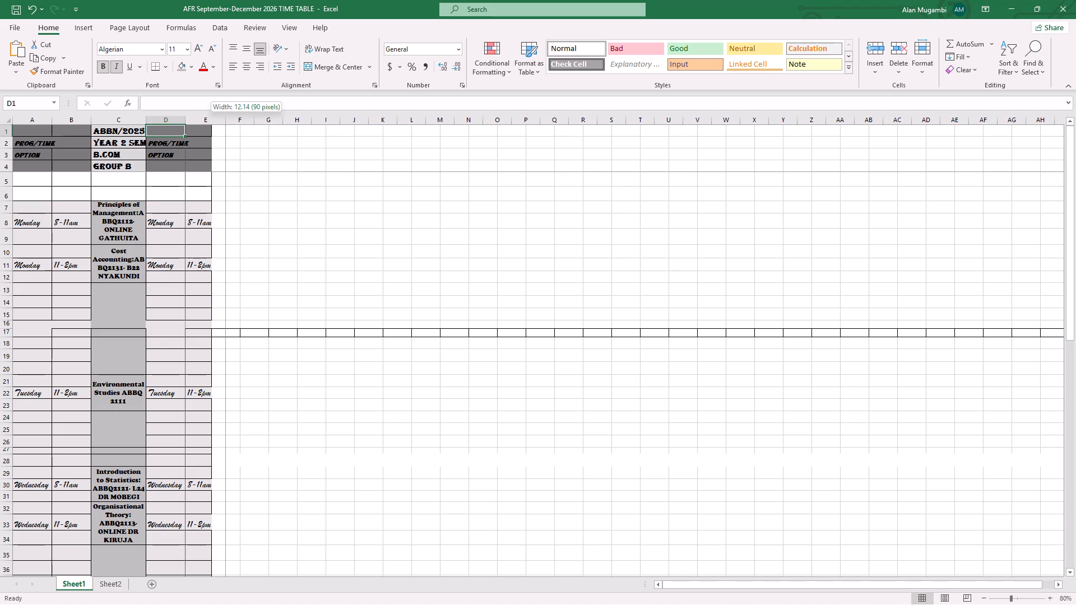
left_click_drag(225, 123, 224, 122)
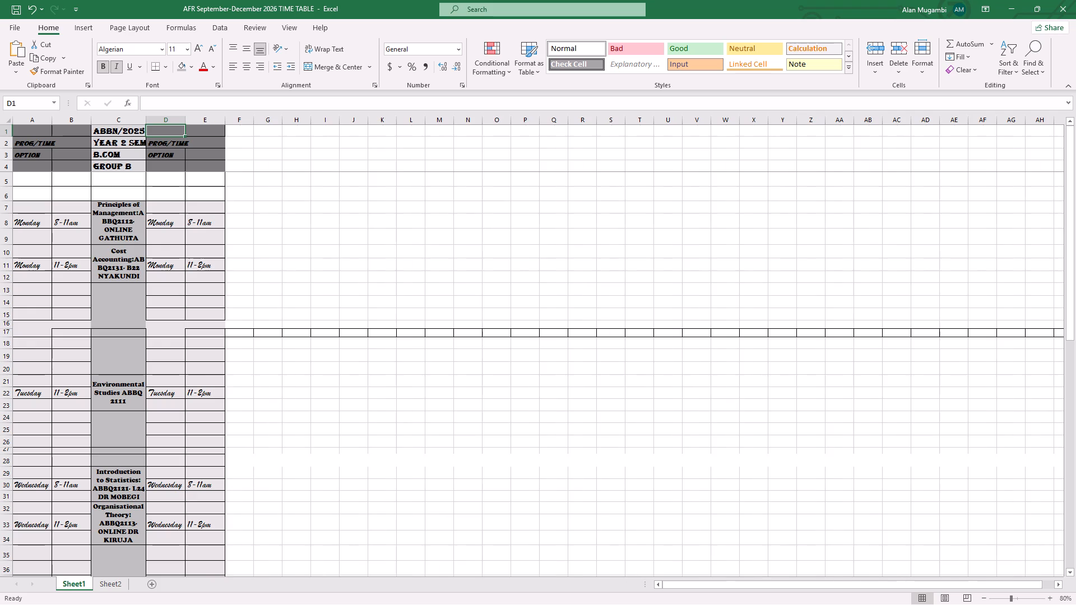
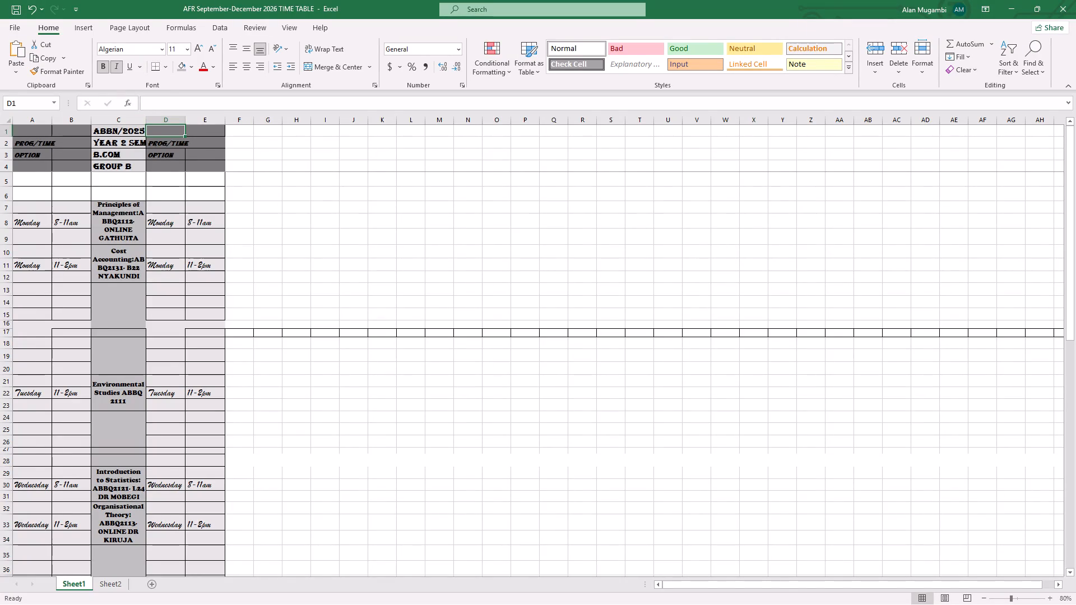
Widen the course column C to a width of about 20 so its headings and course names fit.
left_click_drag(146, 121, 151, 121)
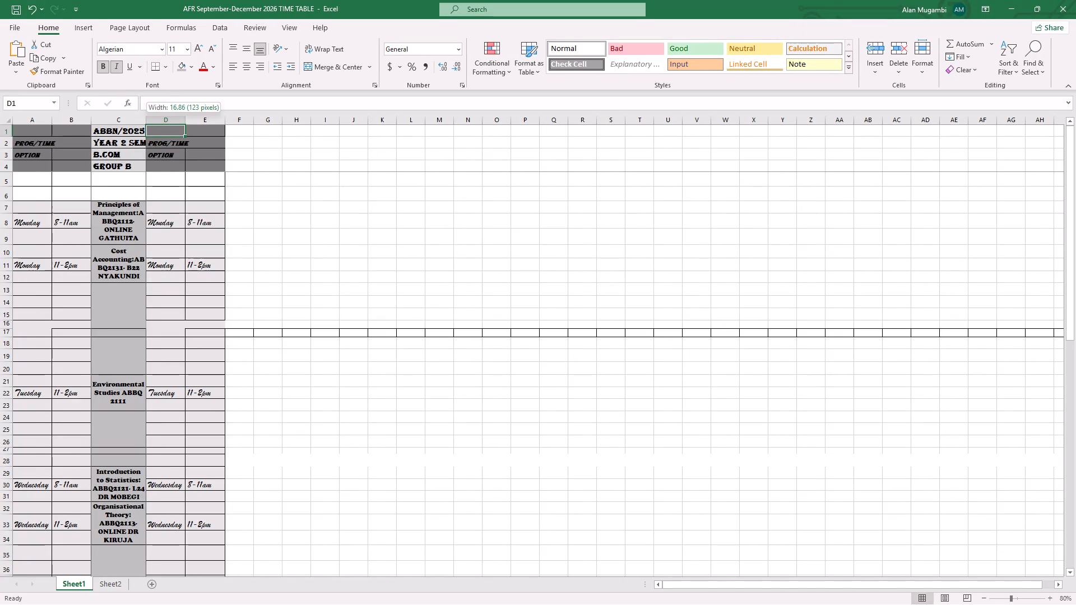
left_click_drag(151, 121, 155, 121)
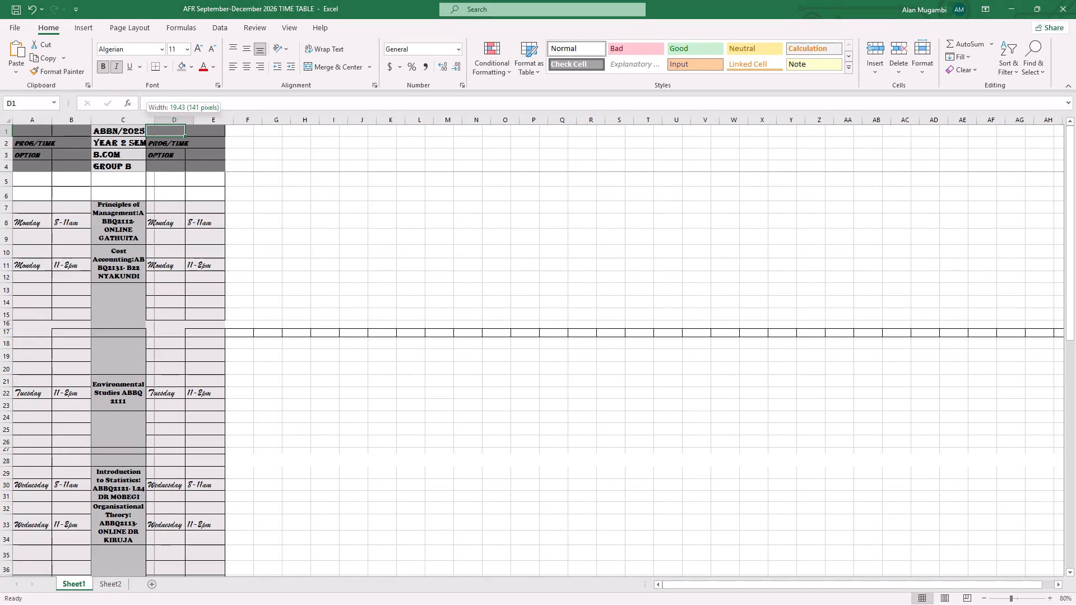
left_click_drag(155, 121, 164, 121)
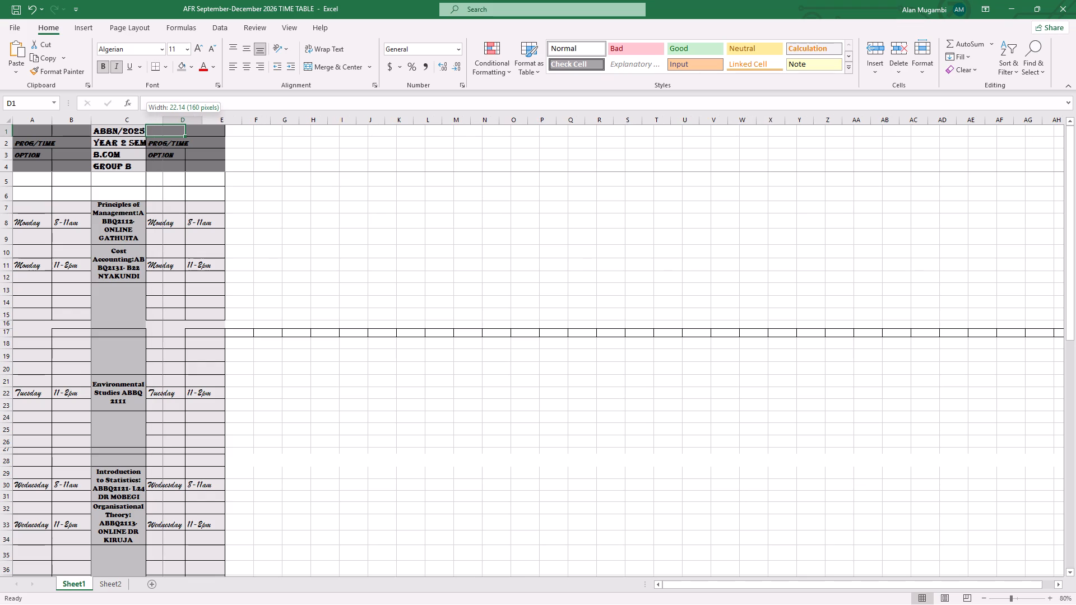
left_click_drag(164, 121, 160, 120)
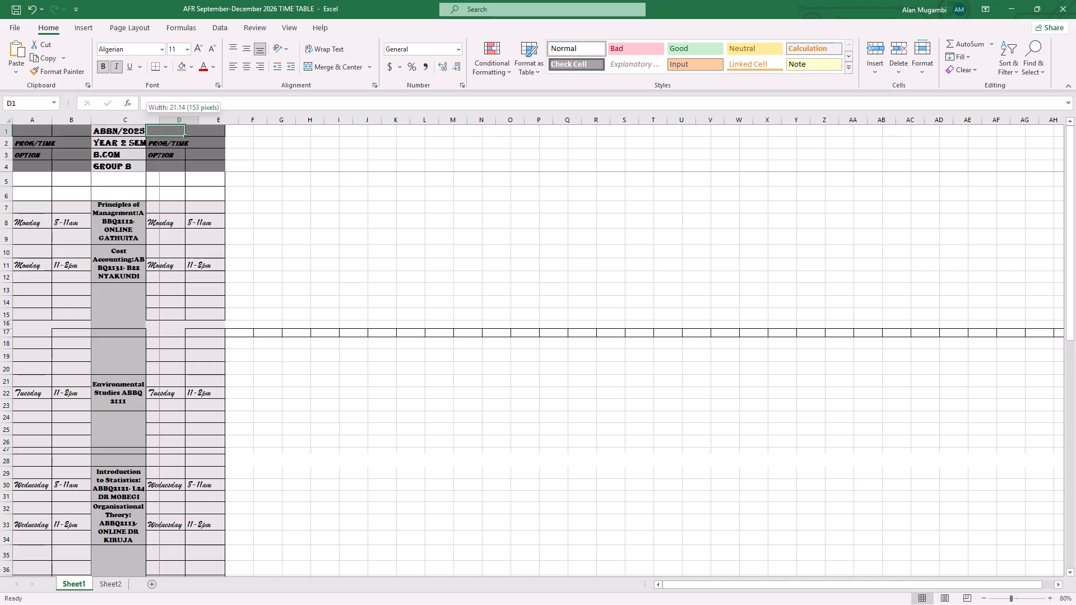
left_click_drag(160, 120, 156, 120)
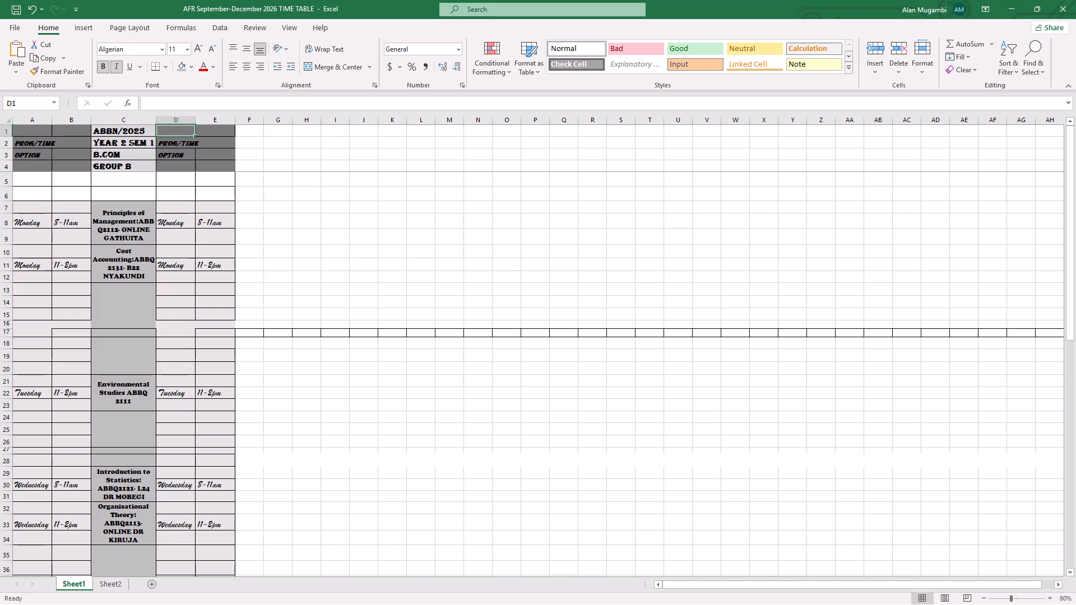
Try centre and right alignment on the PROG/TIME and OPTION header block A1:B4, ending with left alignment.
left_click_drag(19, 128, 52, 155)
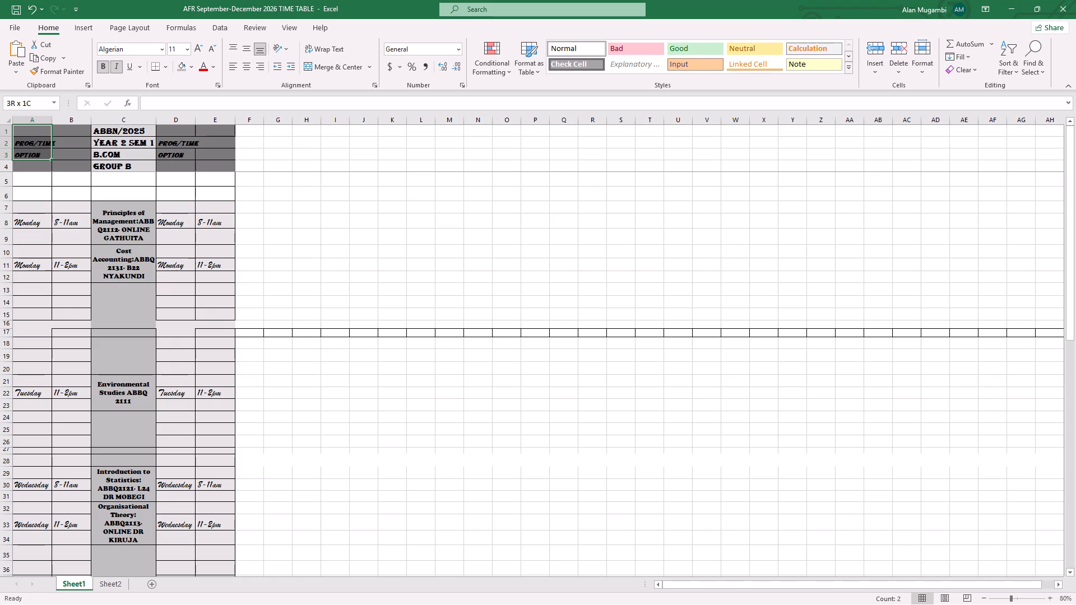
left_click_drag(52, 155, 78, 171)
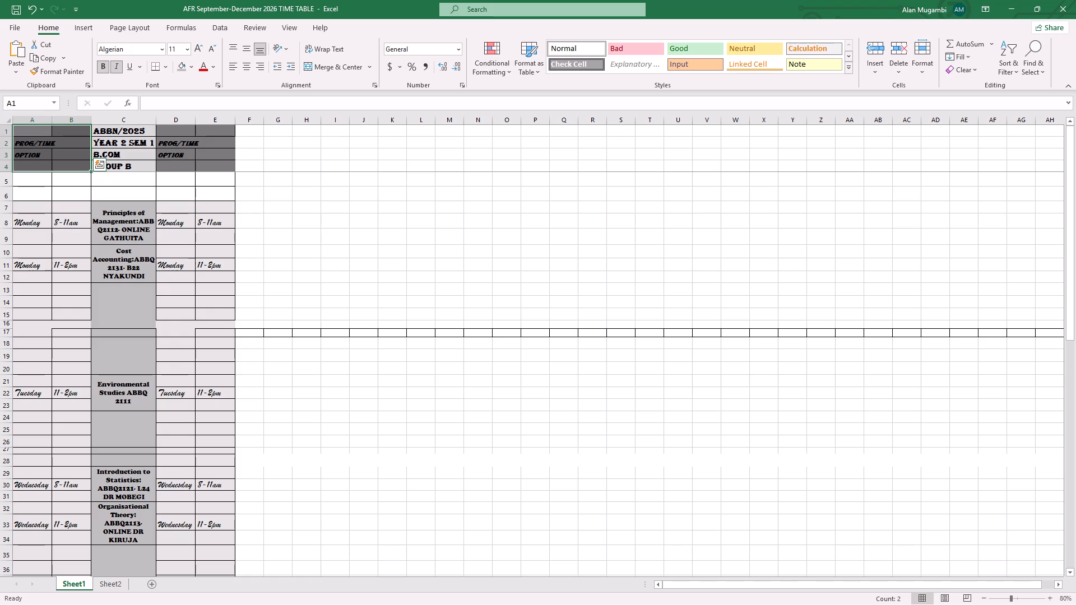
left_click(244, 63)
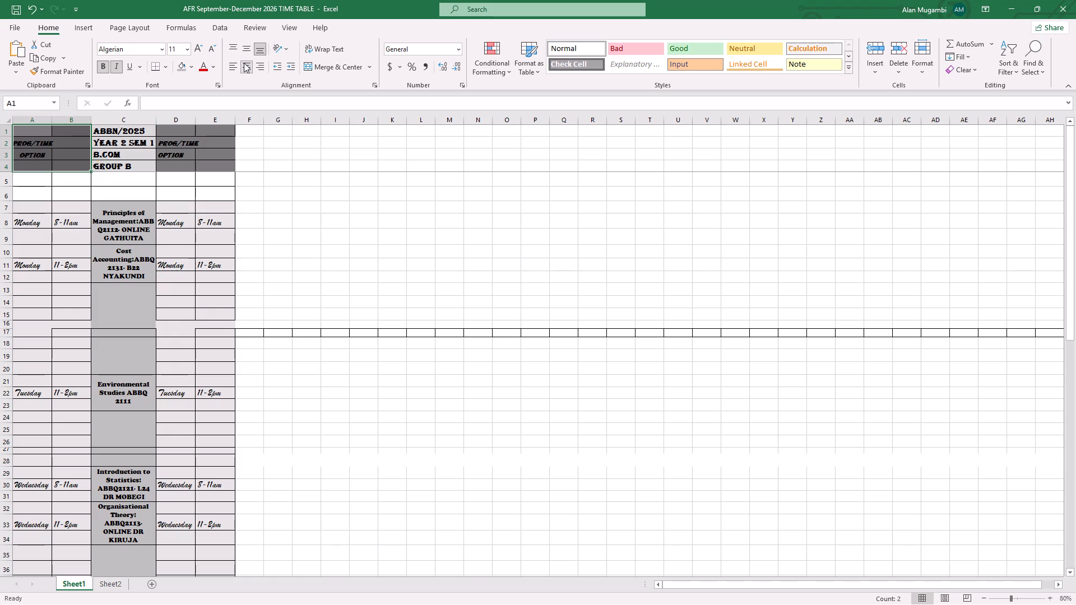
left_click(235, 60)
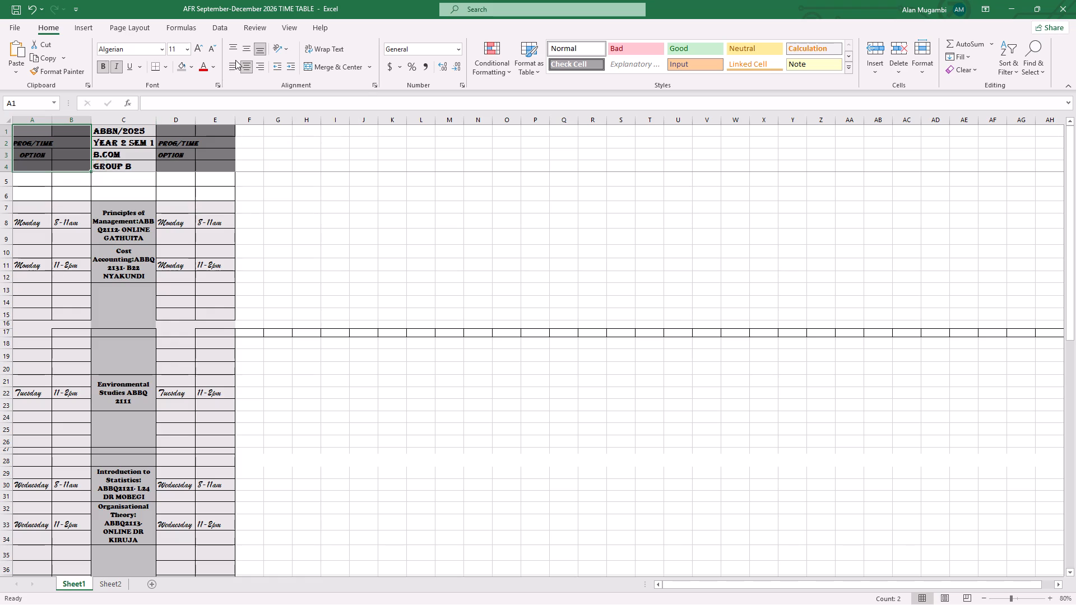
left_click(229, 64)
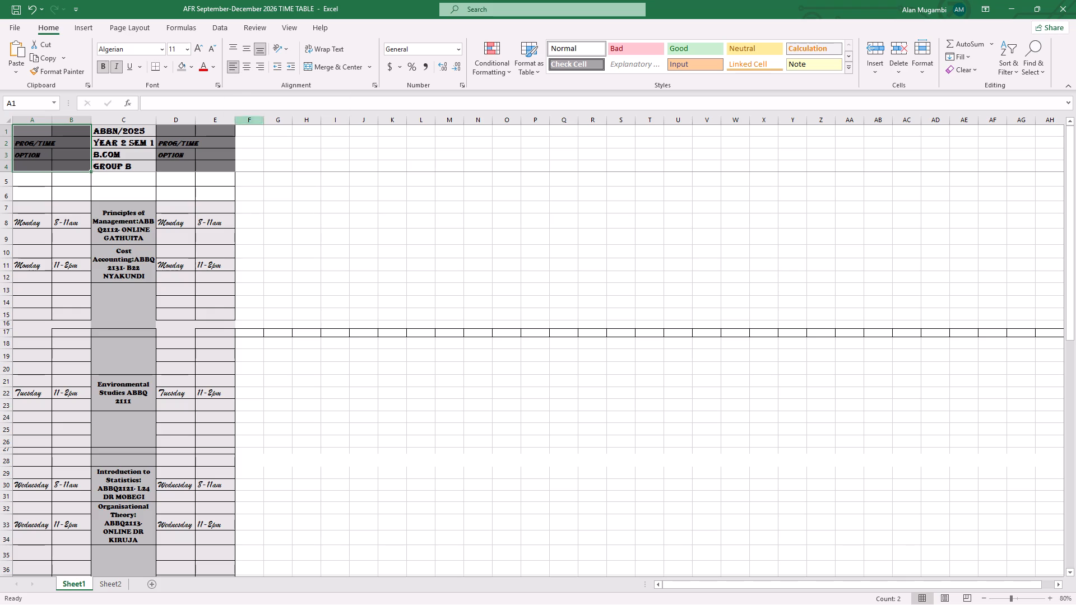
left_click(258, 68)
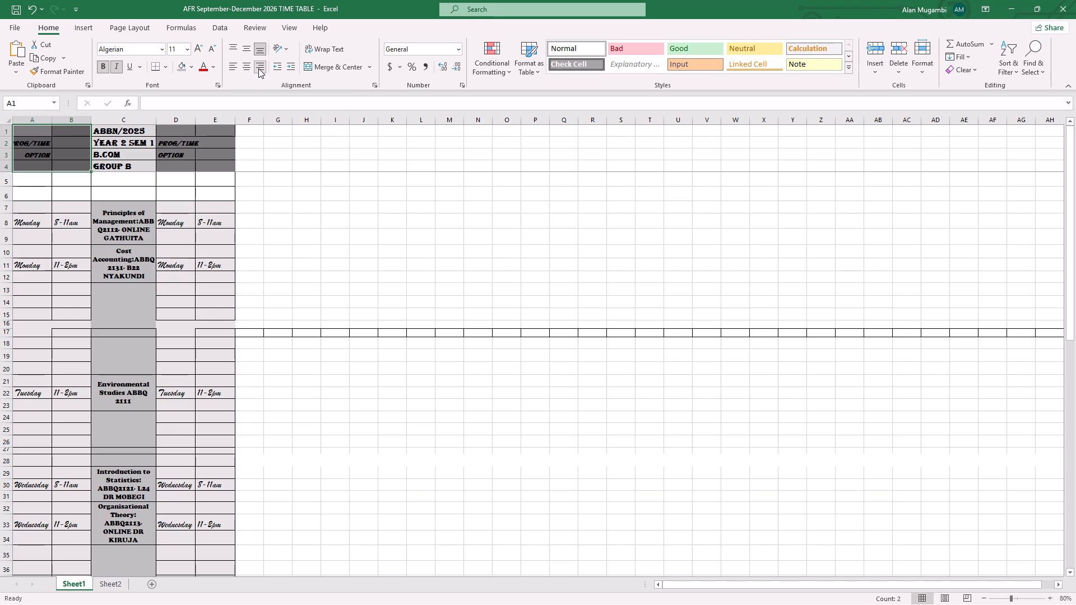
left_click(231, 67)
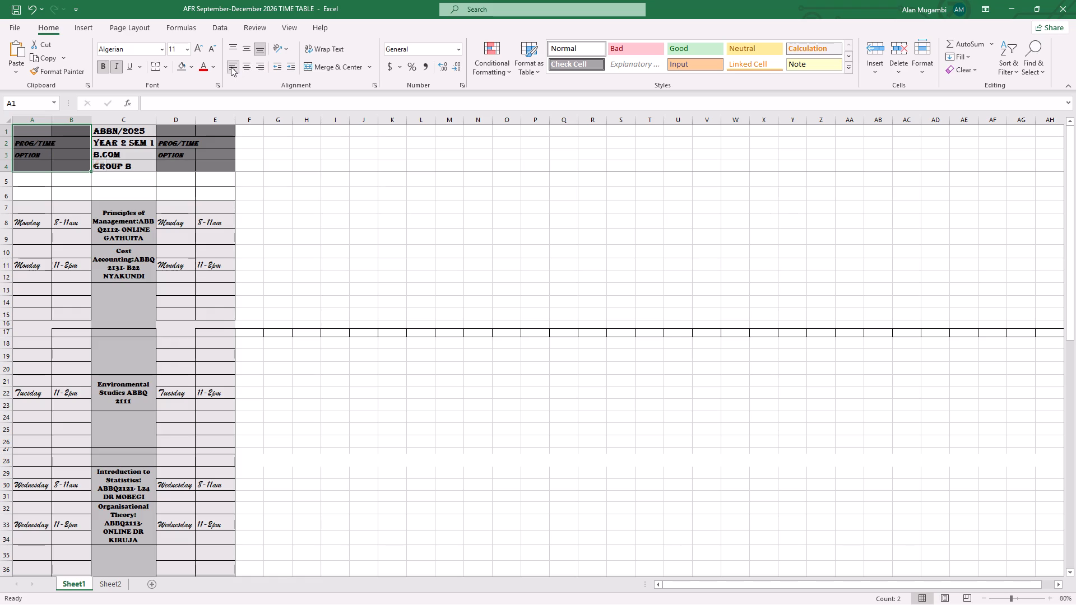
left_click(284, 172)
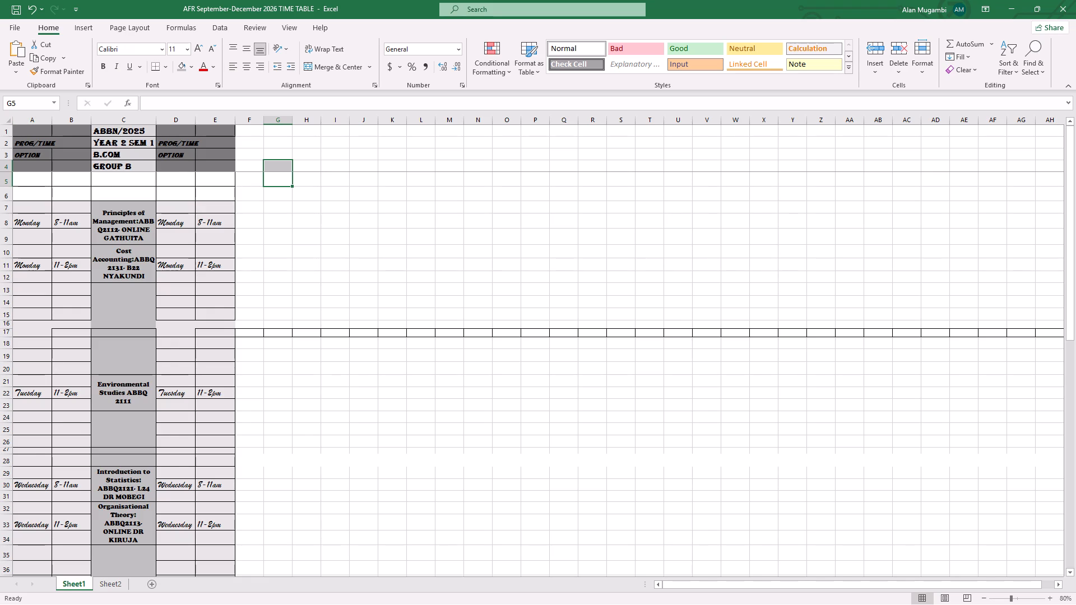
Select the PROG/TIME and OPTION header block A1:B4.
left_click_drag(21, 132, 76, 158)
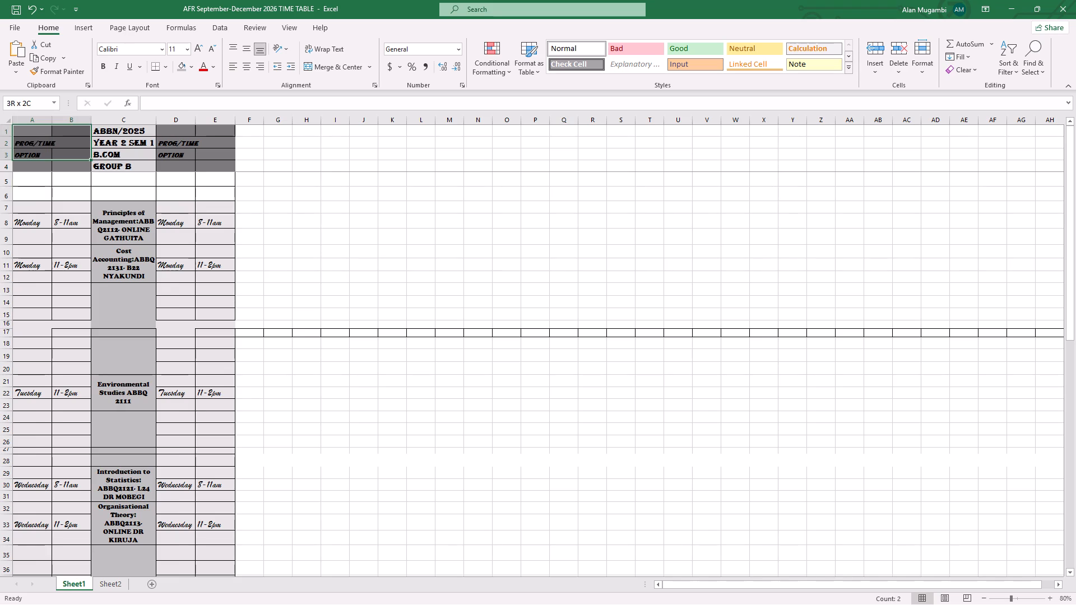
left_click_drag(76, 158, 80, 163)
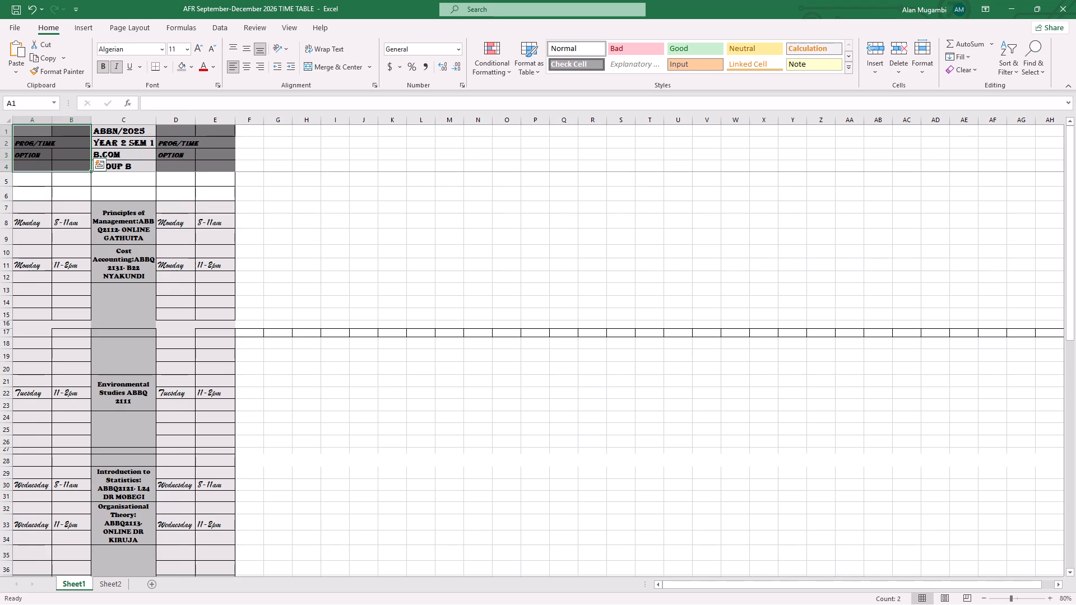
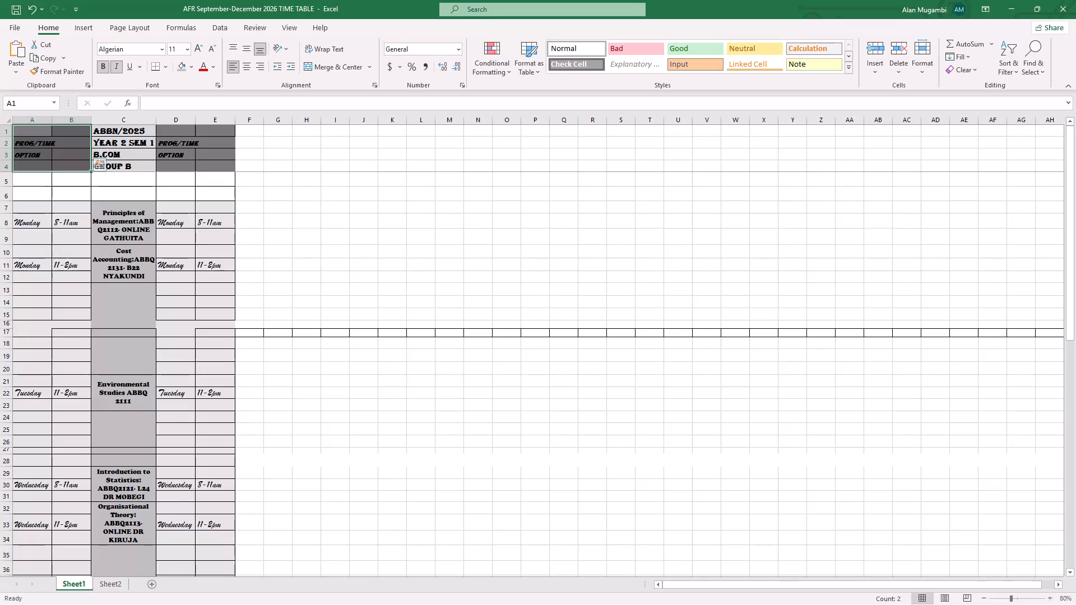
Fill both PROG/TIME and OPTION header blocks, A1:B4 and D1:E4, with the same light gold theme color.
right_click(62, 155)
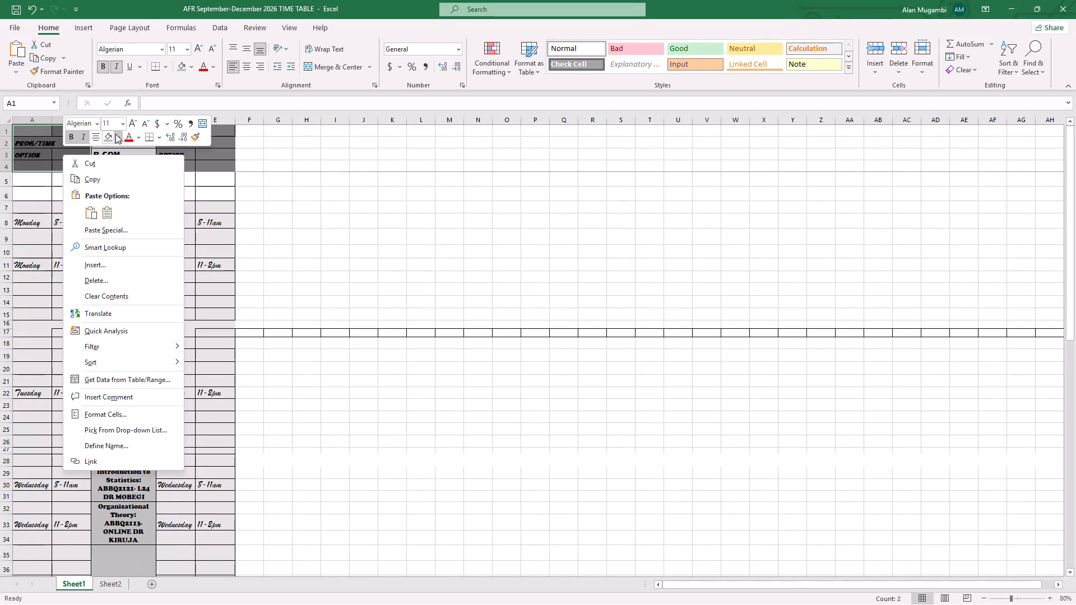
left_click(115, 134)
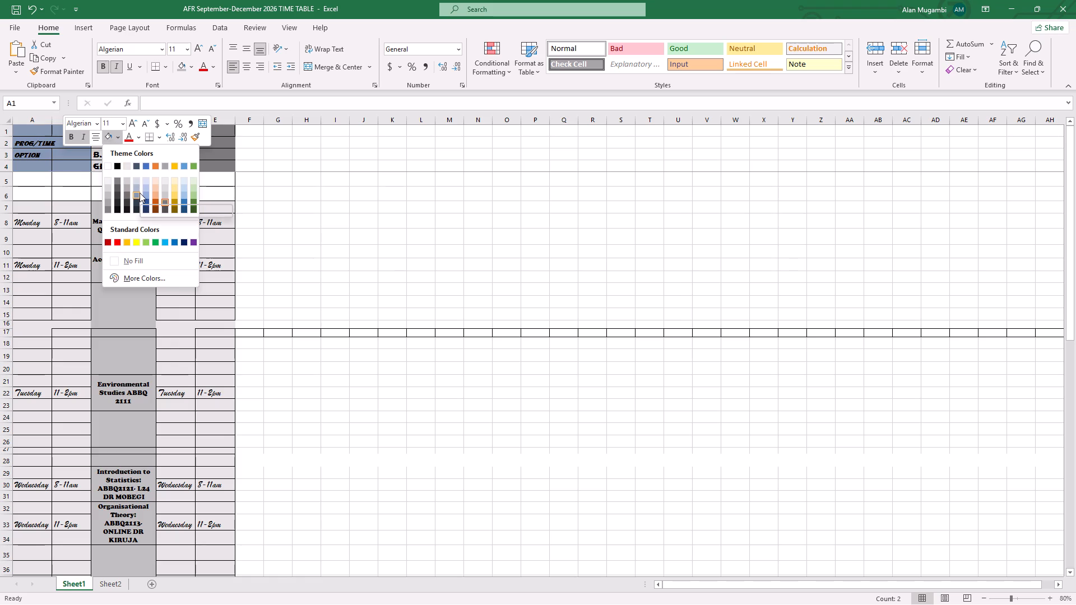
left_click(175, 195)
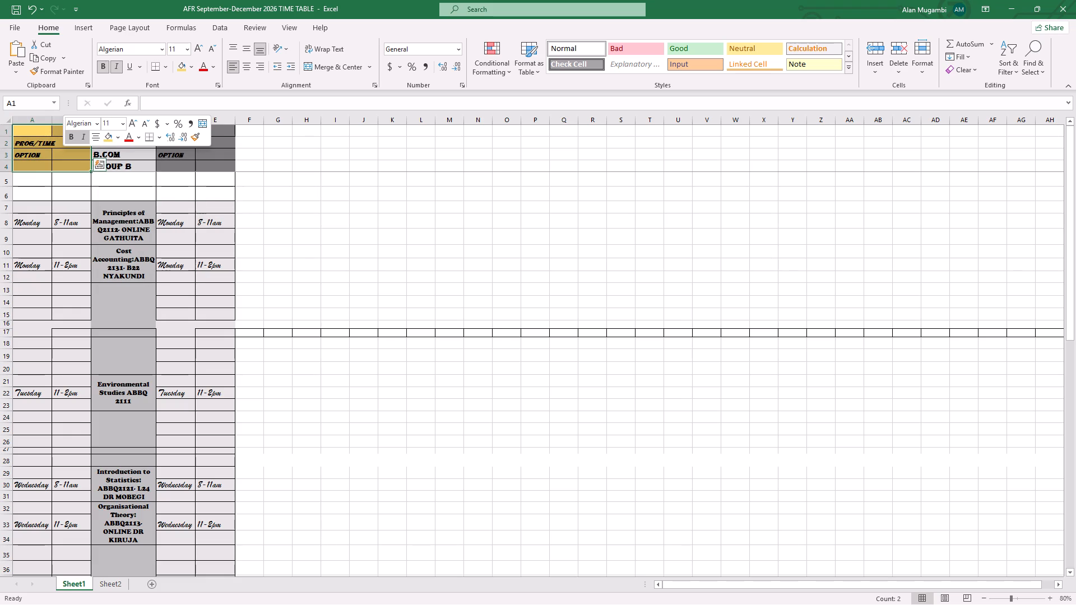
left_click_drag(168, 167, 217, 136)
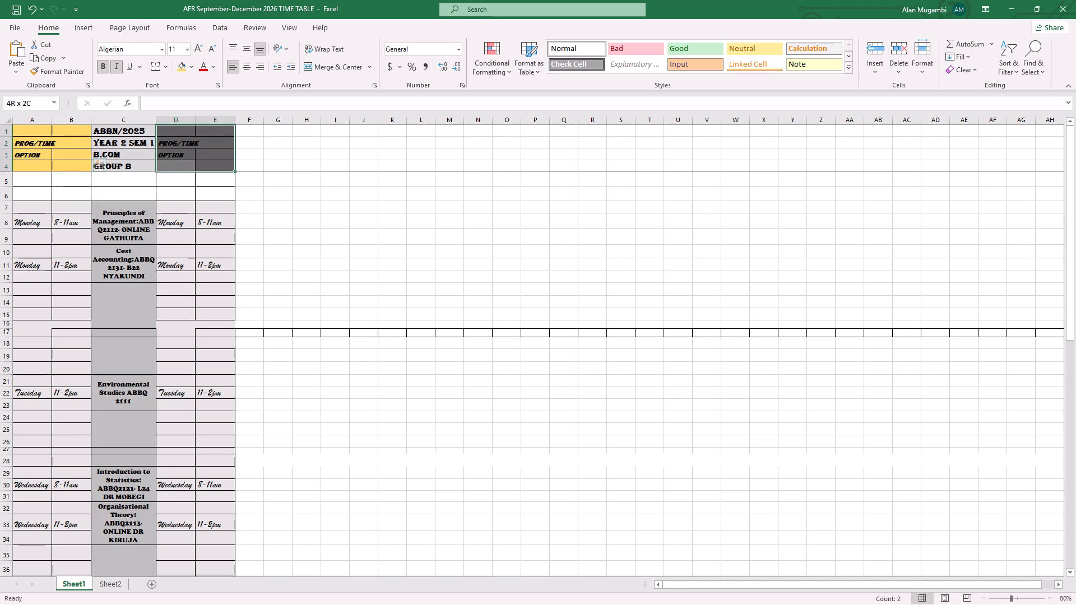
right_click(205, 142)
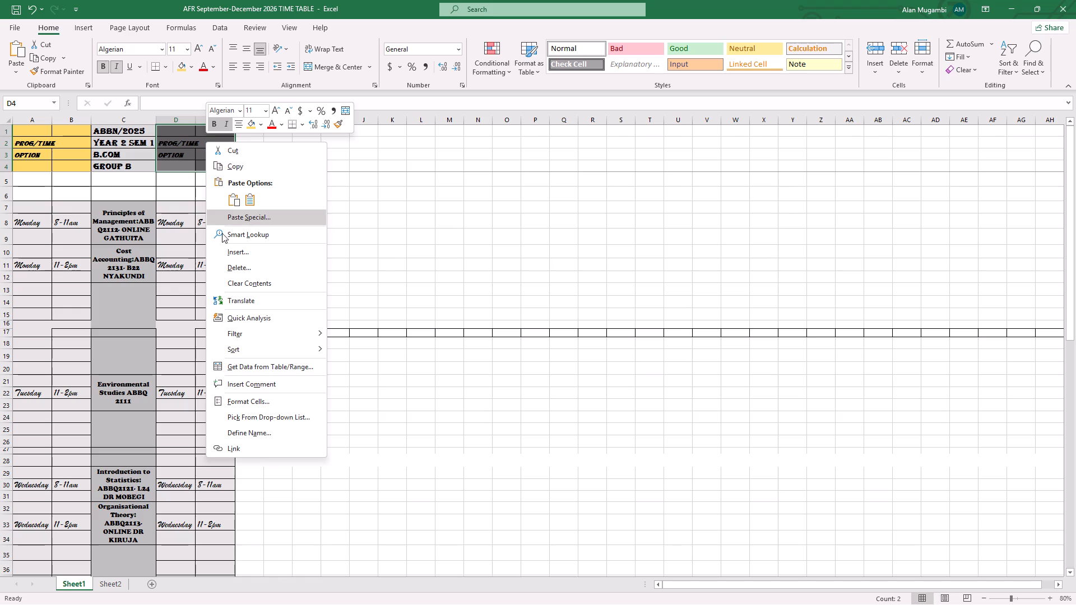
left_click(249, 126)
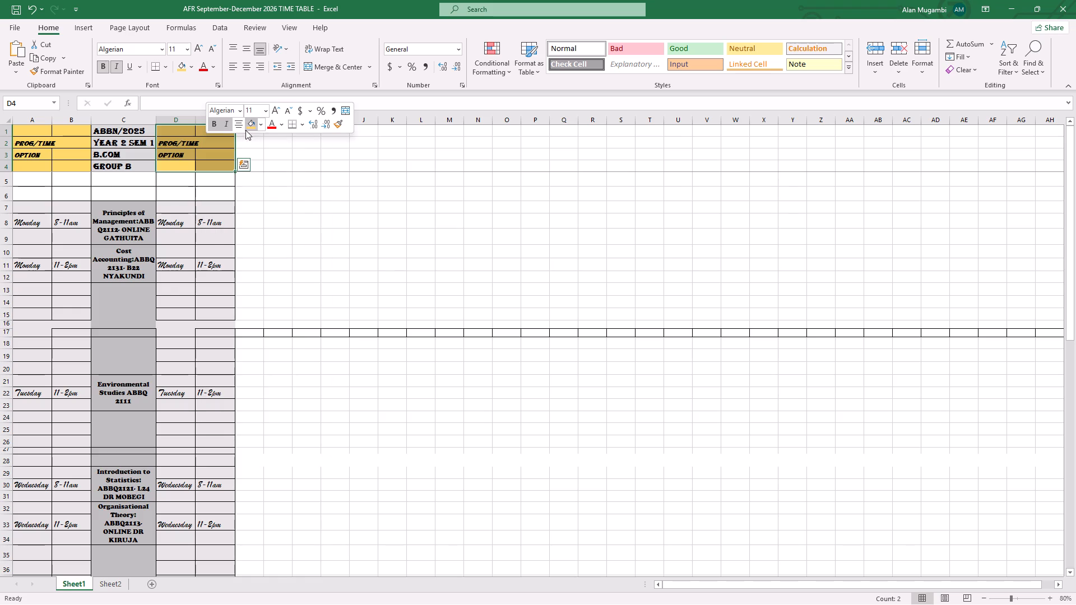
Fill the ABBN/2025 Year 2 B.COM Group B heading cells C1:C4 with dark orange.
left_click_drag(100, 130, 109, 139)
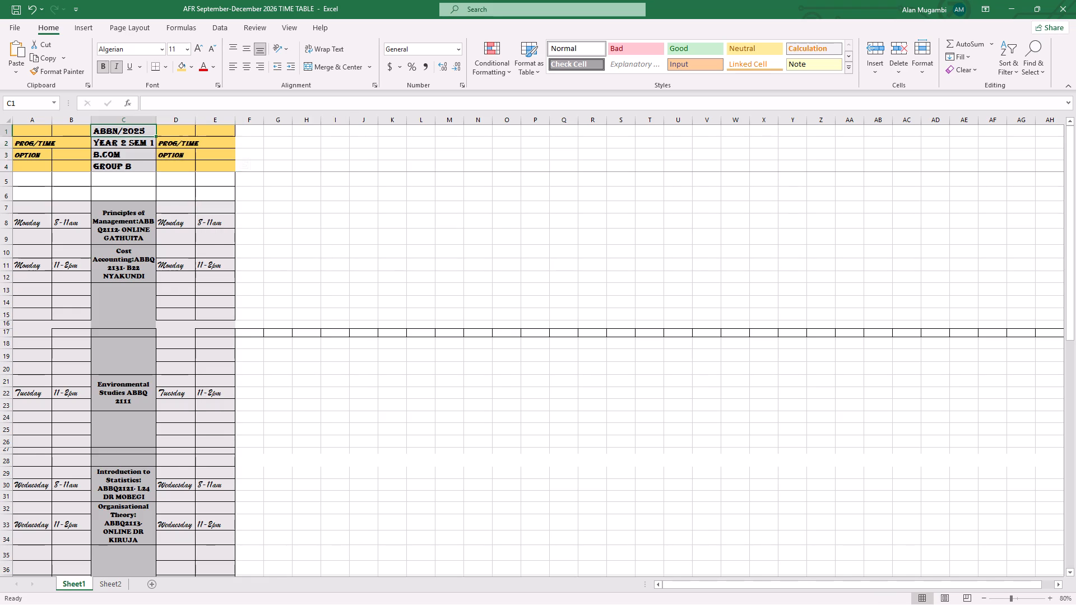
left_click_drag(109, 139, 131, 165)
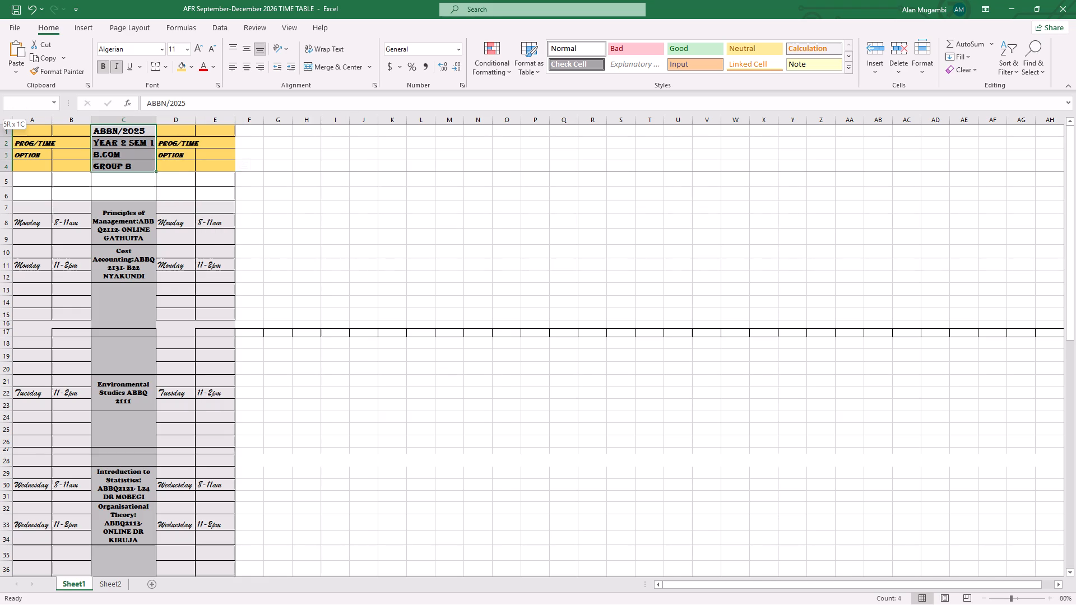
left_click_drag(131, 165, 130, 165)
right_click(128, 159)
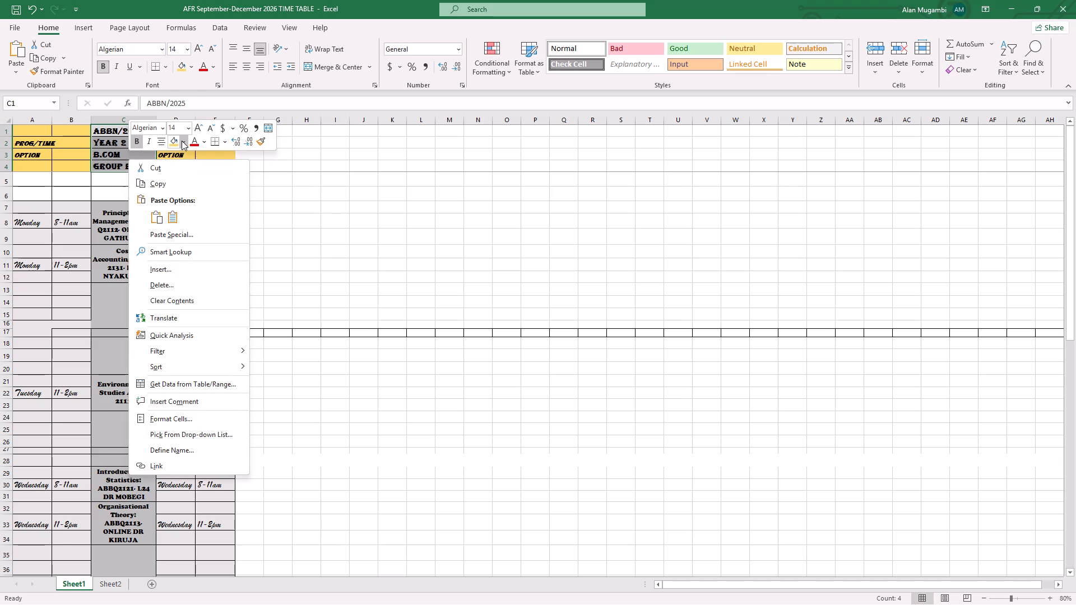
left_click(182, 141)
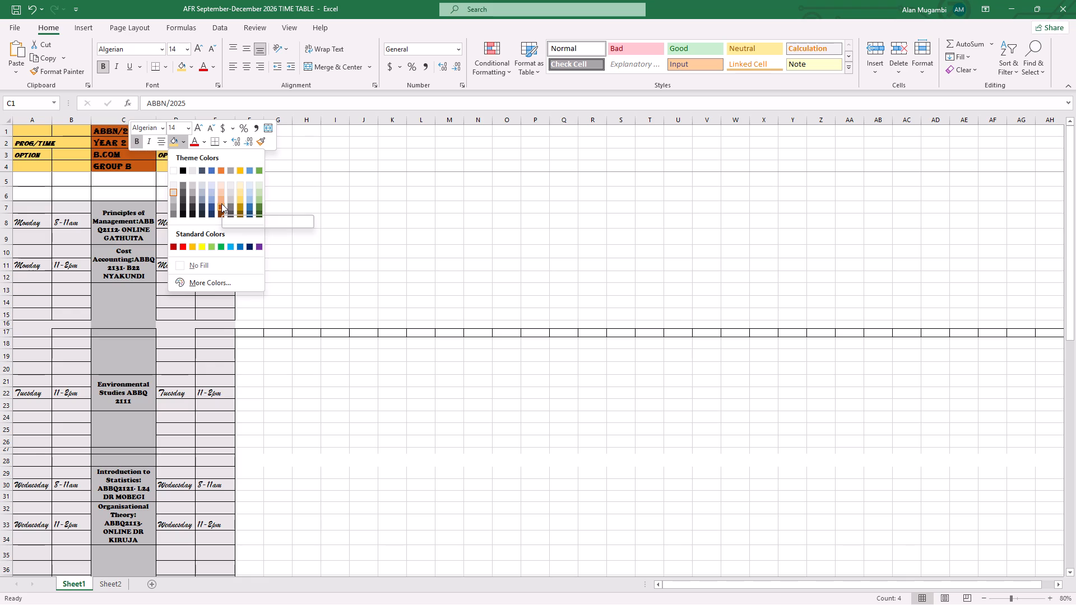
left_click(221, 203)
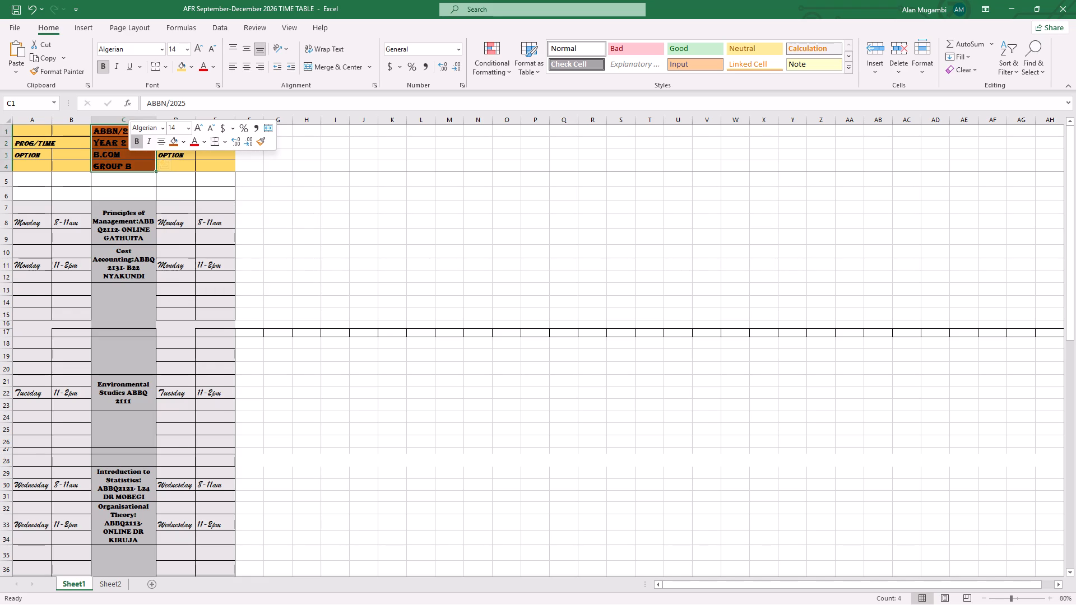
Fill the day and time cells A7:B58, from Monday down to Friday above the red row, with theme green.
left_click_drag(22, 206, 50, 264)
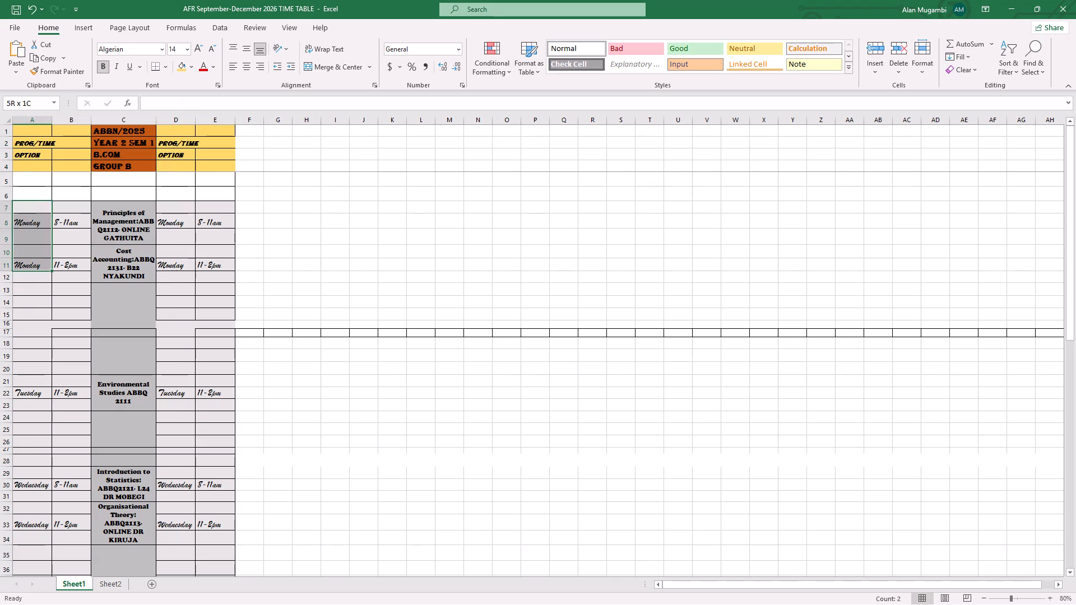
left_click_drag(50, 264, 62, 572)
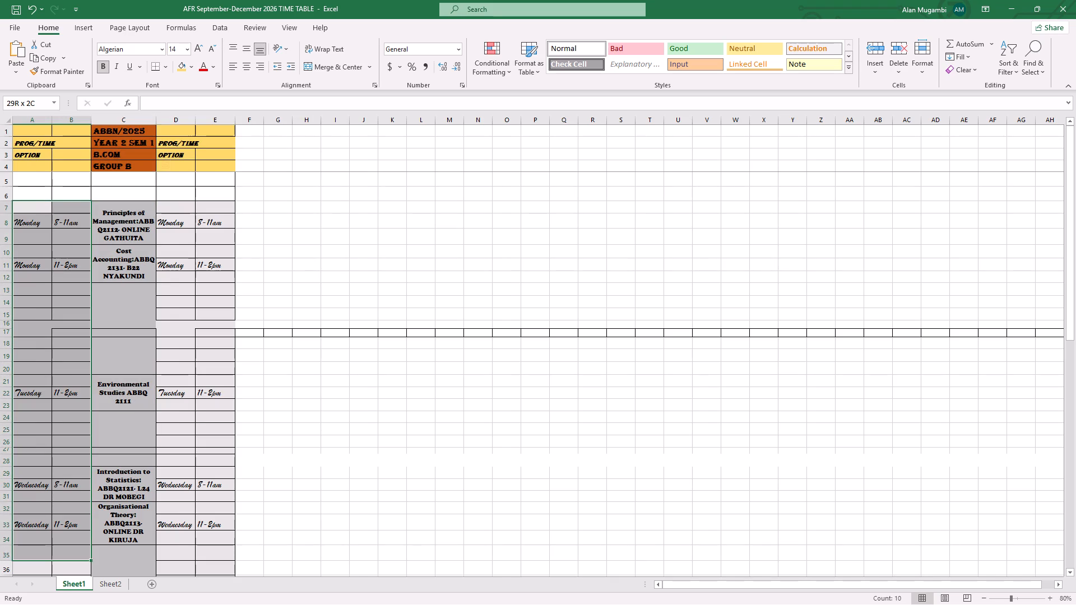
left_click_drag(62, 572, 61, 580)
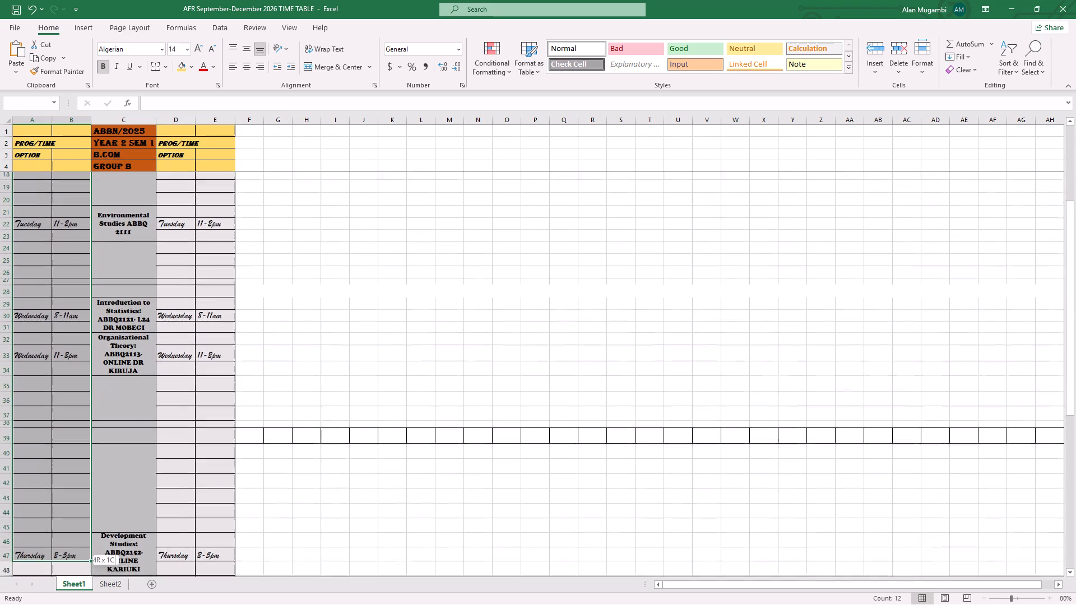
left_click_drag(61, 580, 60, 569)
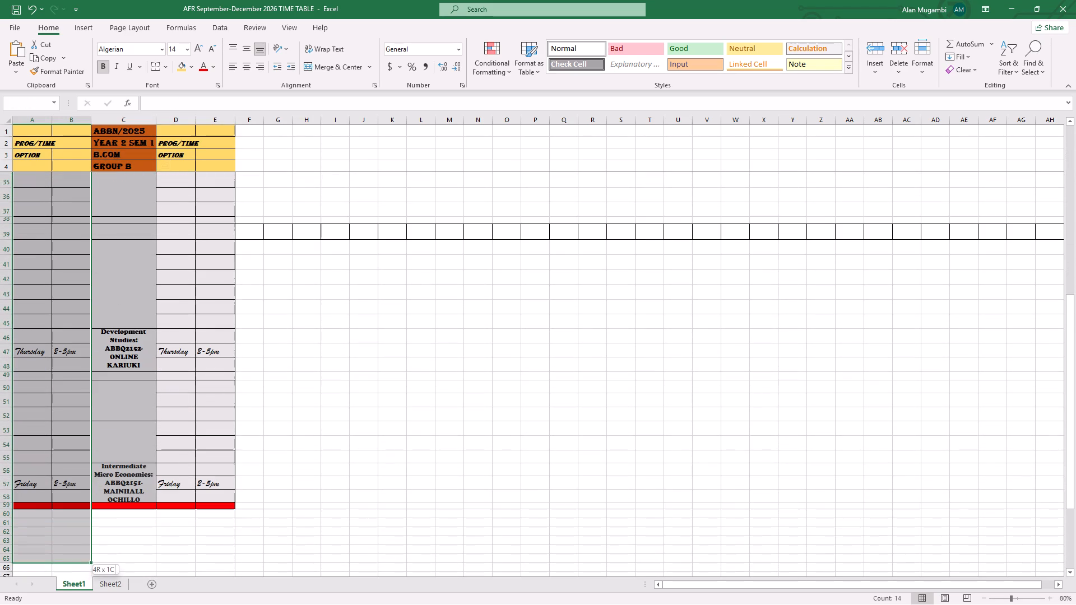
left_click_drag(60, 569, 60, 497)
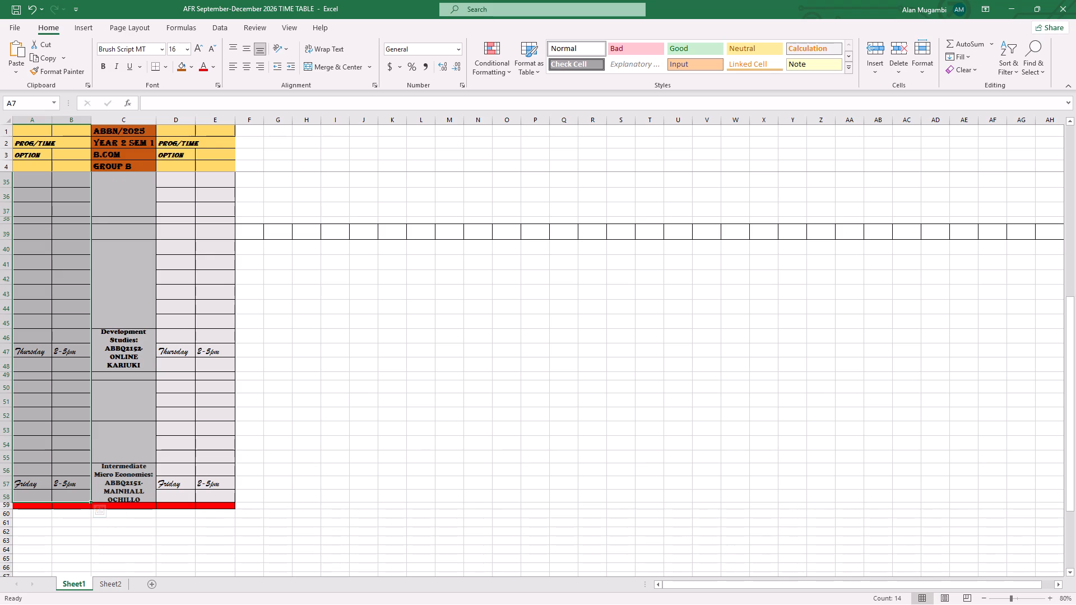
right_click(46, 379)
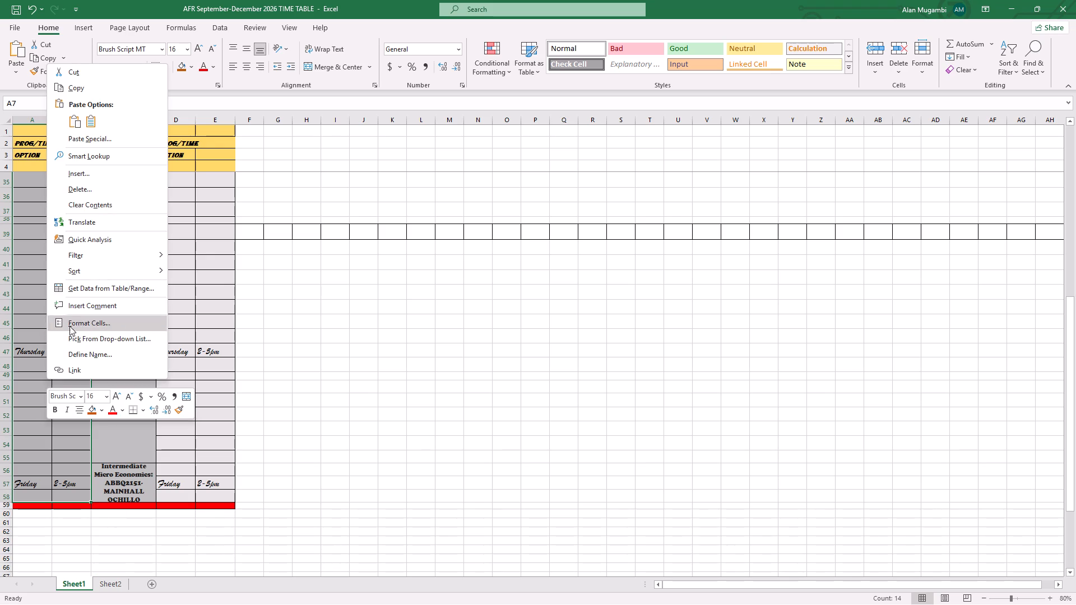
left_click(100, 408)
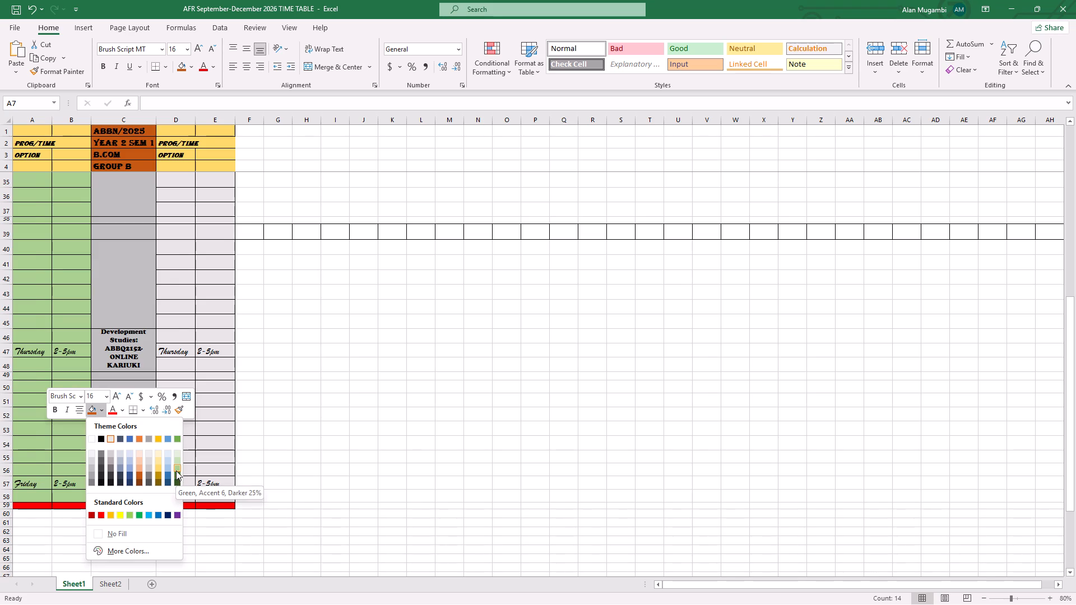
left_click(178, 440)
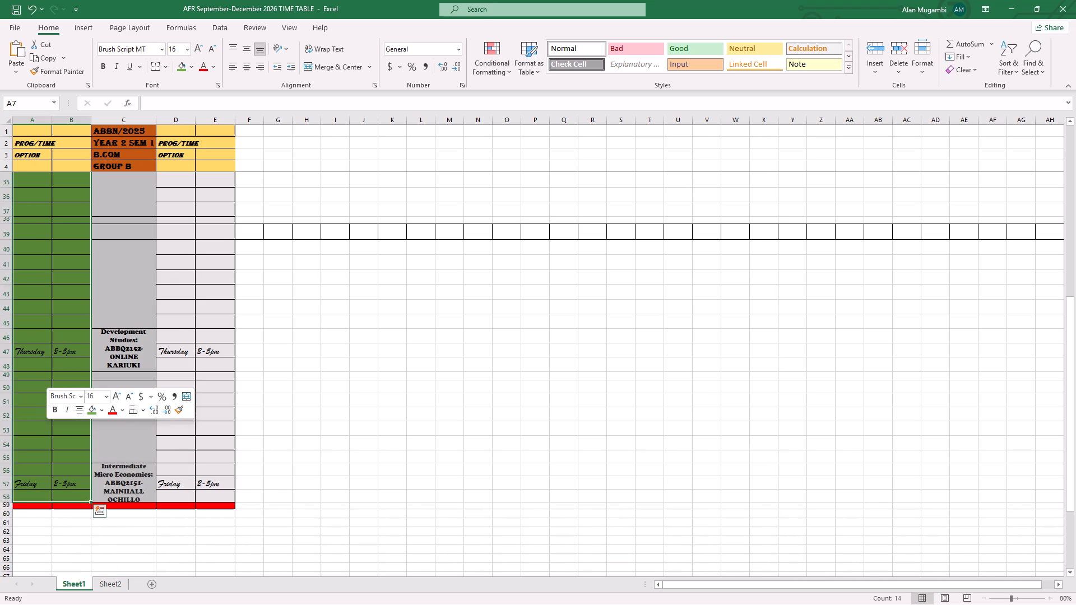
Fill the second set of day and time cells, D7:E58, with the same green.
left_click_drag(169, 497, 178, 475)
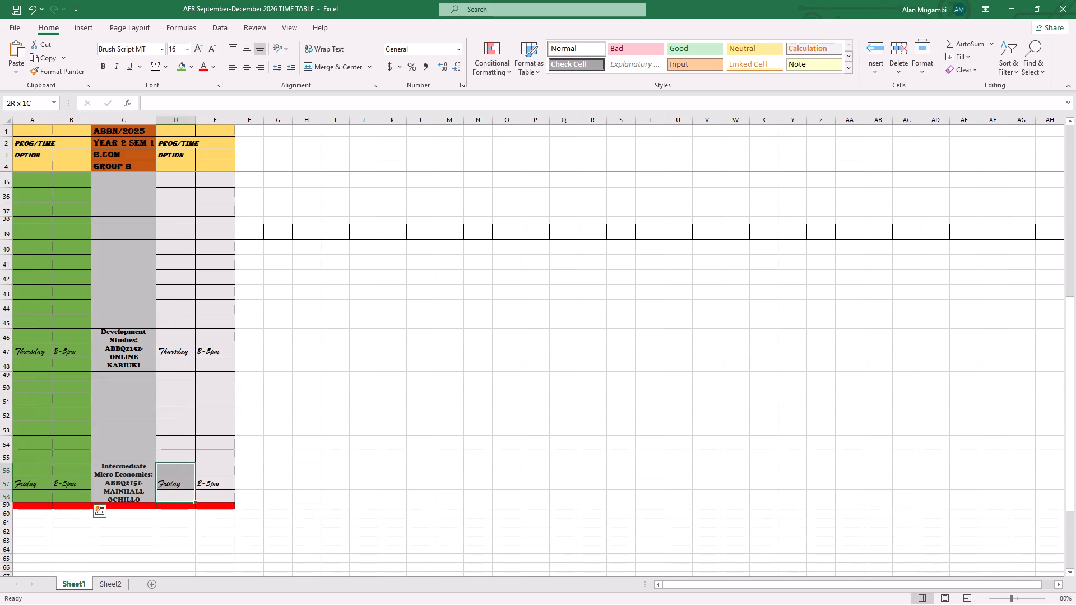
left_click_drag(178, 475, 226, 169)
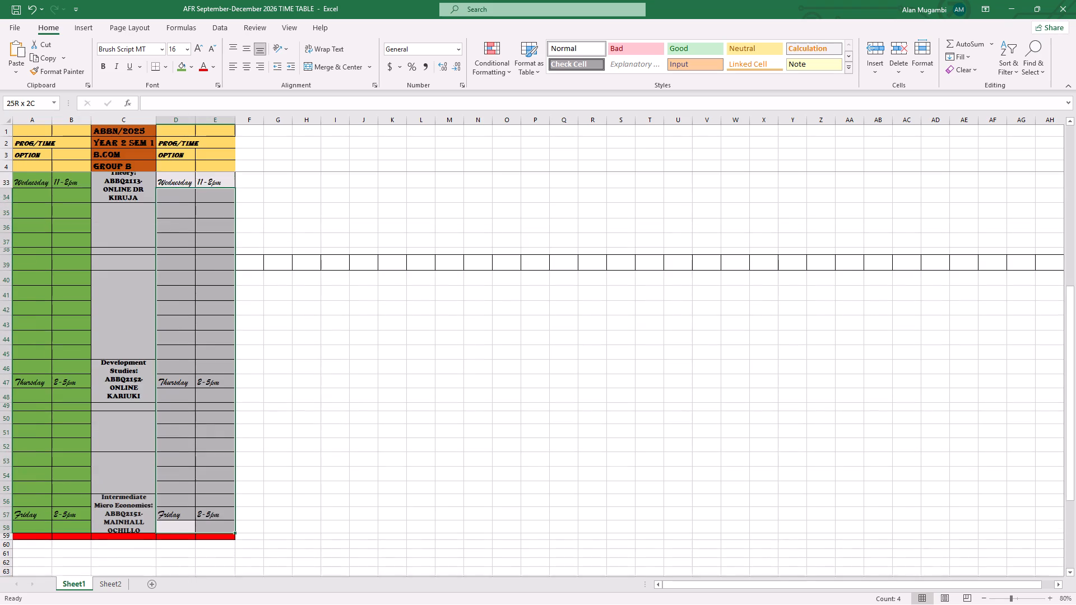
left_click_drag(226, 169, 222, 179)
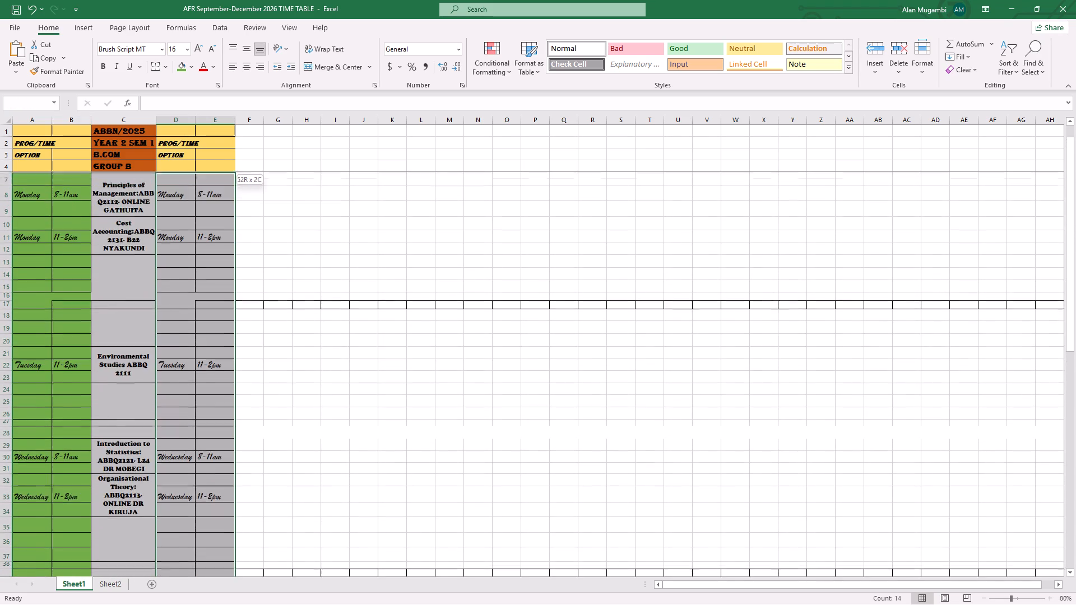
left_click_drag(222, 179, 219, 202)
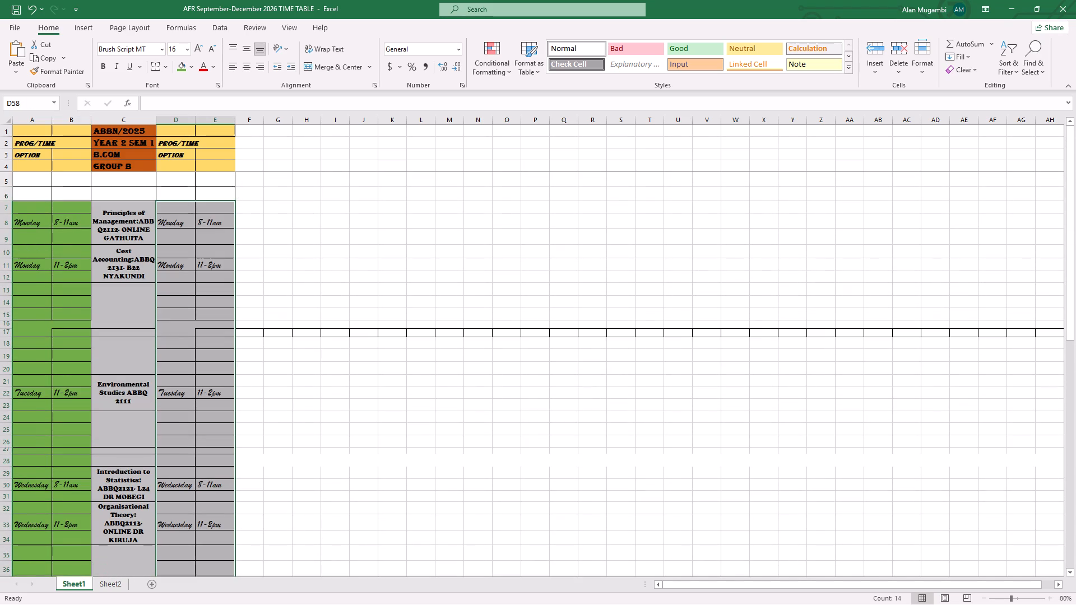
right_click(193, 272)
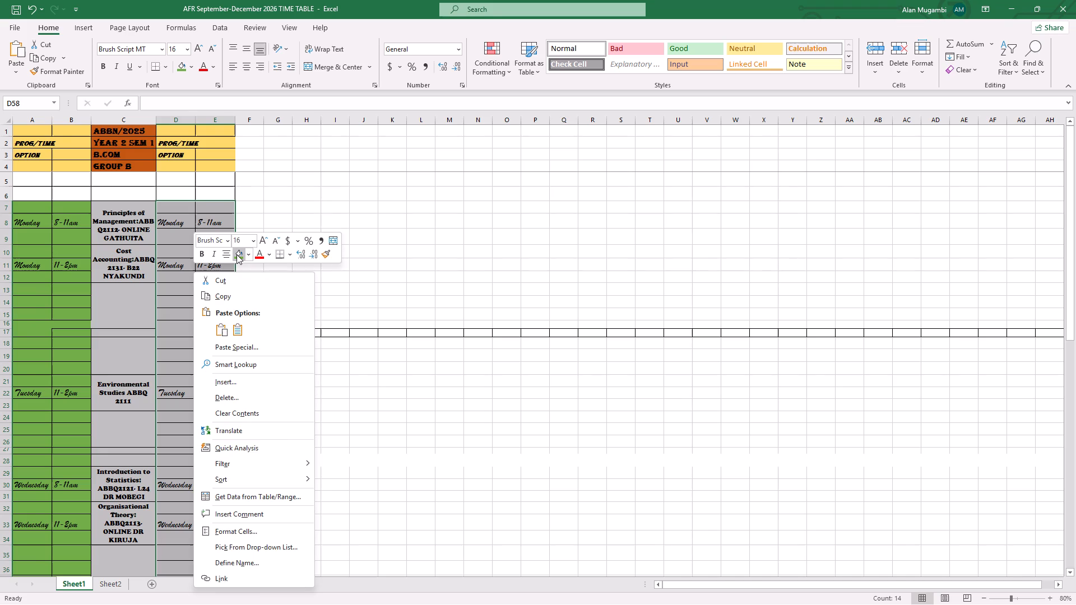
left_click(236, 254)
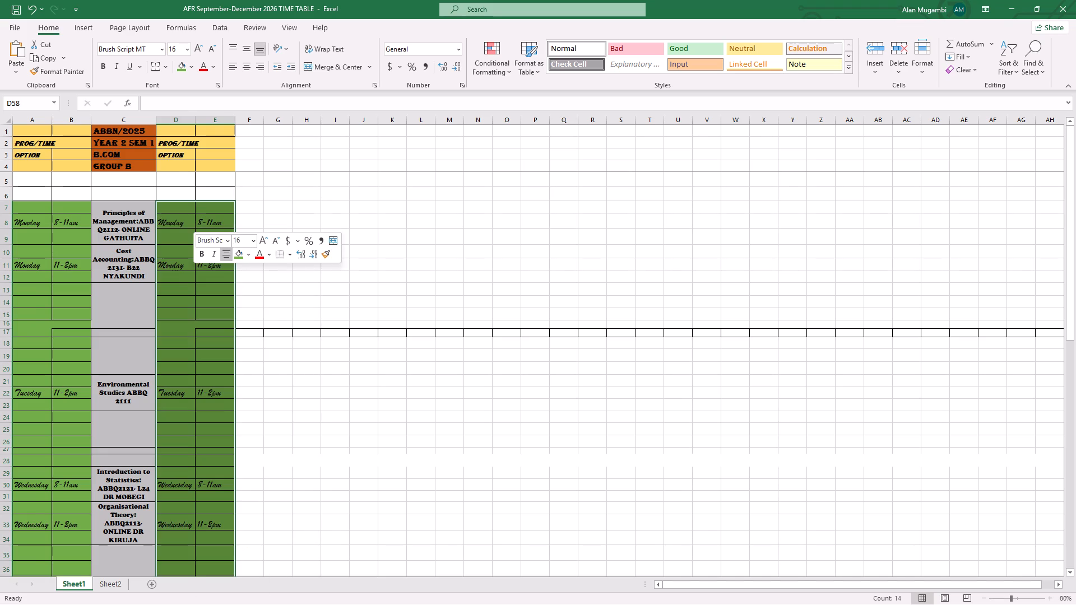
Try a red fill on the course cells C7:C58, ending with a solid theme blue fill.
left_click_drag(98, 206, 124, 570)
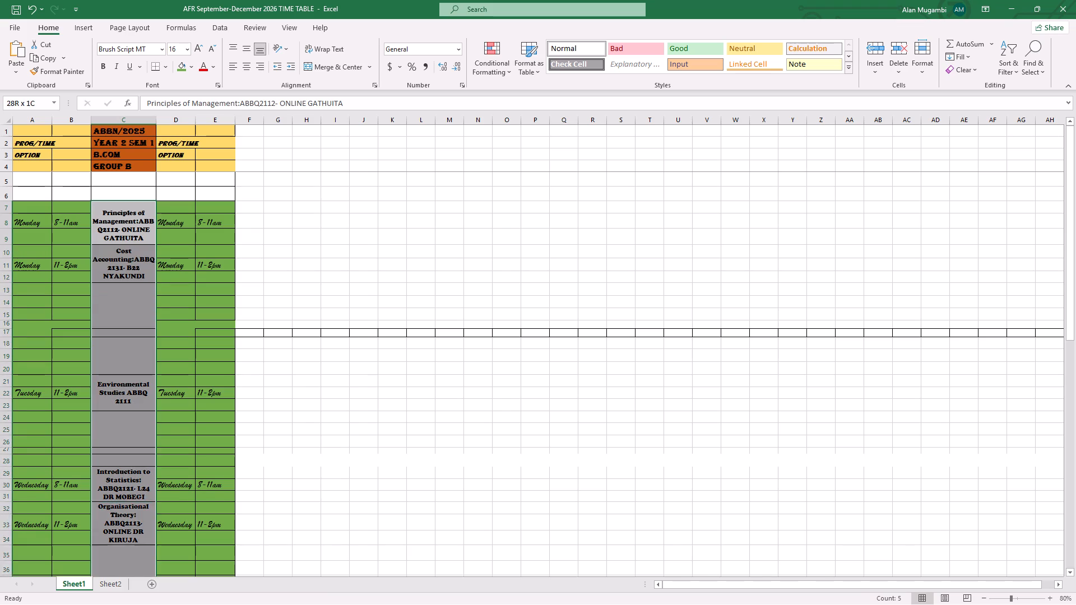
left_click_drag(124, 570, 122, 583)
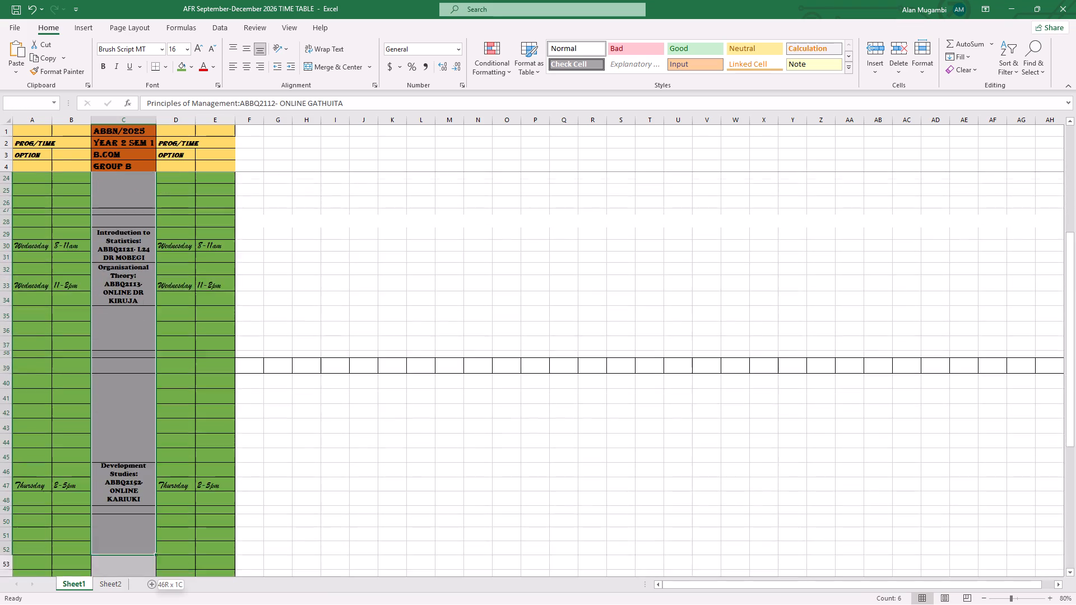
left_click_drag(122, 583, 122, 517)
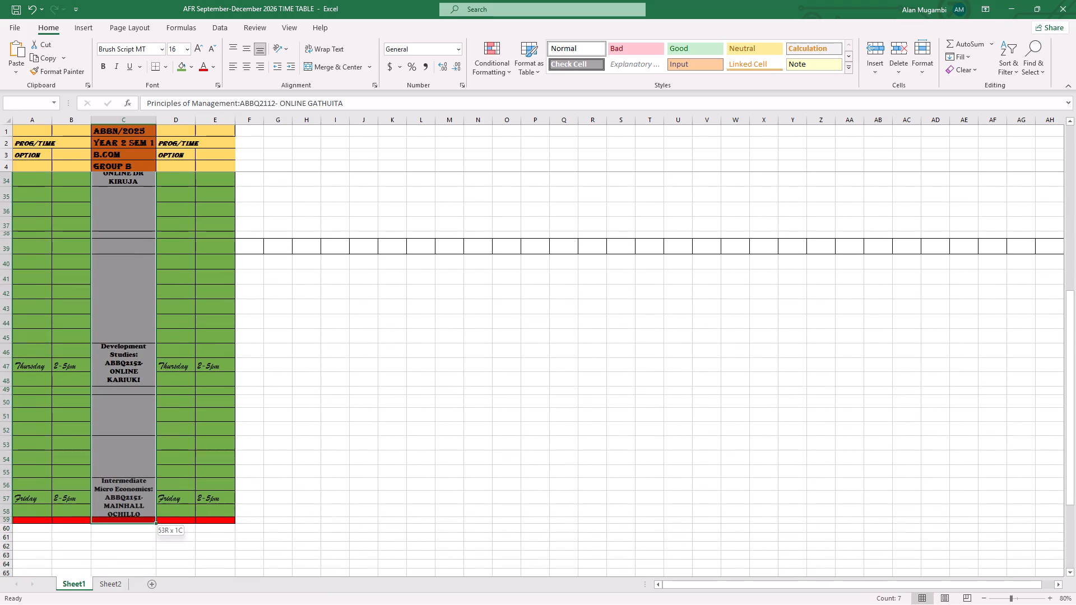
left_click_drag(122, 517, 122, 513)
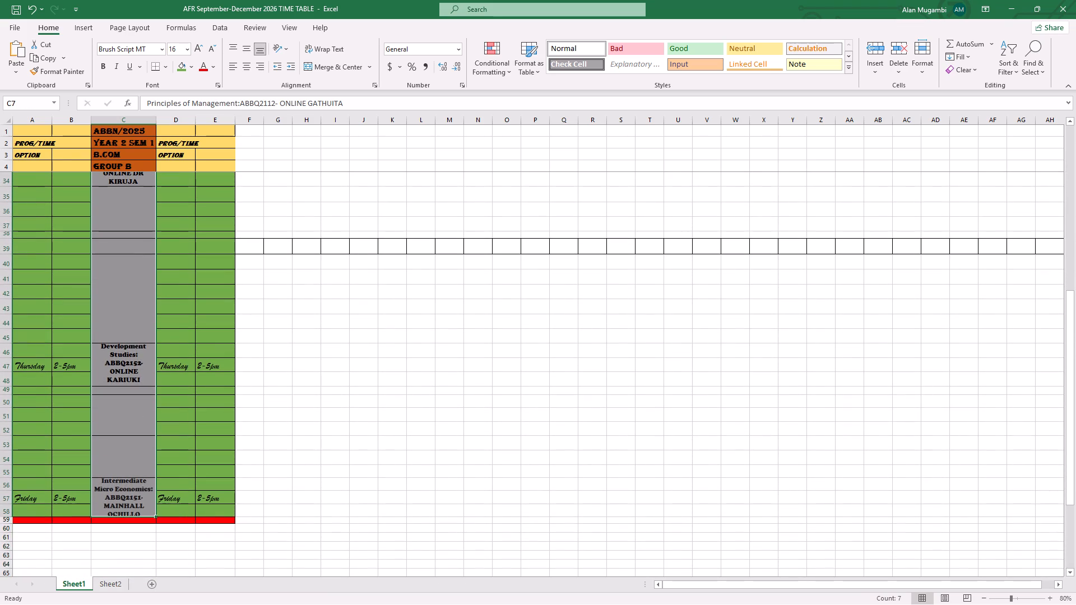
right_click(120, 395)
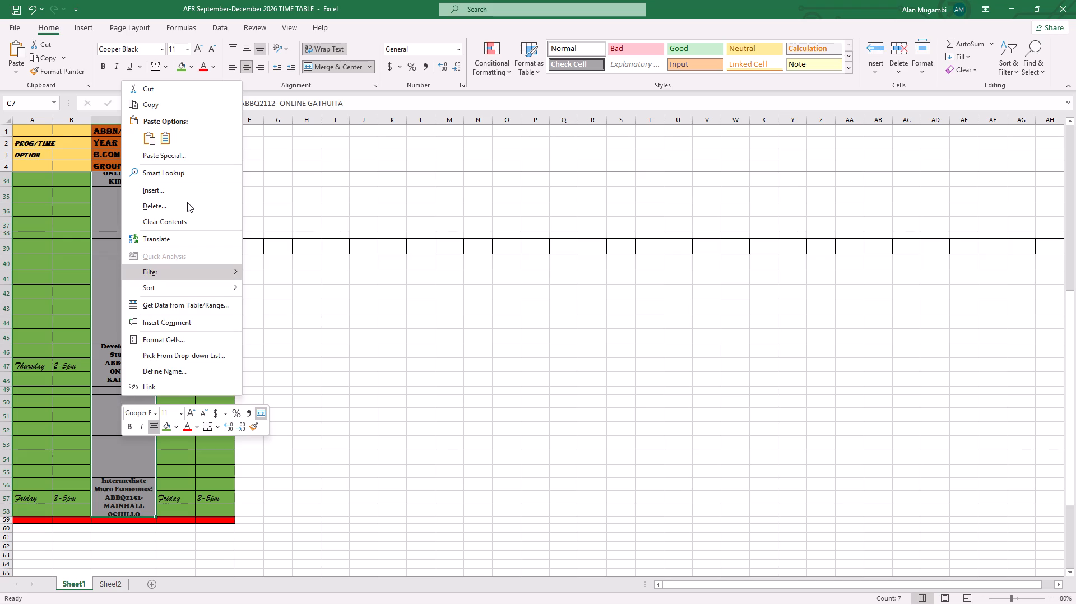
left_click(175, 426)
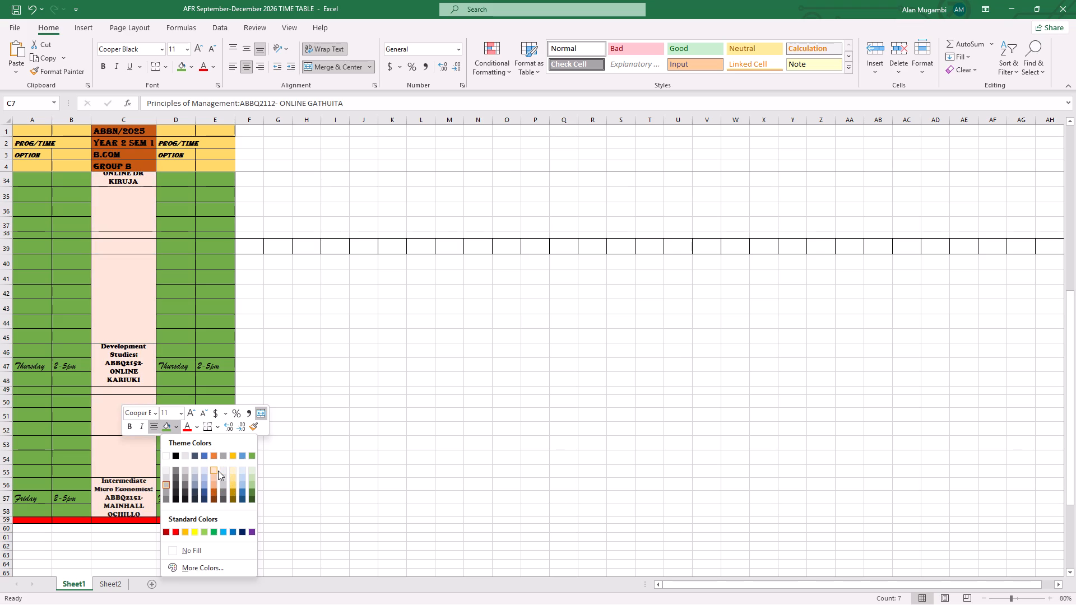
left_click(173, 528)
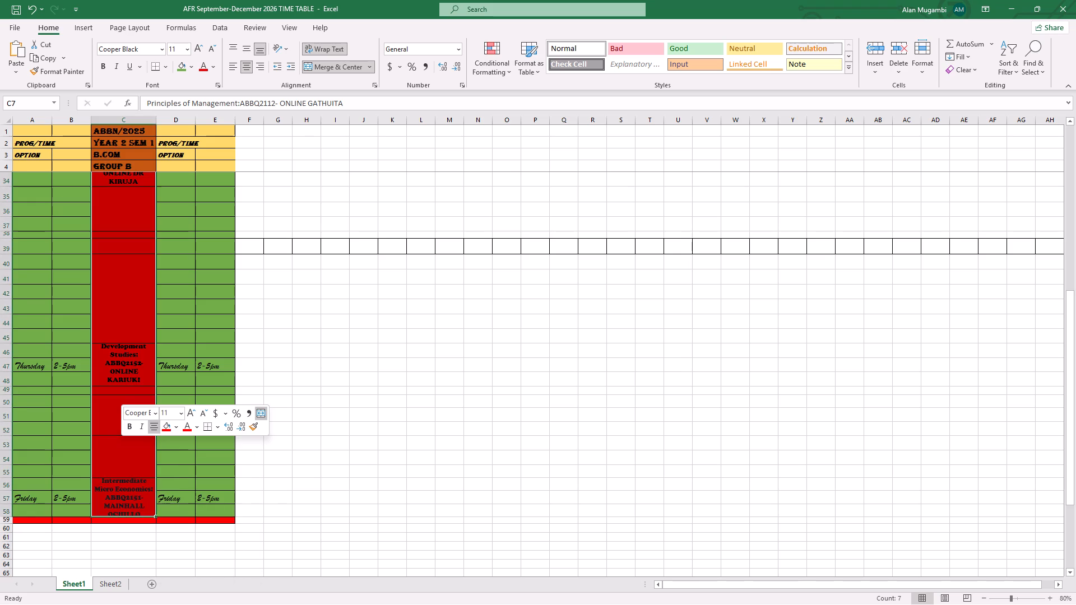
left_click(177, 426)
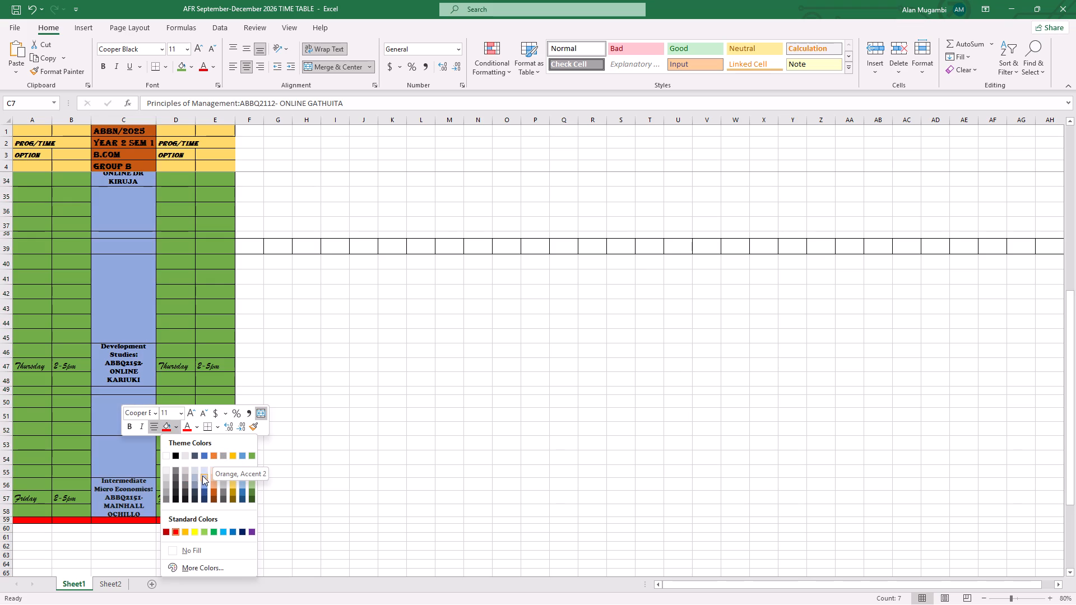
left_click(205, 454)
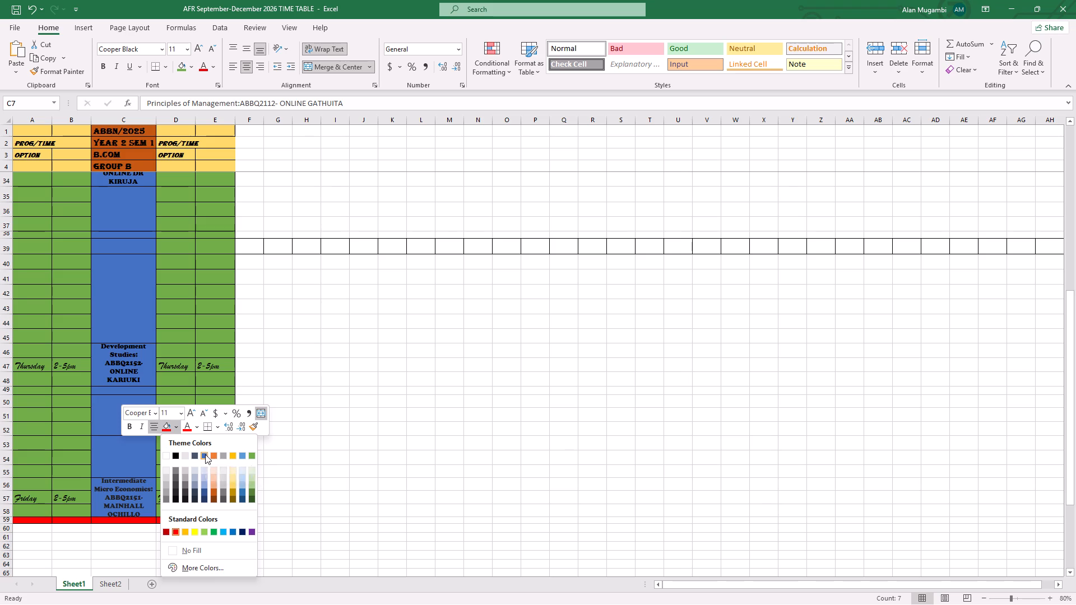
left_click(252, 251)
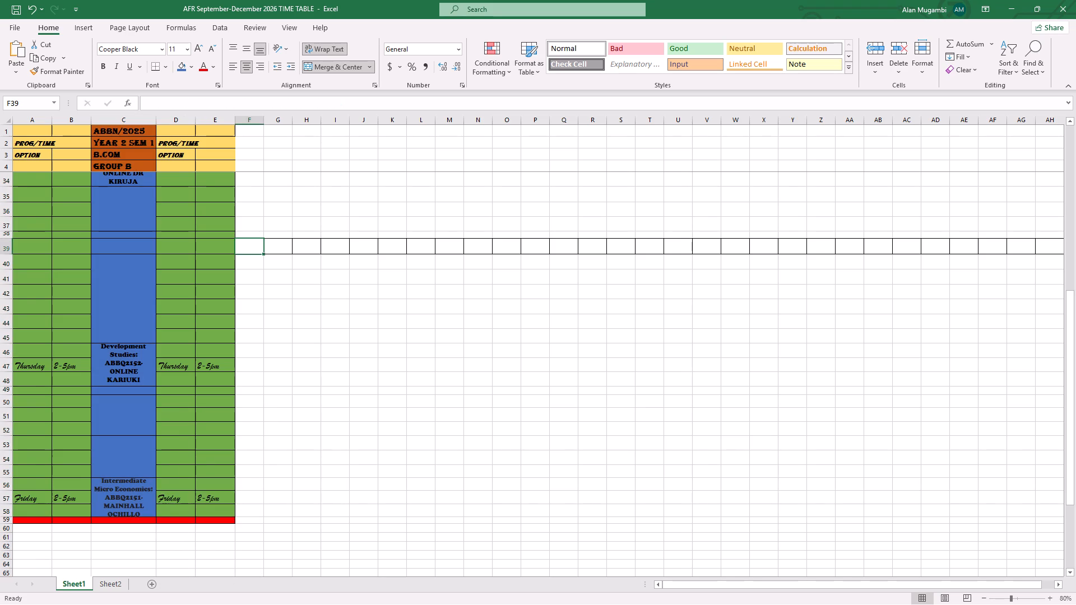
Delete the two blank white rows between the heading block and the first Monday row as entire rows.
key("Page_Up")
key("Page_Up")
key("Page_Up")
key("Page_Up")
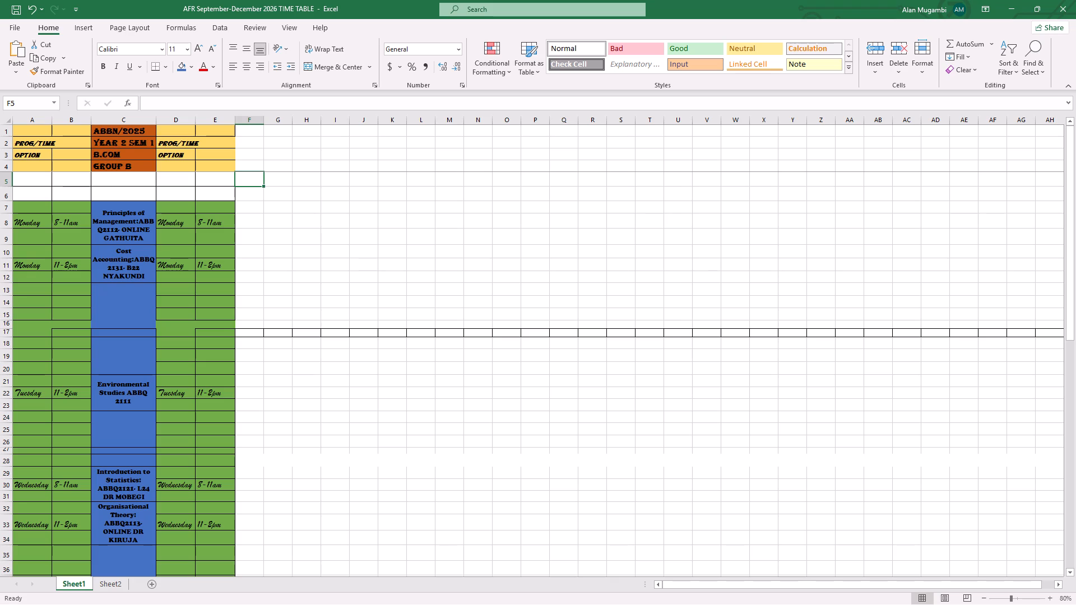
right_click(30, 178)
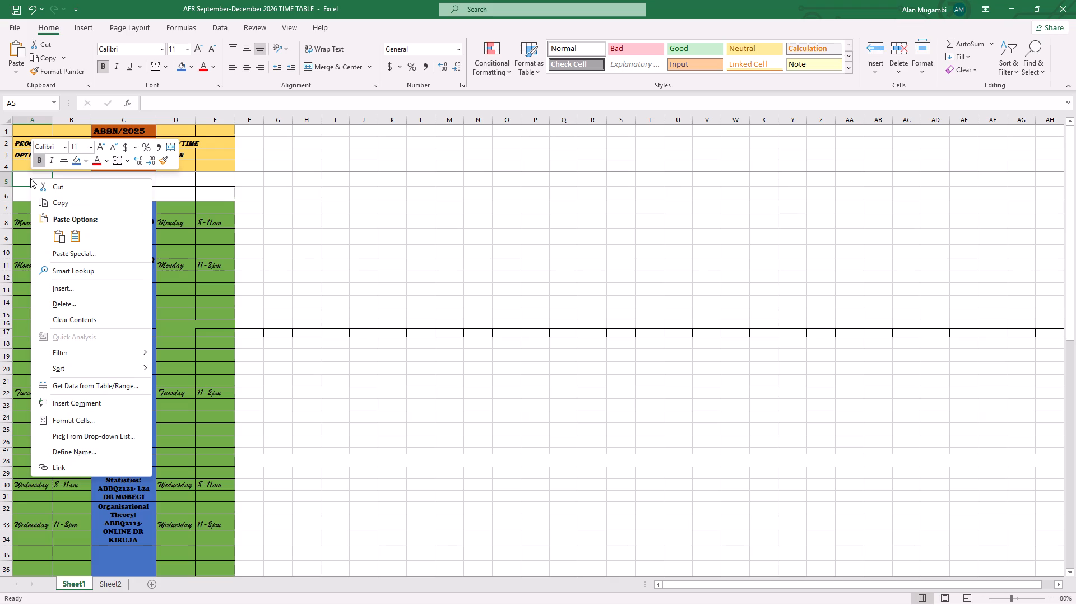
left_click(86, 301)
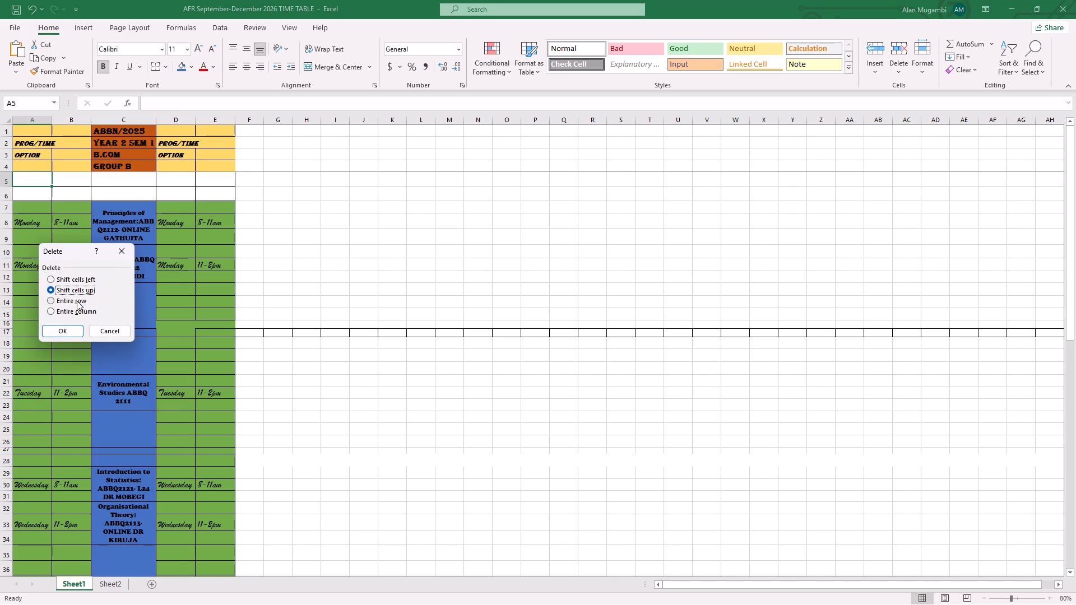
left_click(77, 301)
left_click(64, 330)
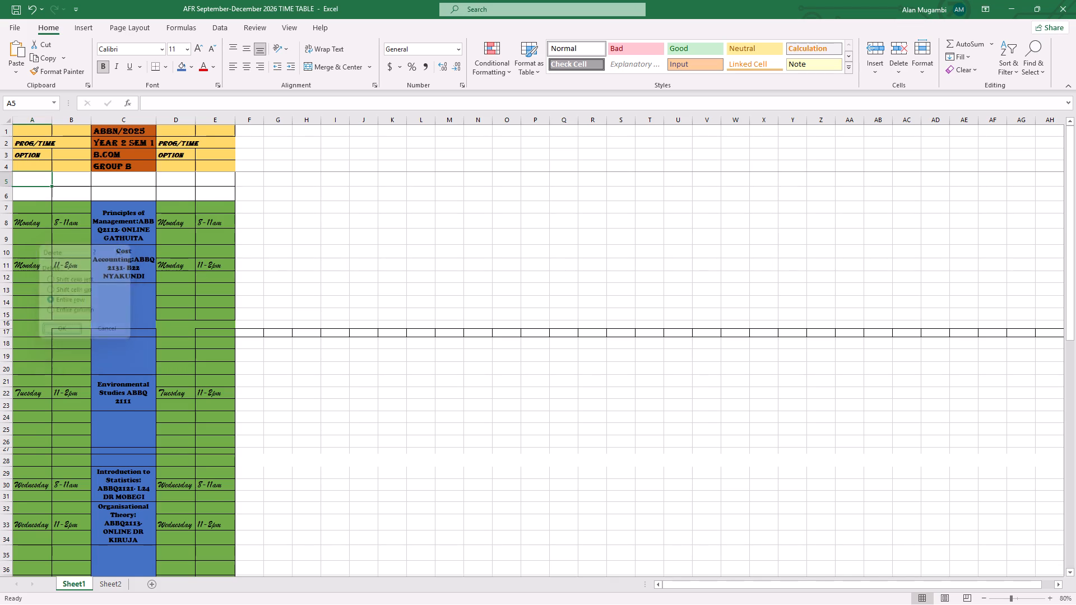
right_click(29, 180)
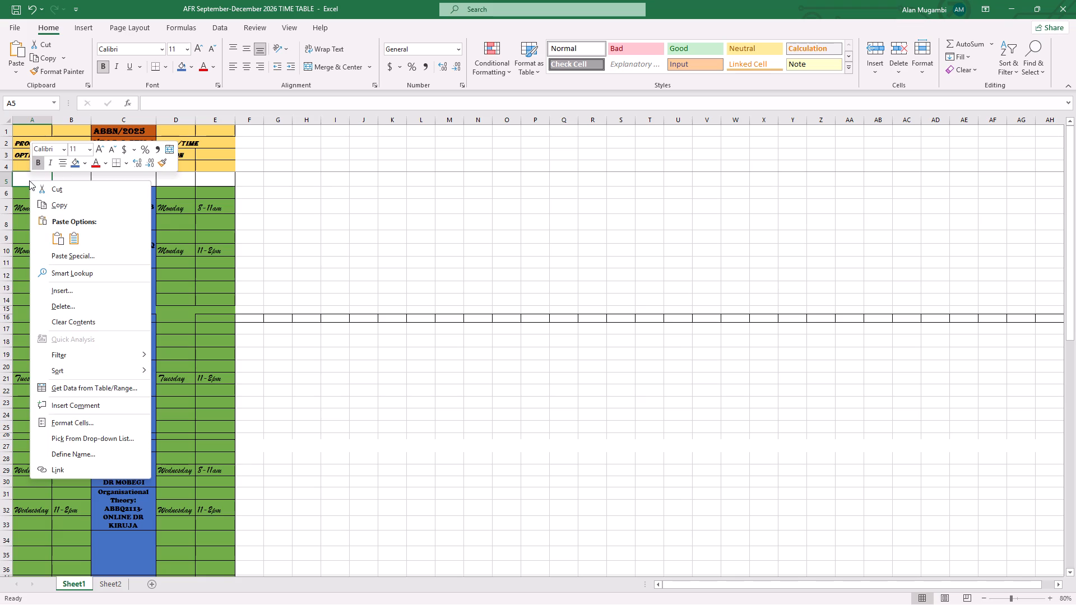
left_click(68, 306)
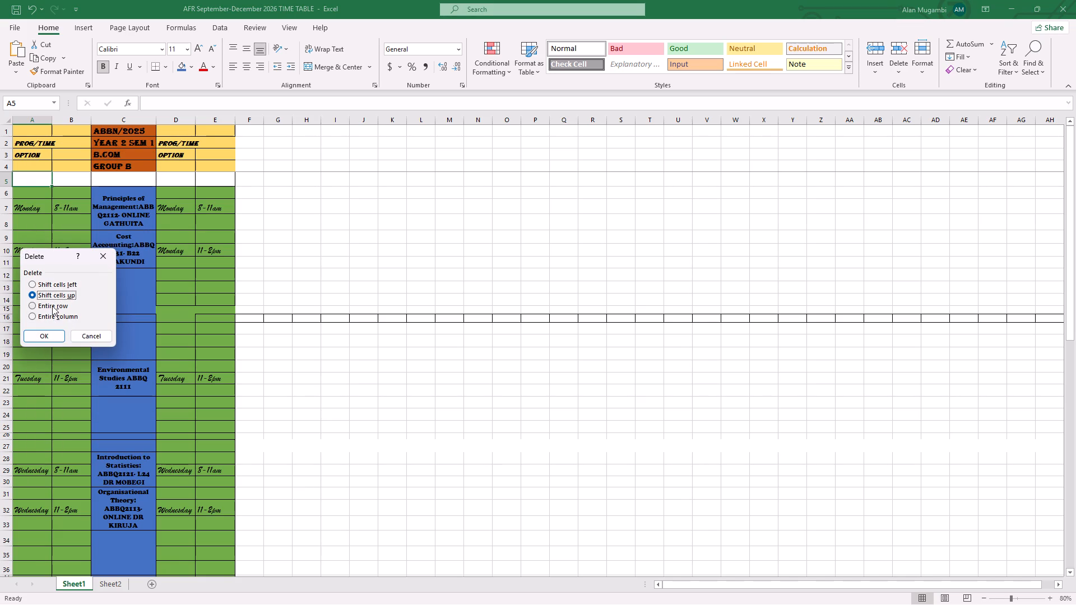
left_click(53, 305)
left_click(48, 335)
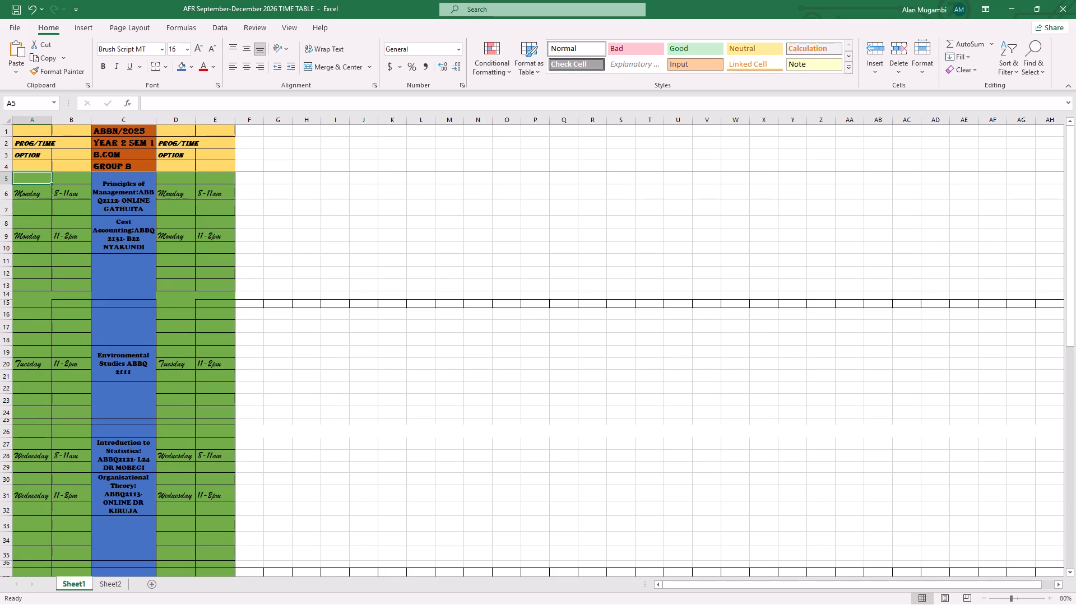
Increase the height of thin row 47 between the Thursday and Friday blocks, fine-tuning the neighbouring rows to match.
key("Page_Down")
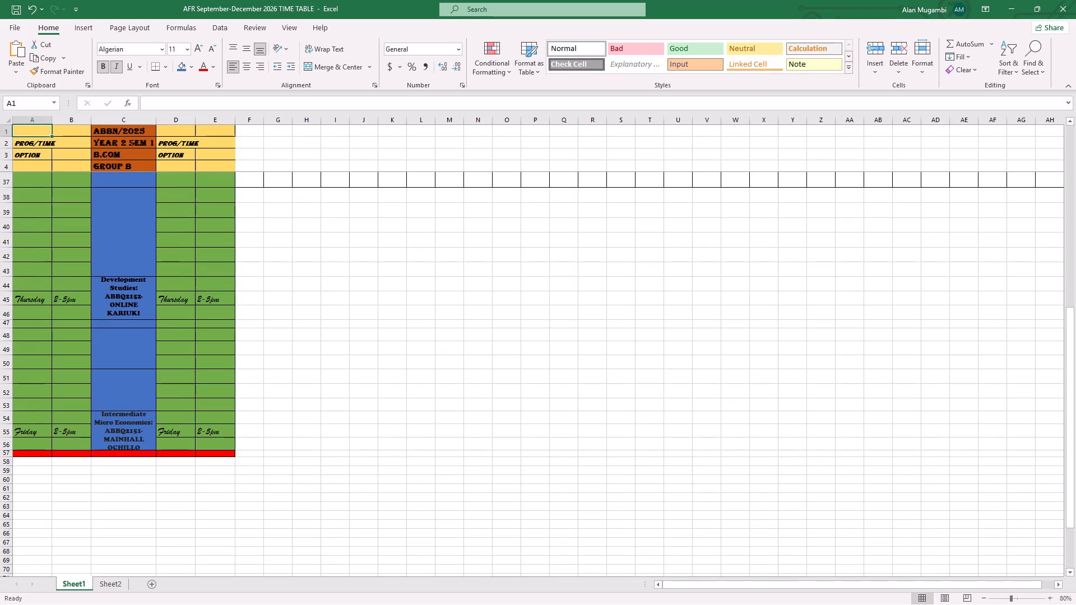
left_click(7, 327)
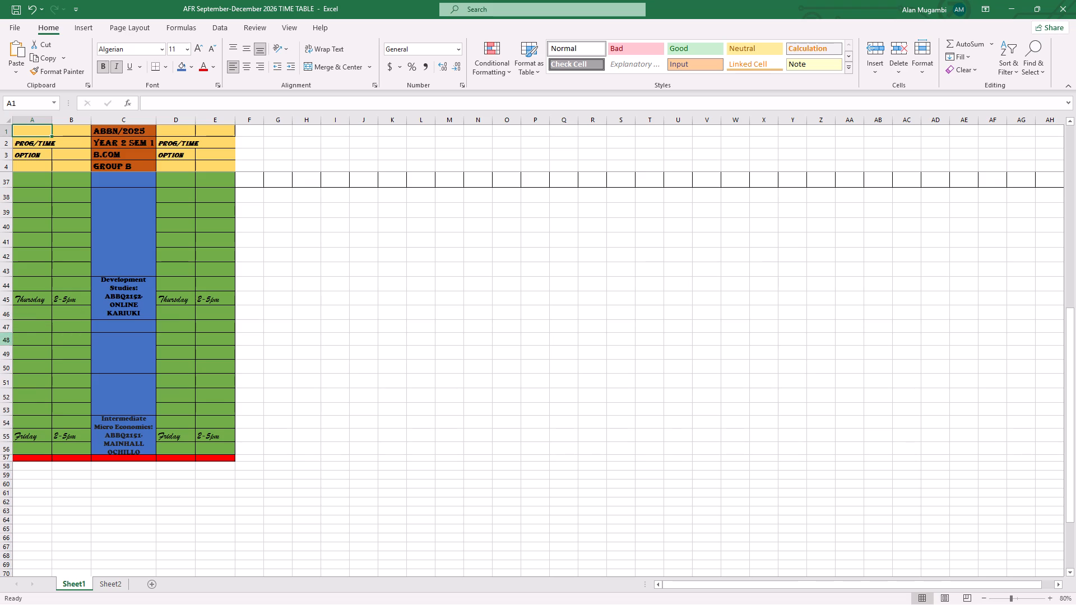
left_click(6, 345)
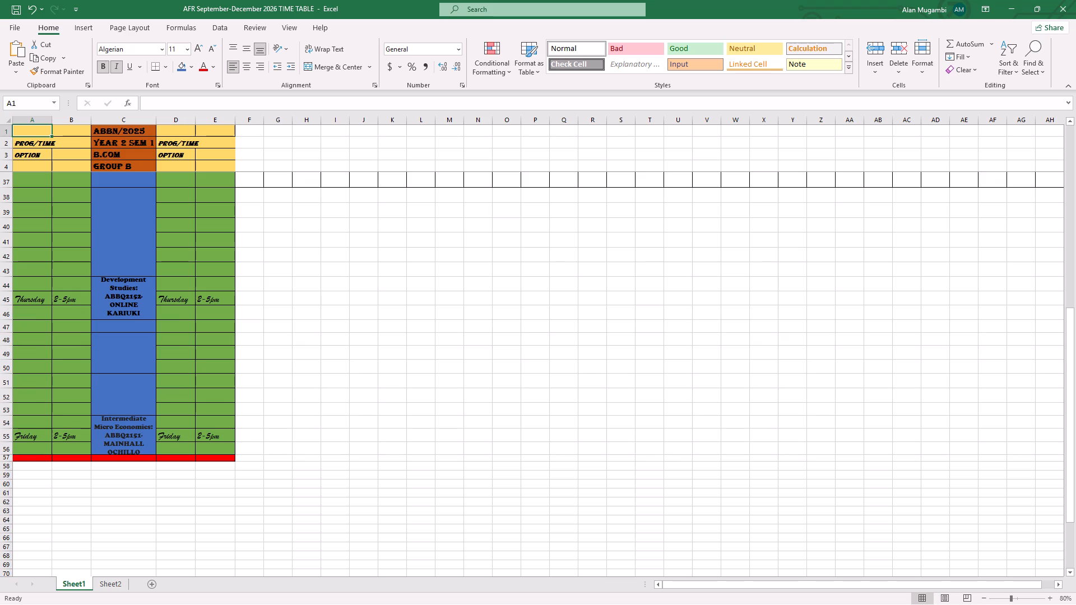
left_click(10, 359)
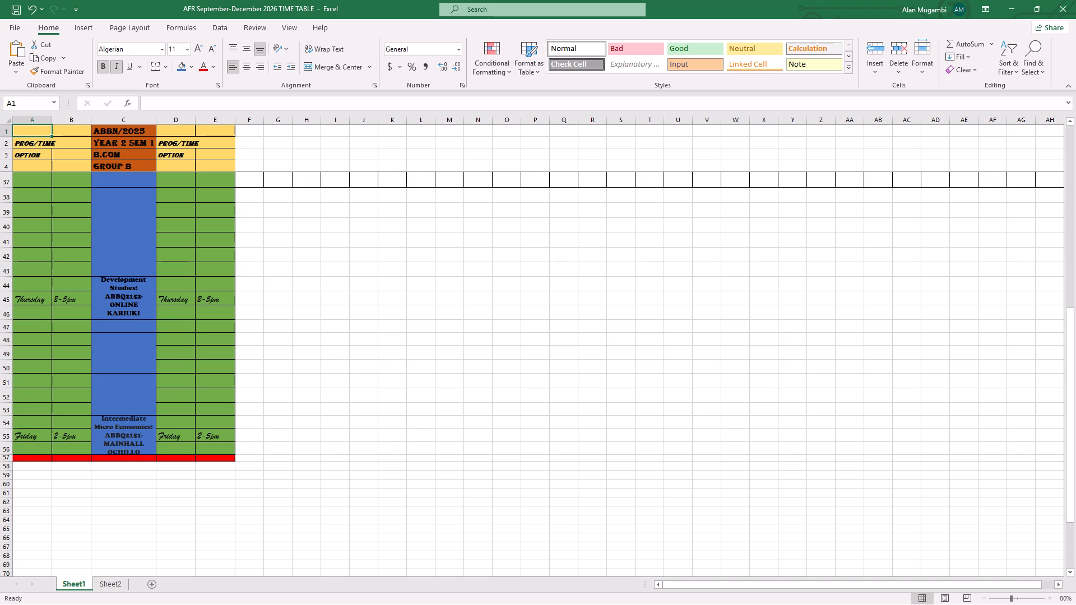
left_click(10, 371)
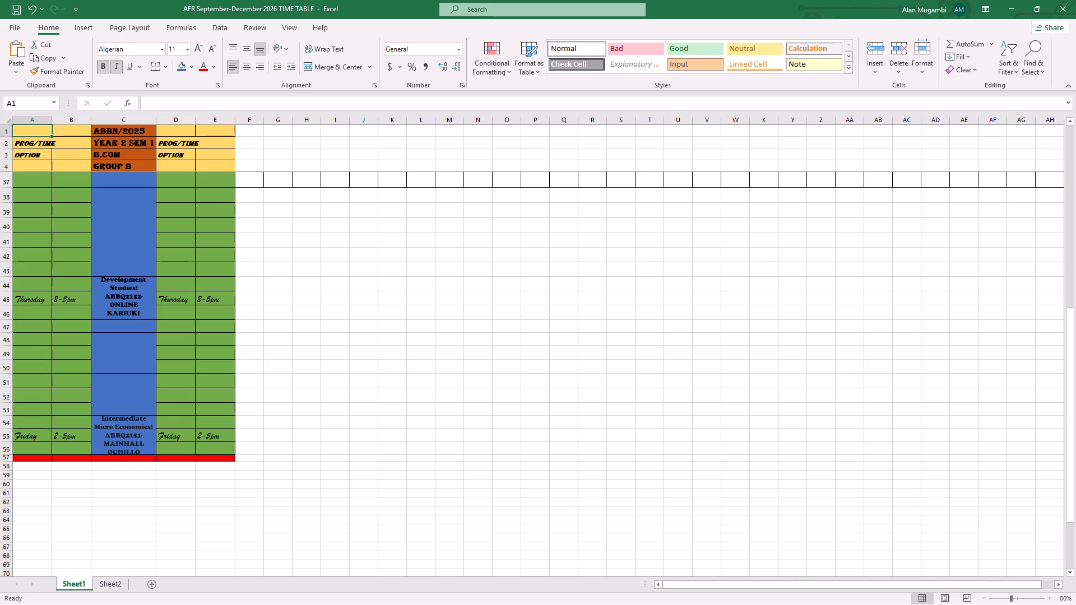
left_click(8, 387)
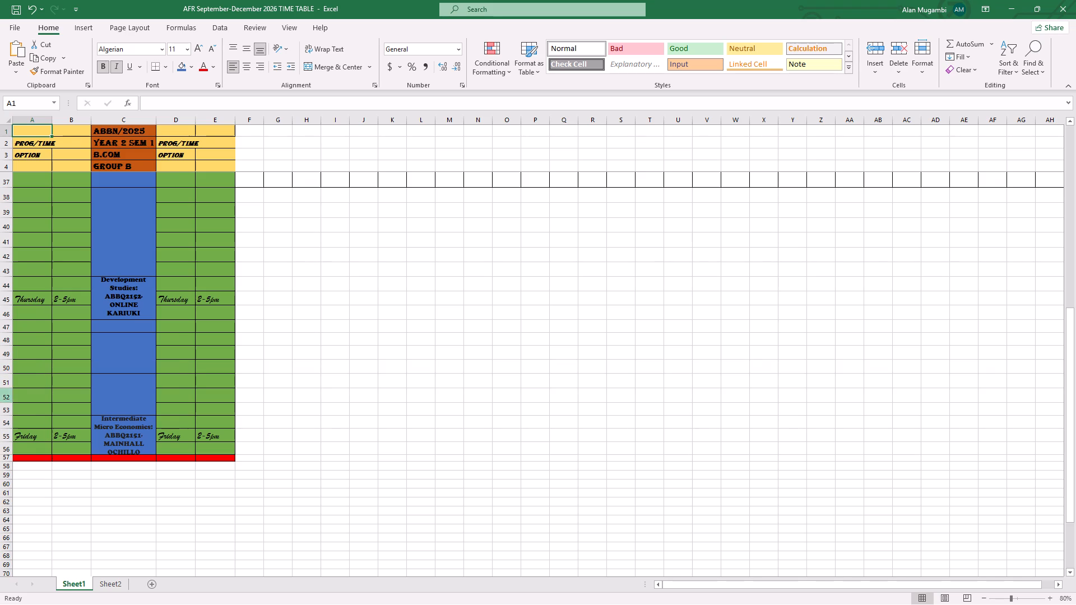
left_click(10, 403)
left_click(6, 319)
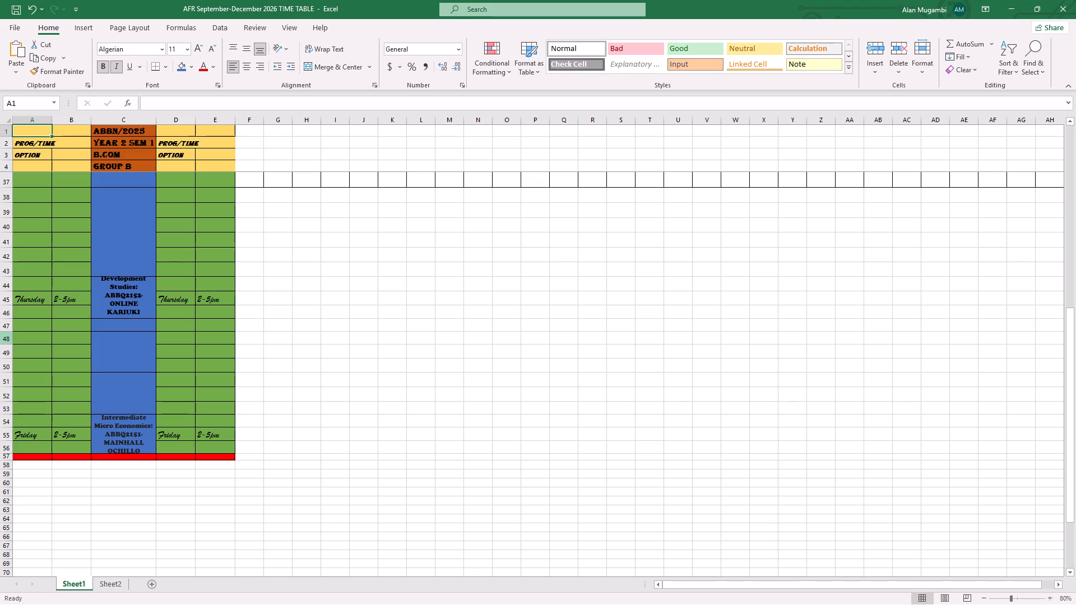
Increase thin rows 14 and 15 between the Monday and Tuesday blocks to about 18.75 high, fine-tuning the adjacent rows.
key("Page_Up")
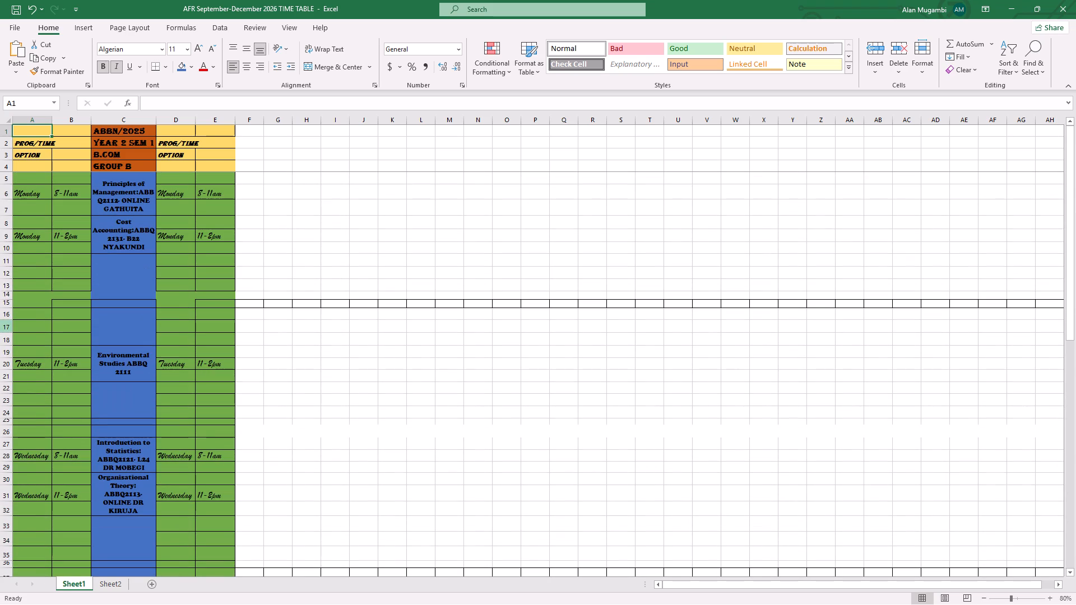
left_click(7, 300)
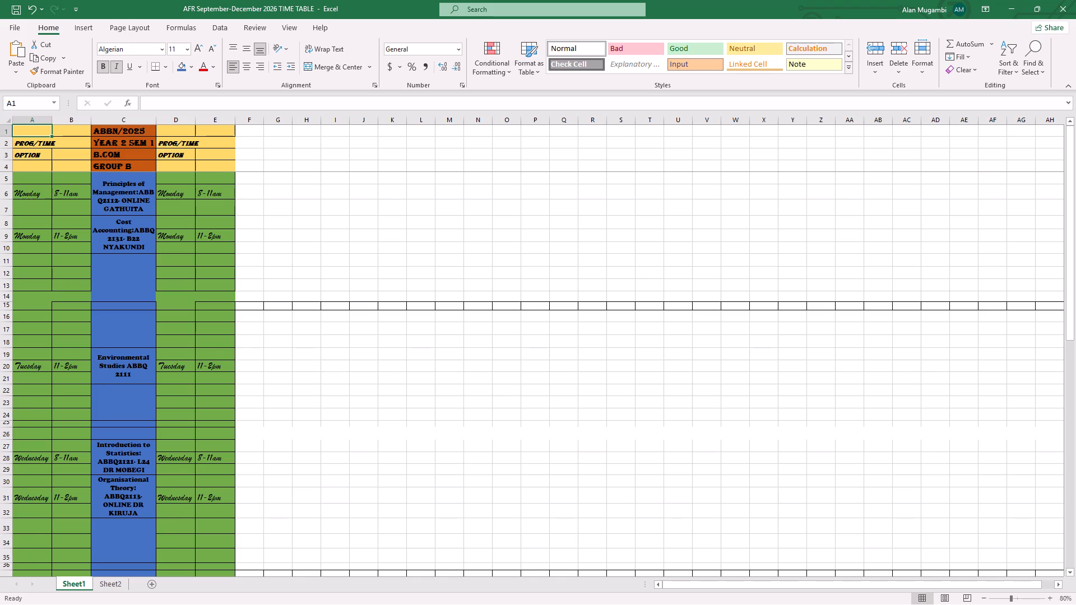
left_click_drag(7, 309, 7, 313)
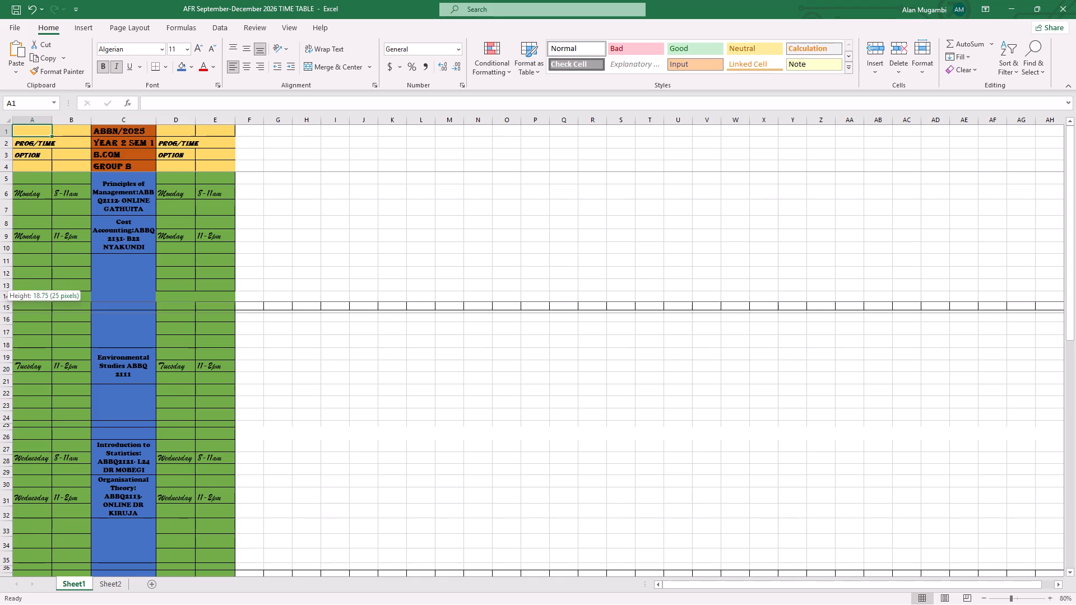
left_click_drag(7, 313, 7, 314)
left_click(7, 314)
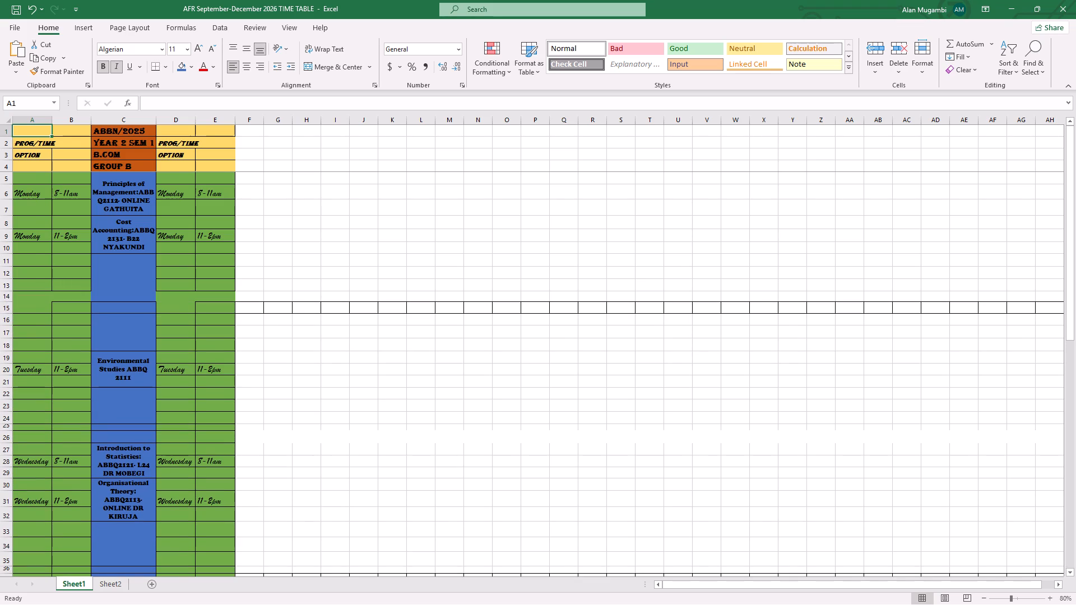
left_click(7, 324)
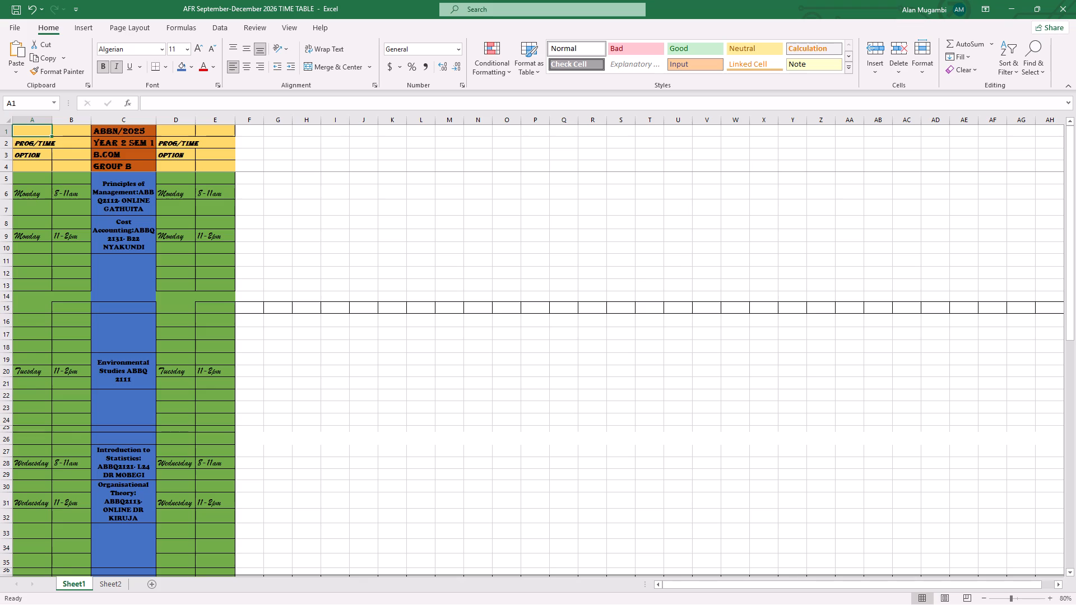
left_click(6, 277)
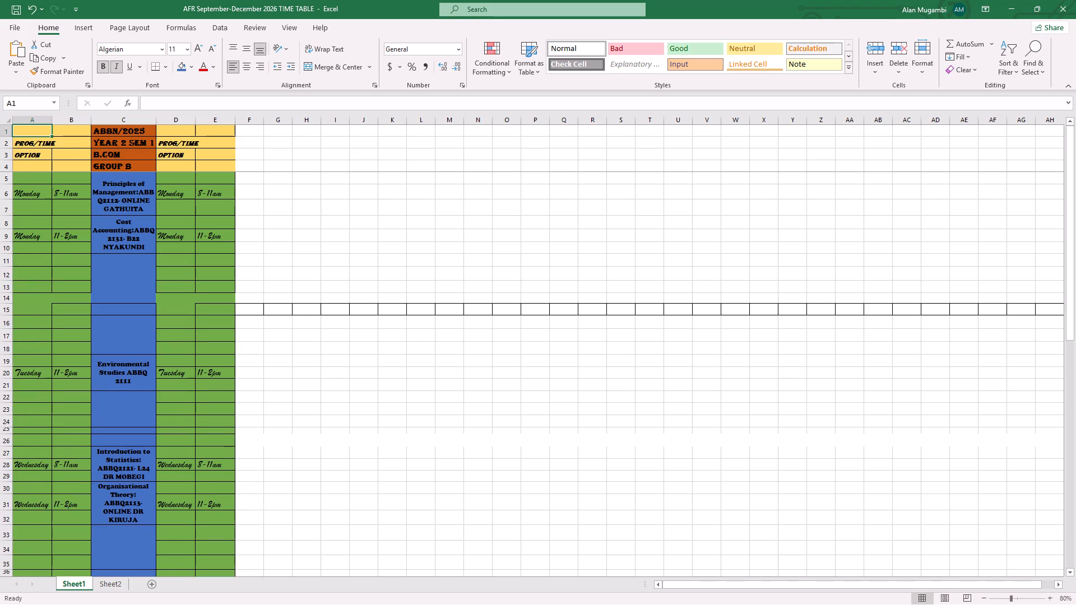
left_click(8, 292)
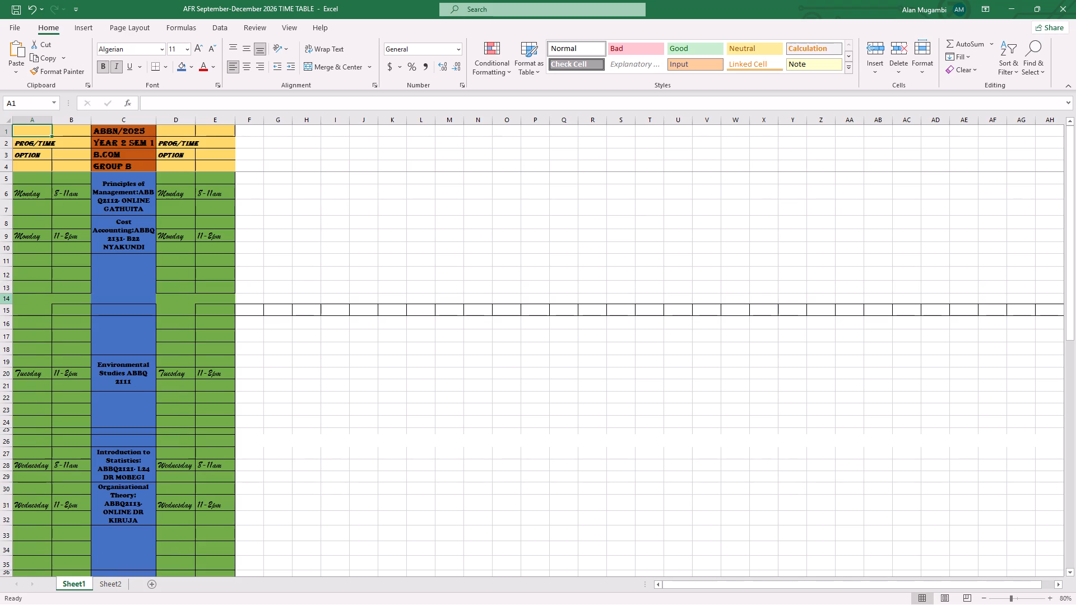
left_click(8, 300)
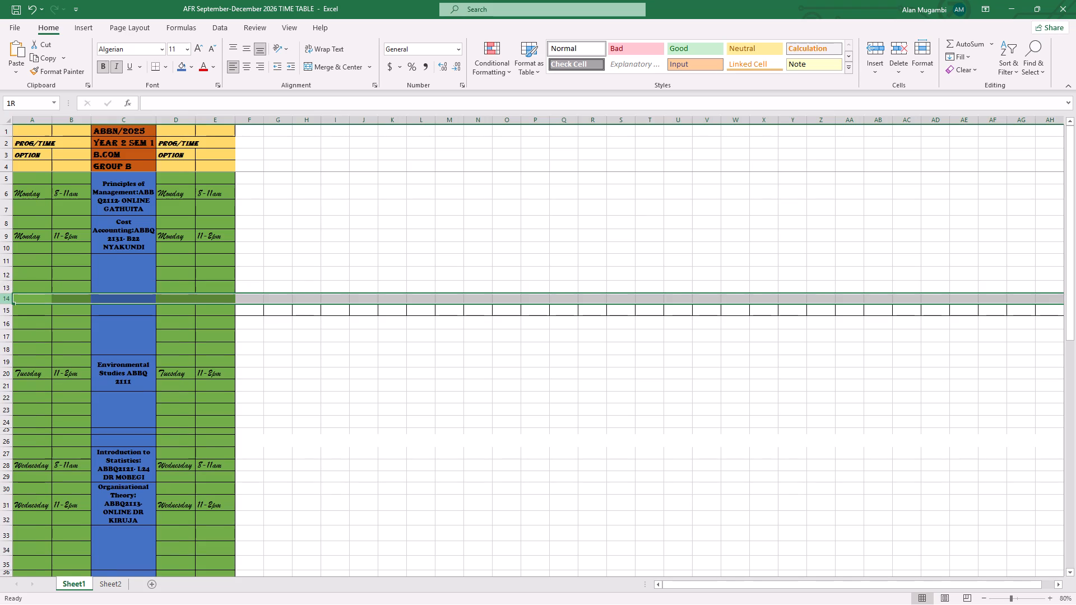
left_click(8, 304)
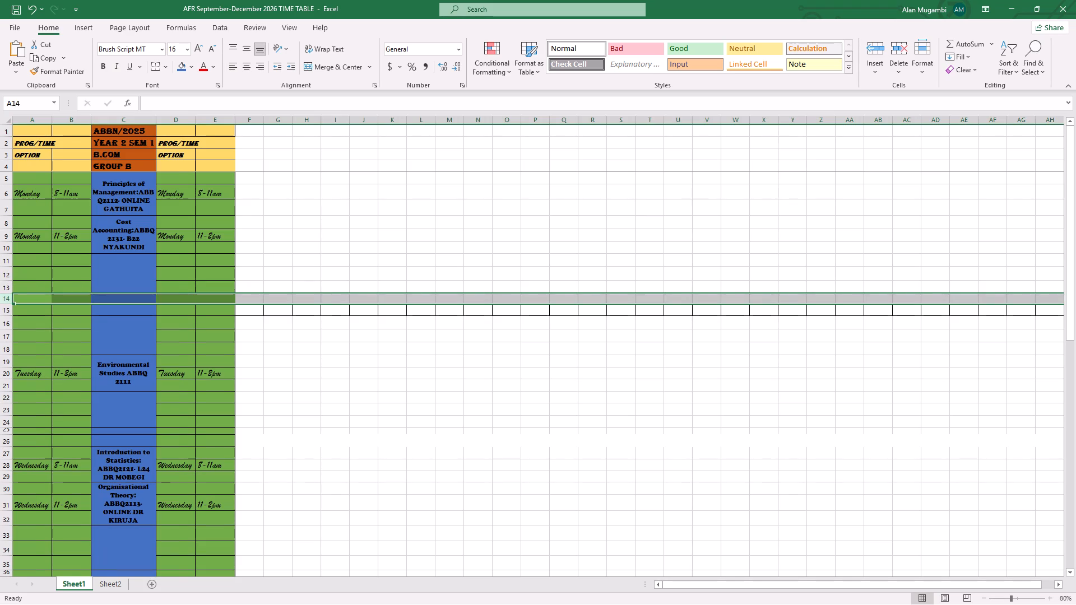
left_click(8, 304)
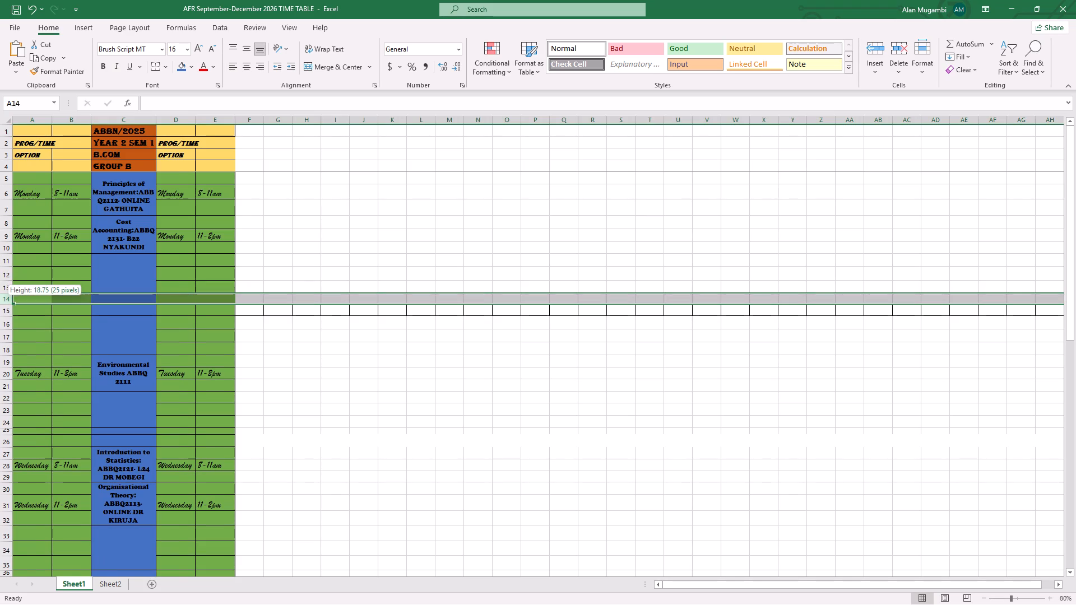
left_click(48, 304)
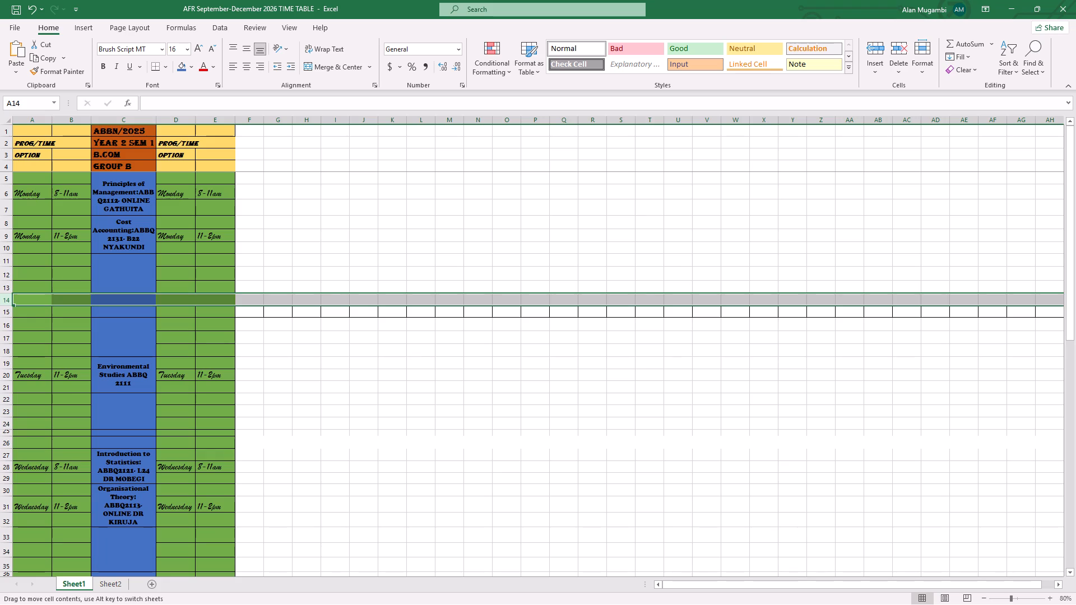
Apply outside borders to the green day cell D15, between the second Monday and Tuesday blocks.
left_click(45, 309)
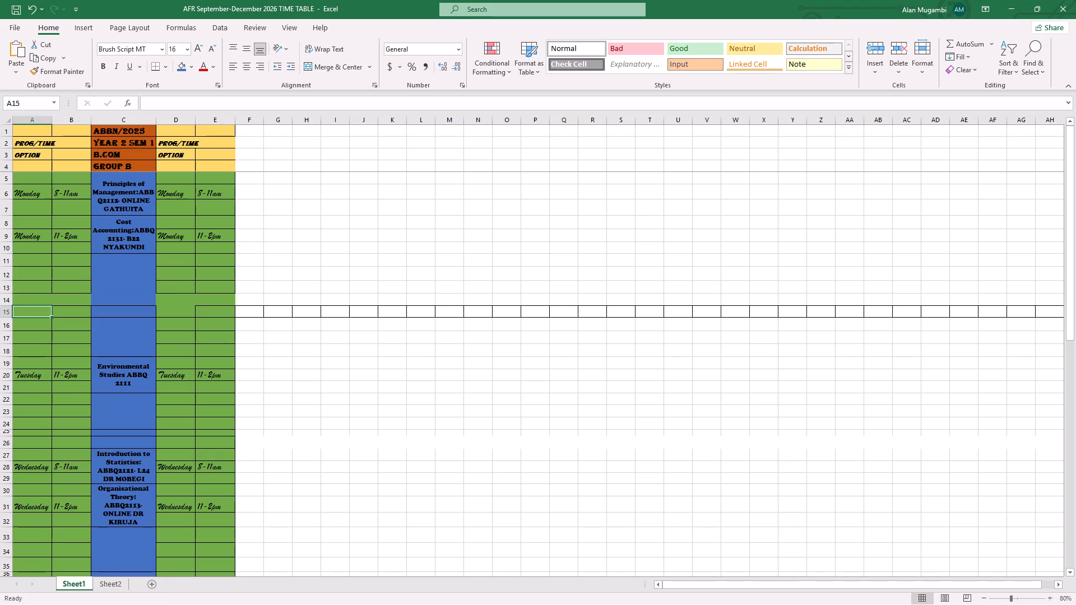
left_click(174, 314)
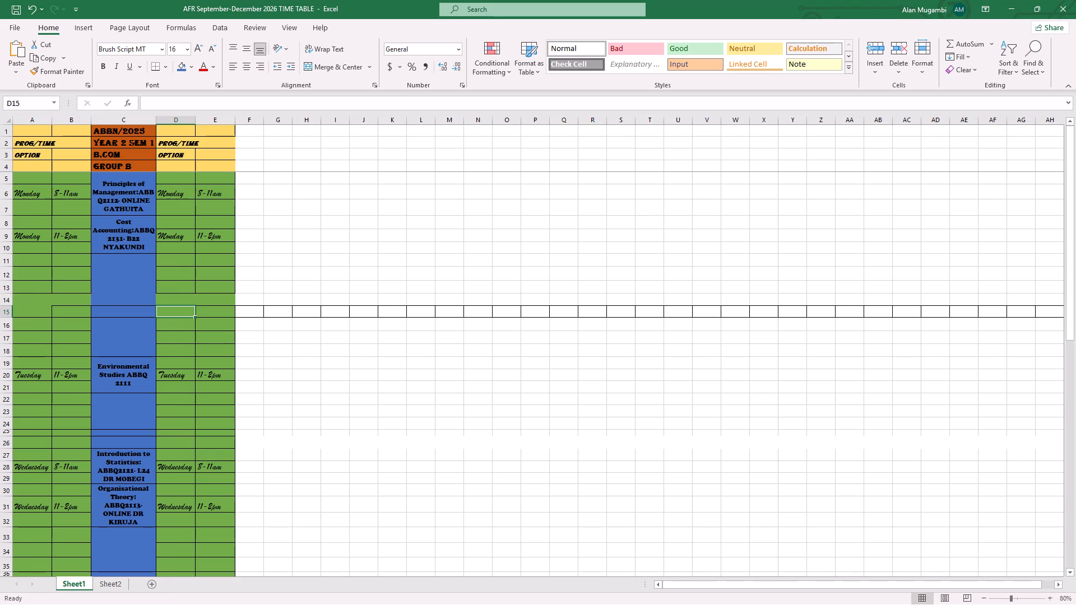
right_click(174, 314)
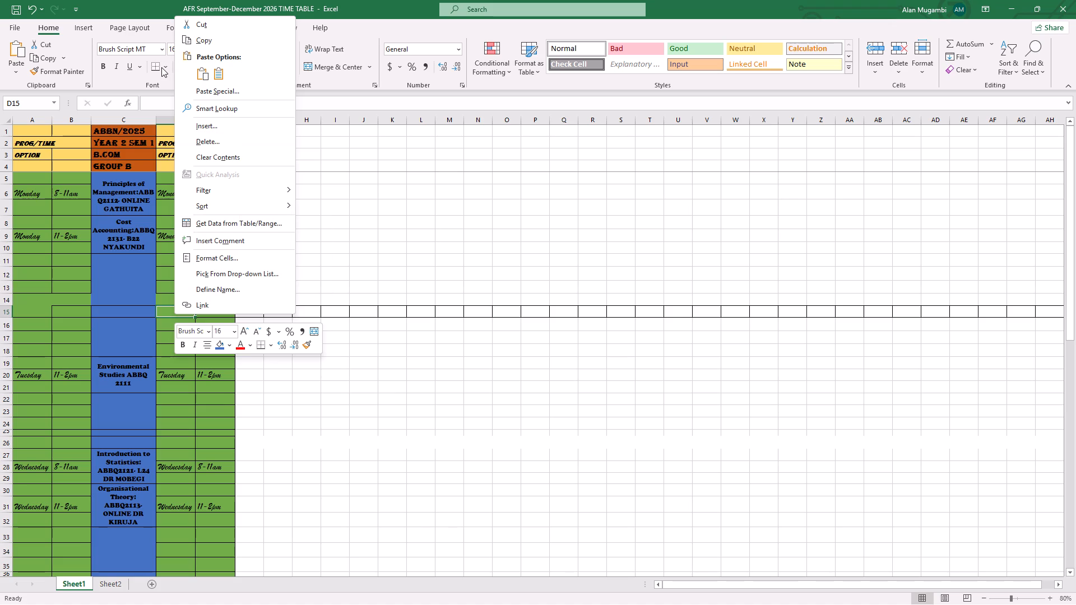
left_click(70, 272)
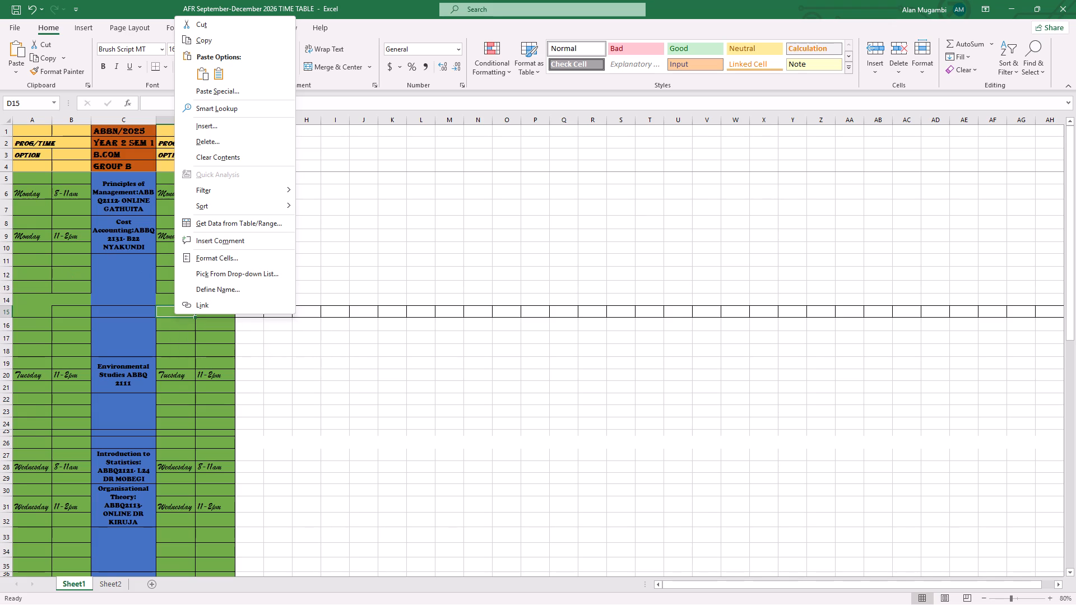
left_click(178, 275)
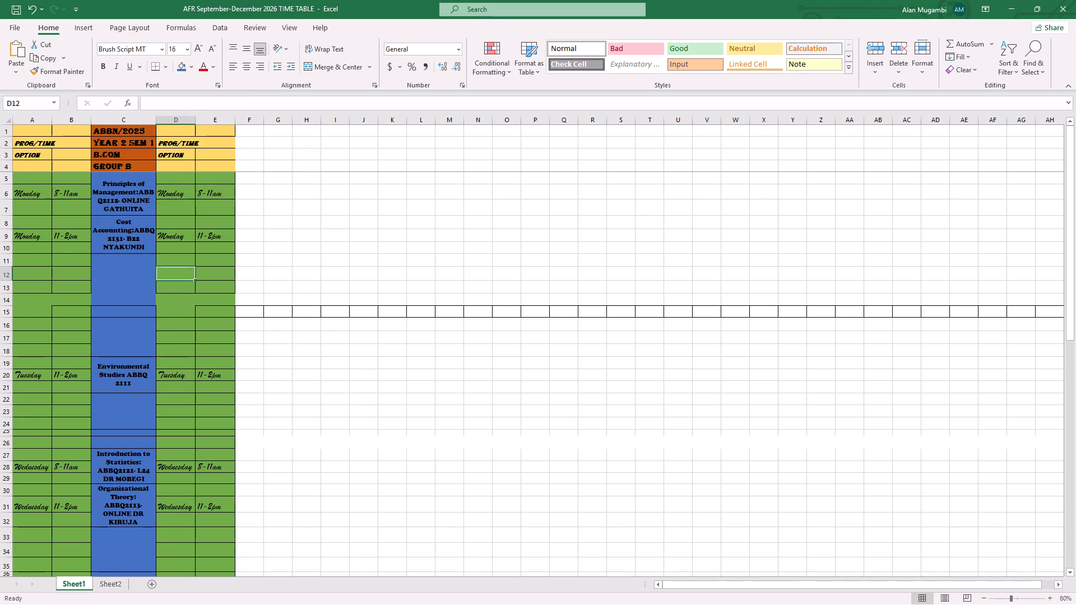
left_click(175, 314)
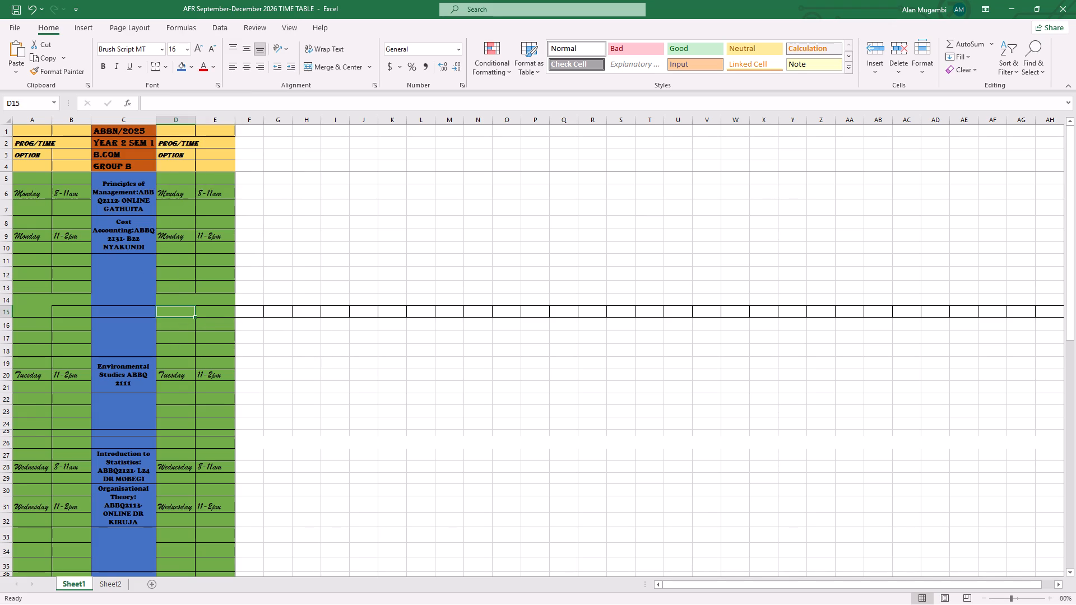
left_click(164, 65)
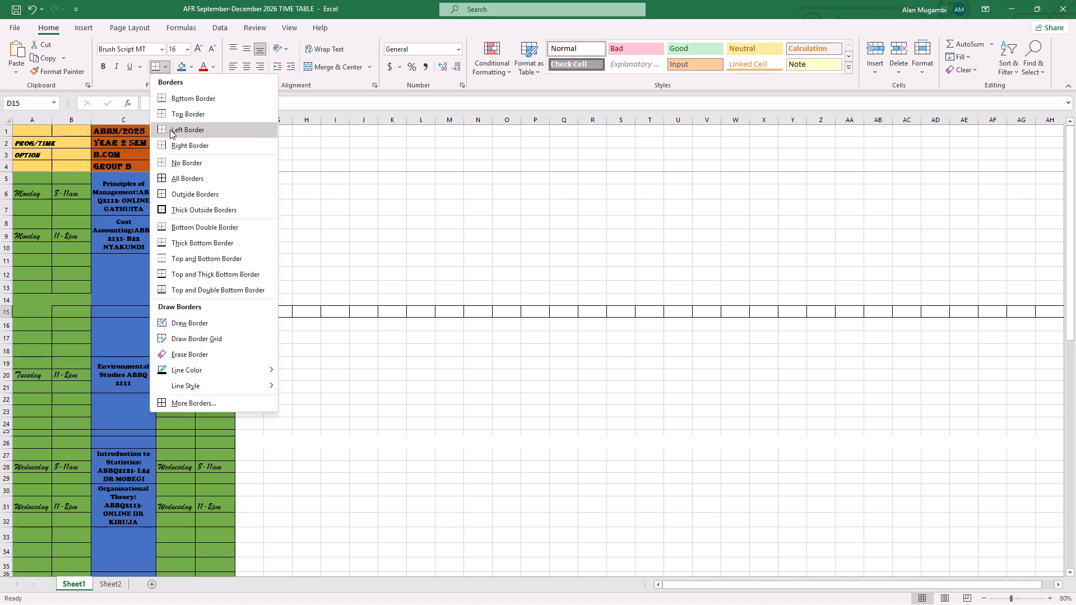
left_click(163, 197)
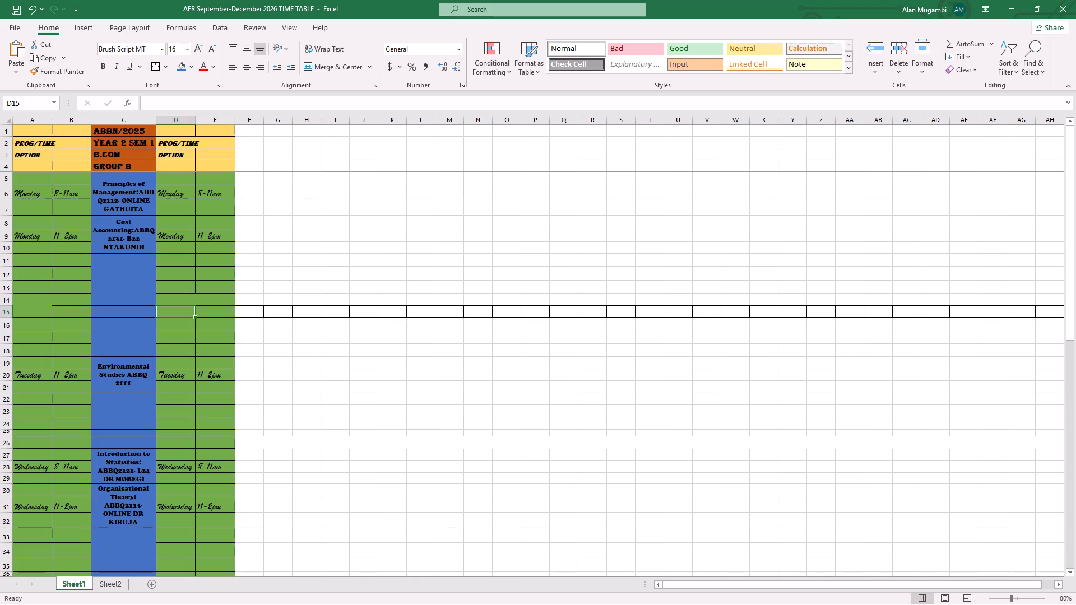
Apply outside borders to the green day cell A15, between the second Monday and Tuesday blocks.
left_click(40, 318)
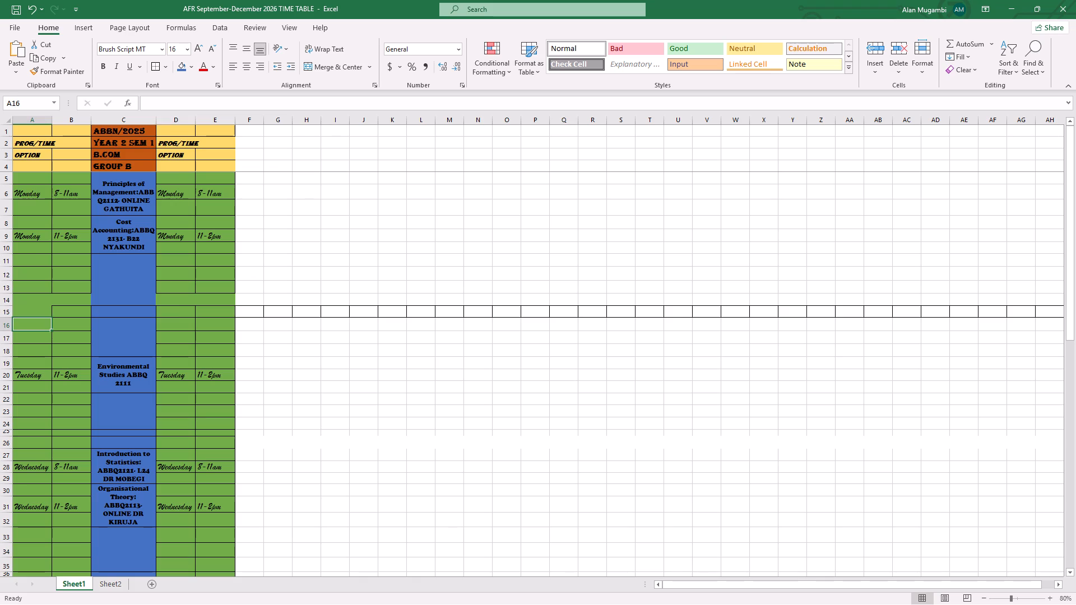
left_click(39, 311)
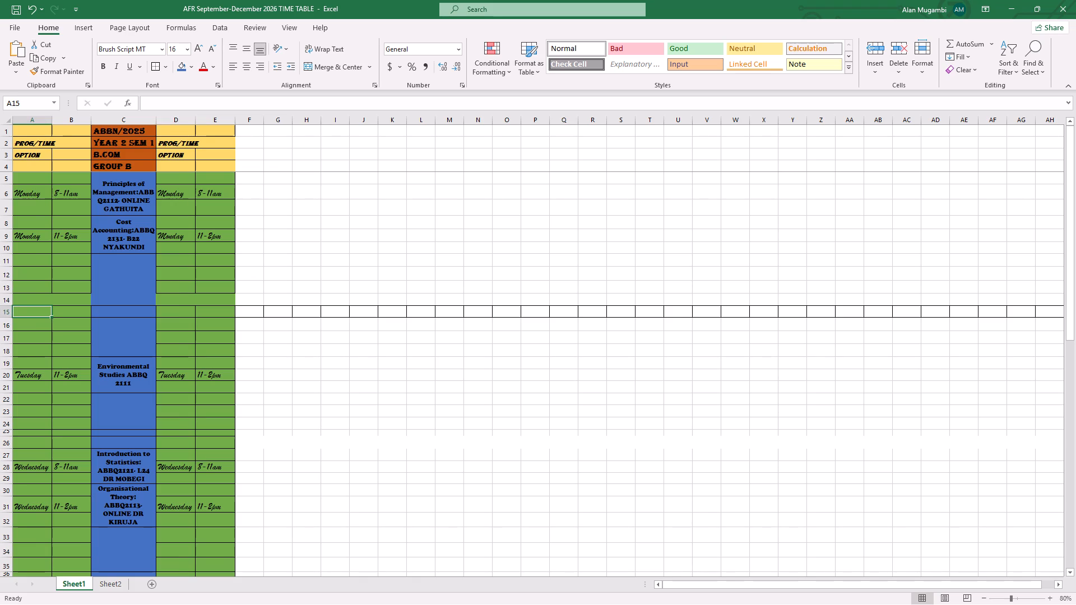
left_click(156, 66)
left_click(156, 66)
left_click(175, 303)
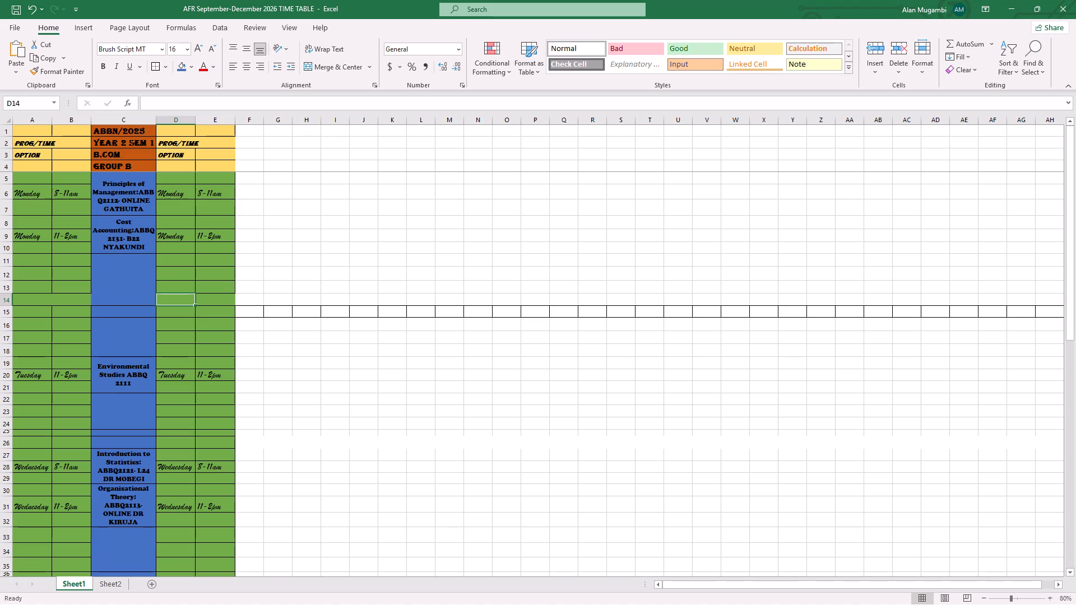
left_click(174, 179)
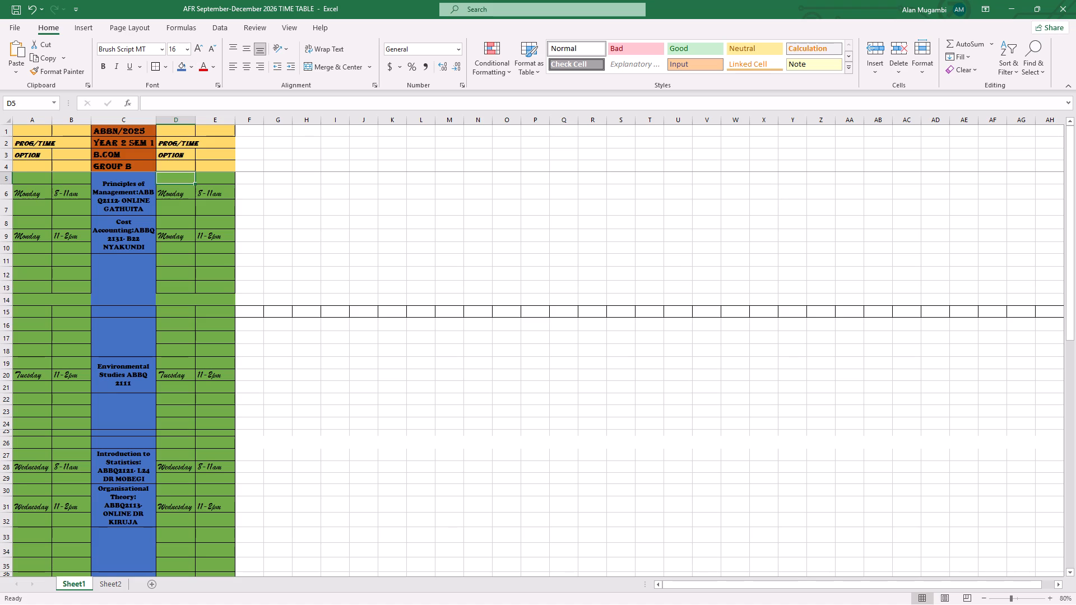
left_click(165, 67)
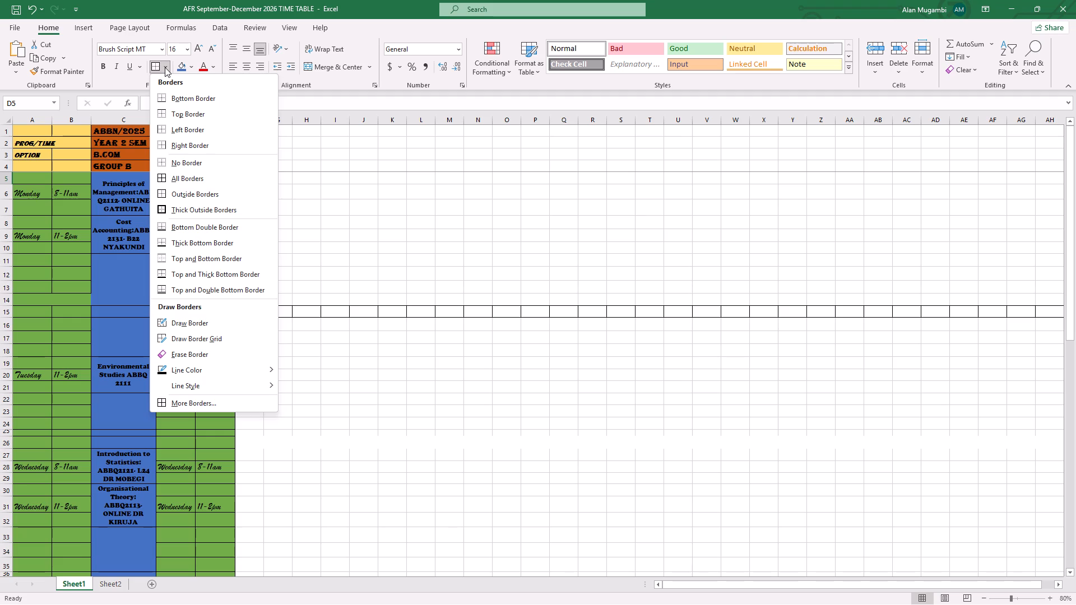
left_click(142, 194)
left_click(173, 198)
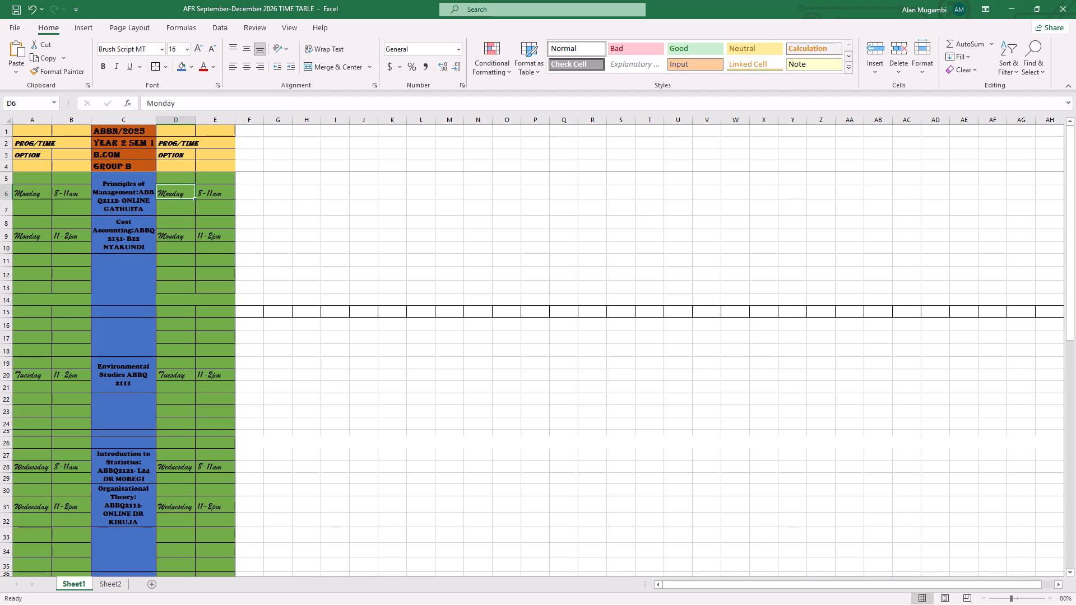
Use Draw Border to add the missing vertical cell borders along row 14 in columns A, B, D and E.
left_click(184, 178)
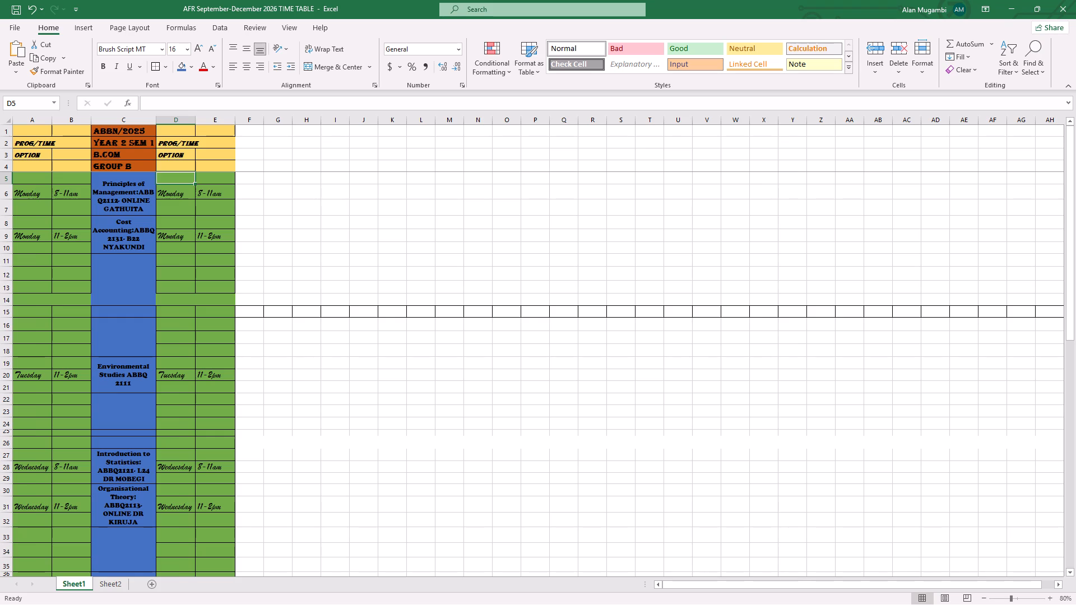
left_click(163, 64)
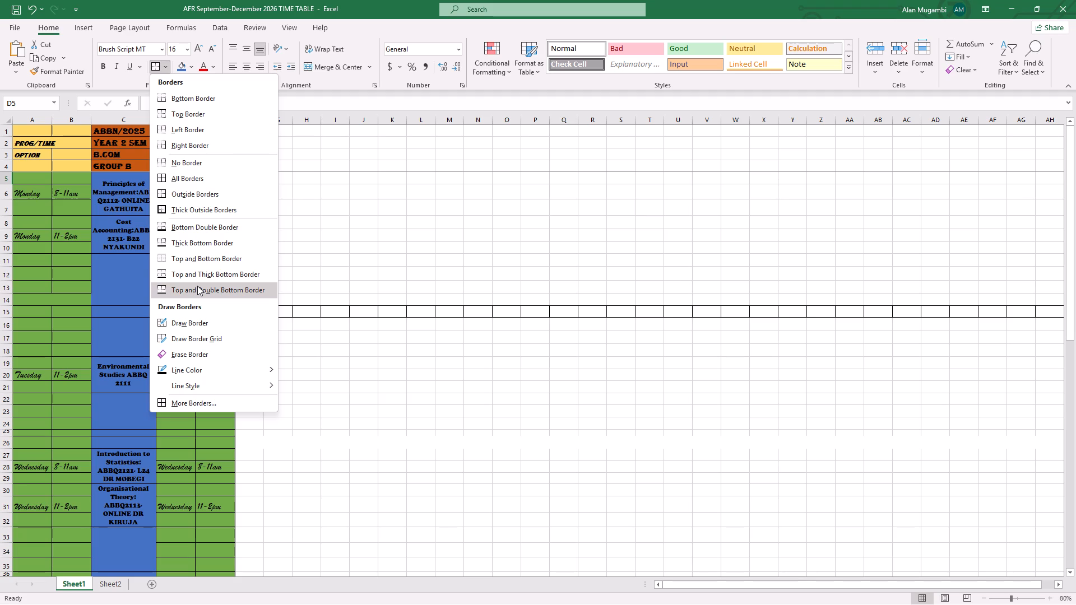
left_click(192, 319)
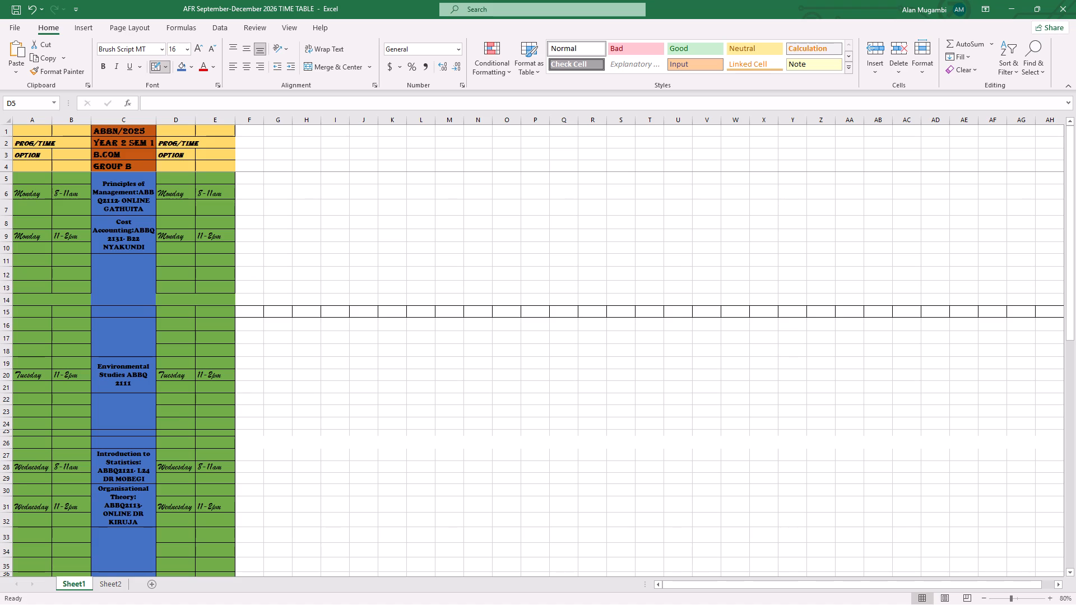
left_click_drag(156, 295, 156, 301)
left_click(196, 300)
left_click(236, 300)
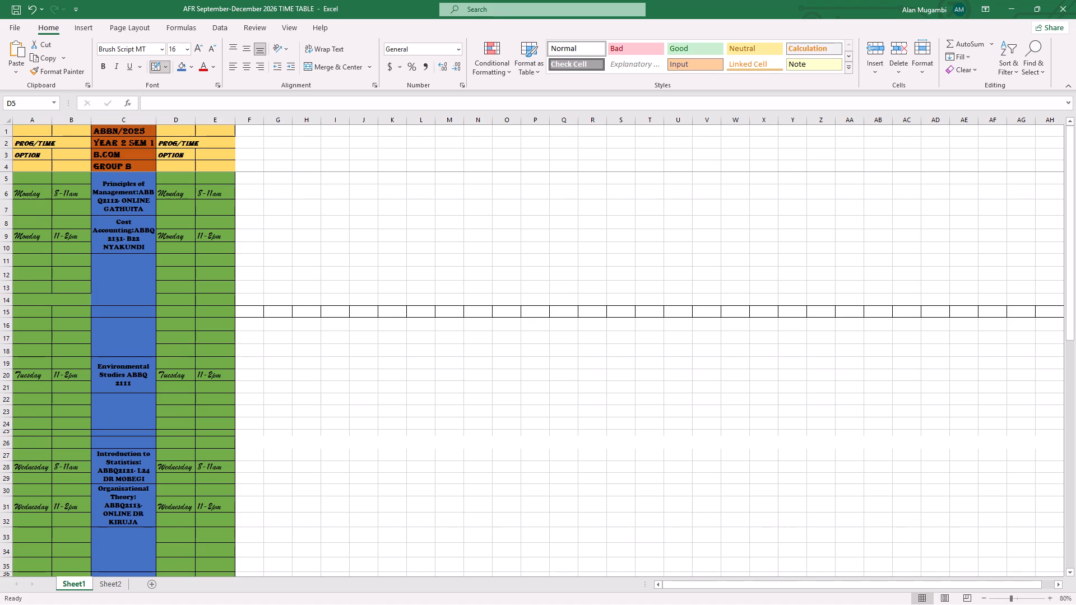
left_click(226, 294)
left_click(90, 299)
left_click(52, 301)
Draw a border line along the top of cells A5 and B5, directly under the yellow heading block.
left_click(41, 171)
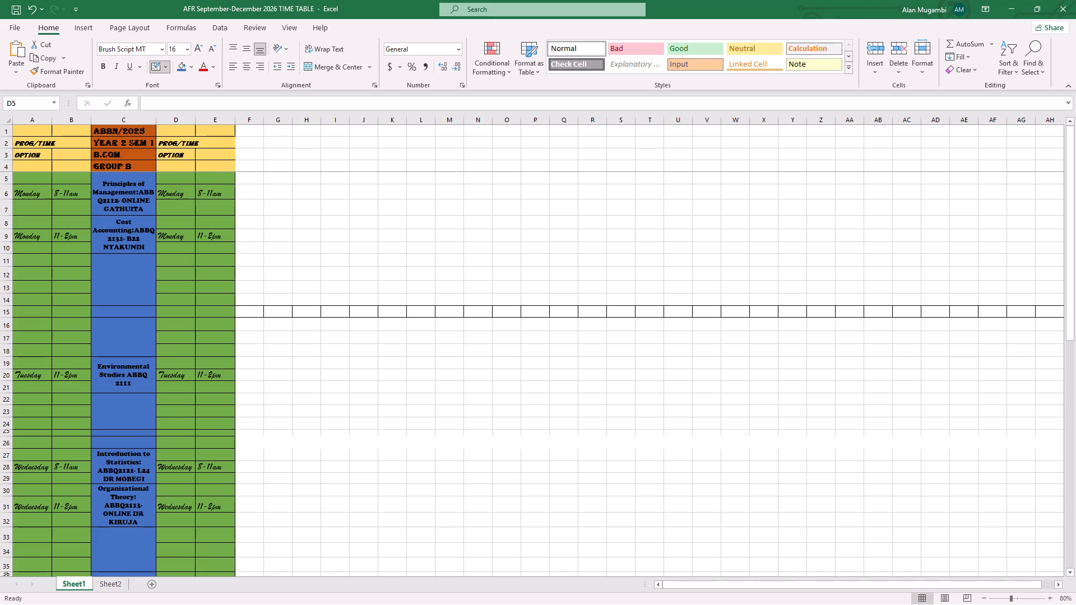
left_click(75, 171)
Increase the height of thin row 25 between the Tuesday and Wednesday blocks to match its neighbouring rows.
left_click(9, 435)
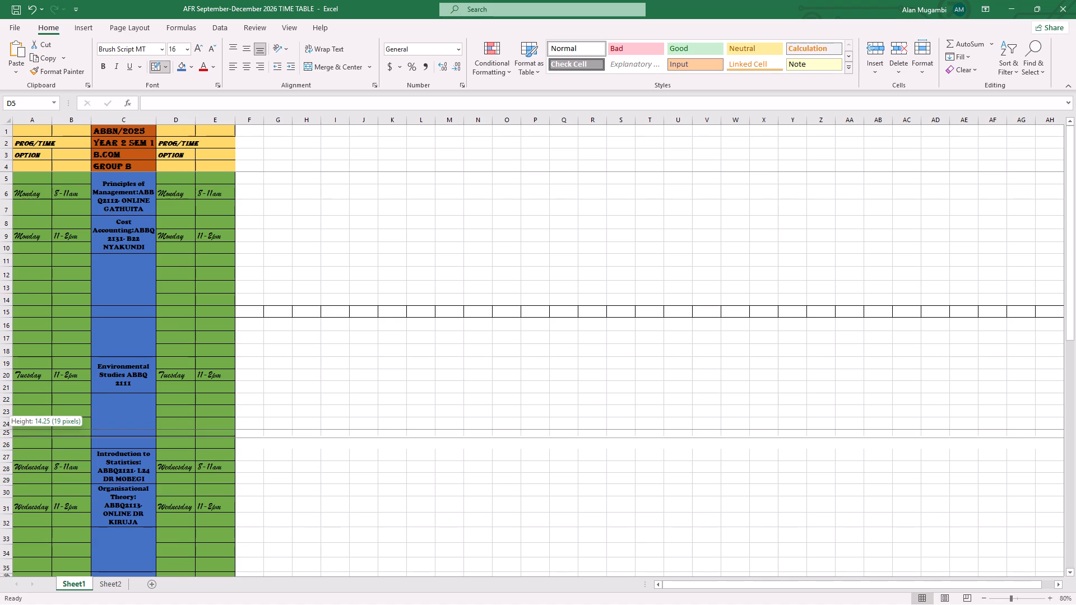
left_click(9, 436)
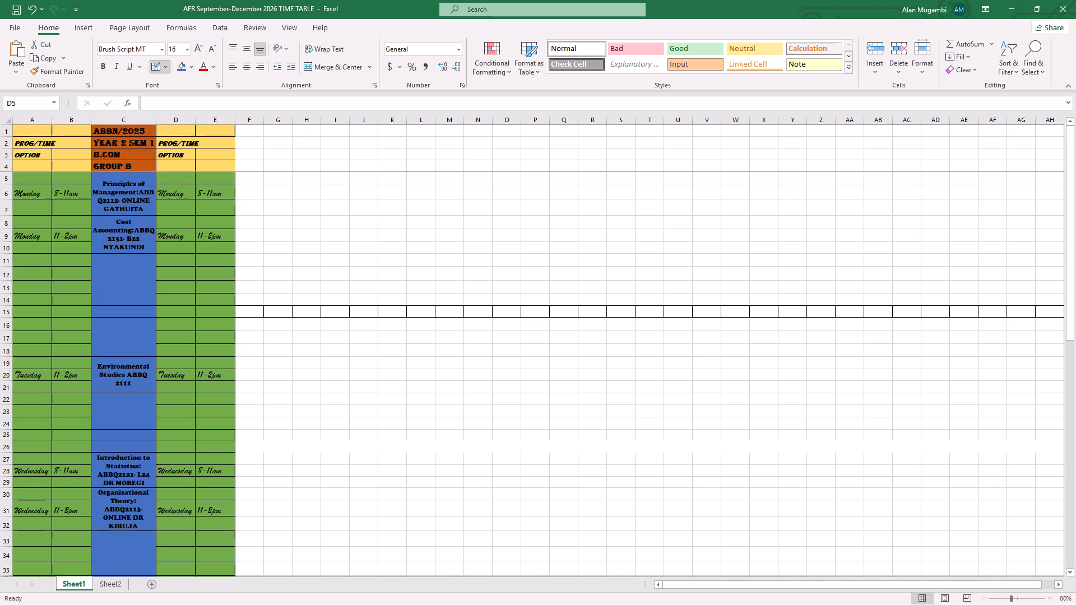
left_click(8, 439)
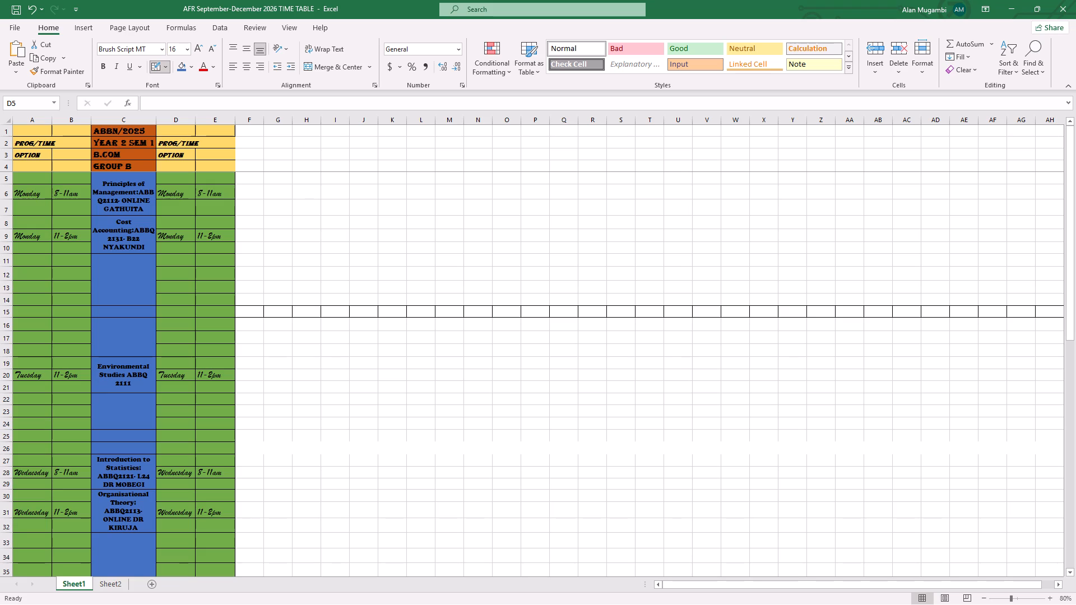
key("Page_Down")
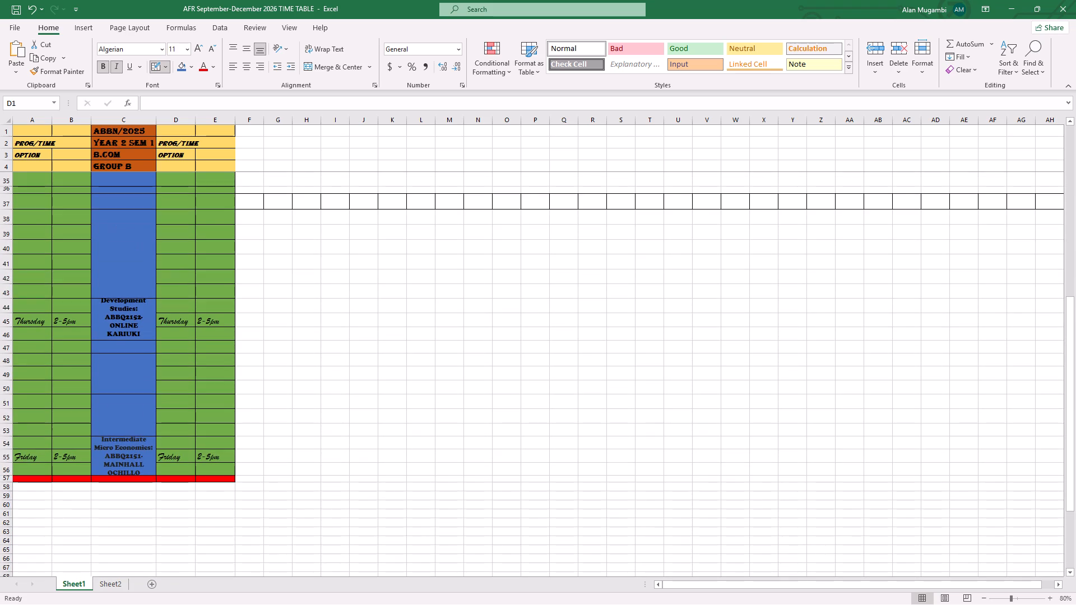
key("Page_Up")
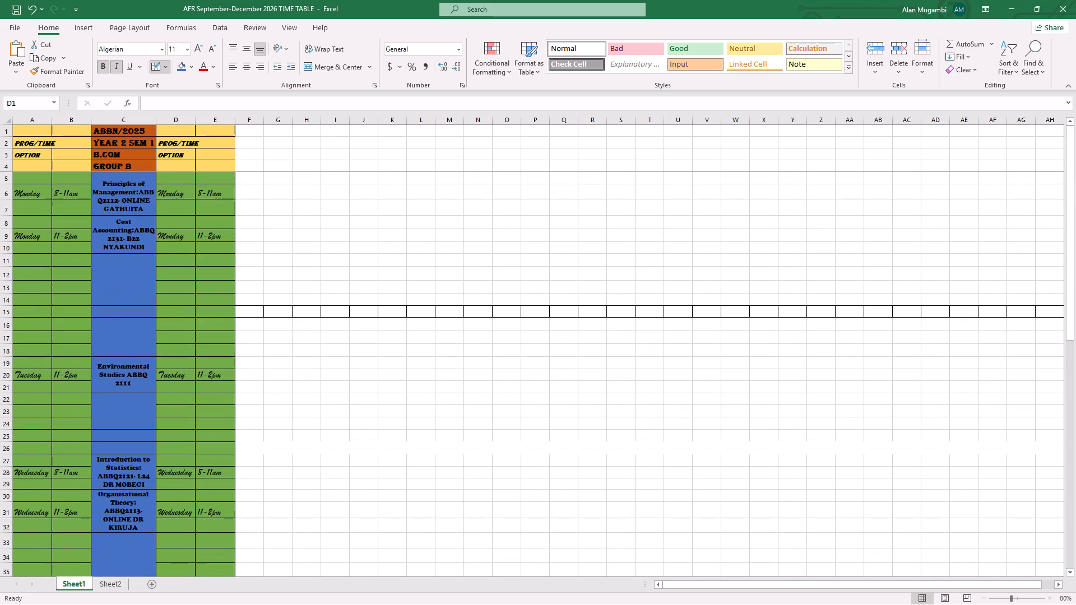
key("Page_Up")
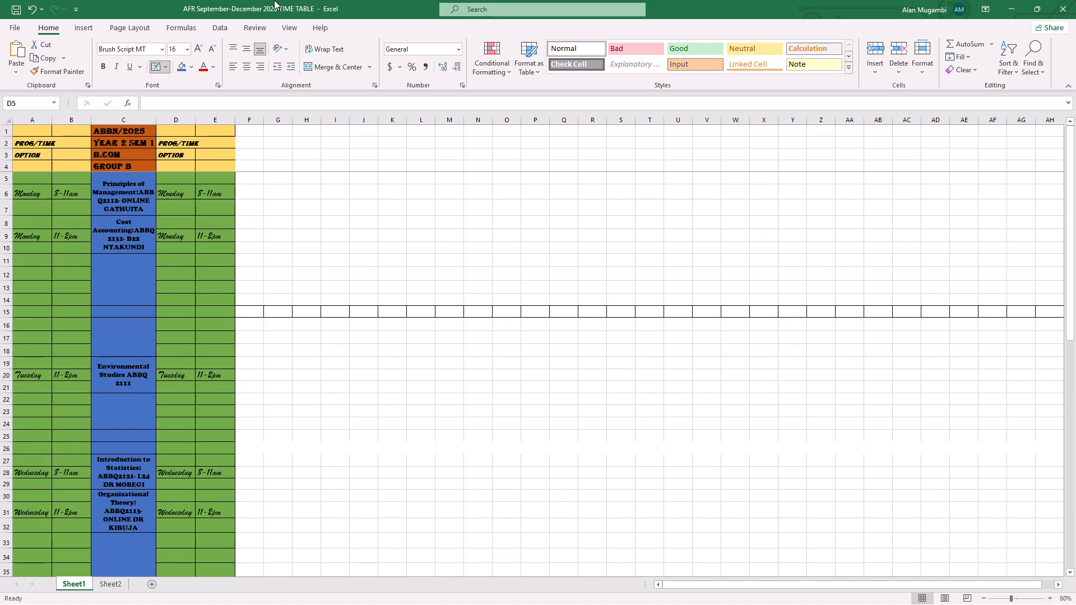
Use Erase Border to remove the inner horizontal and vertical borders of the first Monday 8-11am block in D5:E7.
left_click(166, 66)
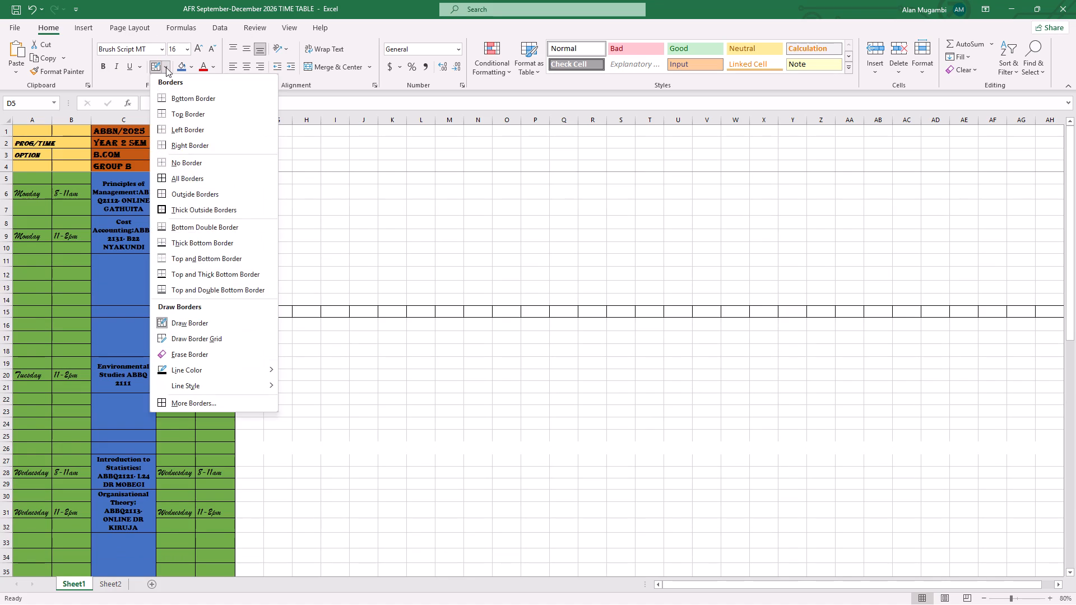
left_click(203, 351)
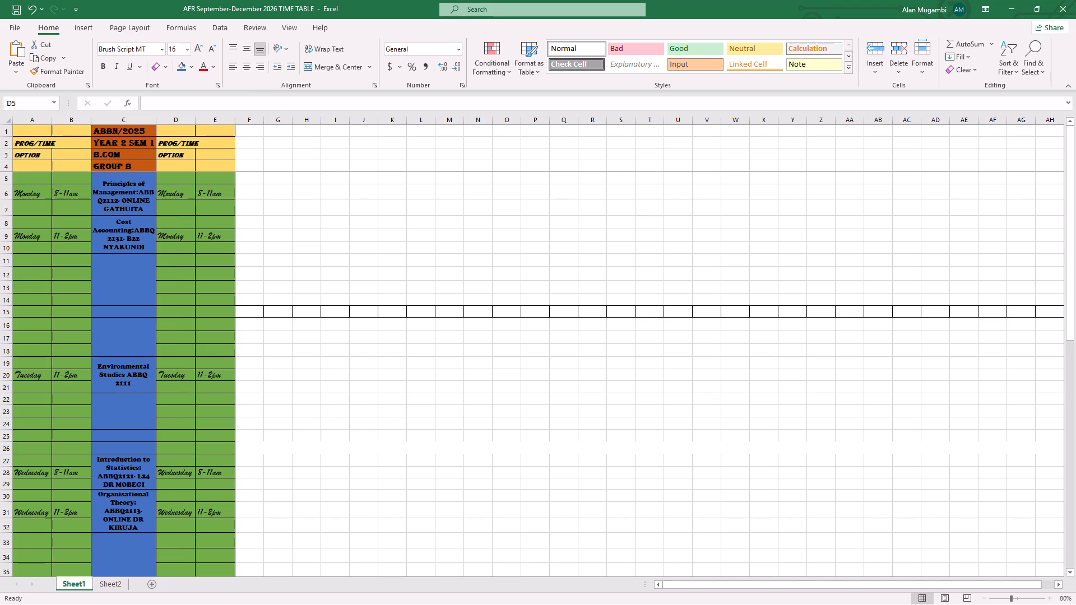
left_click(184, 184)
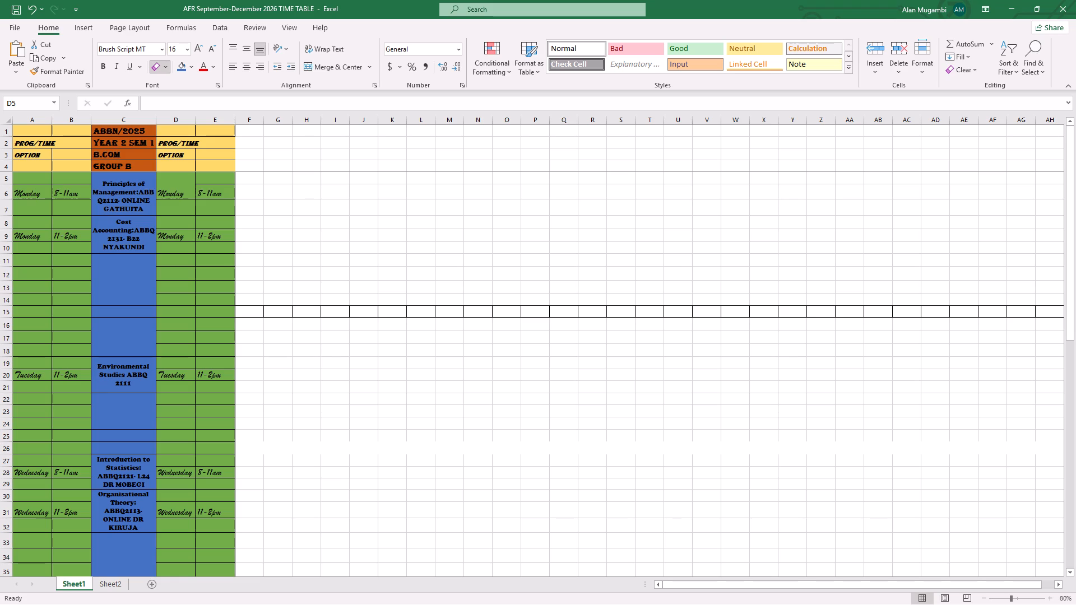
left_click(205, 184)
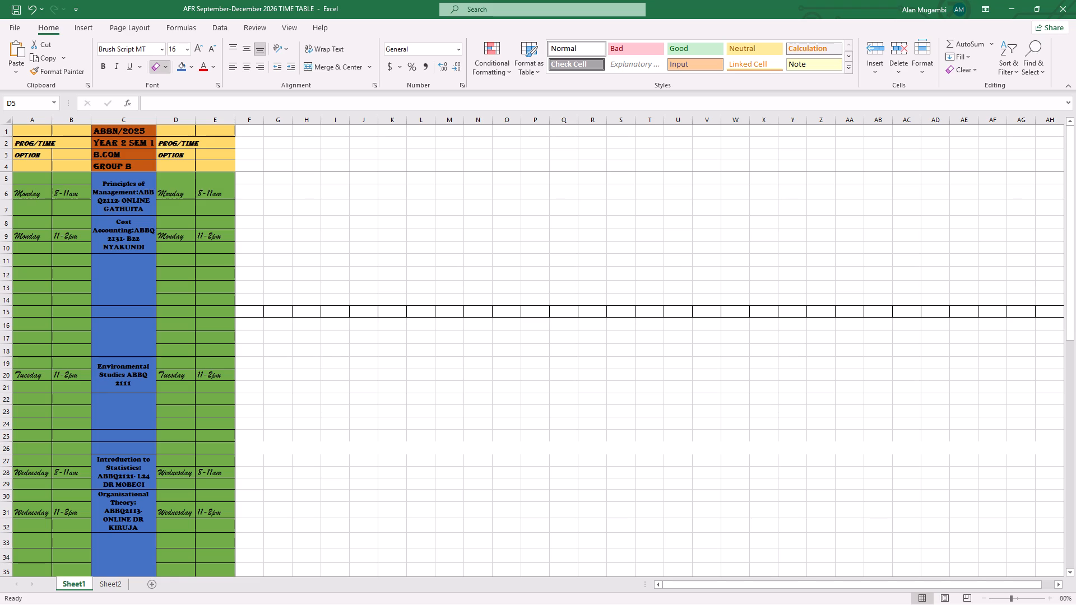
left_click(197, 192)
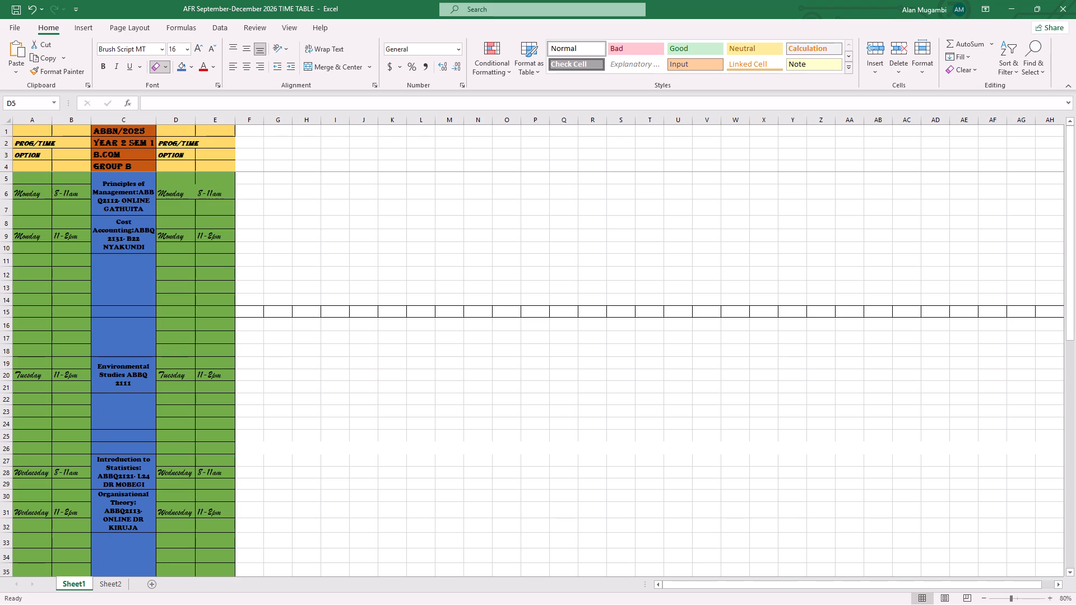
left_click(197, 179)
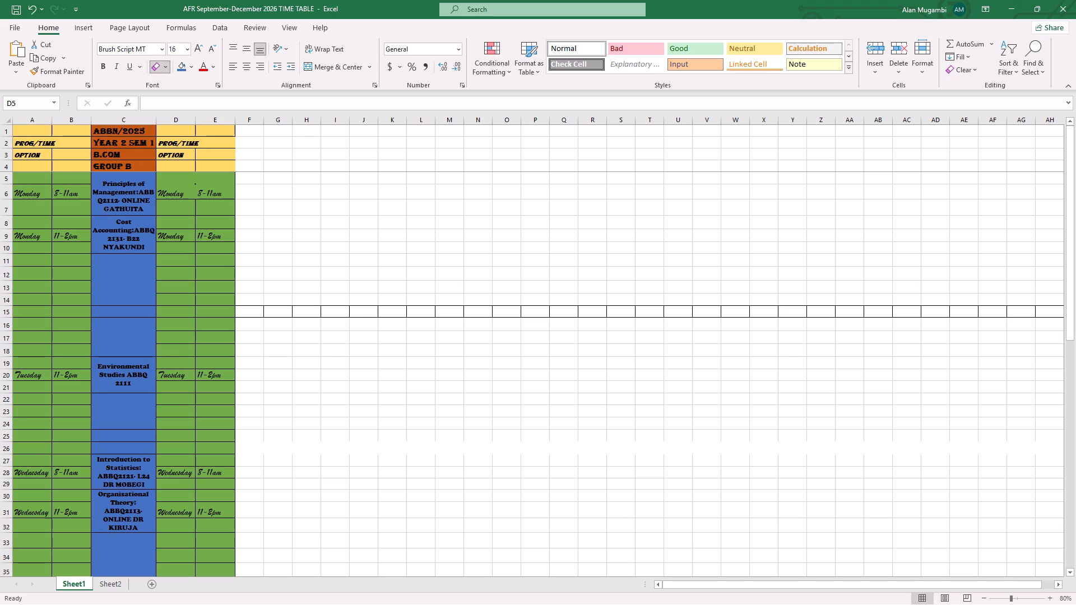
left_click(196, 209)
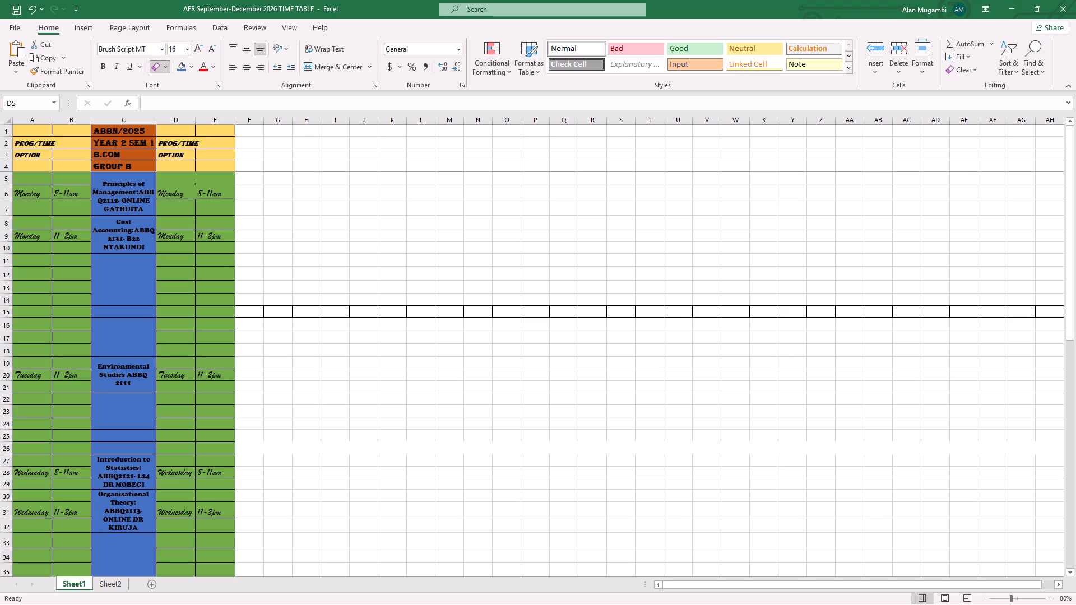
left_click(198, 184)
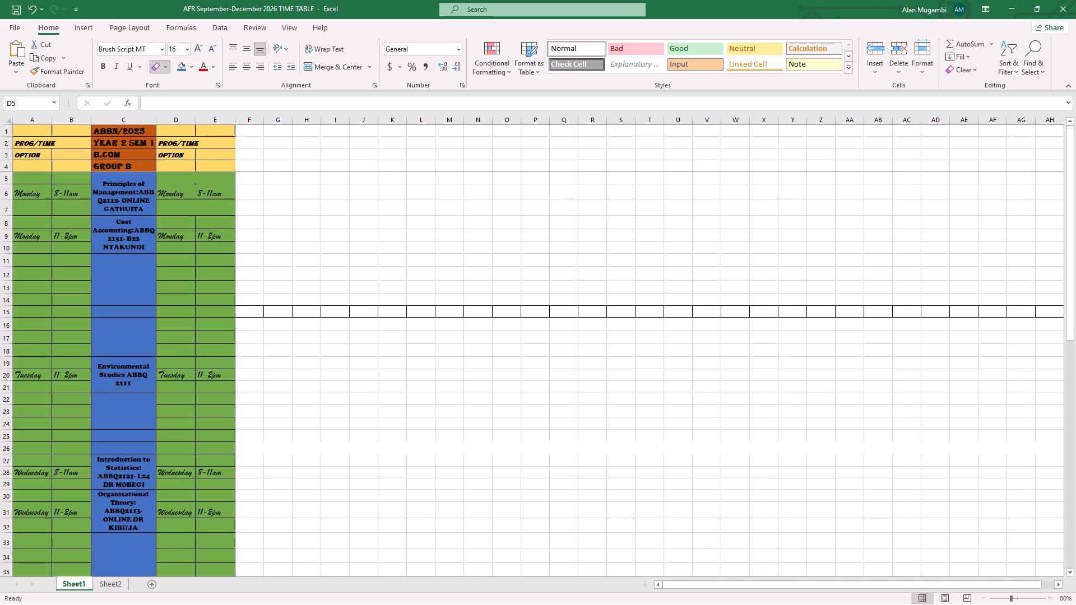
left_click(208, 199)
left_click(190, 198)
Erase the inner horizontal and vertical borders of the first Monday 8-11am block in A5:B7.
left_click(80, 200)
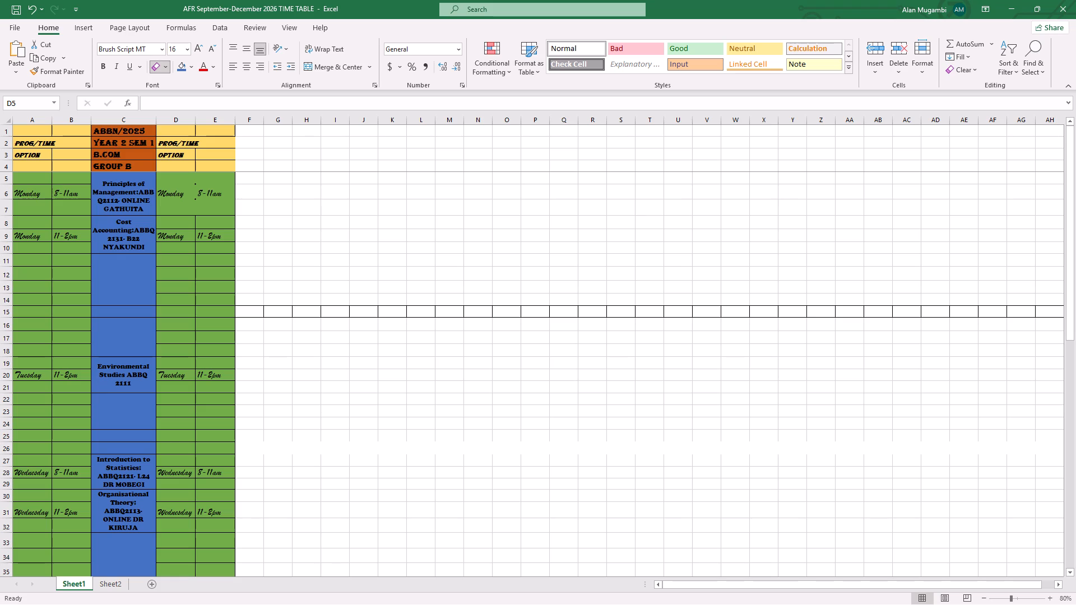
left_click(77, 184)
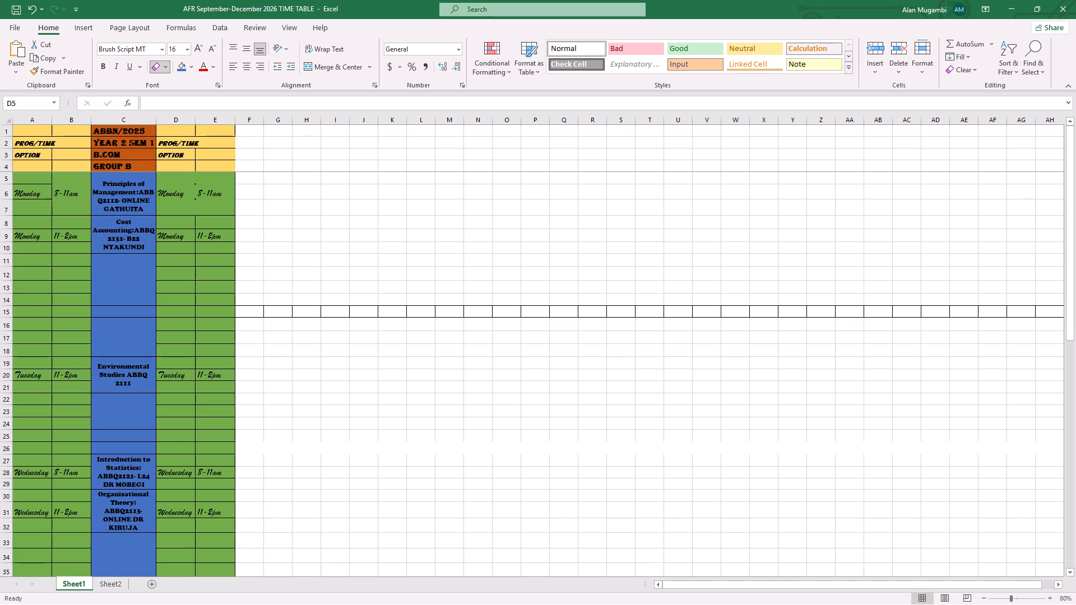
left_click(54, 196)
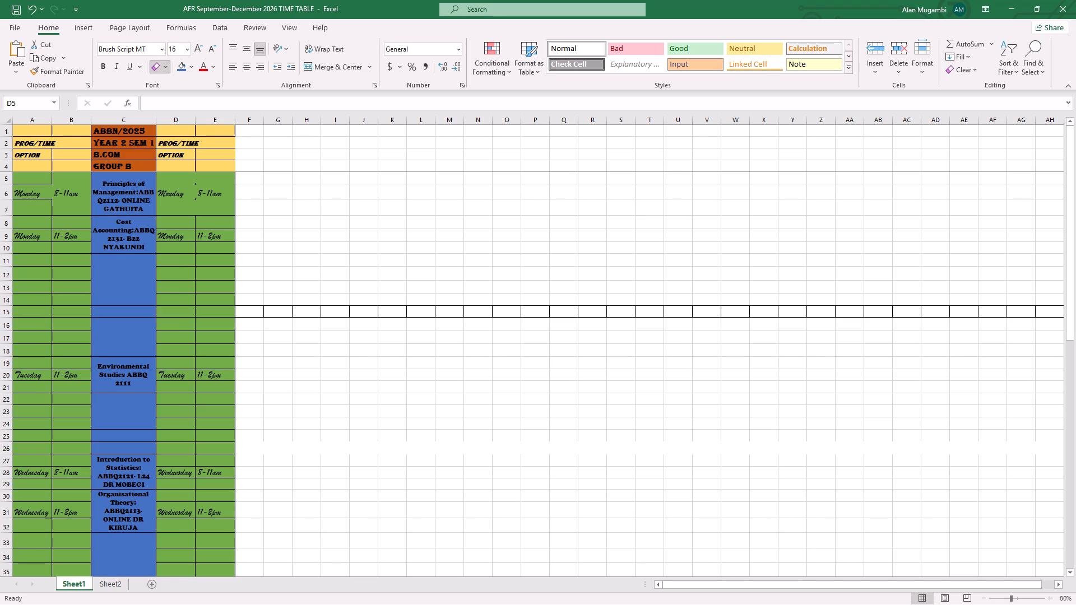
left_click(46, 199)
left_click(53, 203)
left_click(47, 183)
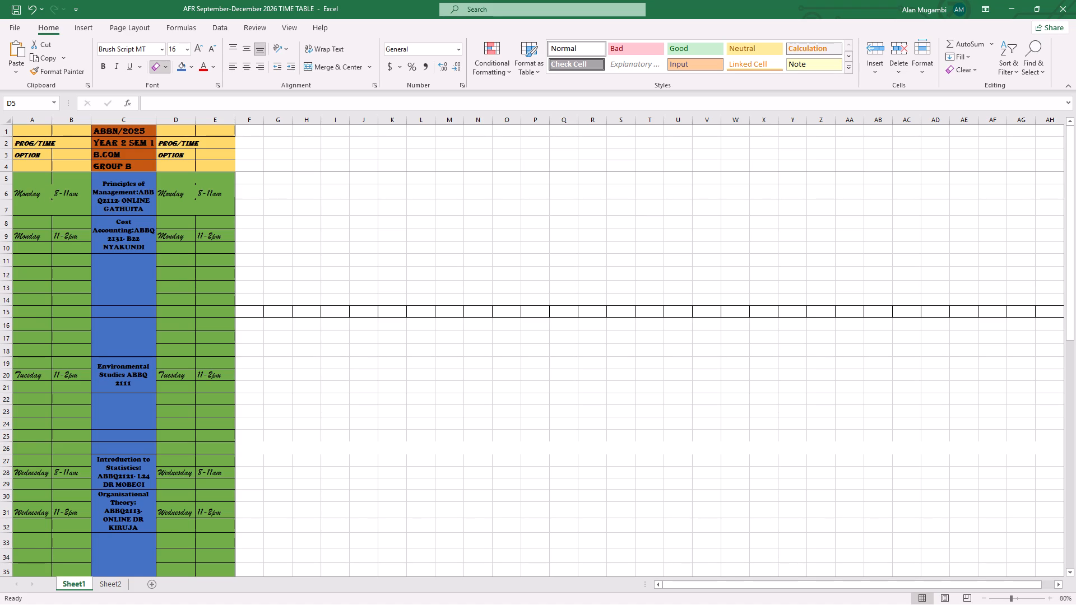
left_click(54, 180)
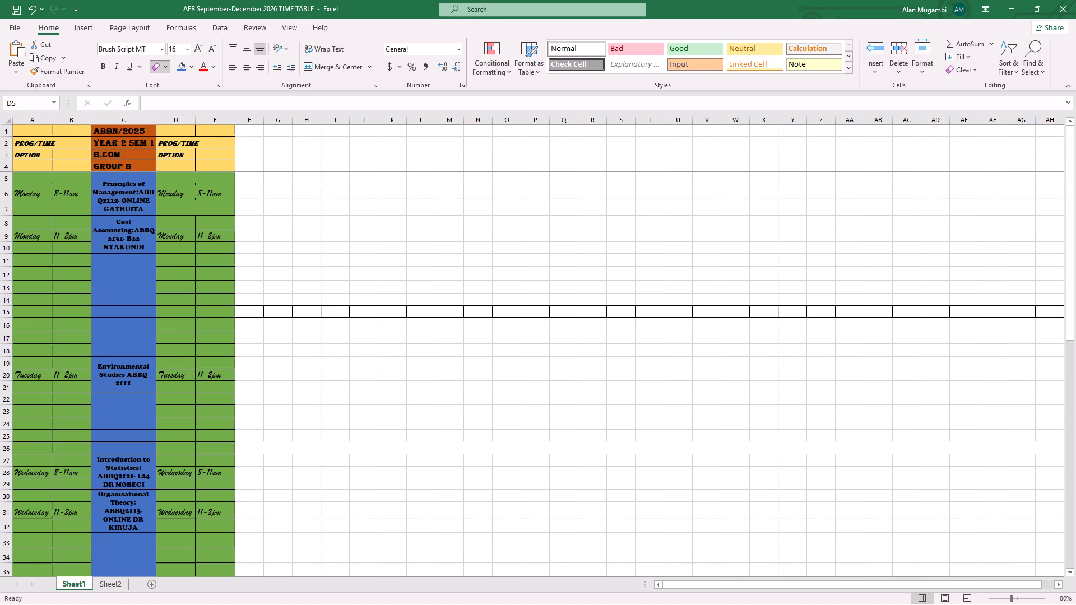
Erase the inner horizontal and vertical borders of the yellow PROG/TIME and OPTION heading cells in A1:B3.
left_click(54, 148)
left_click(53, 152)
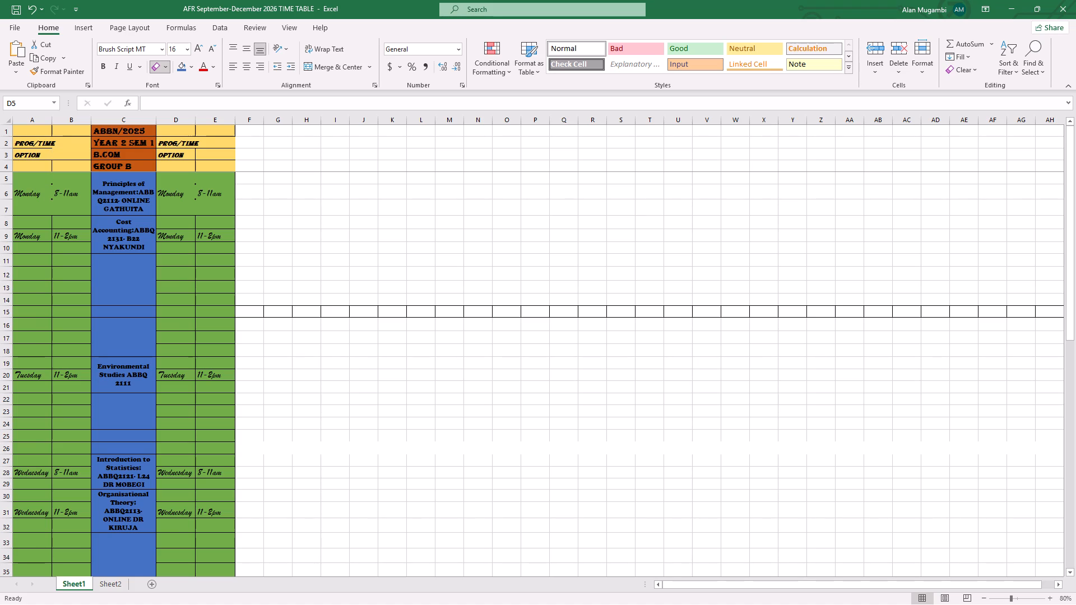
left_click(50, 150)
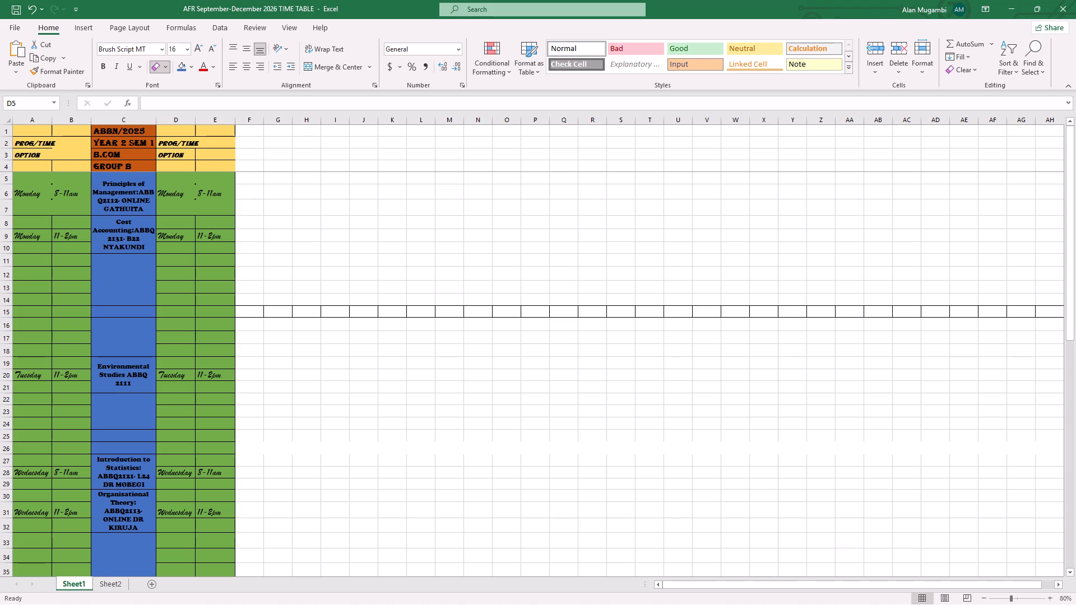
left_click(53, 136)
left_click(52, 135)
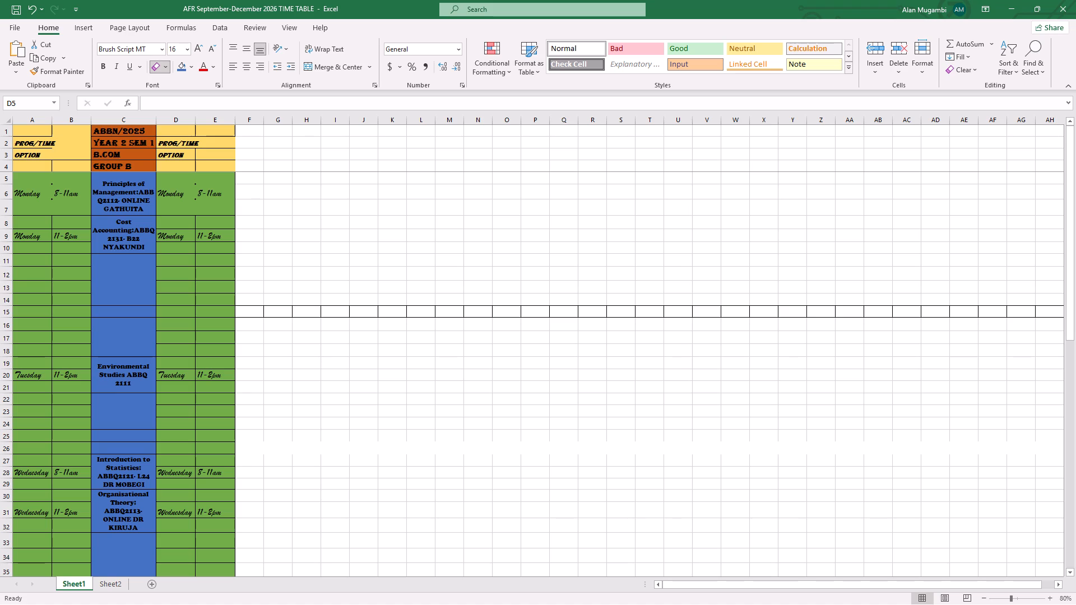
left_click(47, 137)
left_click(54, 132)
left_click(48, 146)
Erase the horizontal borders between rows 1 to 3 and the vertical borders between columns D and E in heading block D1:E4.
left_click(189, 150)
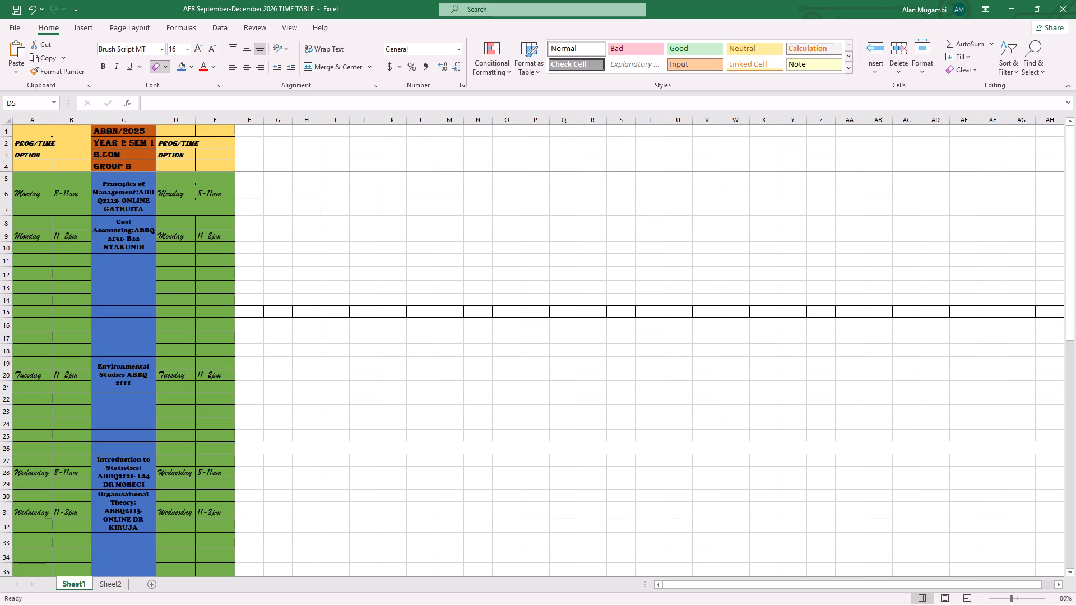
left_click(185, 138)
left_click(212, 138)
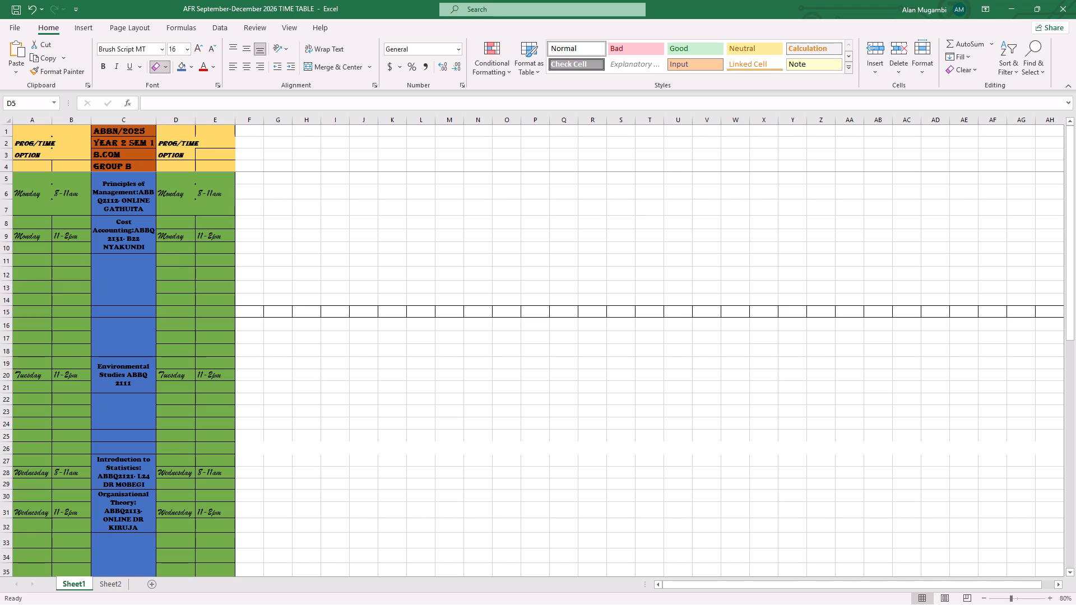
left_click(210, 150)
left_click(196, 152)
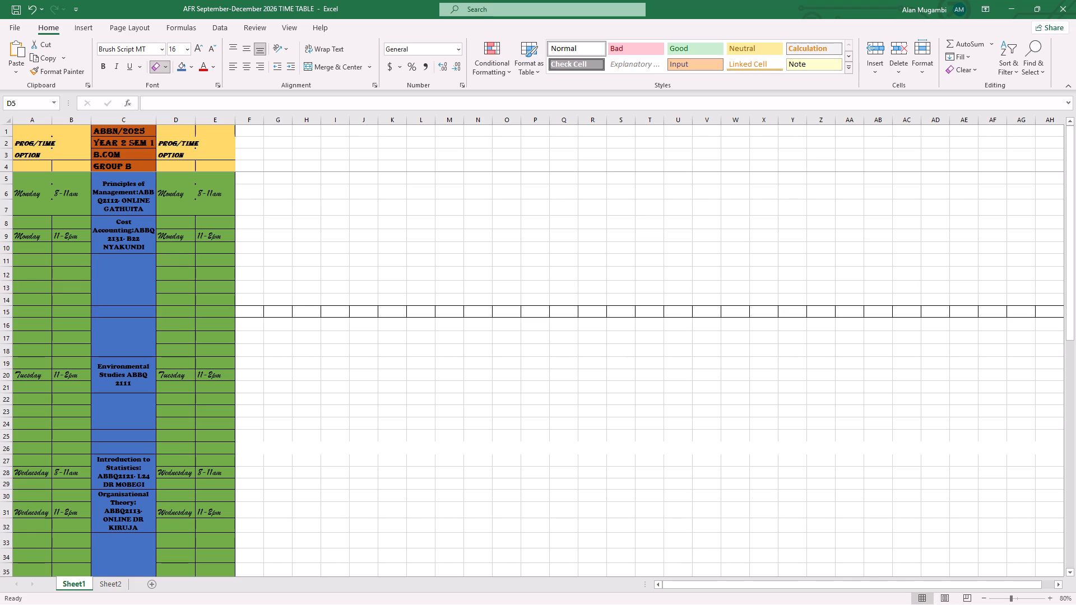
left_click(198, 133)
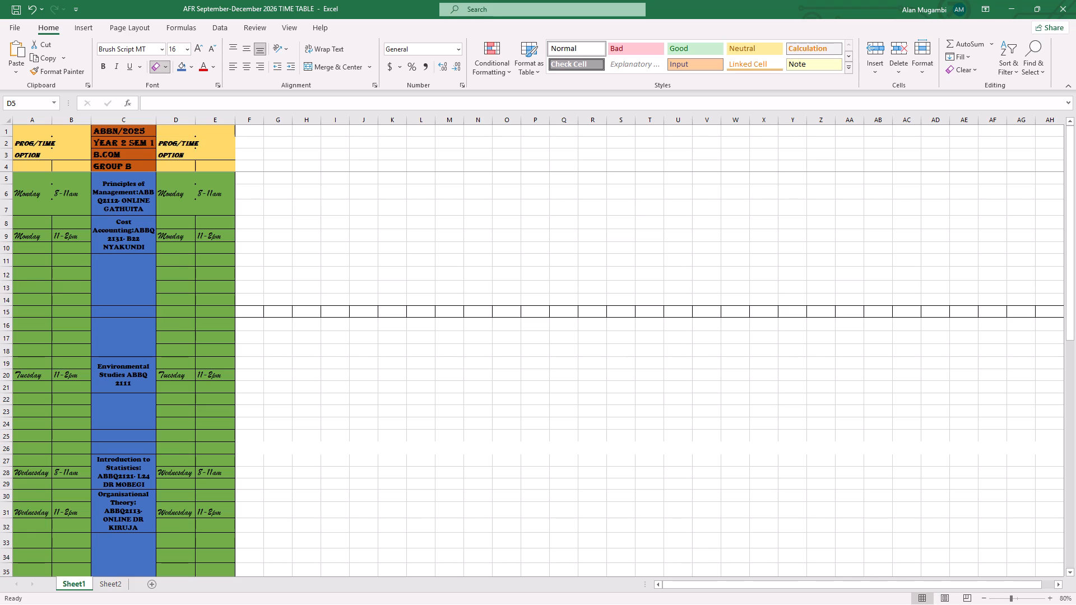
left_click(197, 166)
Erase the horizontal borders between the orange heading cells C1:C4.
left_click(143, 159)
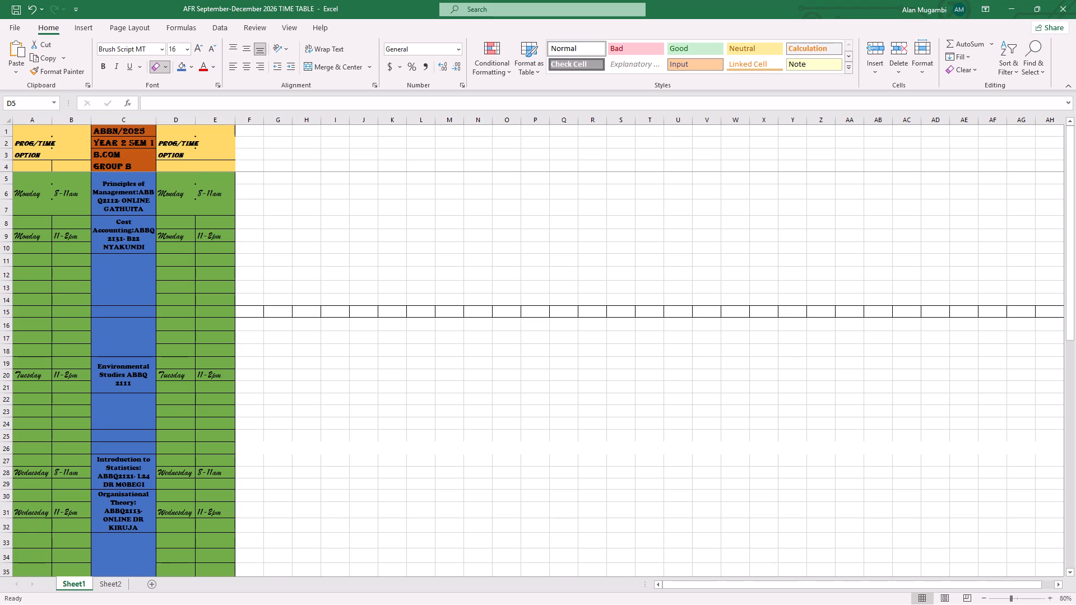
left_click(141, 149)
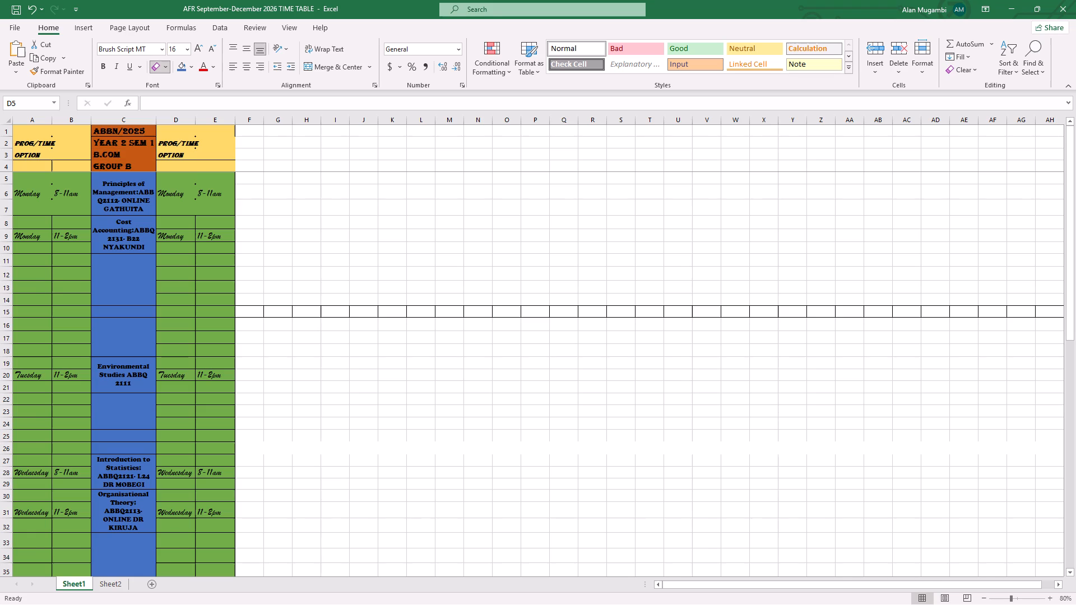
left_click(147, 134)
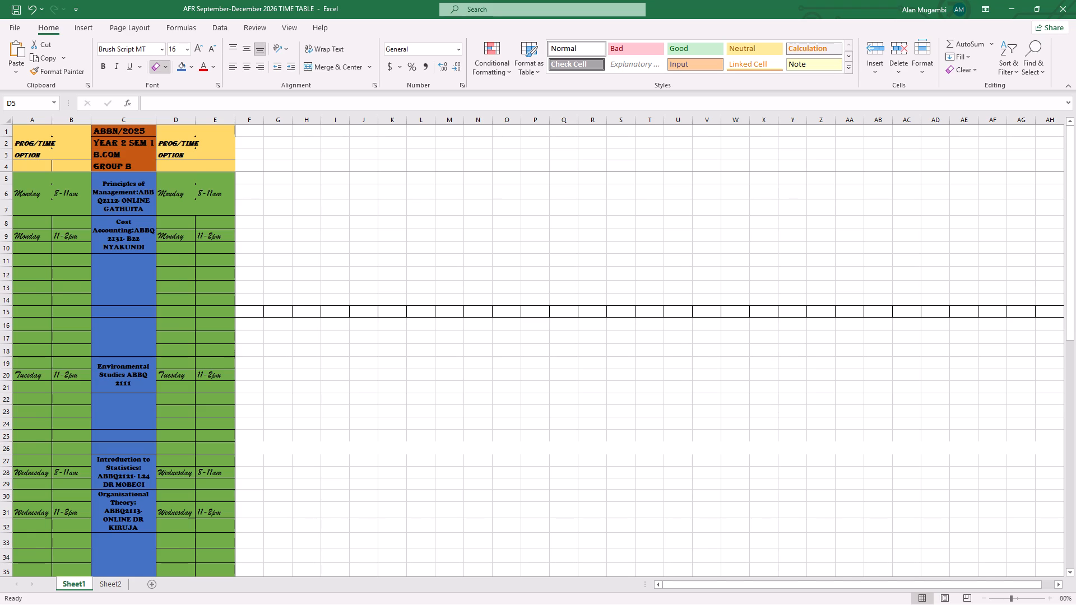
Erase the borders between rows 3 and 4 in columns D, E, A and B, plus the vertical border between A4 and B4.
left_click(188, 161)
left_click(208, 161)
left_click(66, 161)
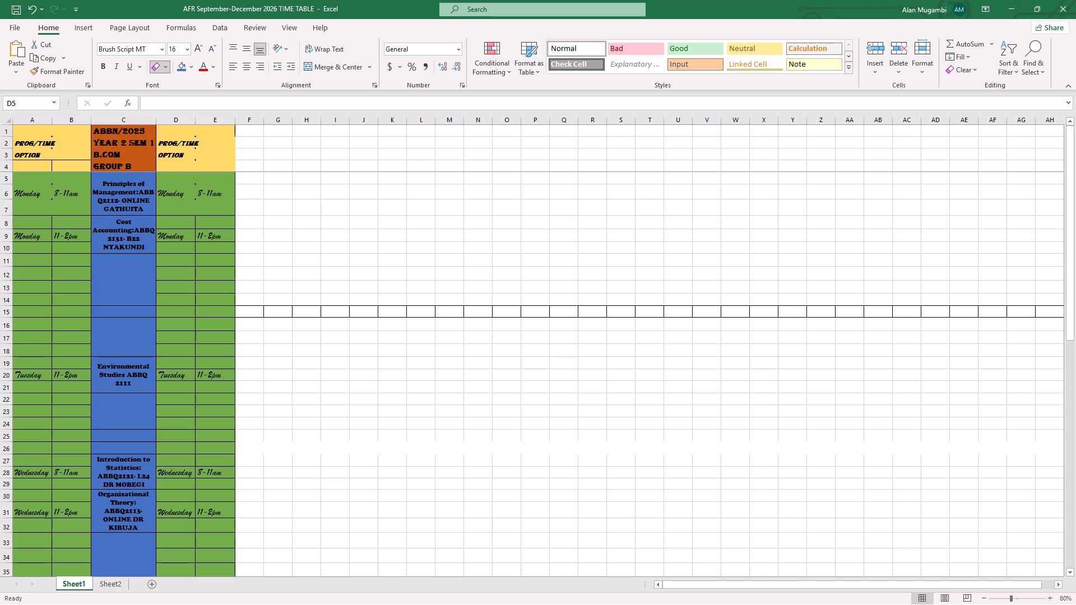
left_click(54, 165)
left_click(47, 162)
Erase the inner horizontal and vertical borders of the Monday 11-2pm block in A8:B10.
left_click(53, 235)
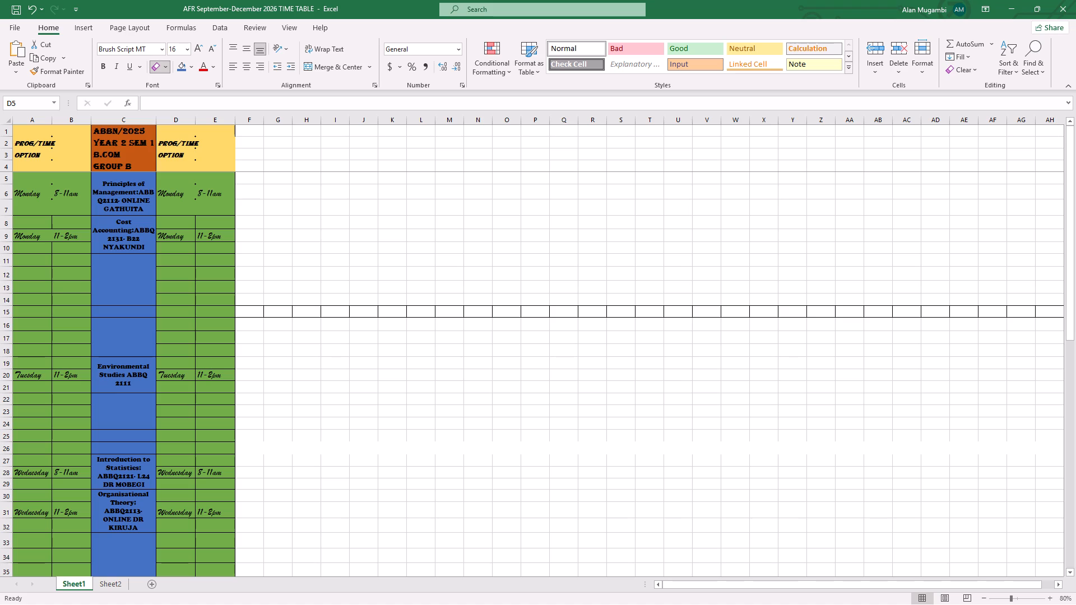
left_click(53, 227)
left_click(52, 222)
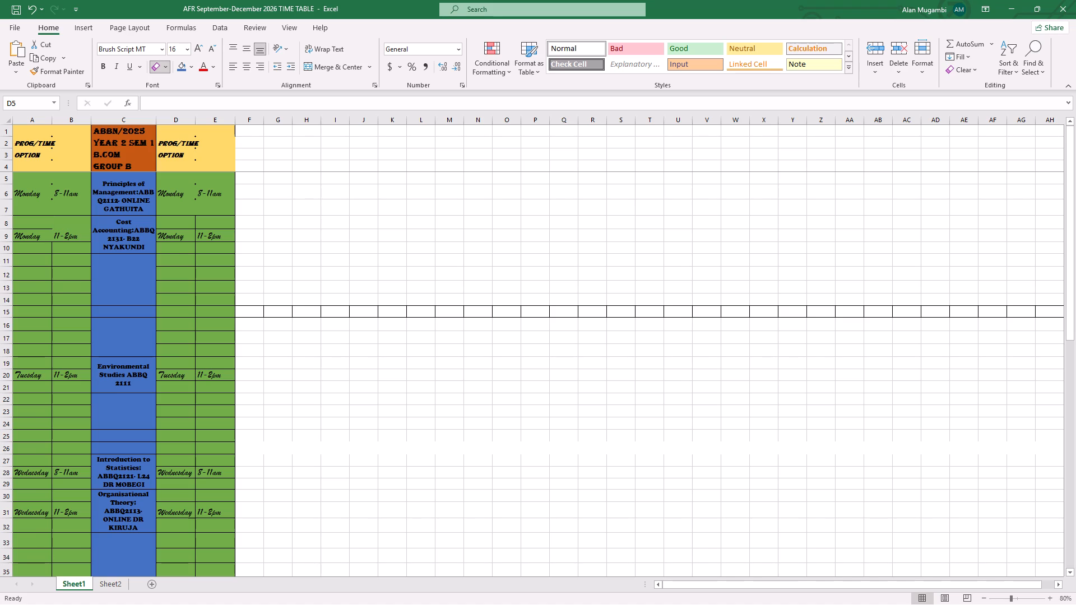
left_click(44, 232)
left_click(44, 231)
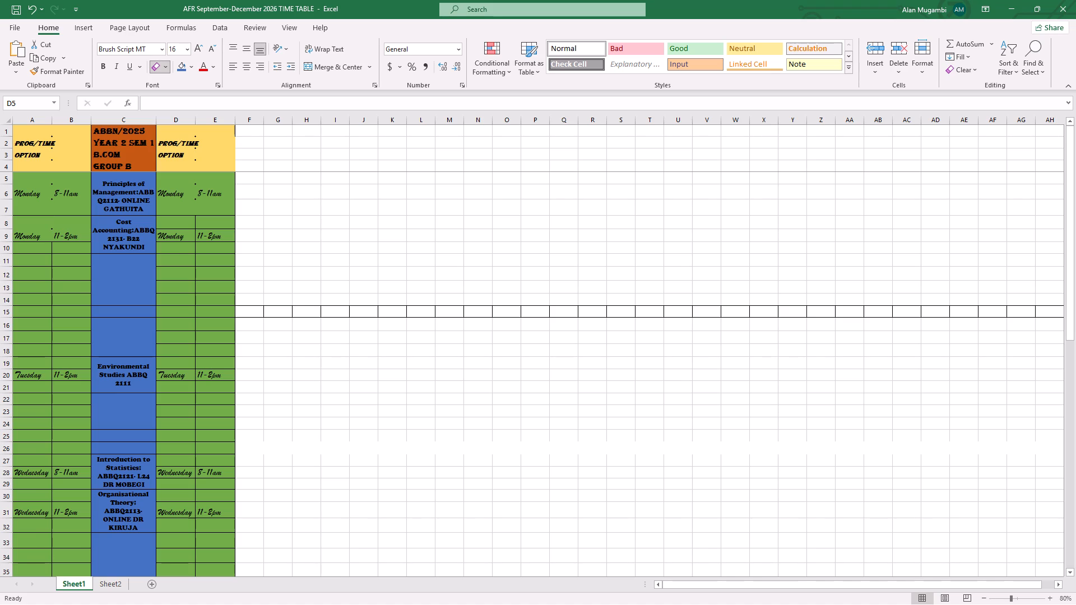
left_click(43, 243)
left_click(54, 247)
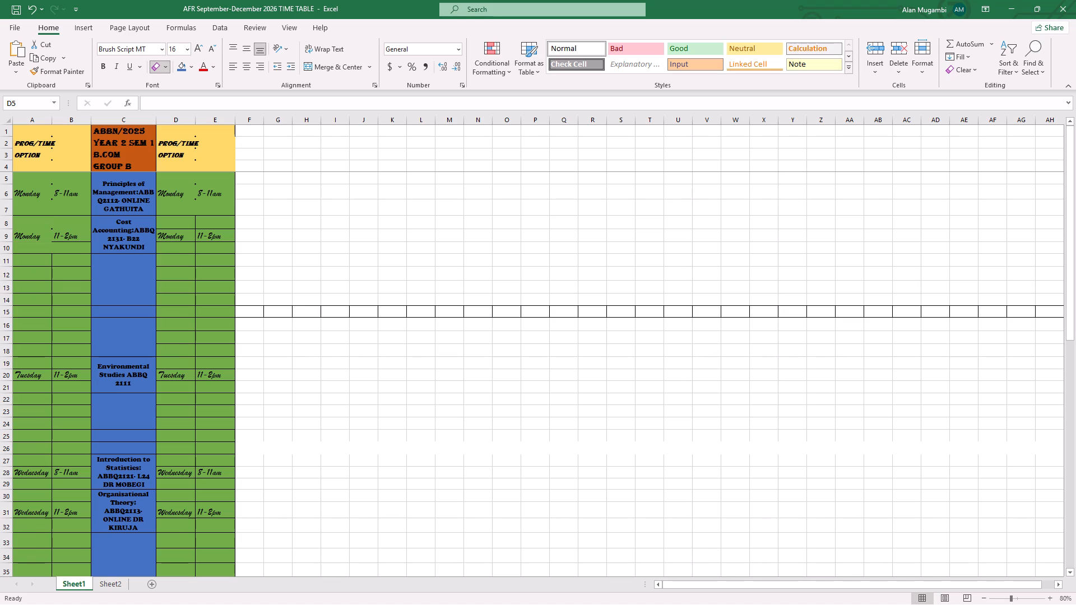
left_click(66, 243)
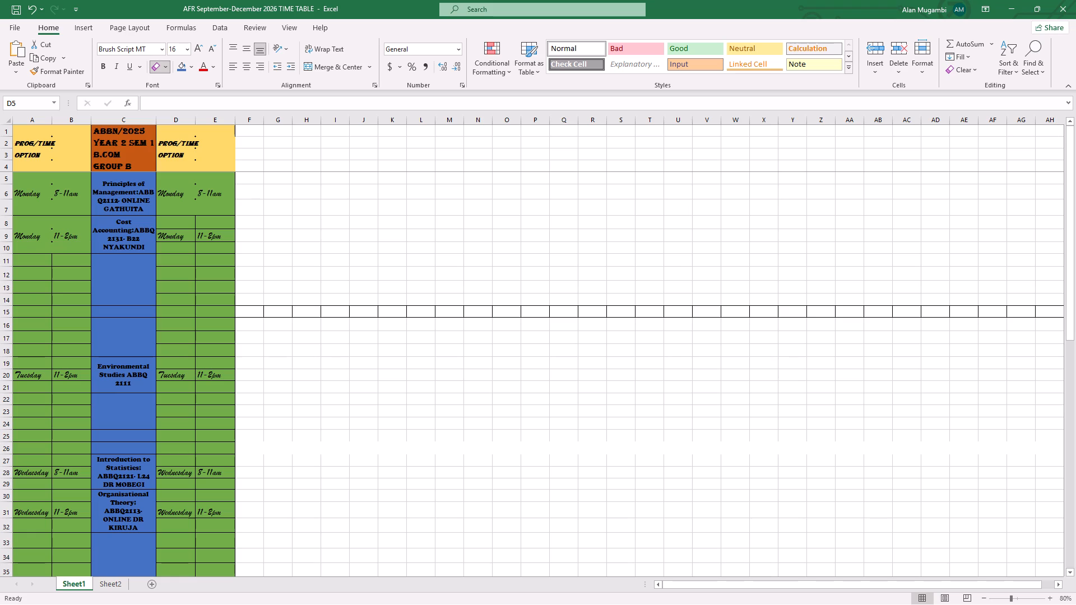
Erase the inner borders of the Monday 11-2pm block in D8:E10, and turn off Erase Border.
left_click(181, 242)
left_click(180, 232)
left_click(180, 231)
left_click(206, 229)
left_click(197, 227)
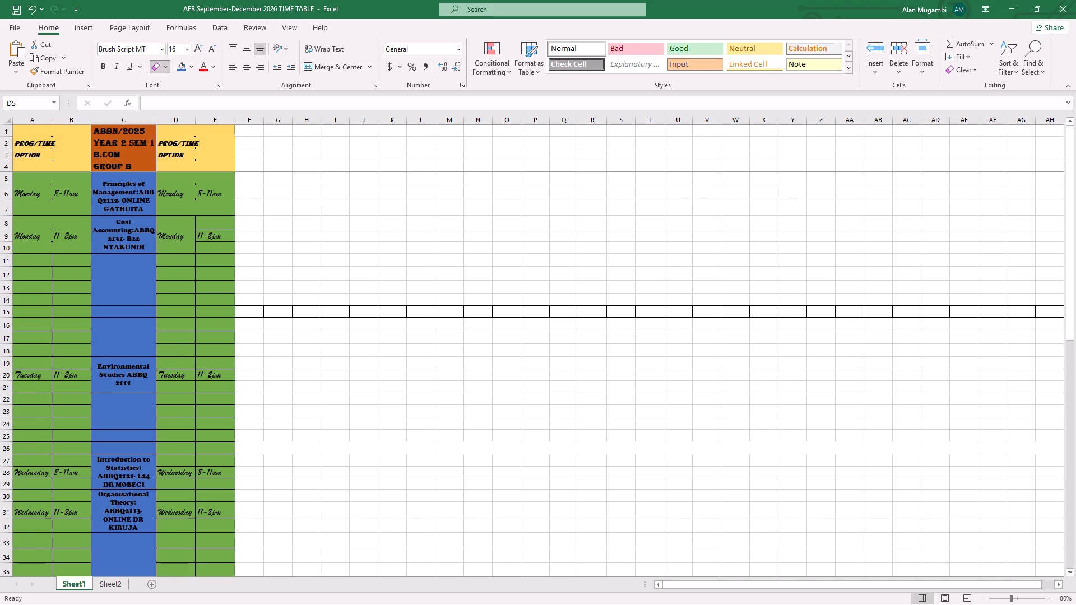
left_click(197, 237)
left_click(197, 223)
left_click(205, 244)
left_click(196, 244)
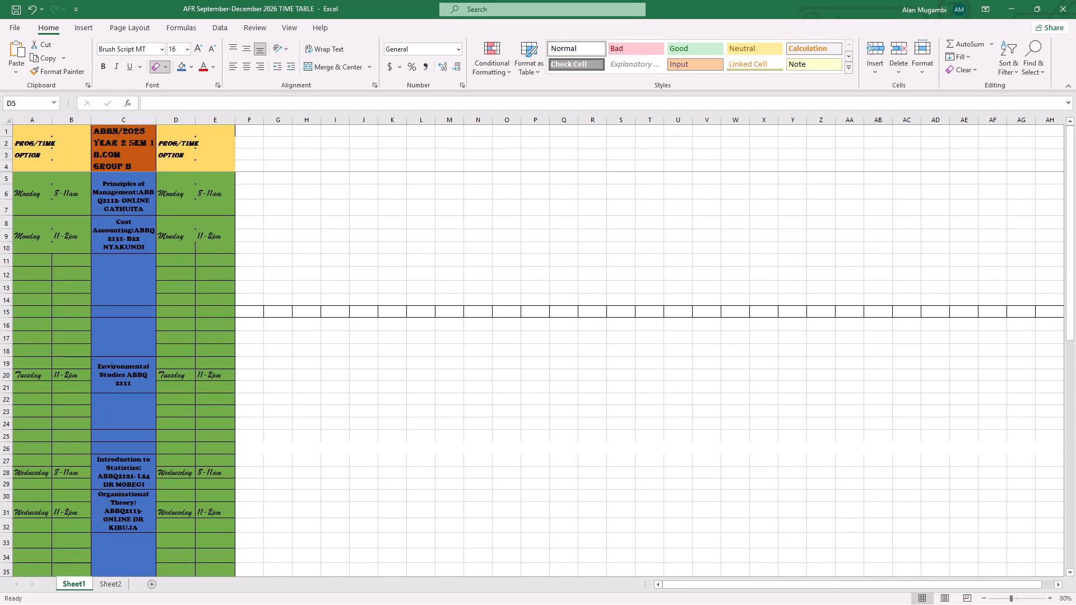
left_click(155, 67)
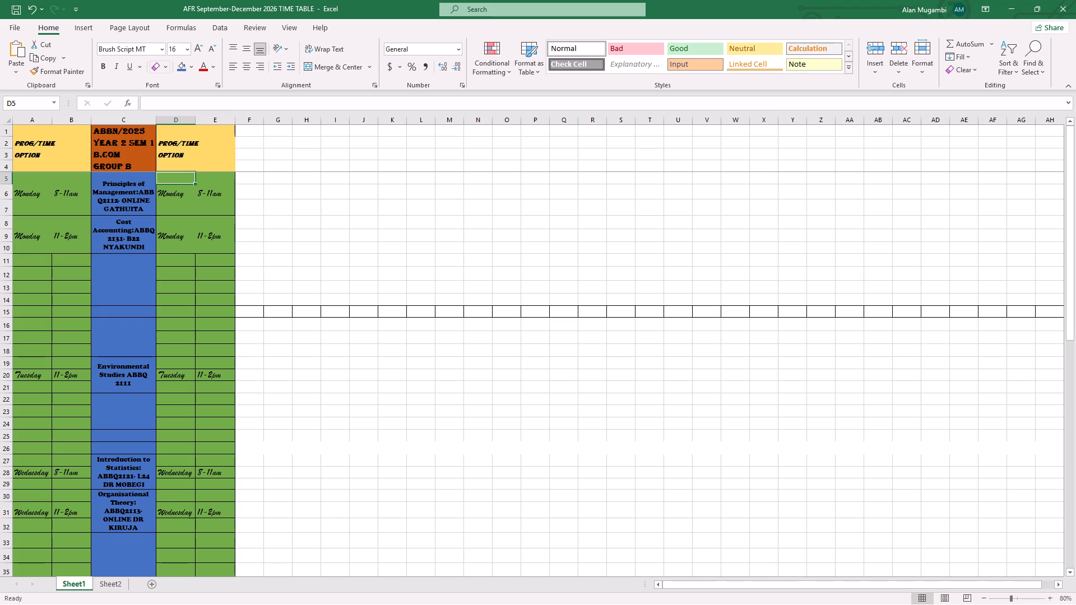
Delete the entire empty rows 11 to 18 between the Monday 11-2pm and Tuesday 11-2pm blocks.
left_click_drag(29, 259, 53, 326)
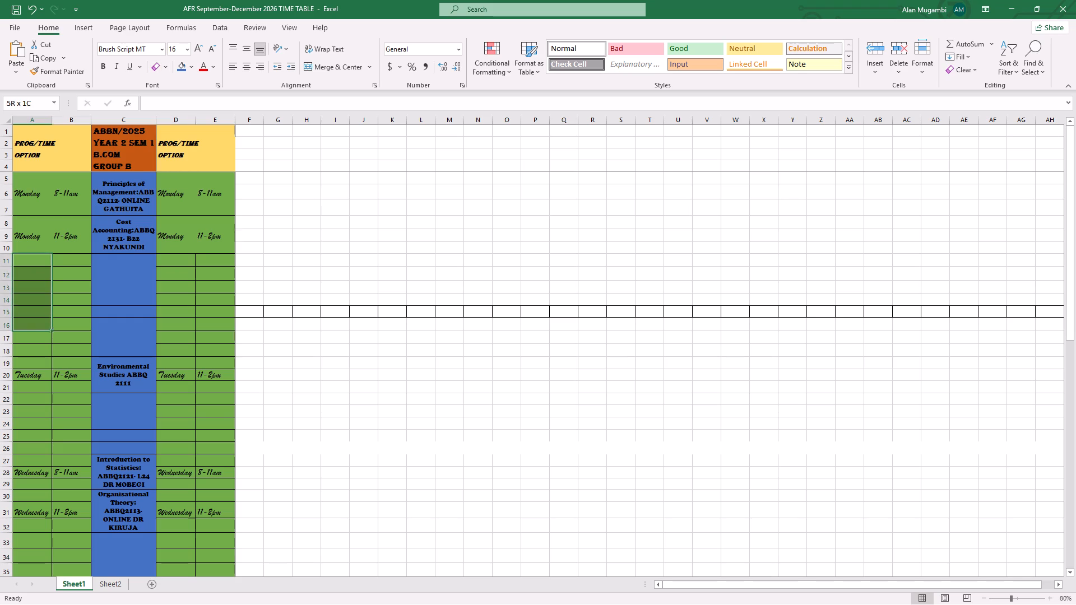
left_click_drag(53, 326, 86, 339)
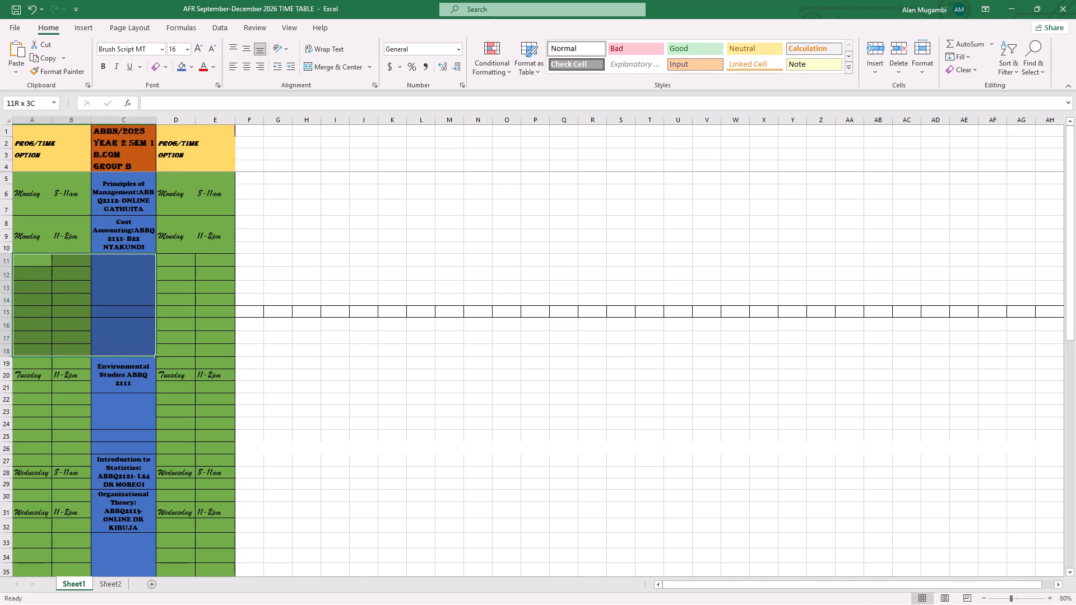
left_click_drag(86, 339, 162, 332)
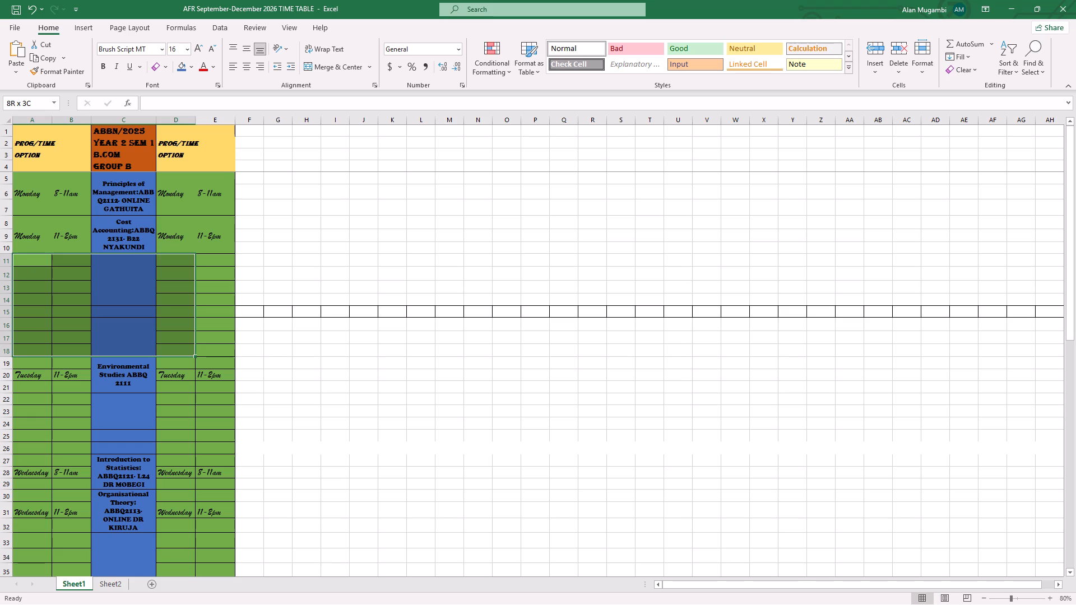
left_click_drag(162, 332, 197, 332)
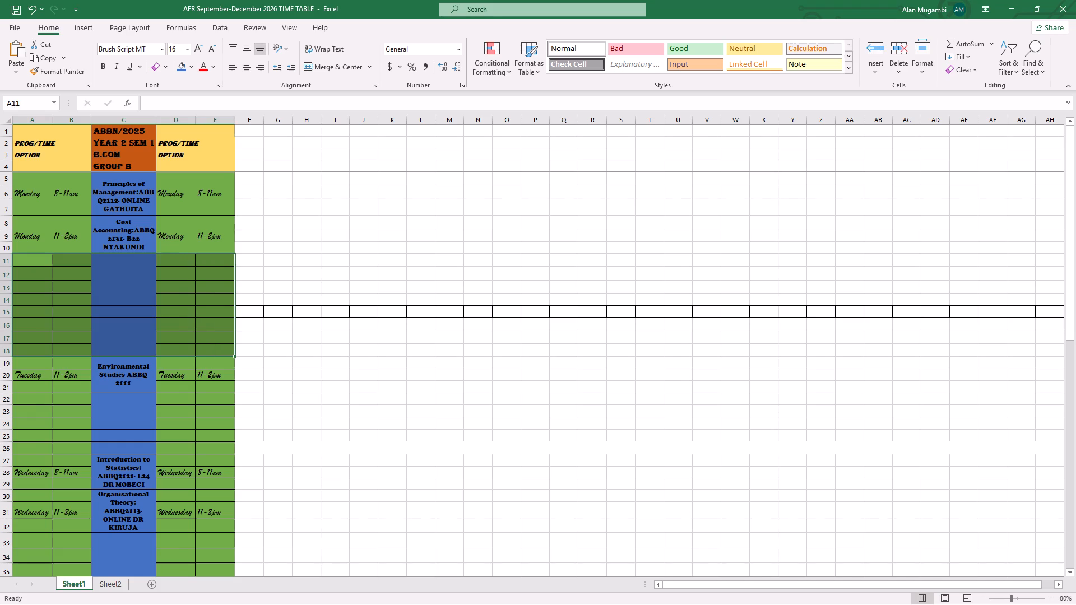
right_click(187, 320)
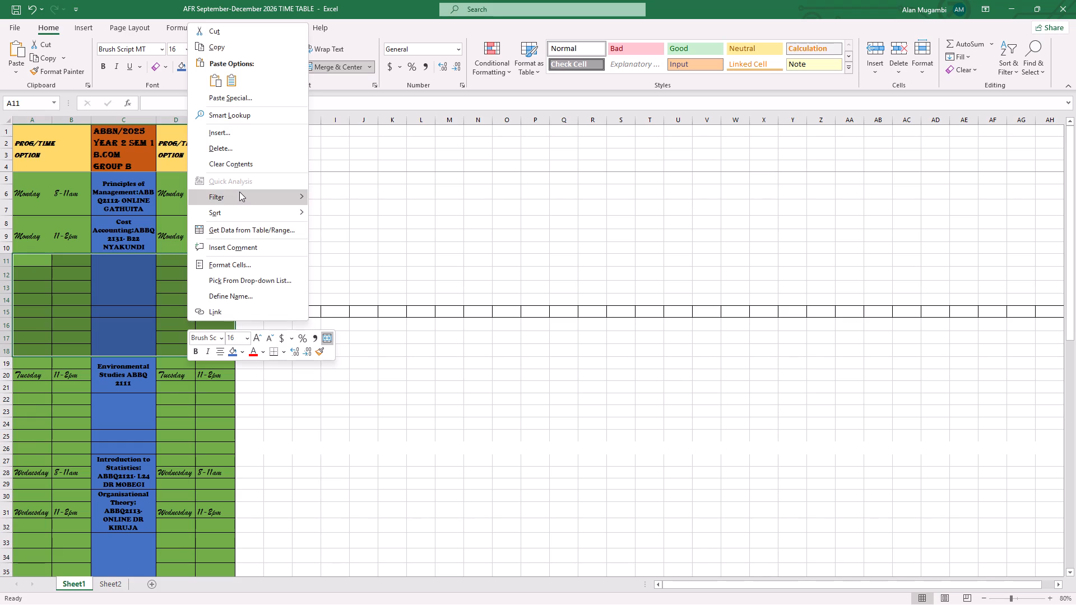
left_click(240, 153)
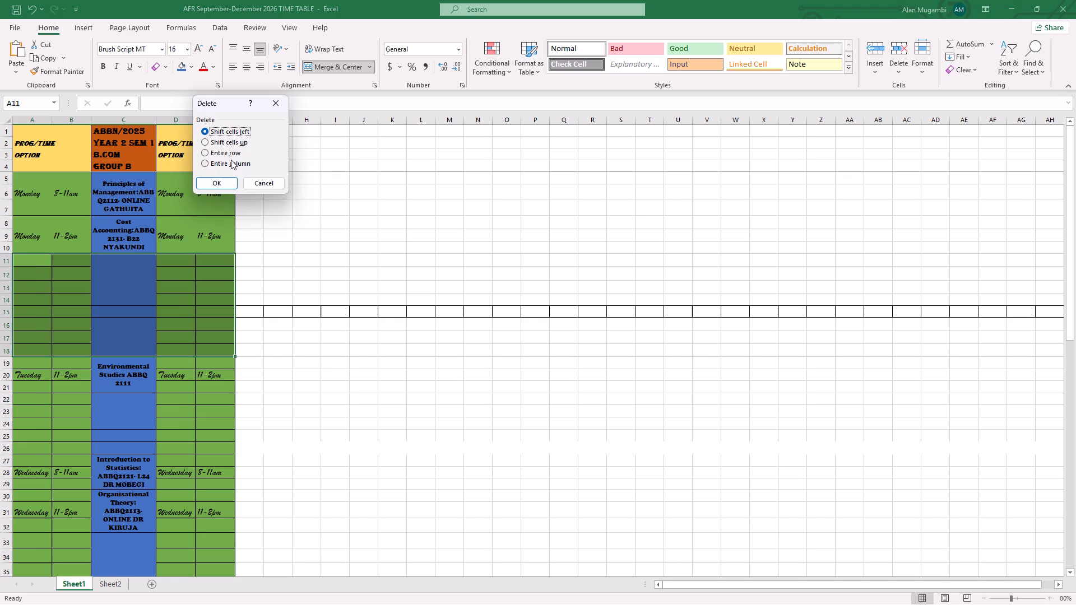
left_click(229, 156)
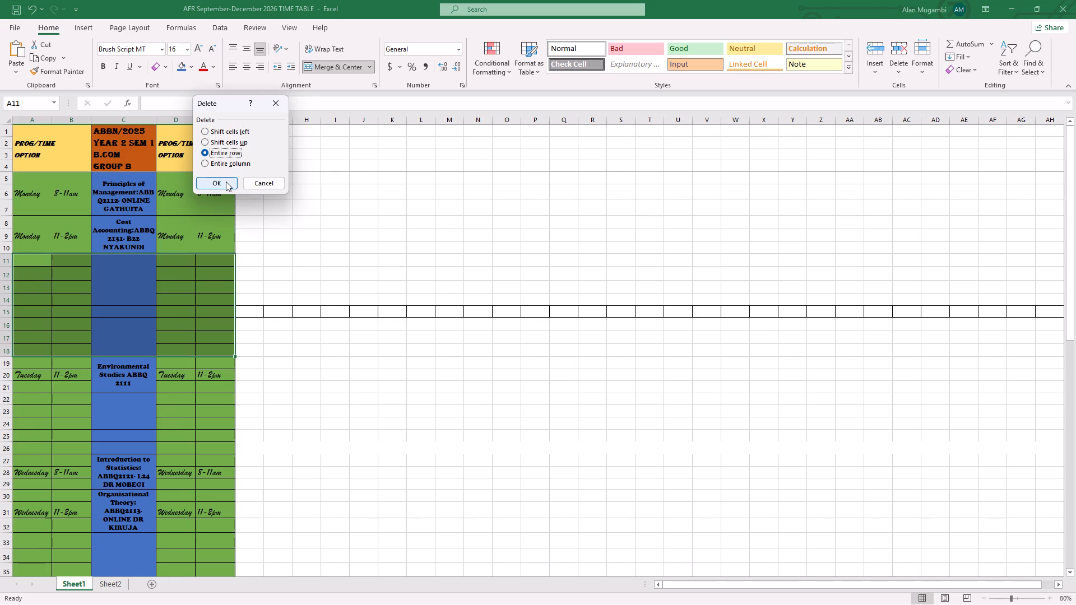
left_click(225, 182)
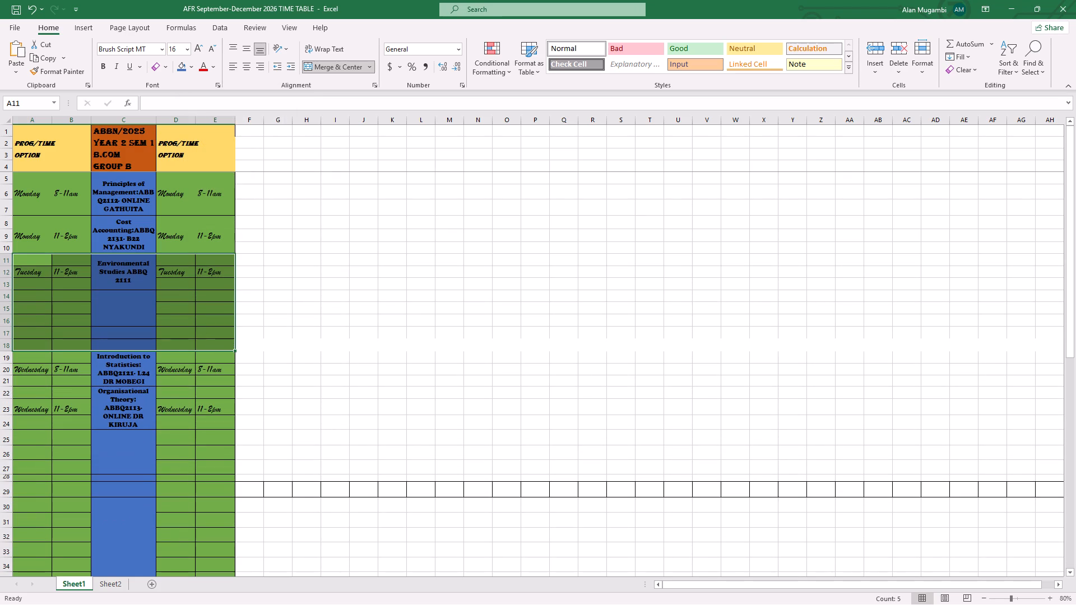
left_click(256, 308)
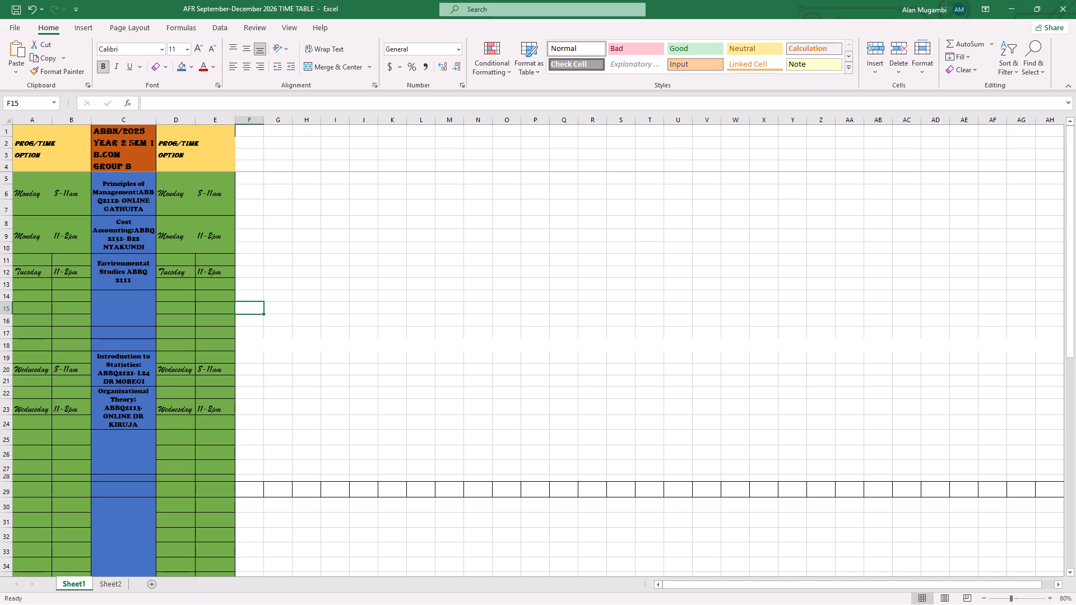
Delete the entire empty rows 14 to 18 between the Tuesday 11-2pm and Wednesday 8-11am blocks.
left_click_drag(16, 293, 60, 318)
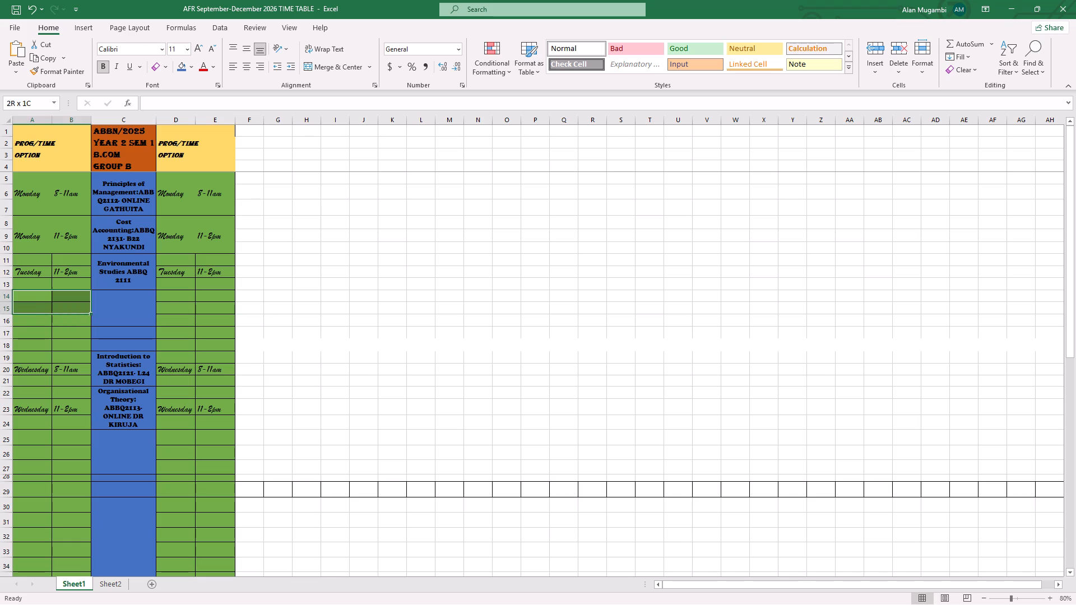
left_click_drag(60, 318, 164, 339)
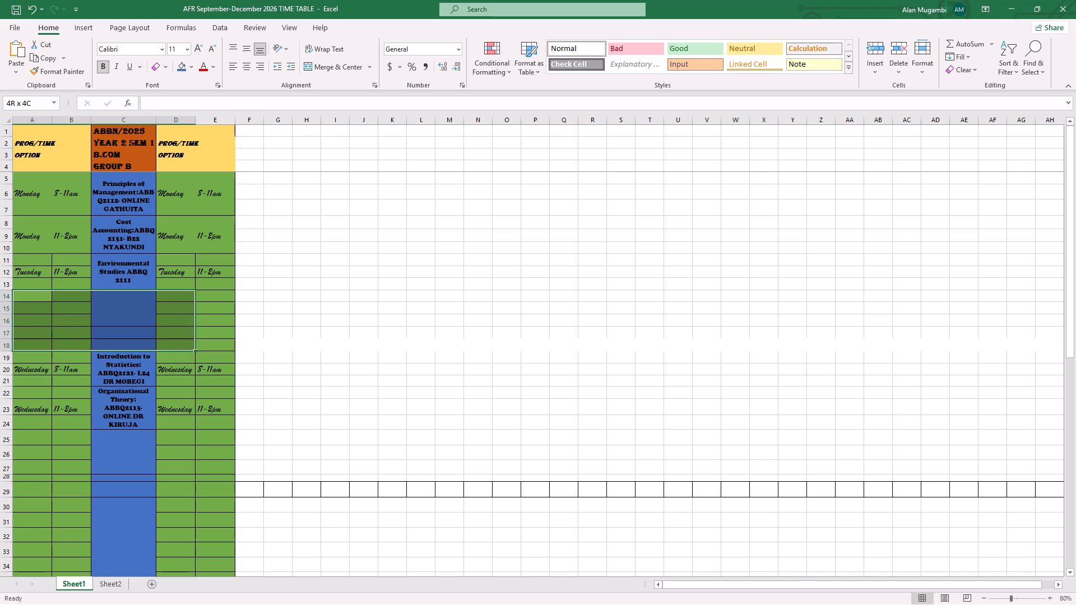
left_click_drag(164, 339, 208, 343)
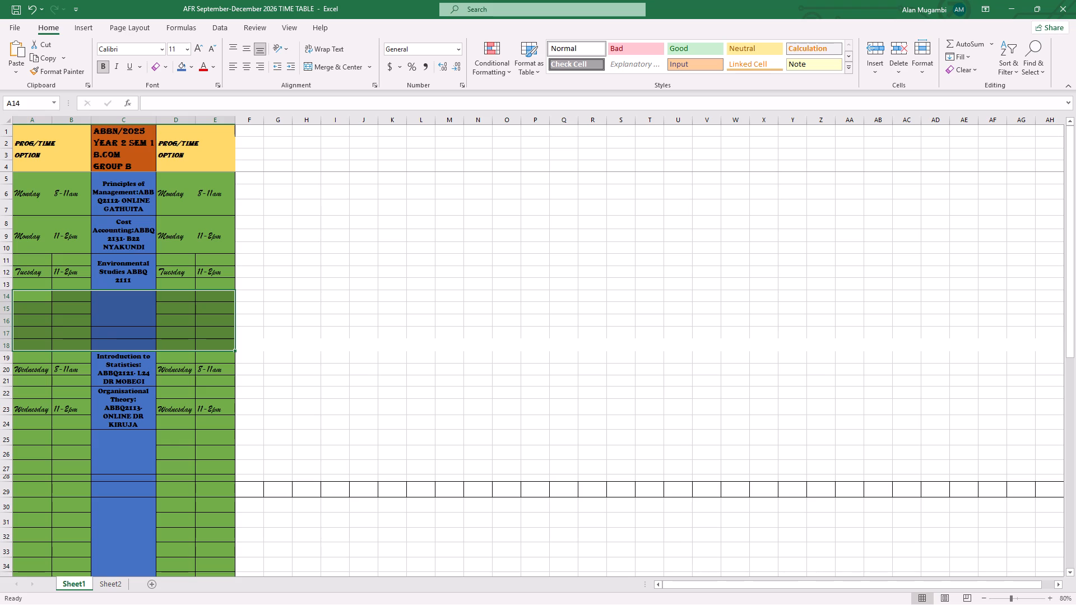
right_click(138, 310)
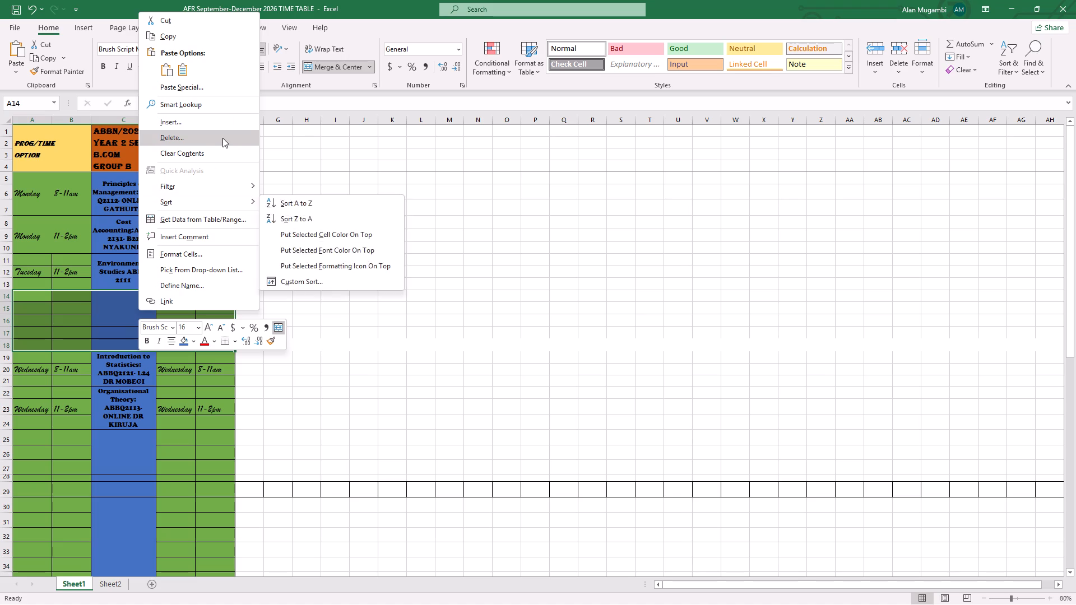
left_click(222, 138)
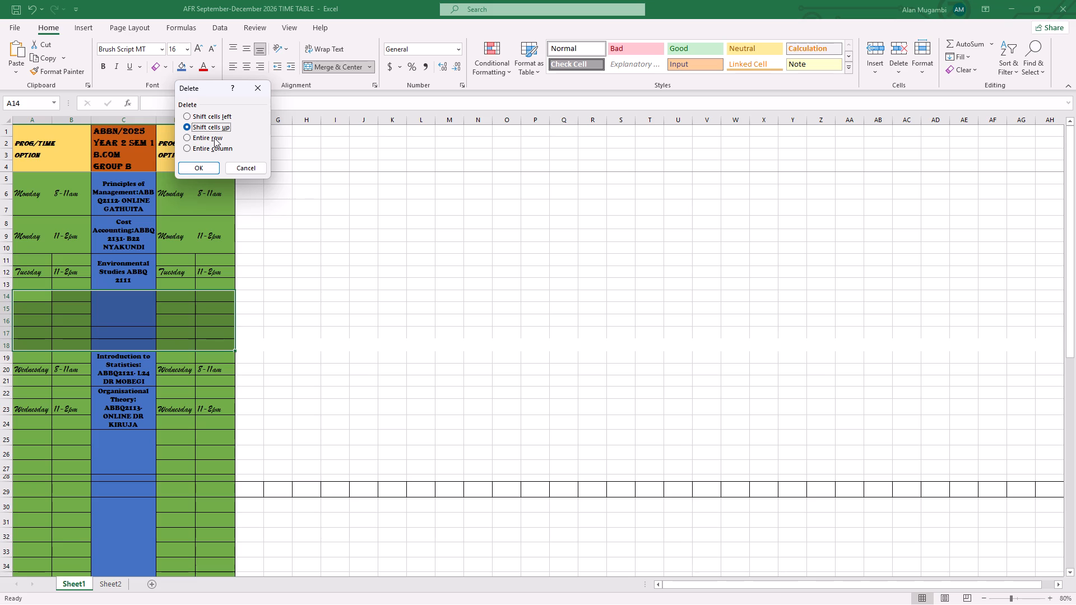
left_click(214, 138)
left_click(196, 170)
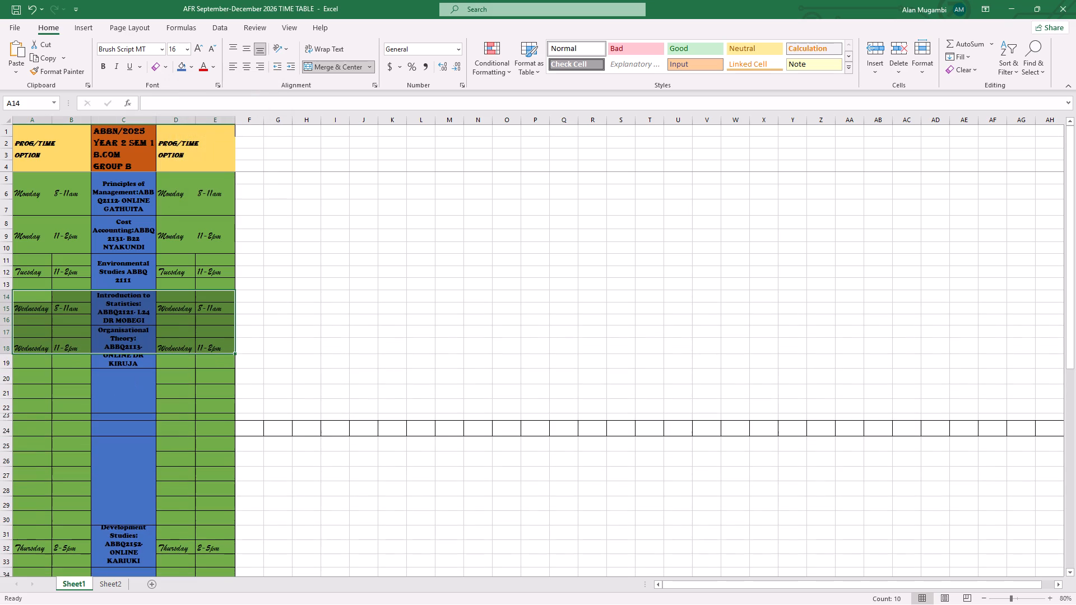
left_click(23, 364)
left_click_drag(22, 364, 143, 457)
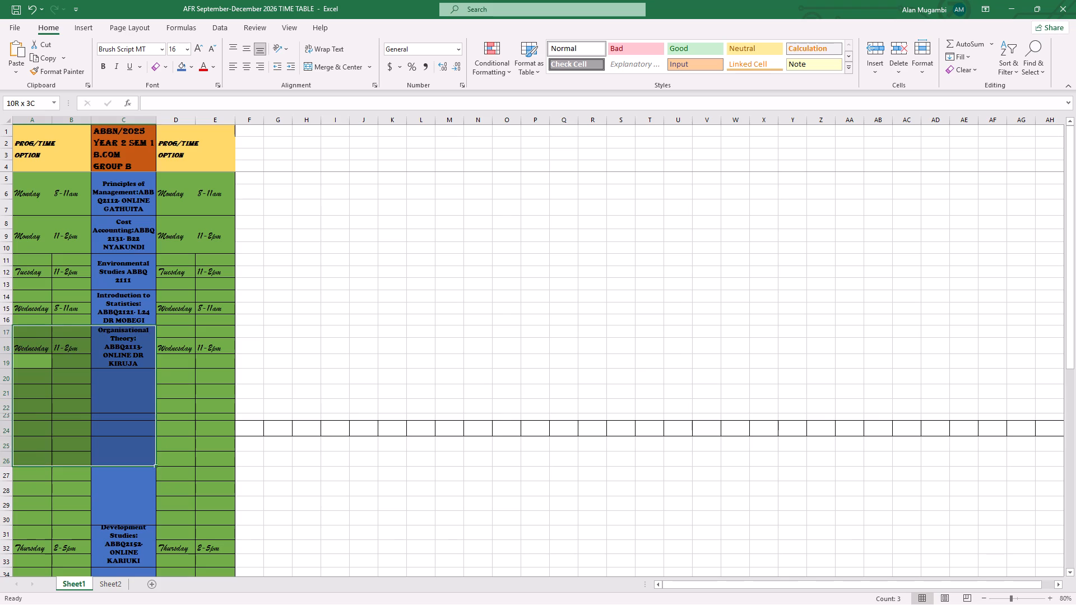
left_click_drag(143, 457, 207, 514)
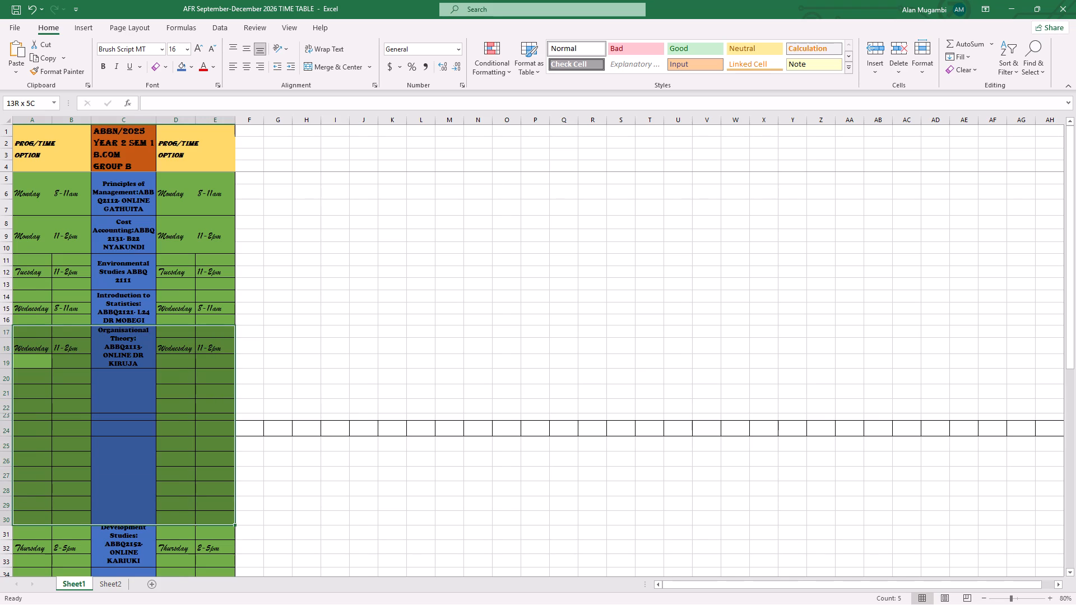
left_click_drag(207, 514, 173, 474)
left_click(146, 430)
Delete the entire empty rows 20 to 30 between the Wednesday 11-2pm and Thursday 2-5pm blocks.
left_click_drag(40, 382, 186, 505)
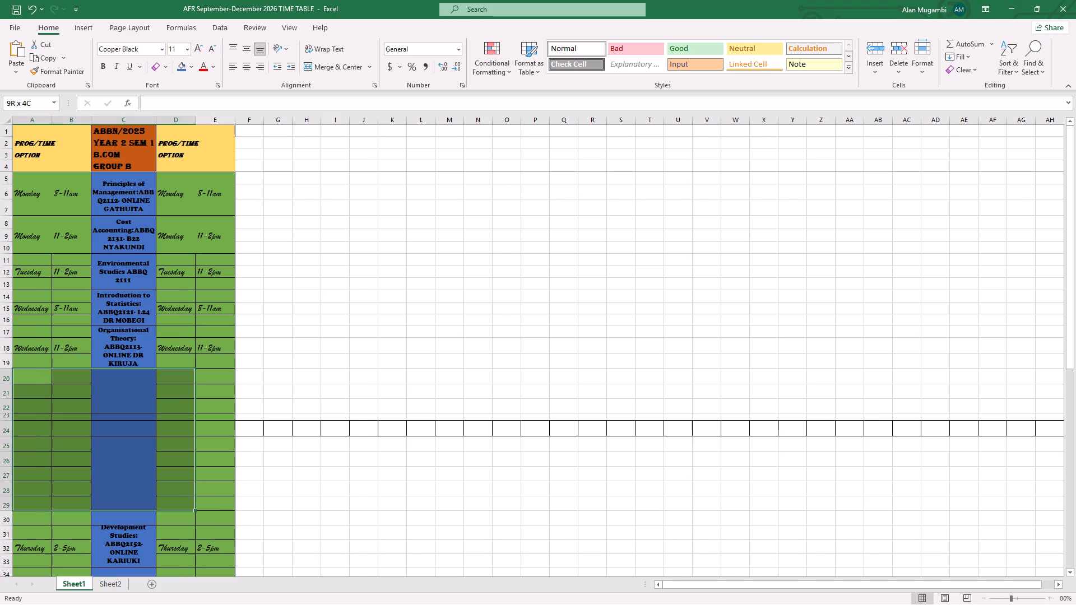
left_click_drag(186, 505, 203, 516)
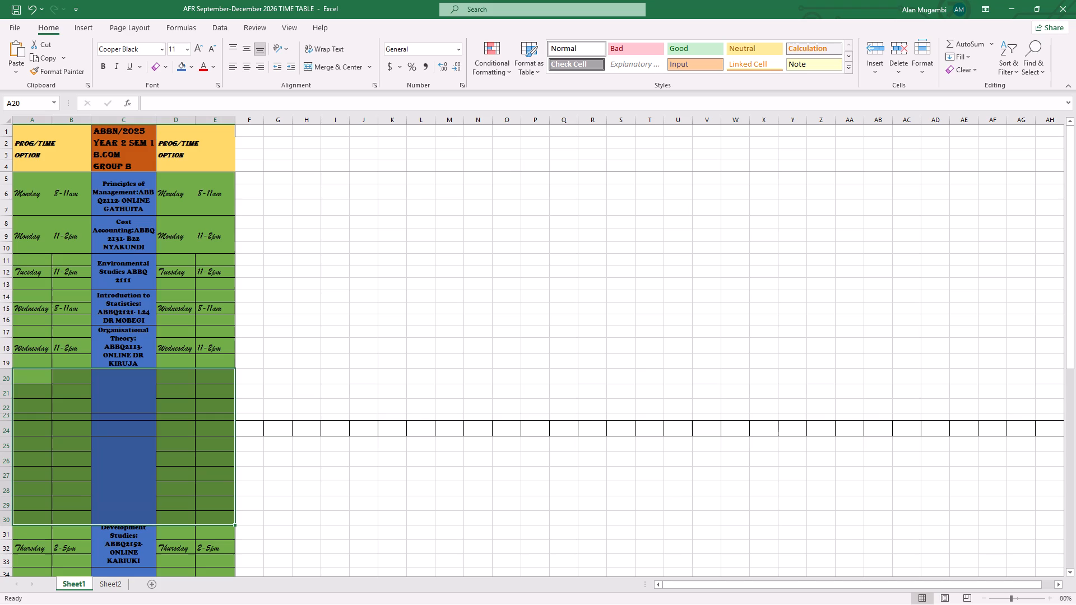
right_click(139, 461)
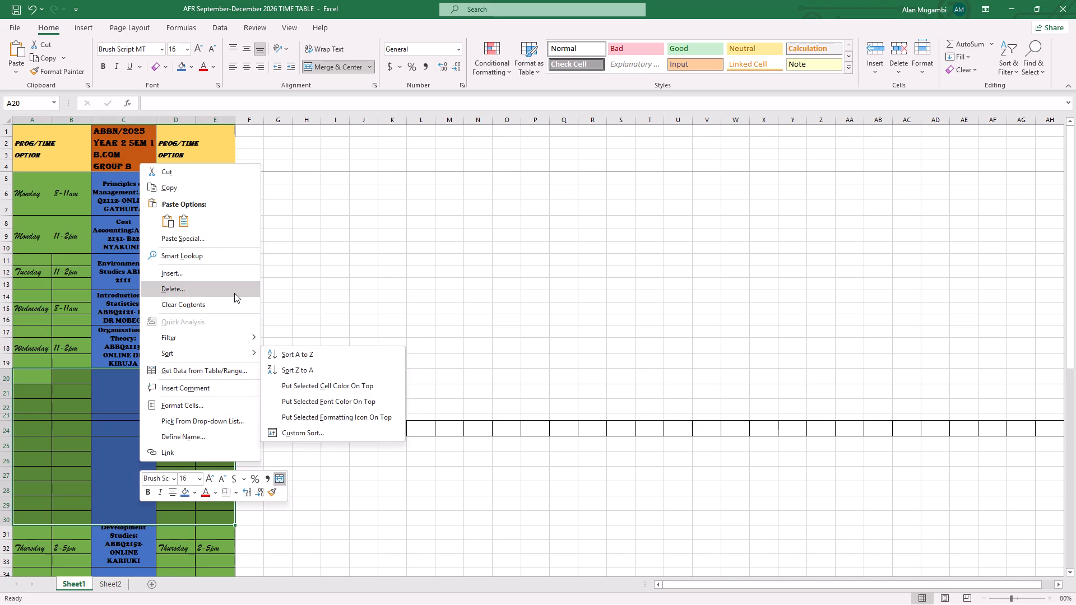
left_click(233, 293)
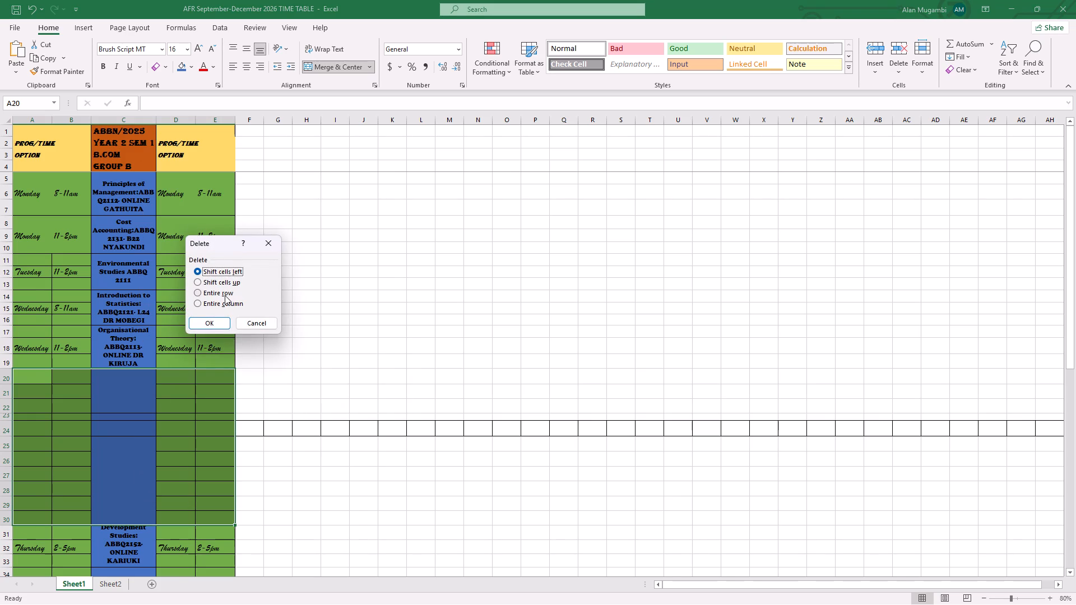
left_click(225, 295)
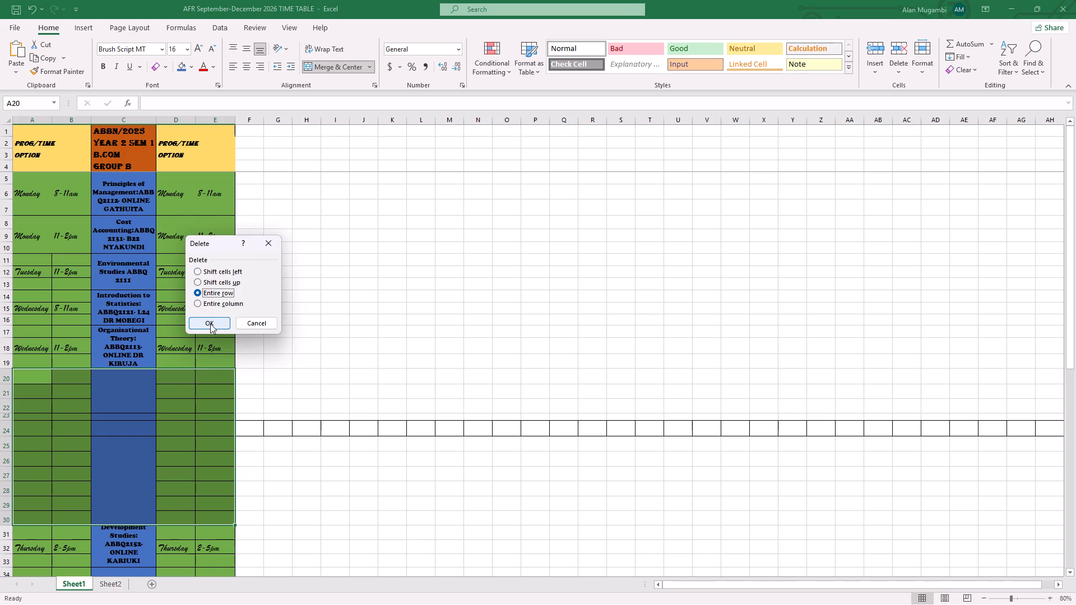
left_click(210, 324)
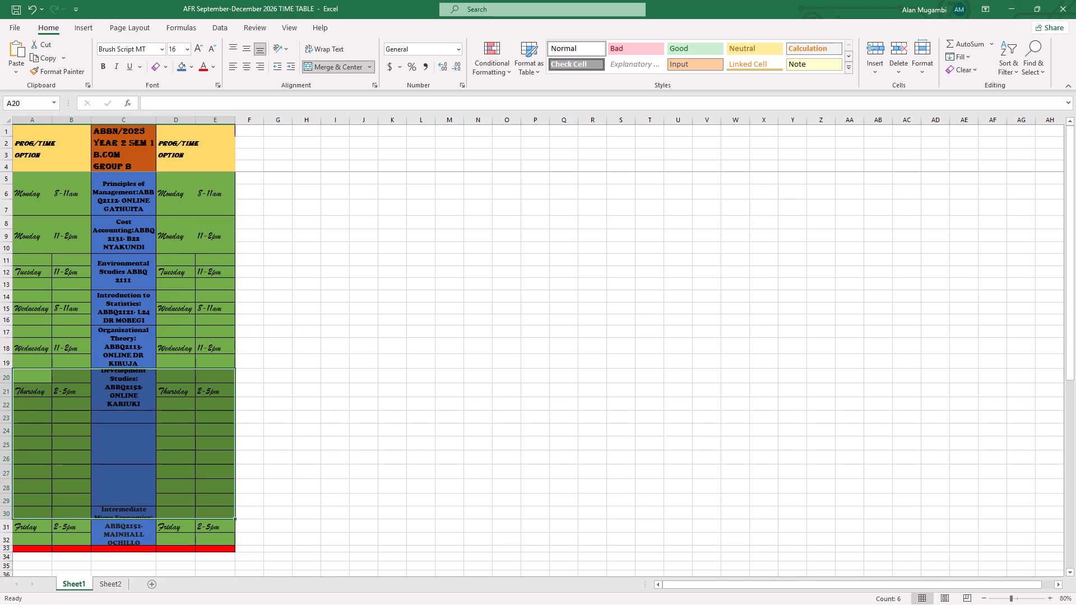
left_click(310, 384)
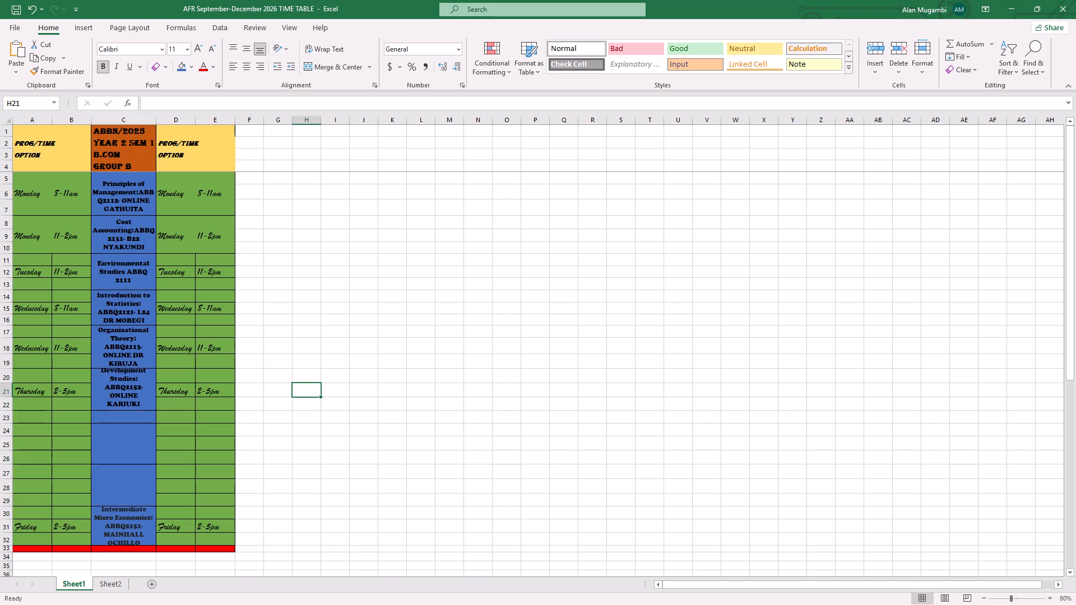
Delete the entire empty rows 23 to 29 between the Thursday 2-5pm and Friday 2-5pm blocks.
left_click_drag(23, 417, 183, 485)
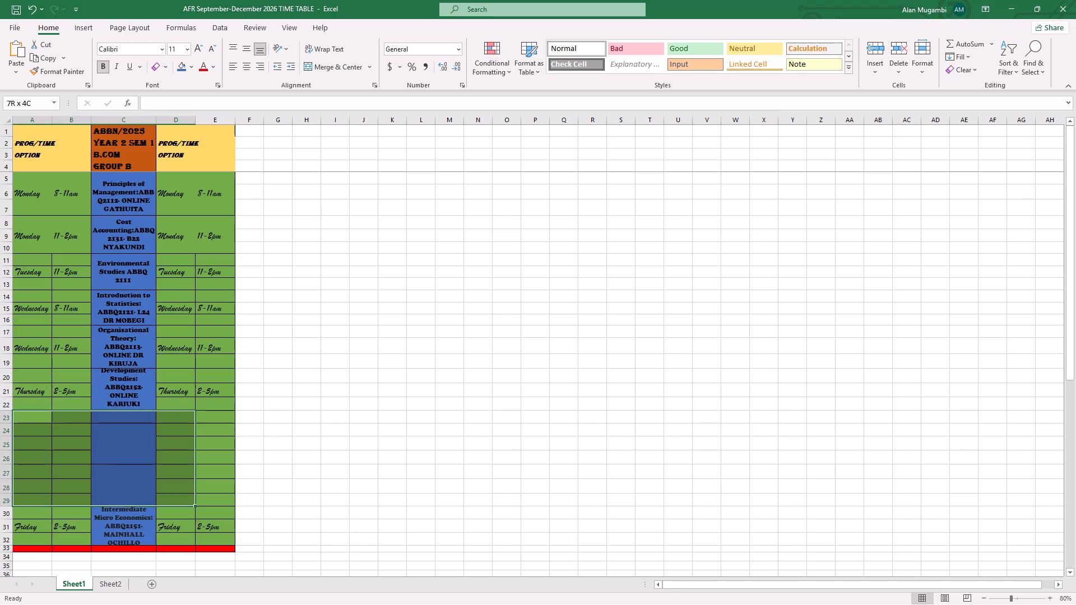
left_click_drag(183, 485, 214, 487)
right_click(151, 453)
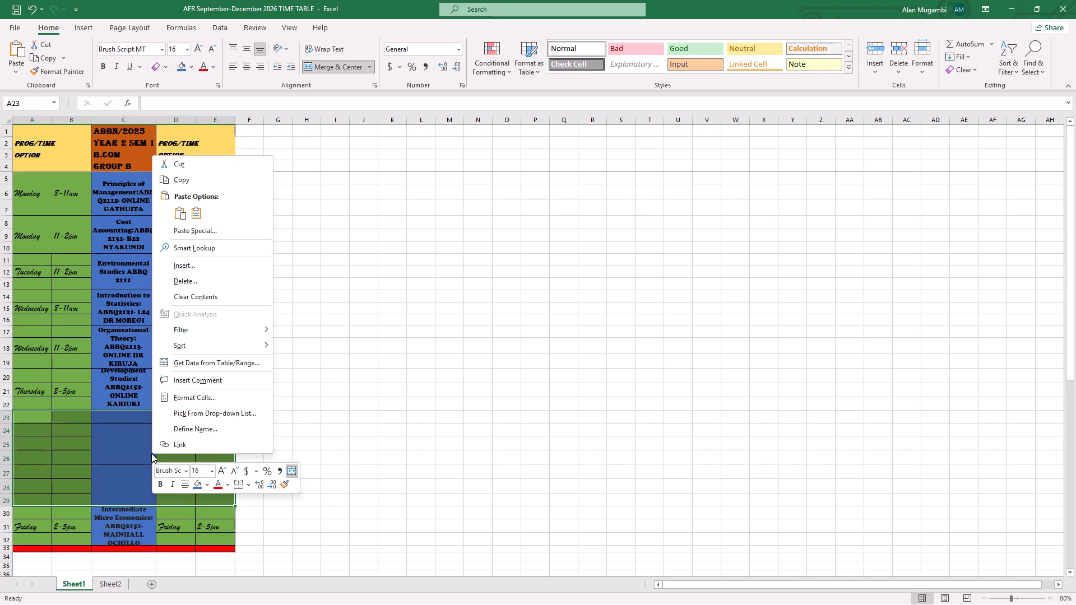
left_click(208, 276)
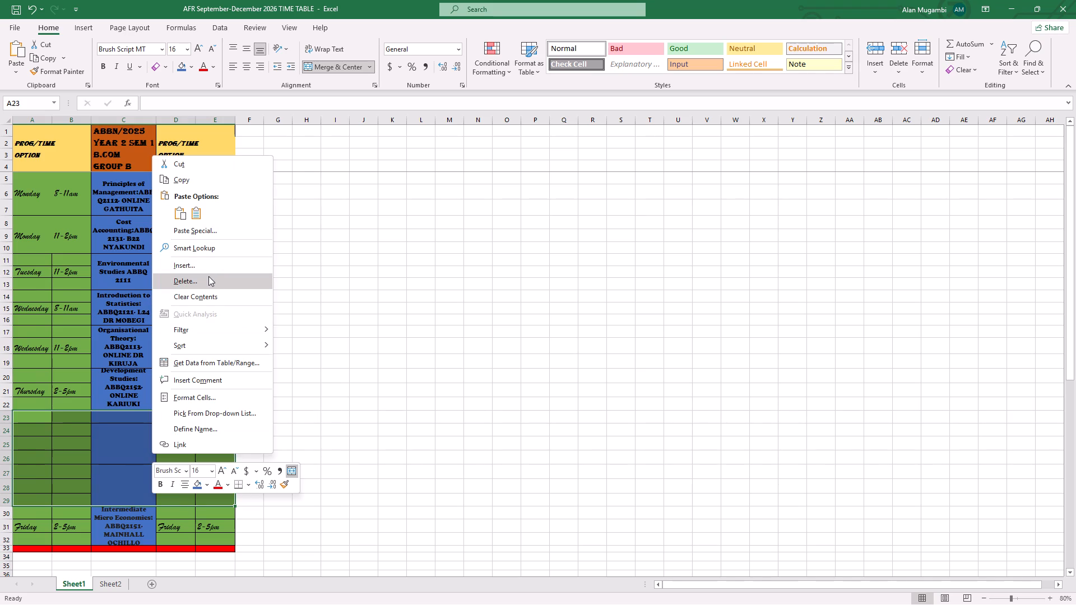
left_click(187, 278)
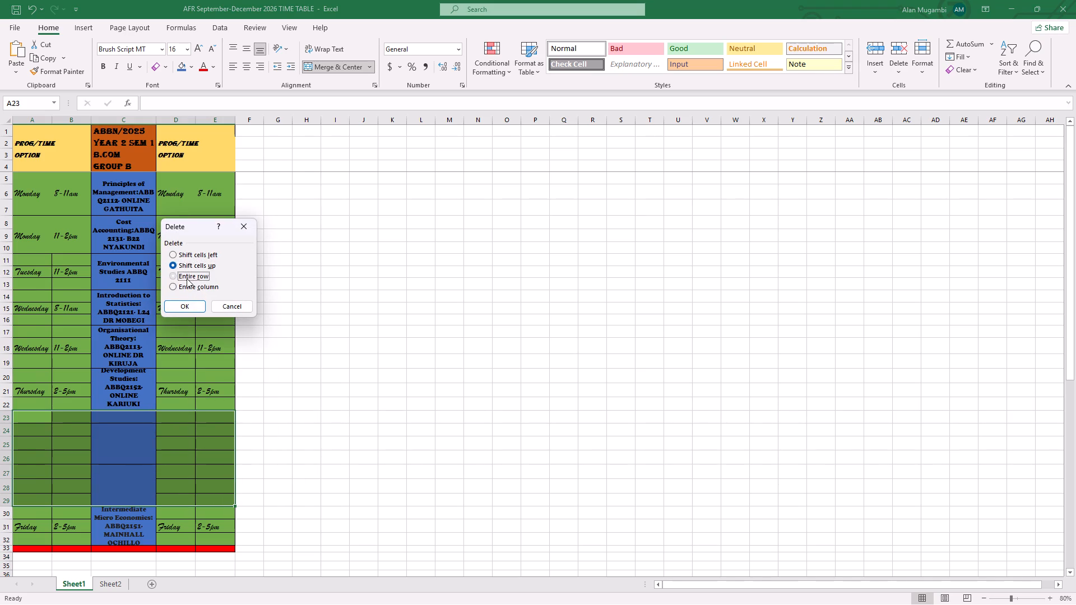
left_click(183, 307)
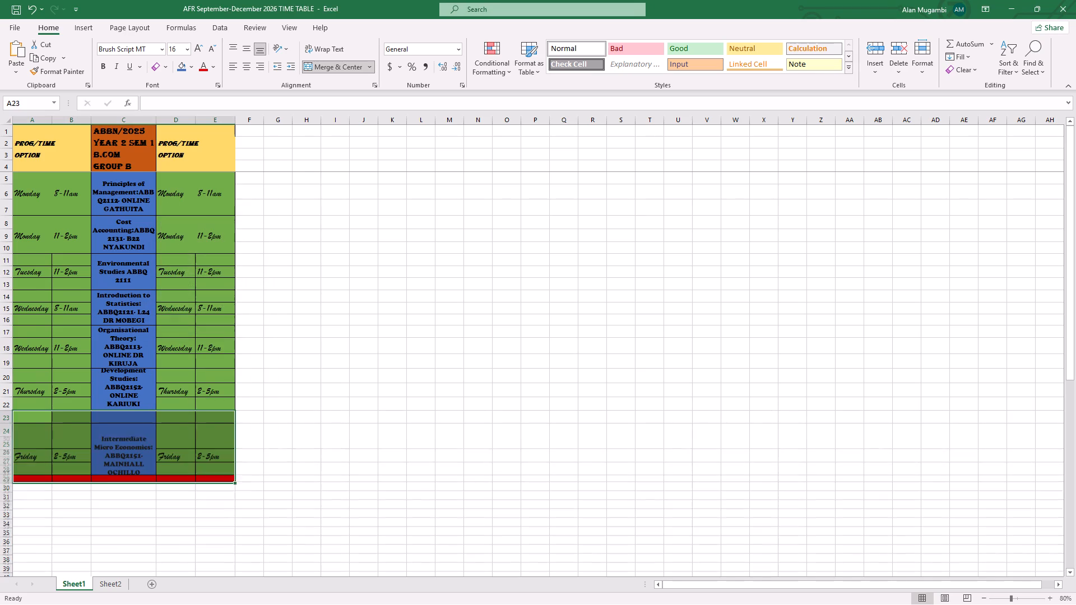
left_click(255, 341)
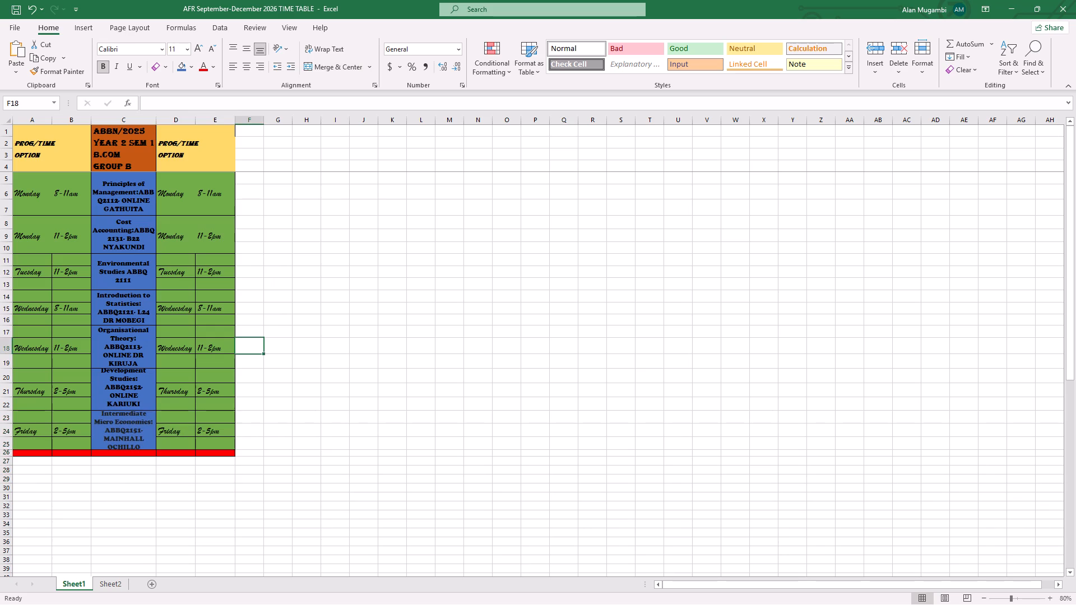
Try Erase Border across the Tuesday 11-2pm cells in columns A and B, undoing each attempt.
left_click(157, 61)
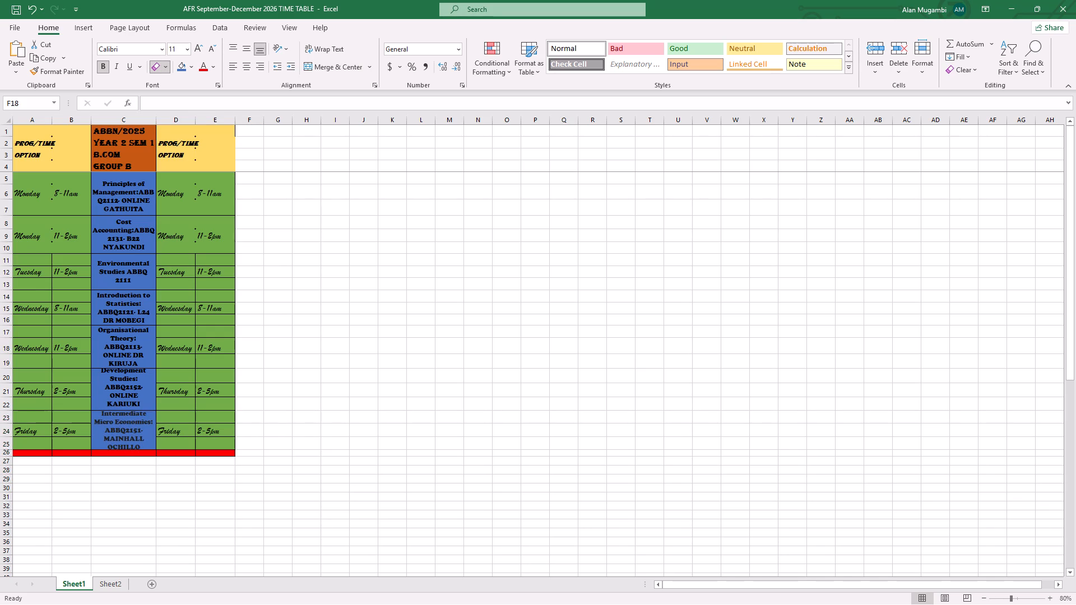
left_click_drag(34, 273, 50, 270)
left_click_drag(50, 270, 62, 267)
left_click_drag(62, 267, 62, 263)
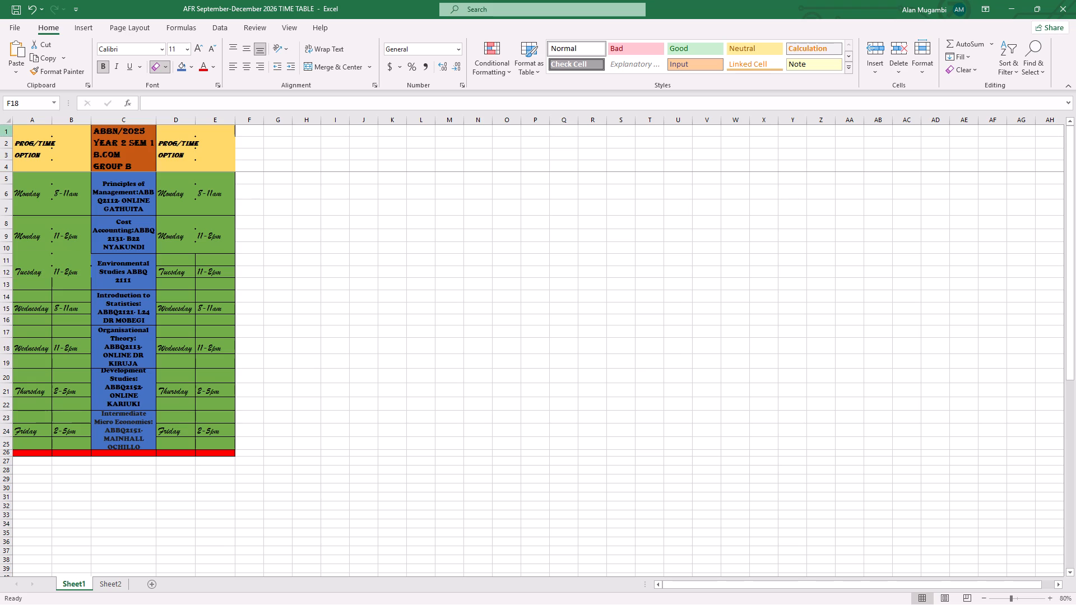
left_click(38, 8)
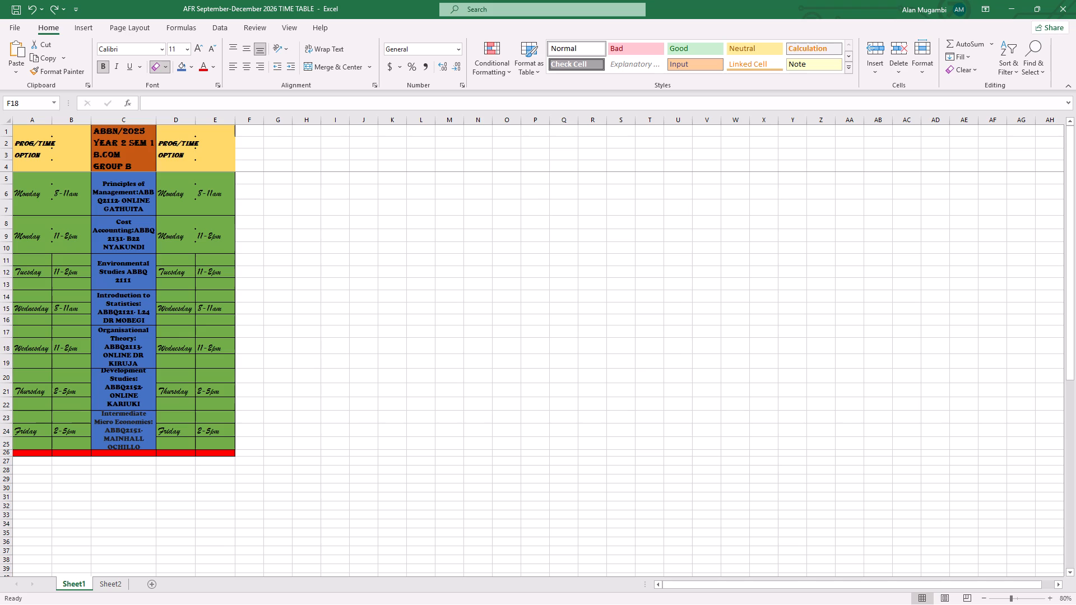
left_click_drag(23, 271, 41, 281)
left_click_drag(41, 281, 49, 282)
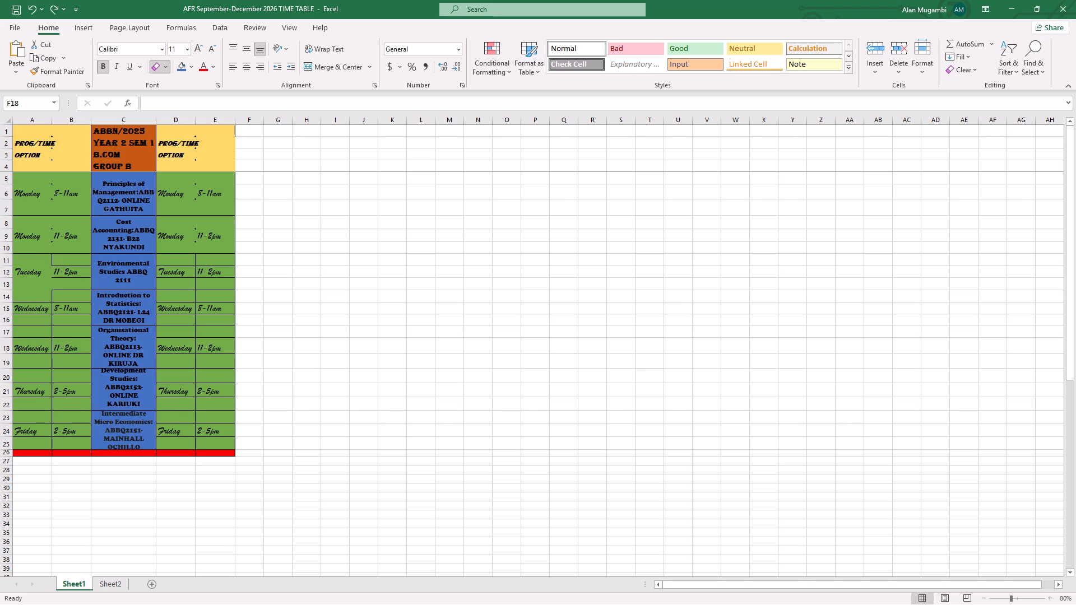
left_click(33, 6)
Erase the inner borders of the Tuesday 11-2pm block in A11:B13, one line at a time.
left_click(48, 269)
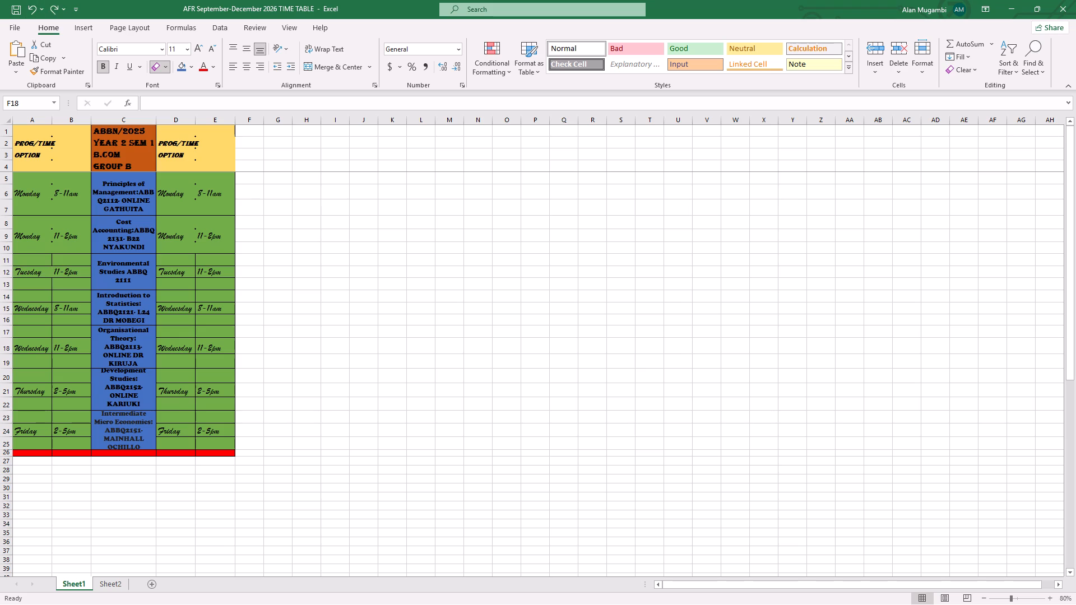
left_click(47, 268)
left_click(47, 267)
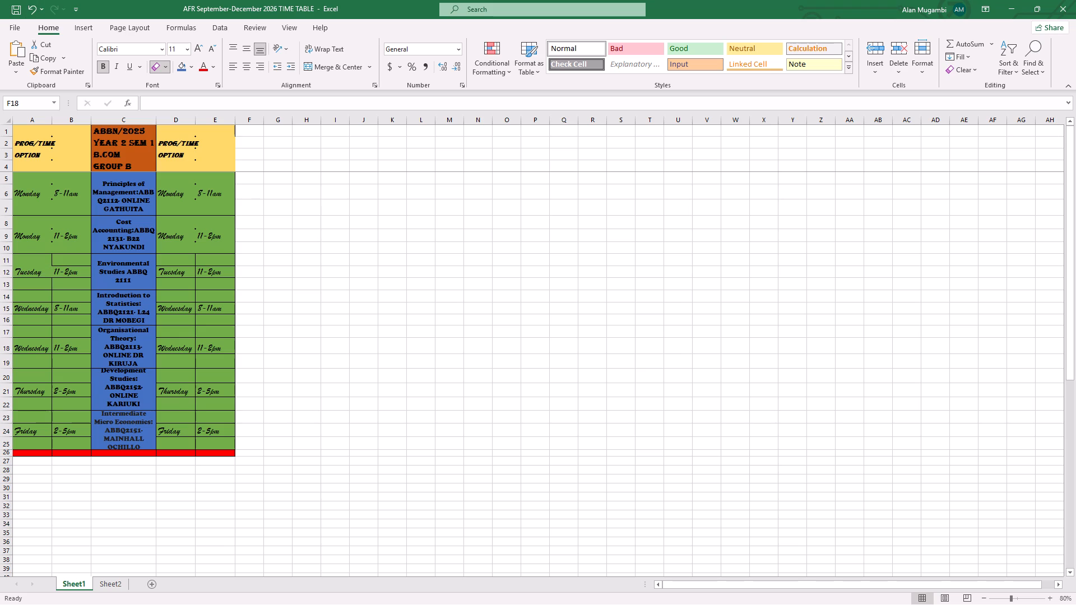
left_click(49, 267)
left_click(48, 265)
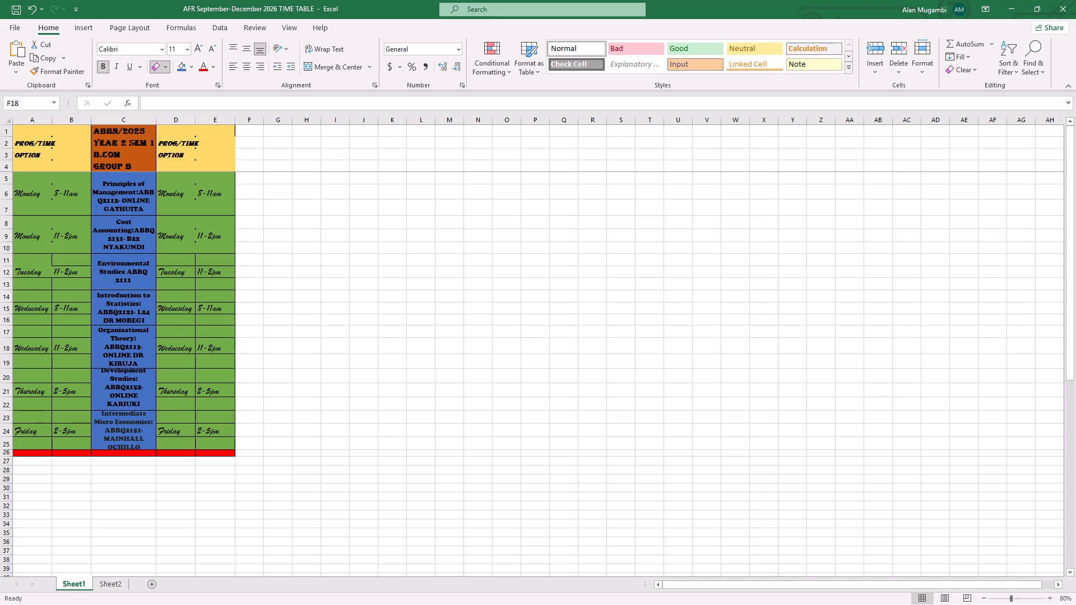
left_click(48, 265)
left_click(50, 263)
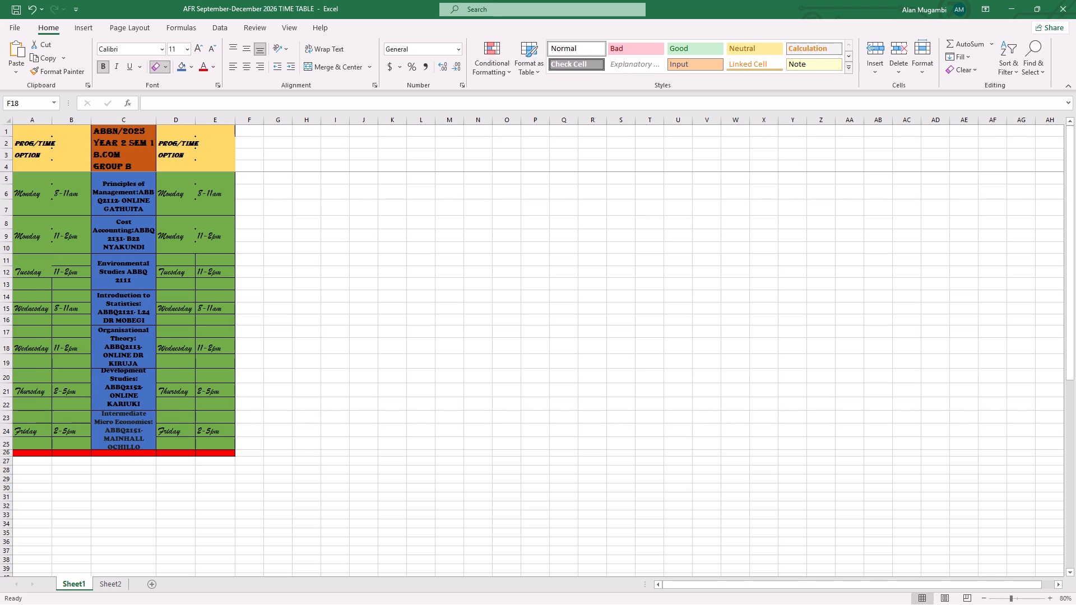
left_click(57, 270)
left_click(61, 273)
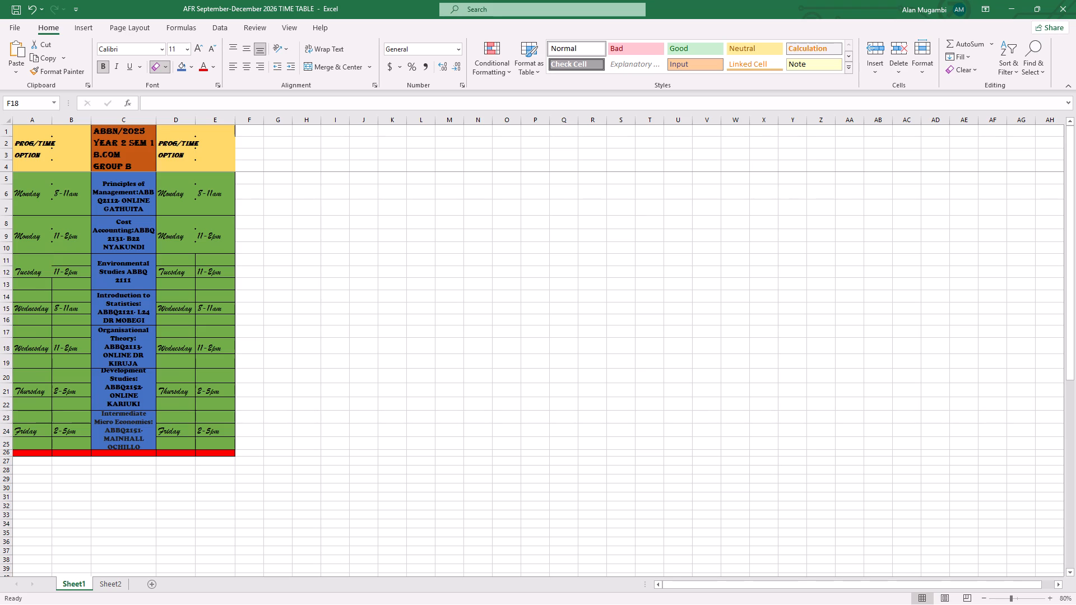
left_click(61, 268)
left_click(63, 266)
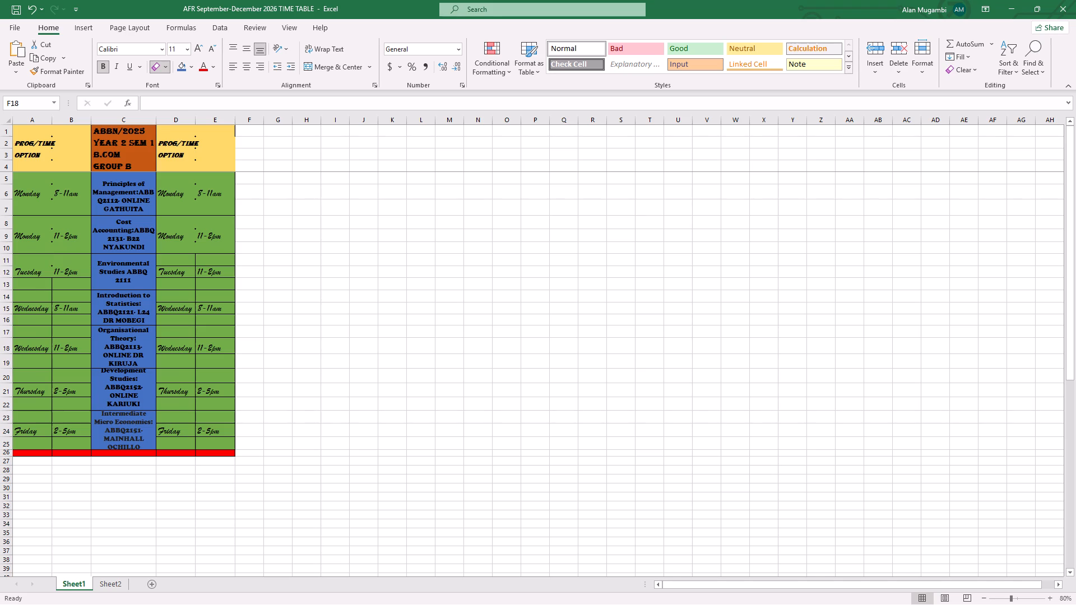
left_click(63, 277)
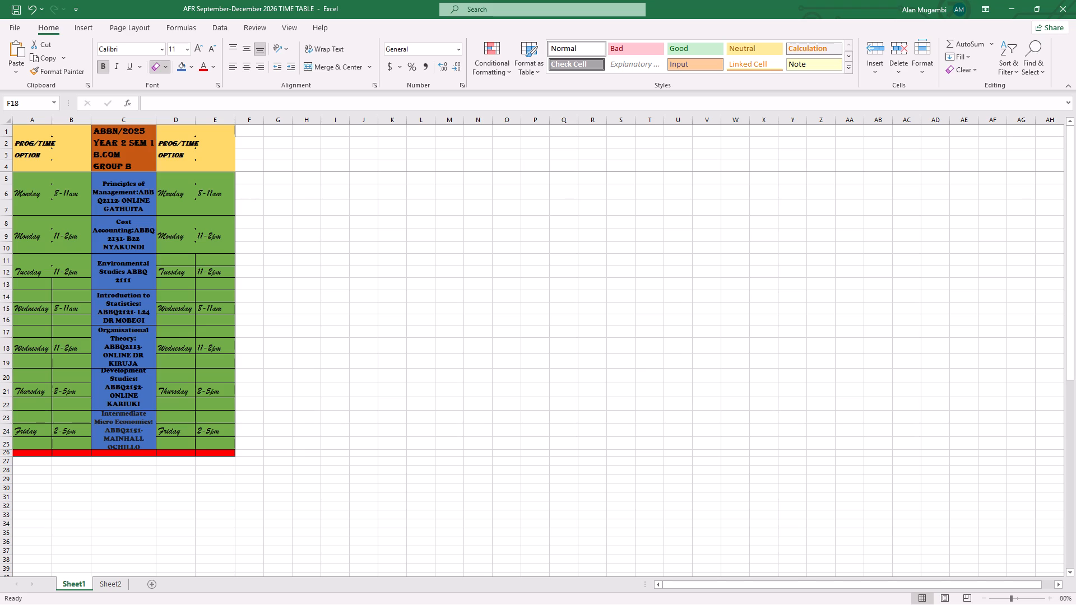
left_click(54, 281)
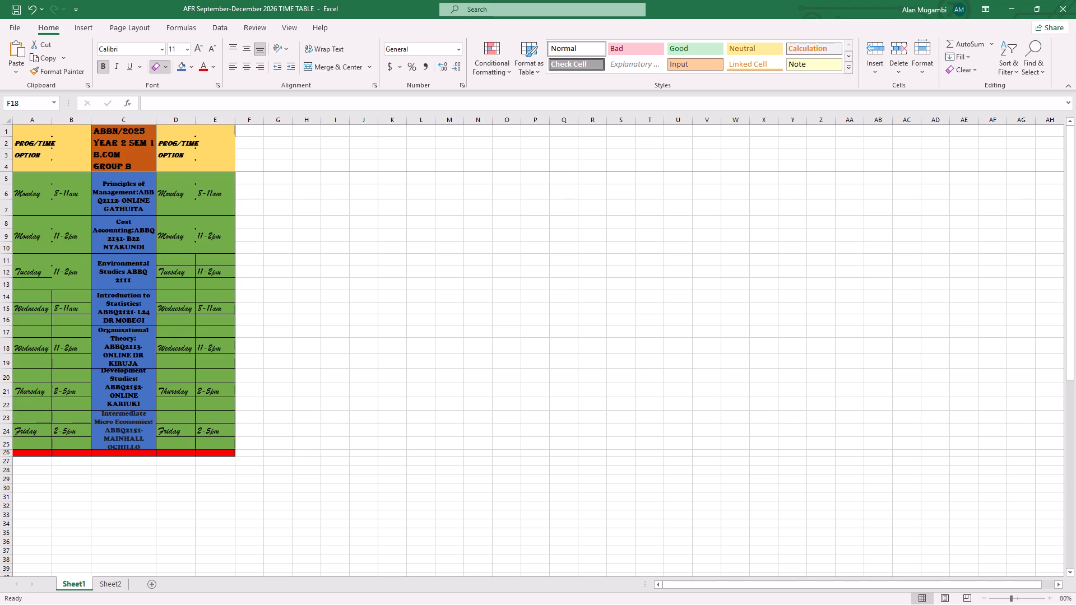
left_click(44, 278)
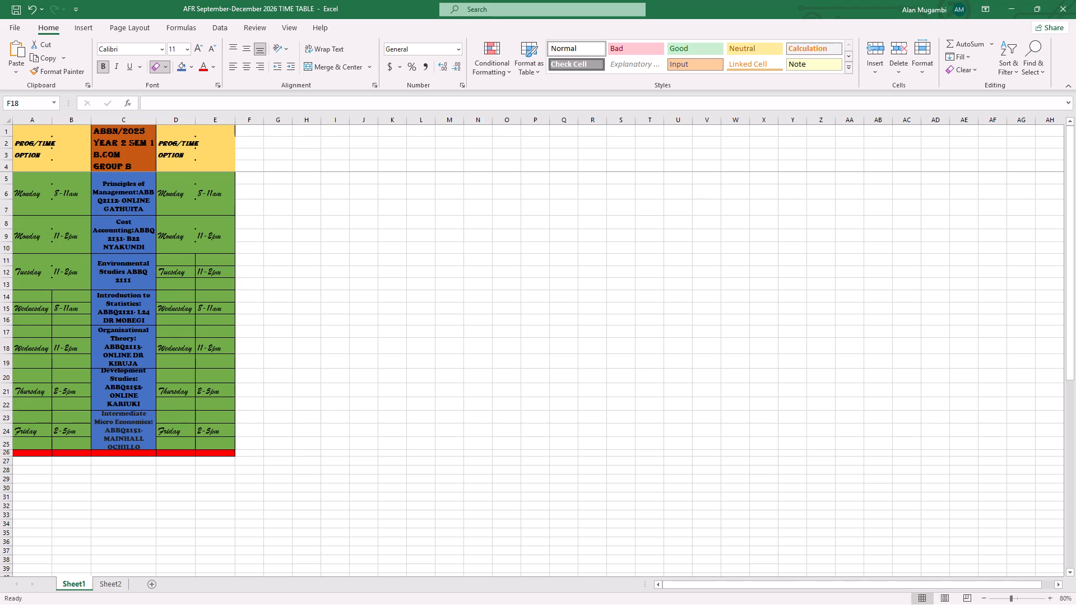
Erase the inner borders of the Wednesday 8-11am block in A14:B16.
left_click(70, 313)
left_click(69, 302)
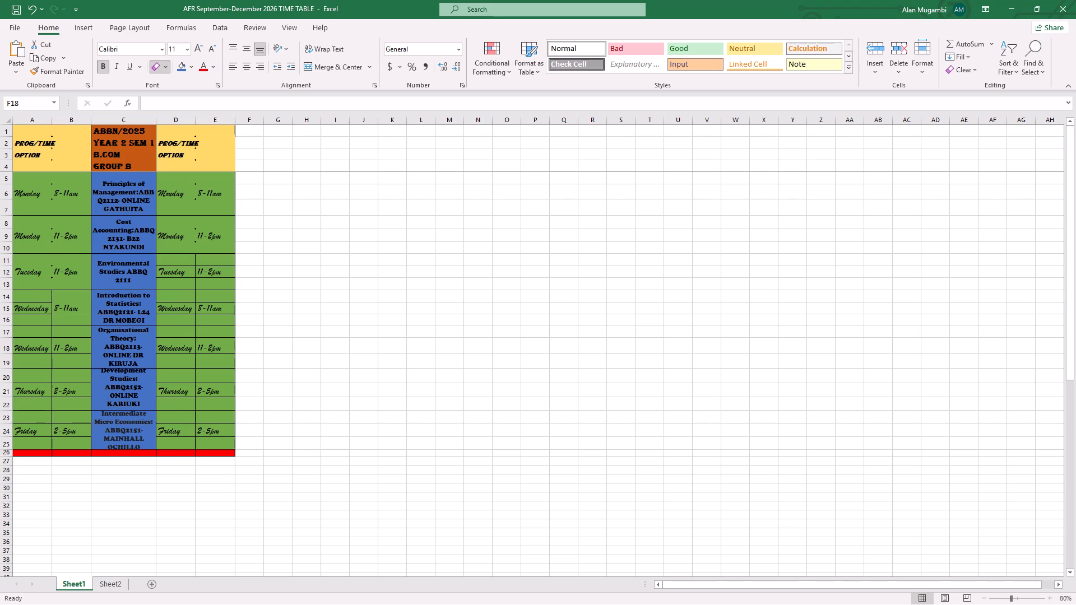
left_click(53, 297)
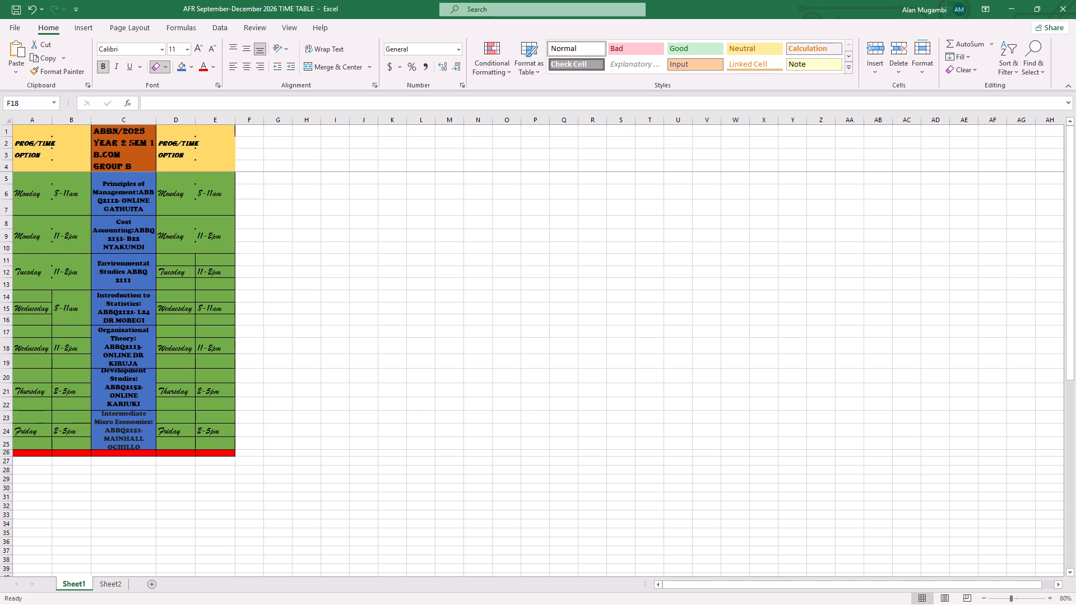
left_click(39, 313)
left_click(43, 302)
left_click(53, 313)
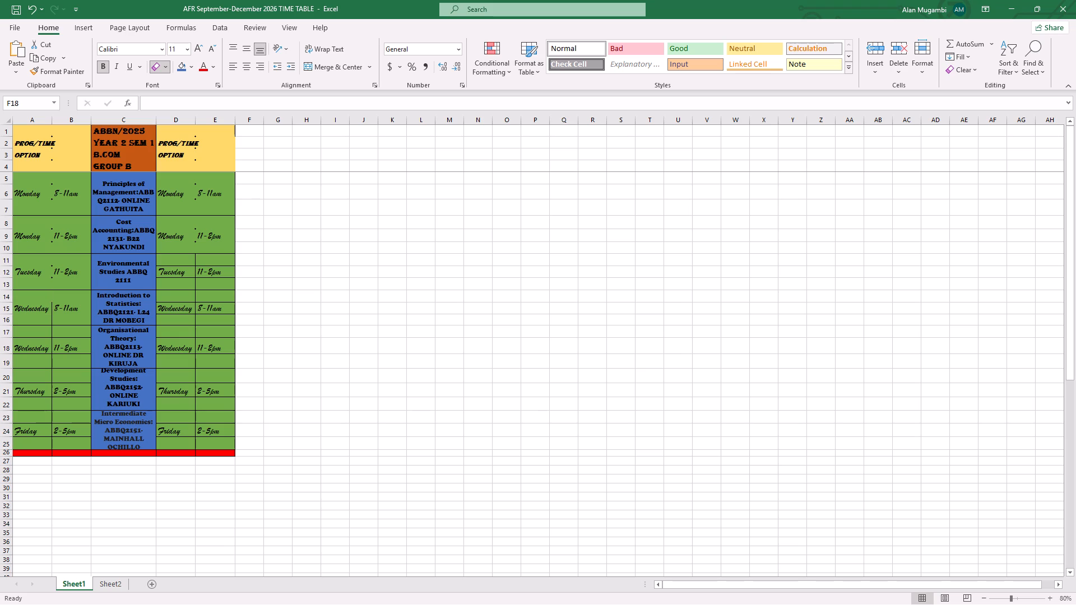
left_click(53, 308)
left_click(53, 314)
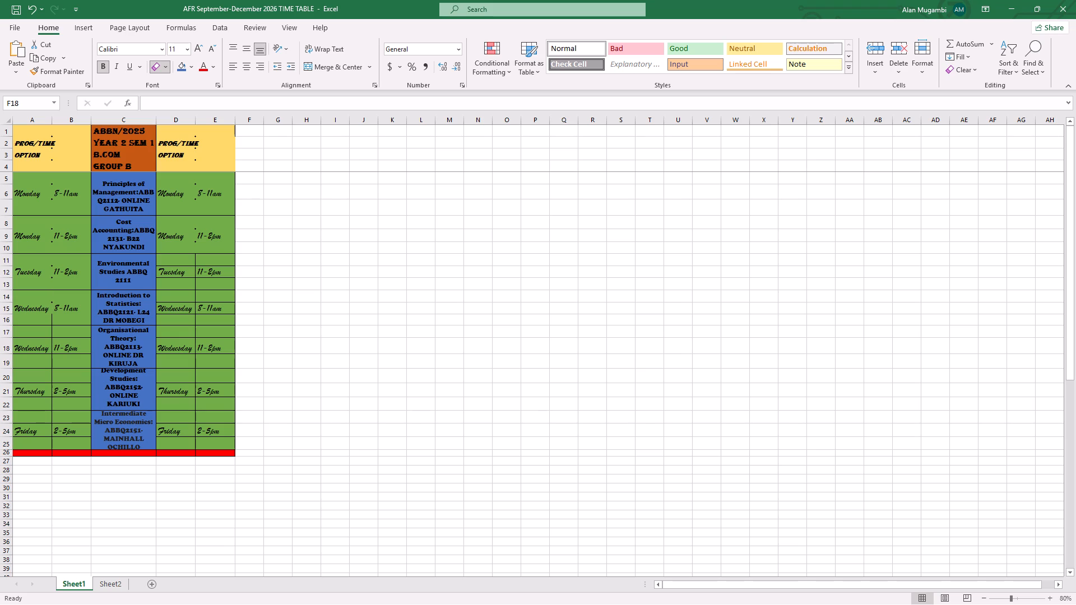
left_click(53, 318)
Erase the inner borders of the Wednesday 8-11am block in D14:E16.
left_click(196, 296)
left_click(186, 302)
left_click(211, 302)
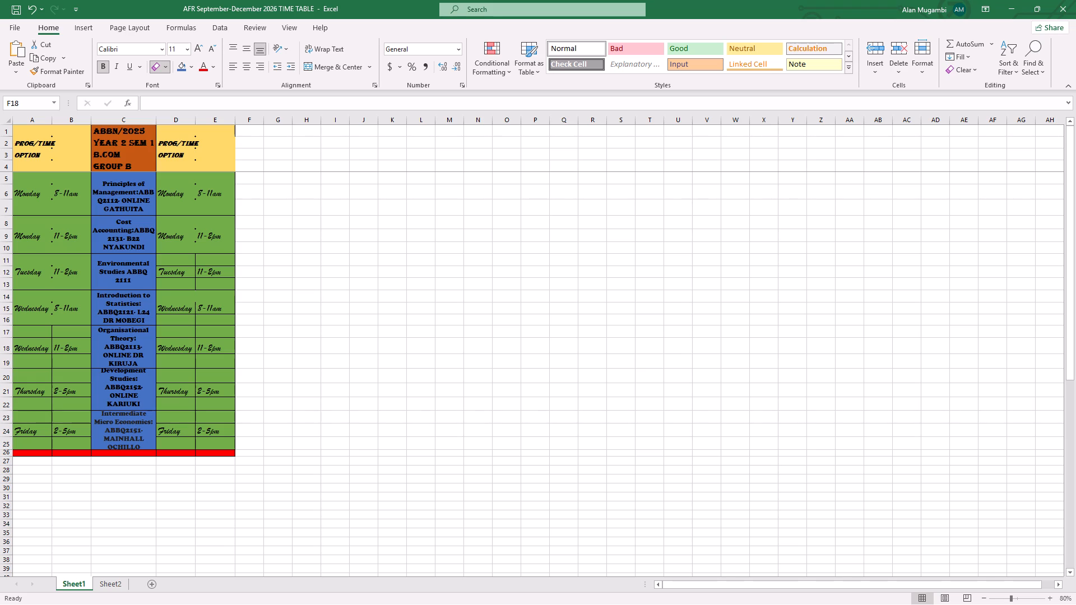
left_click(211, 313)
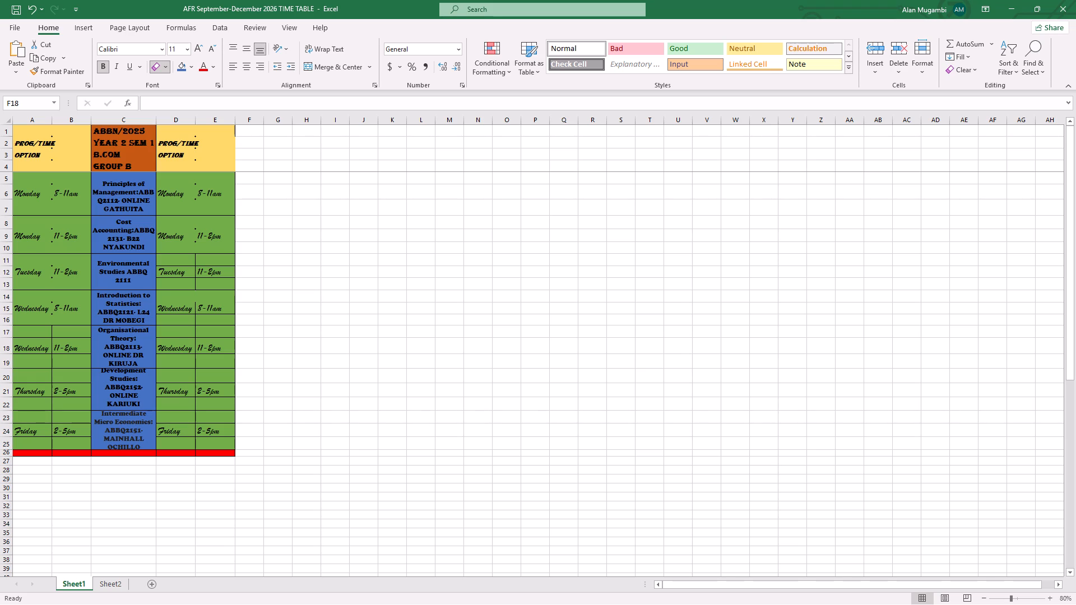
left_click(197, 309)
left_click(197, 320)
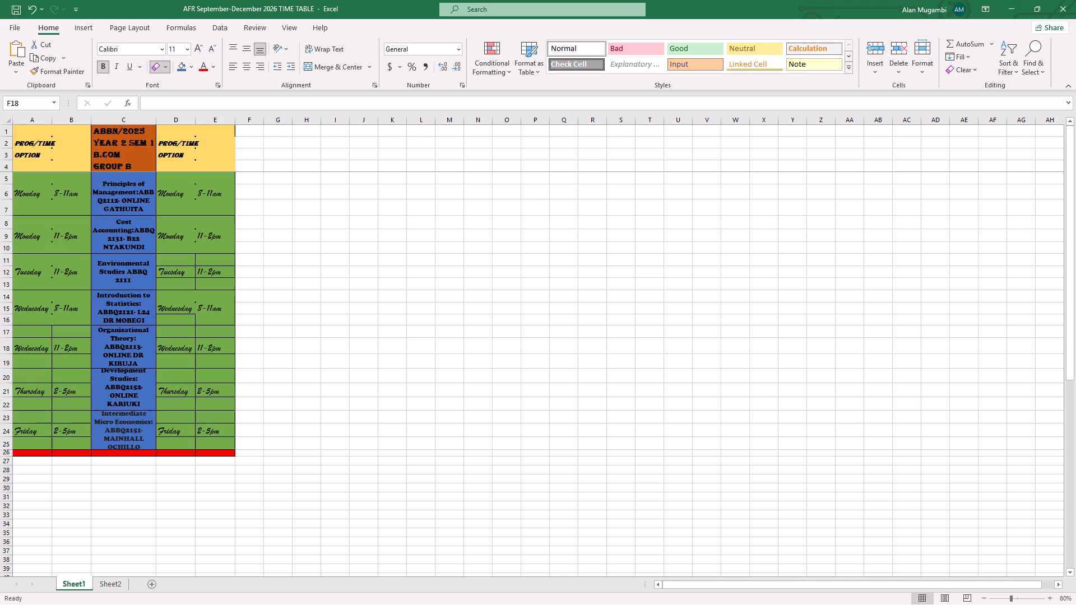
left_click(191, 314)
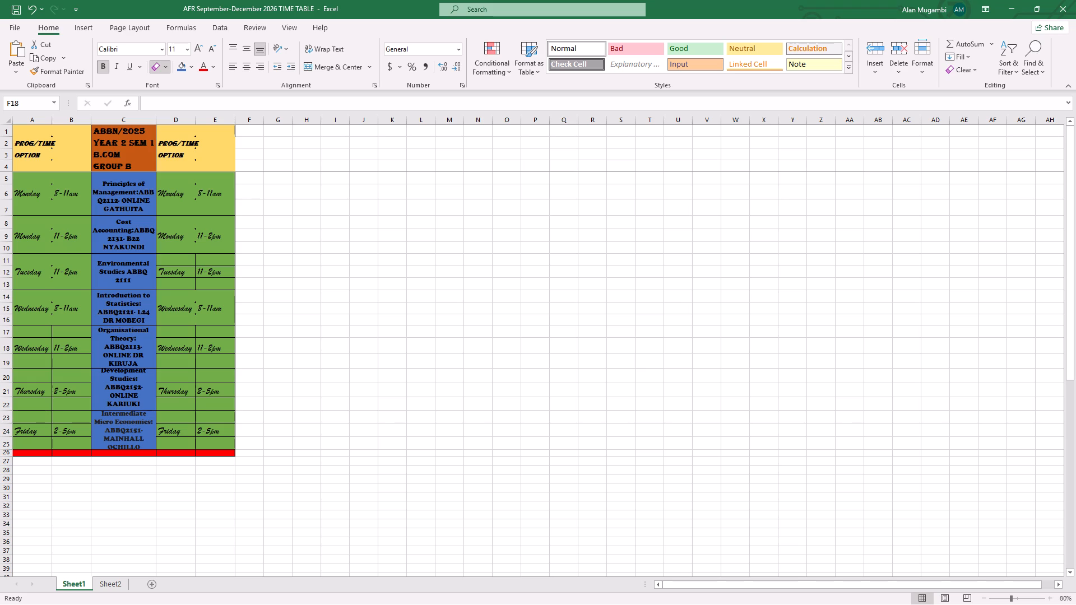
Erase the inner borders of the Wednesday 11-2pm block in D17:E19.
left_click(195, 333)
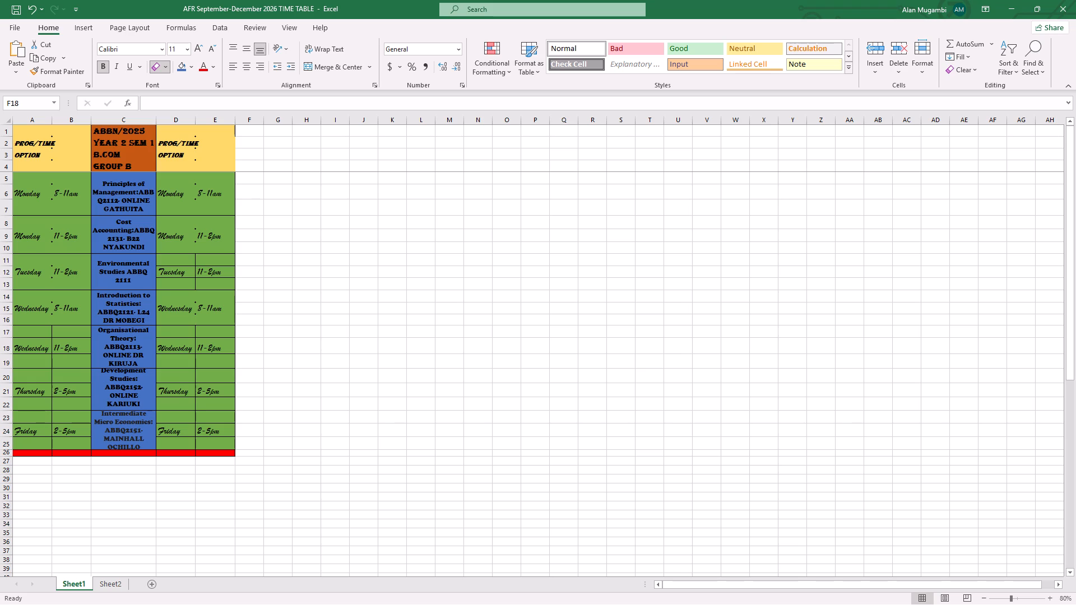
left_click(188, 338)
left_click(207, 338)
left_click(205, 355)
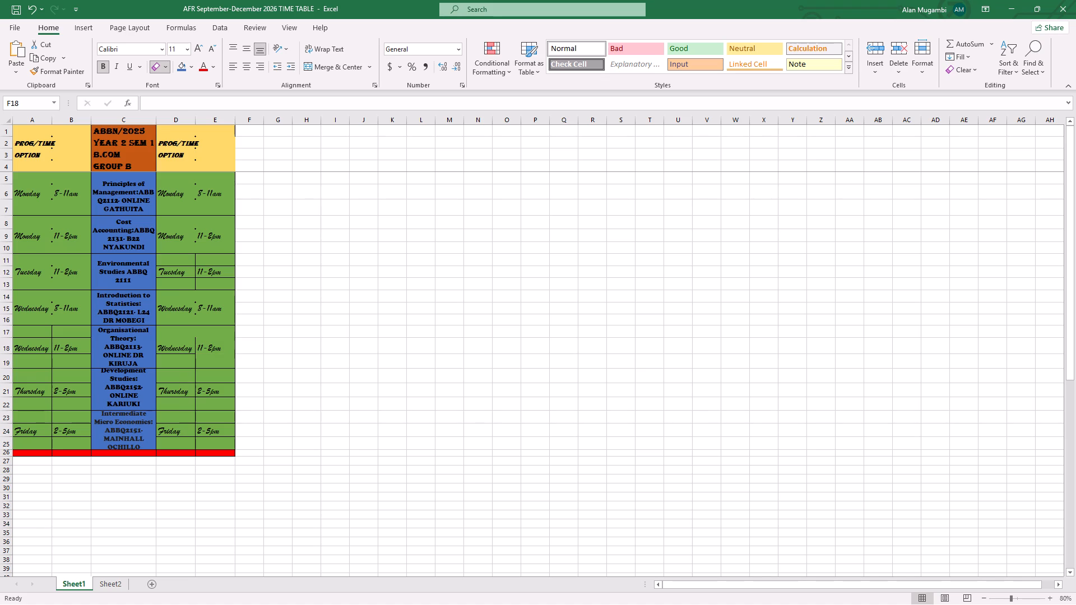
left_click(195, 344)
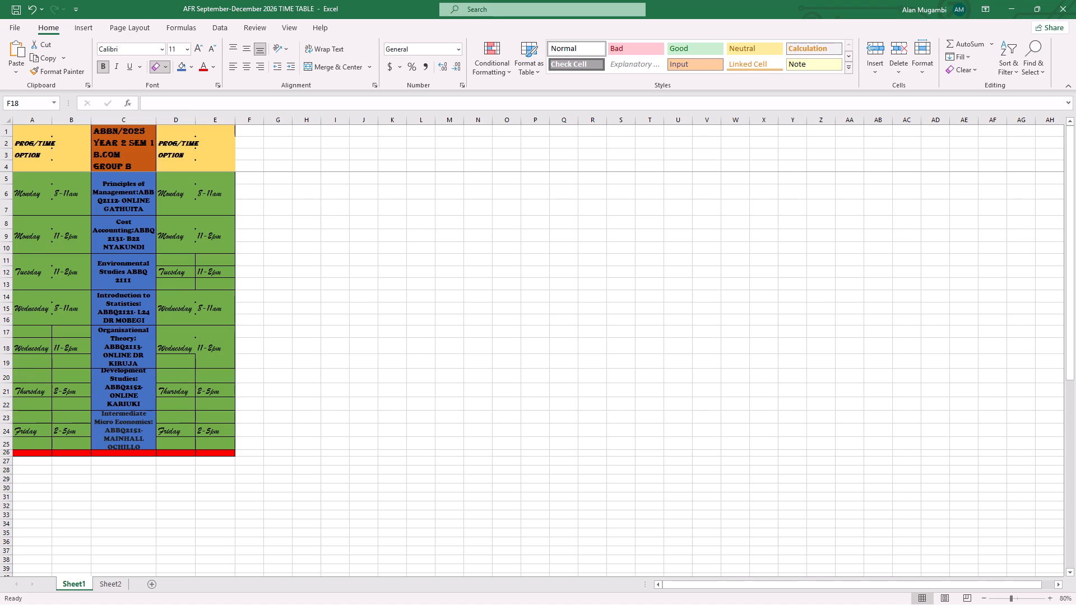
left_click(184, 353)
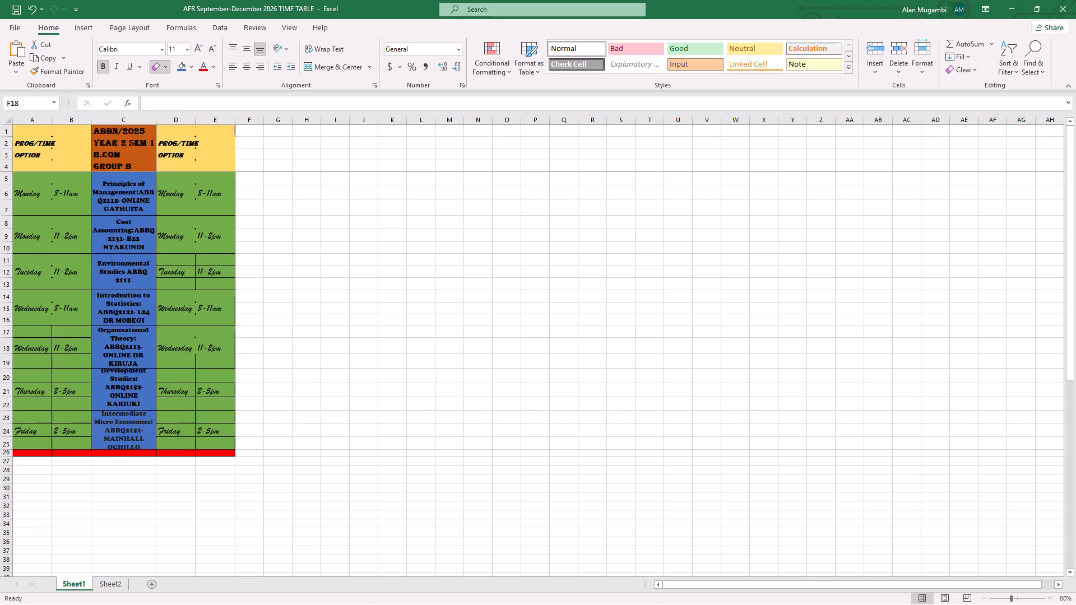
left_click(196, 359)
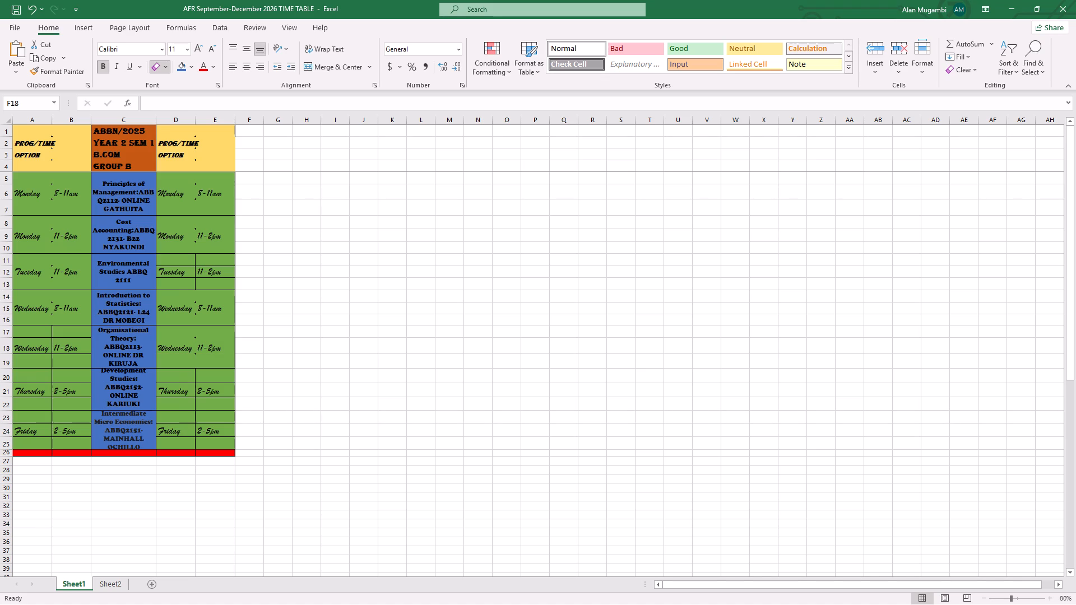
Erase the inner borders of the Thursday 2-5pm block in D20:E22.
left_click(196, 376)
left_click(188, 384)
left_click(212, 385)
left_click(210, 395)
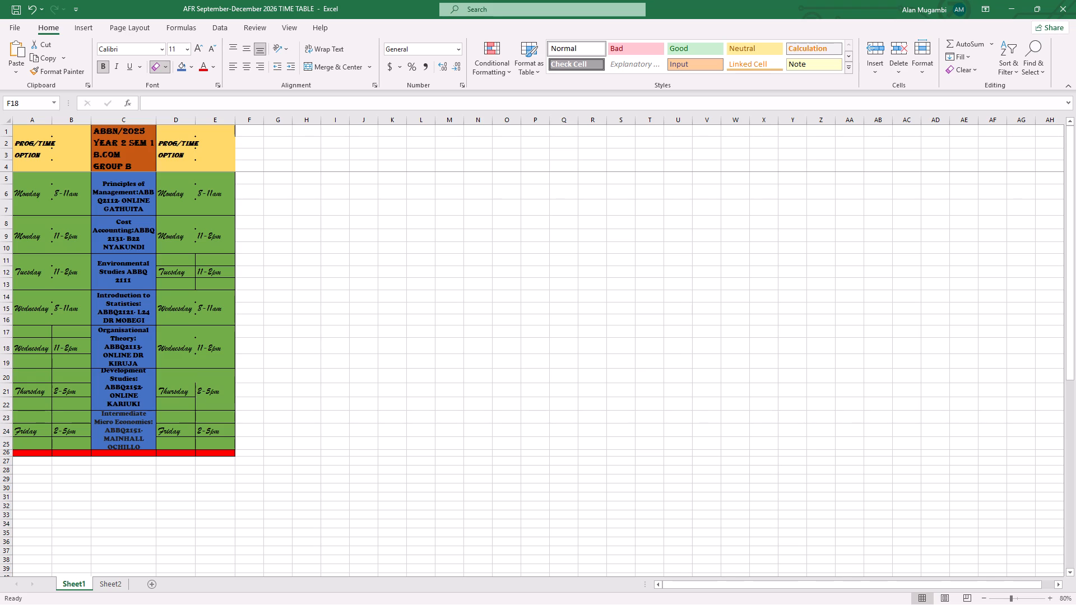
left_click(198, 390)
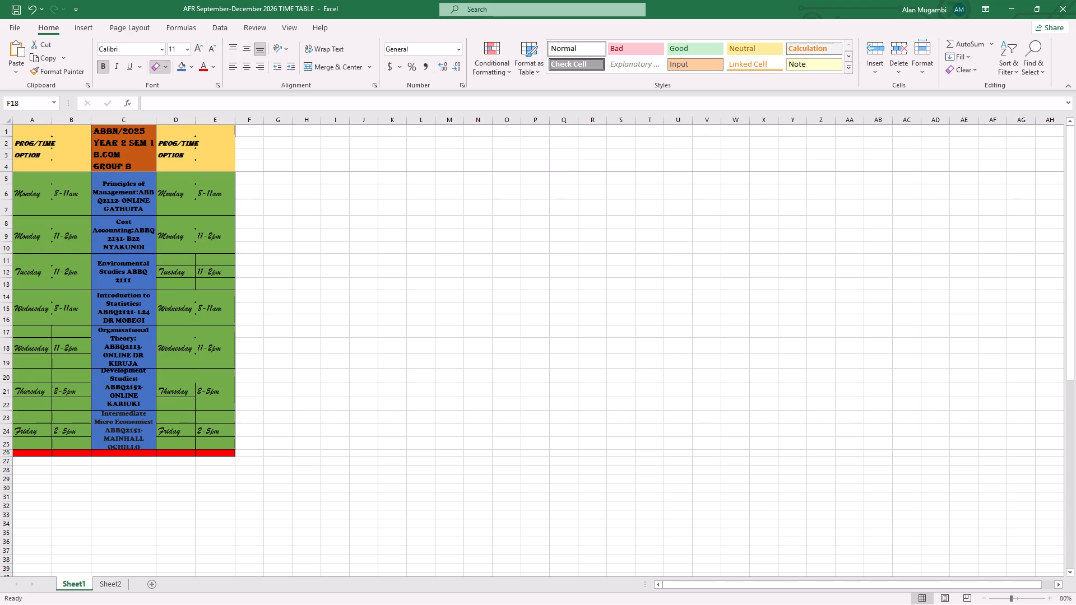
left_click(195, 403)
left_click(187, 397)
Erase the inner borders of the Tuesday 11-2pm block in D11:E13.
left_click(218, 280)
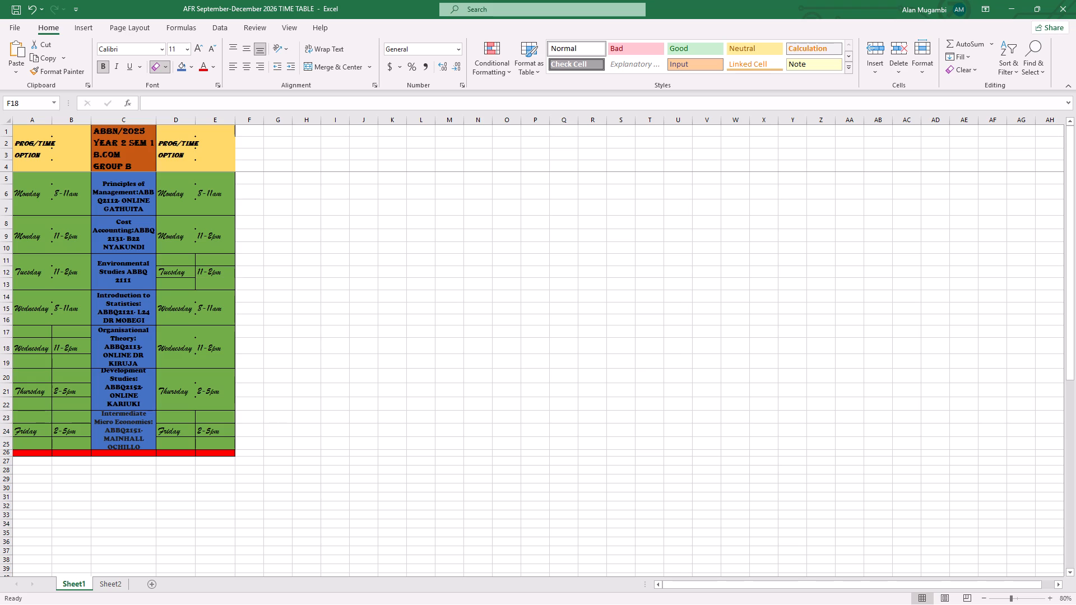
left_click(216, 268)
left_click(196, 262)
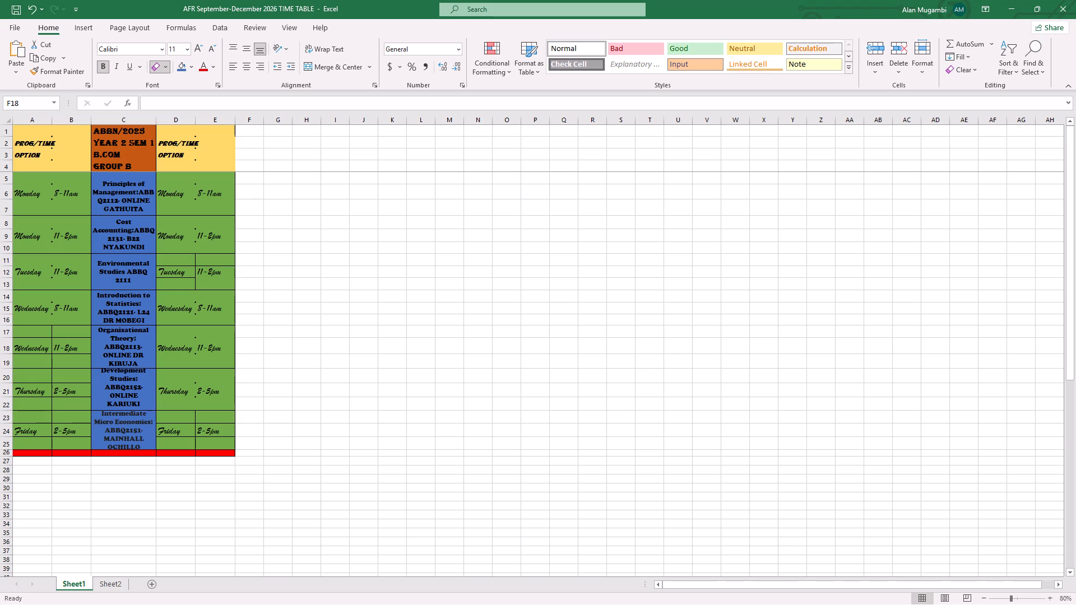
left_click(191, 268)
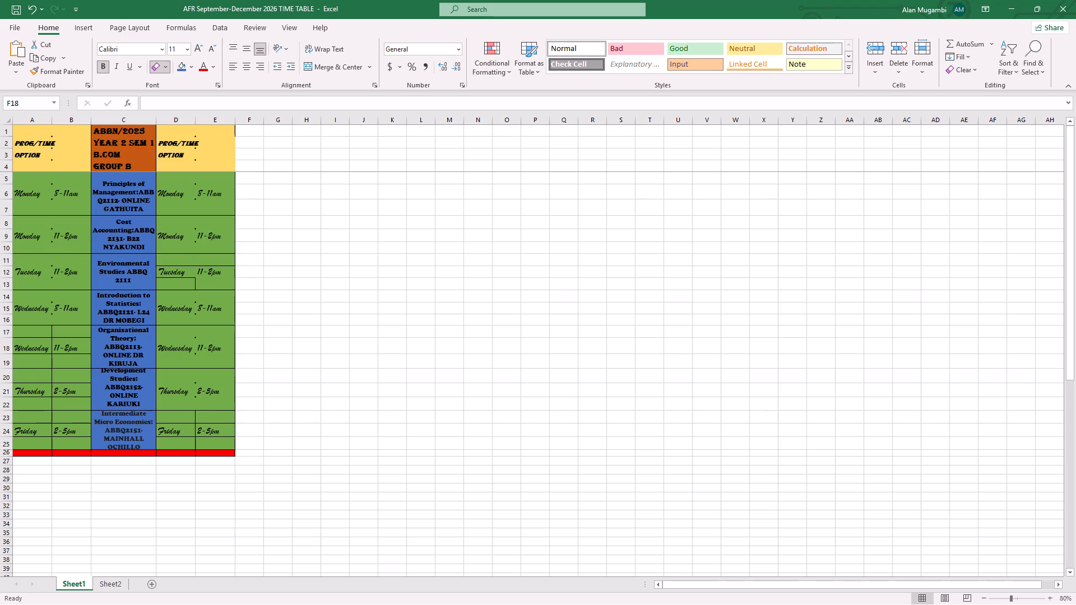
left_click(191, 276)
left_click(194, 281)
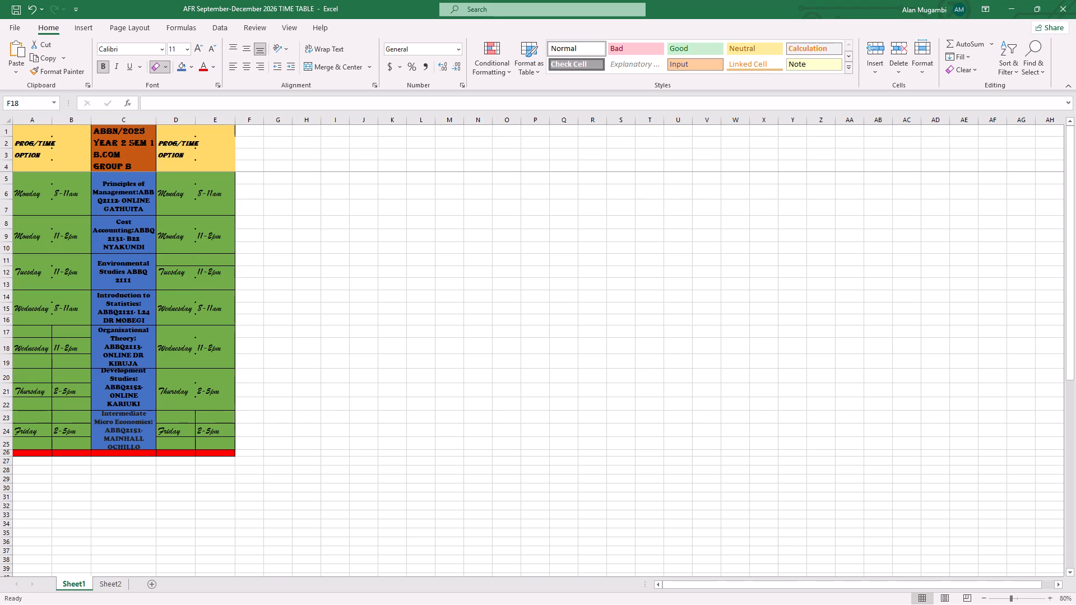
left_click(189, 267)
left_click(194, 267)
left_click(200, 267)
Erase the inner borders of the Friday 2-5pm block in D23:E25.
left_click(206, 426)
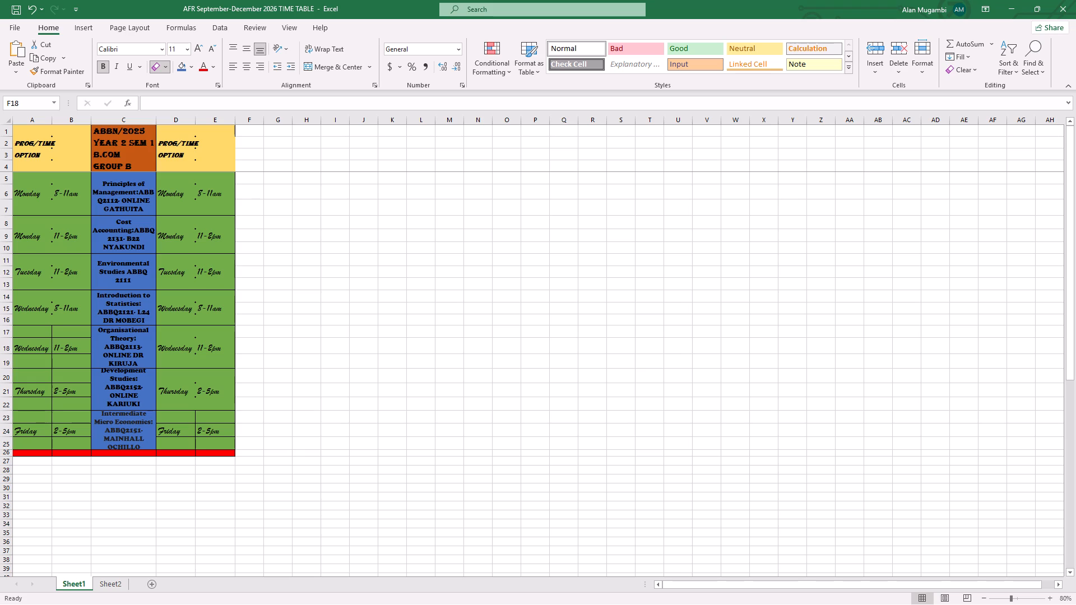
left_click(196, 422)
left_click(193, 426)
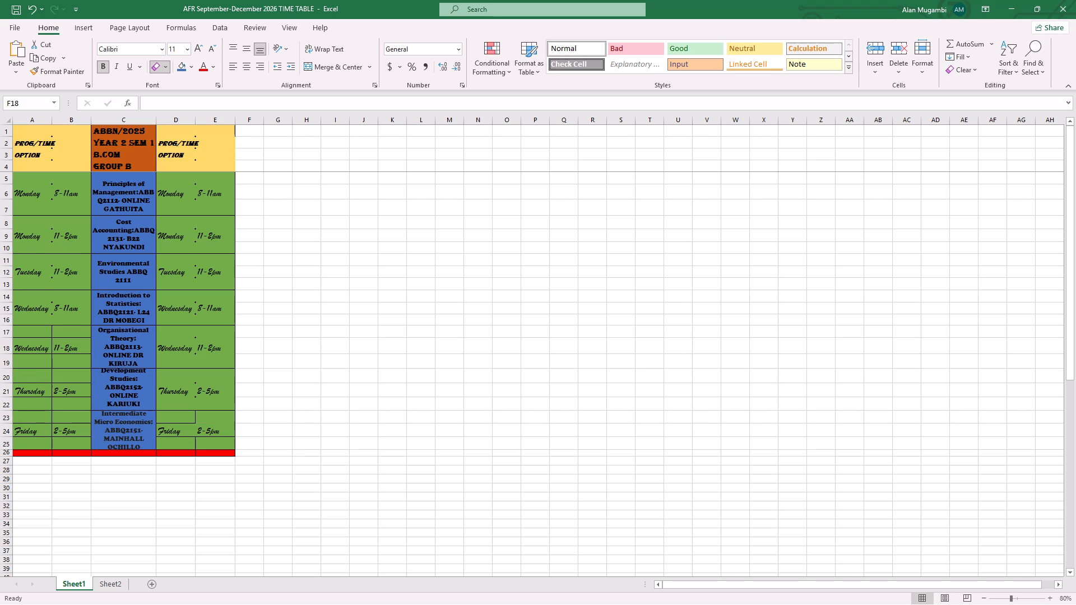
left_click(197, 418)
left_click(194, 422)
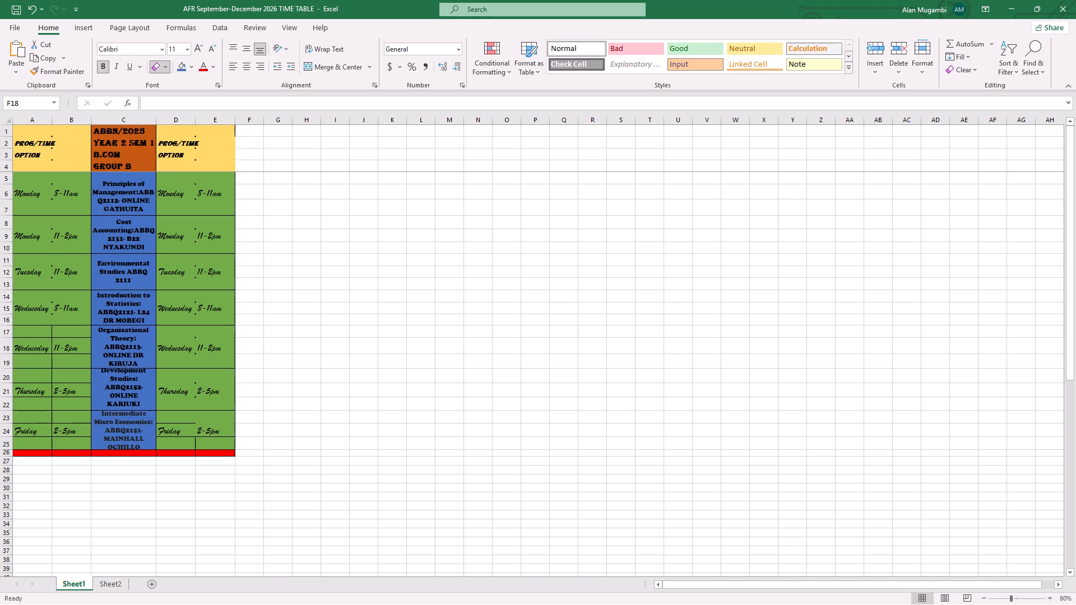
left_click(190, 425)
left_click(196, 437)
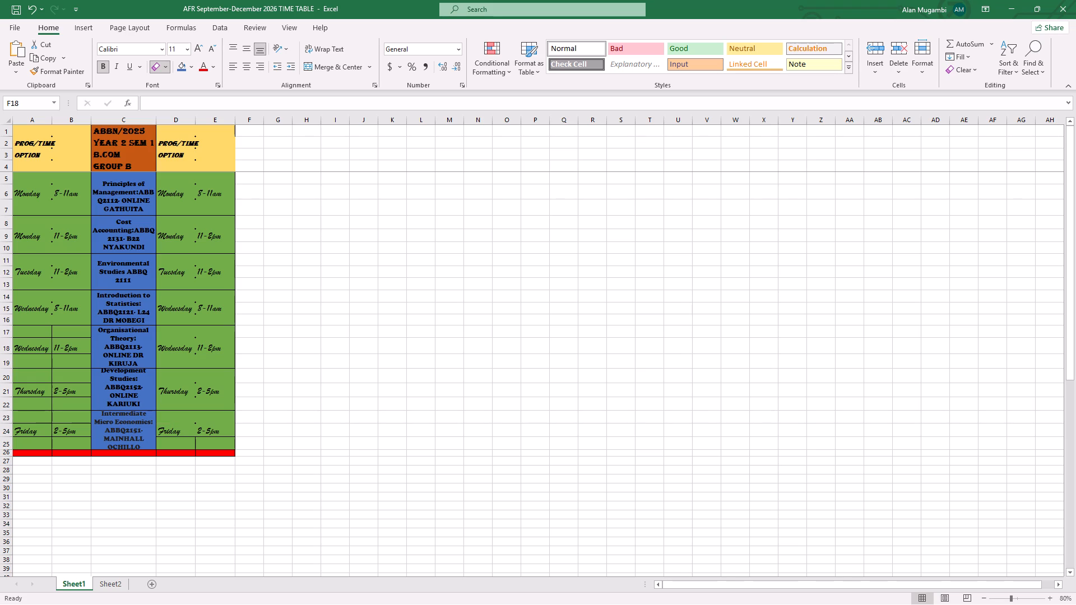
left_click(192, 438)
left_click(197, 439)
Erase the inner borders of the Friday 2-5pm block in A23:B25.
left_click(53, 438)
left_click(53, 435)
left_click(52, 435)
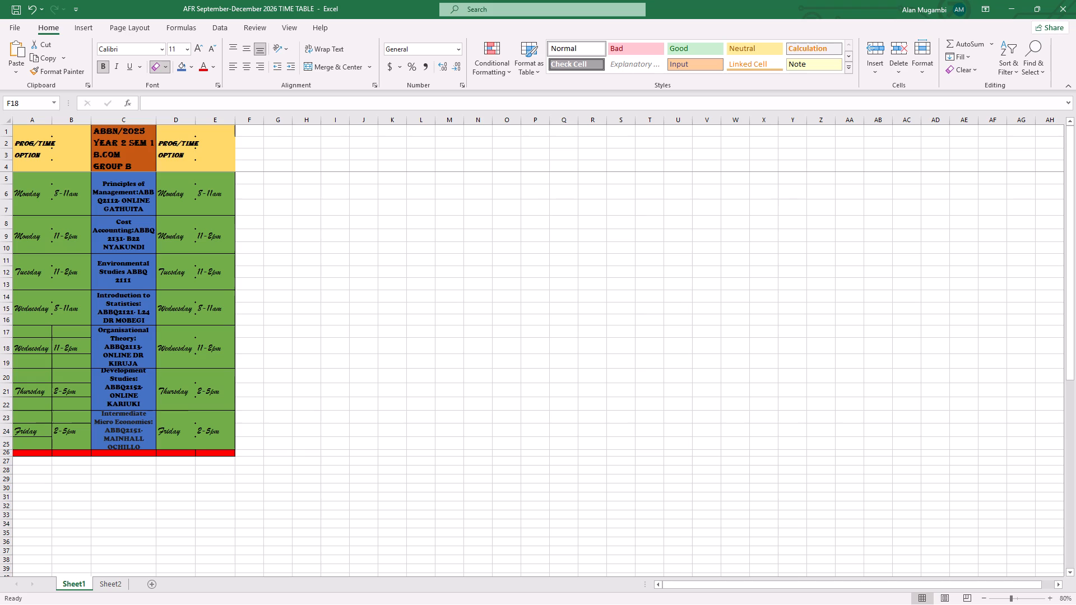
left_click(51, 438)
left_click(49, 438)
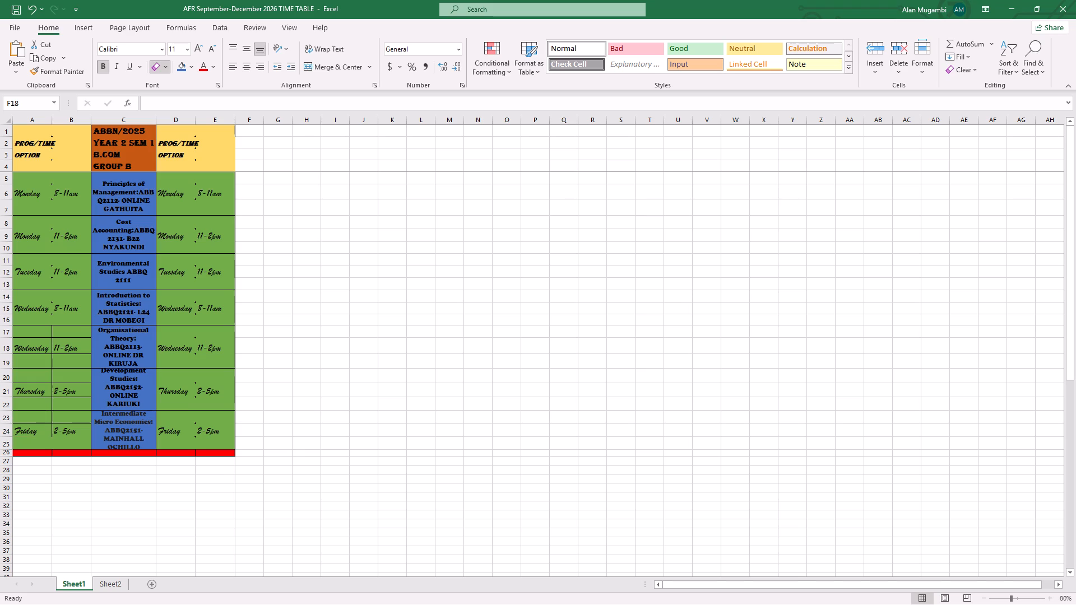
left_click(50, 435)
left_click(53, 434)
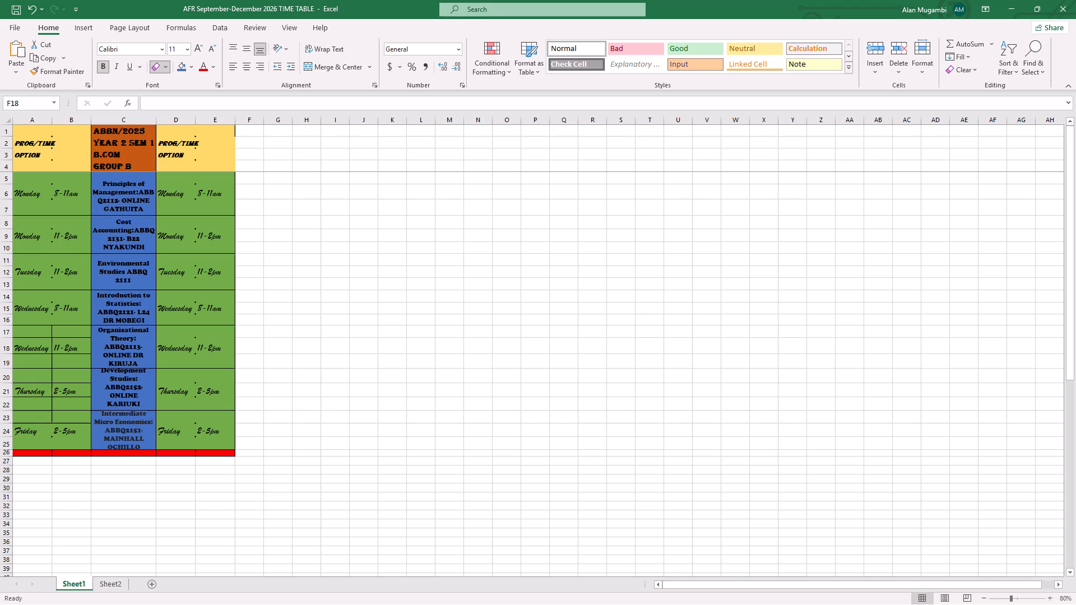
left_click(53, 426)
left_click(53, 422)
left_click(55, 427)
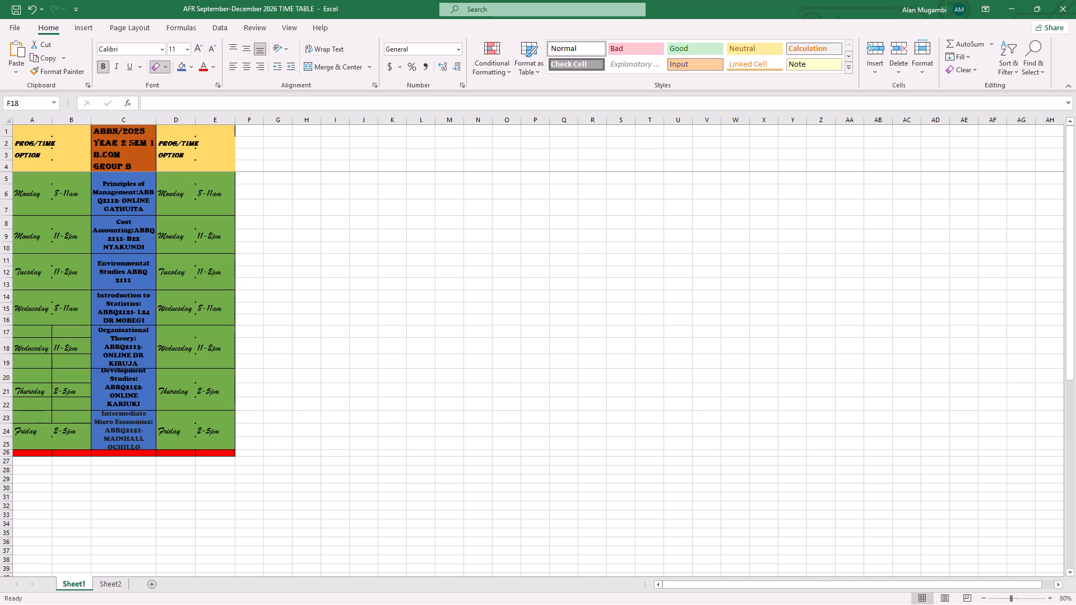
left_click(54, 425)
left_click(52, 421)
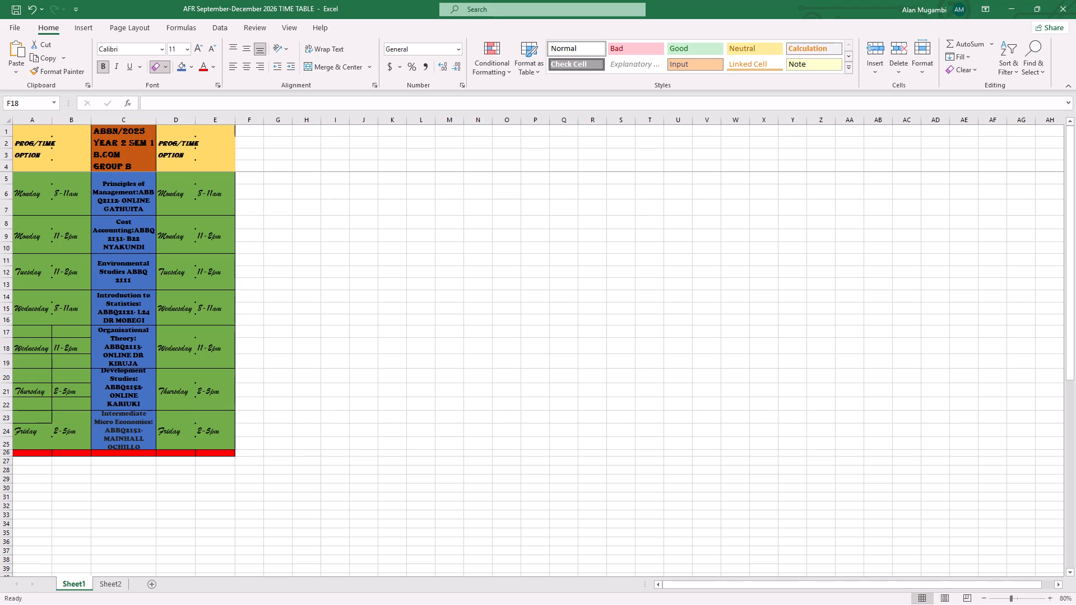
left_click(48, 425)
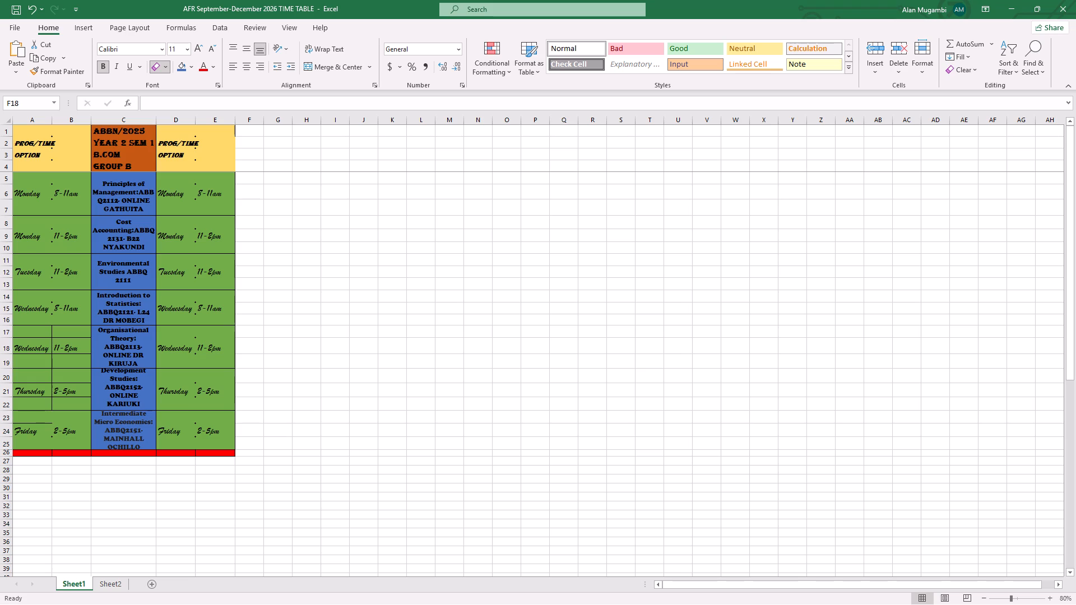
Erase the inner borders of the Thursday 2-5pm block in A20:B22.
left_click(53, 397)
left_click(48, 398)
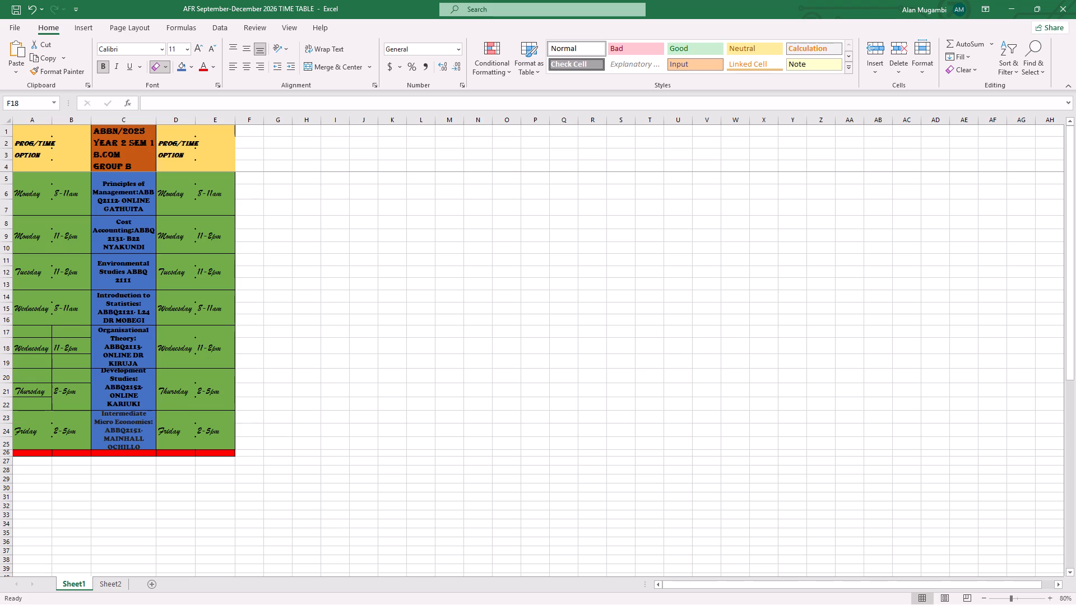
left_click(55, 391)
left_click(52, 401)
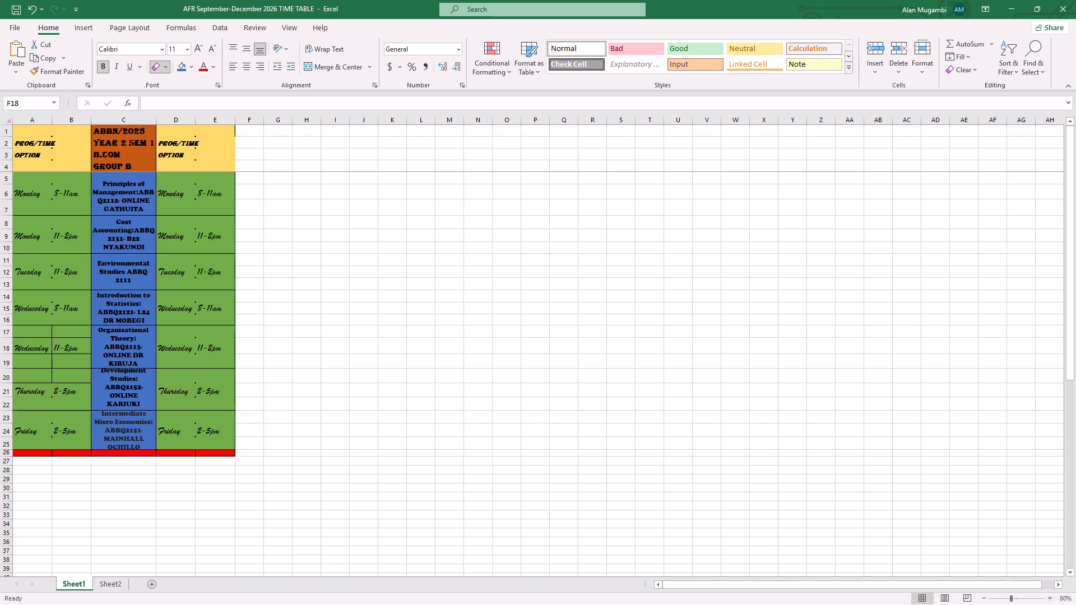
left_click(53, 380)
left_click(52, 380)
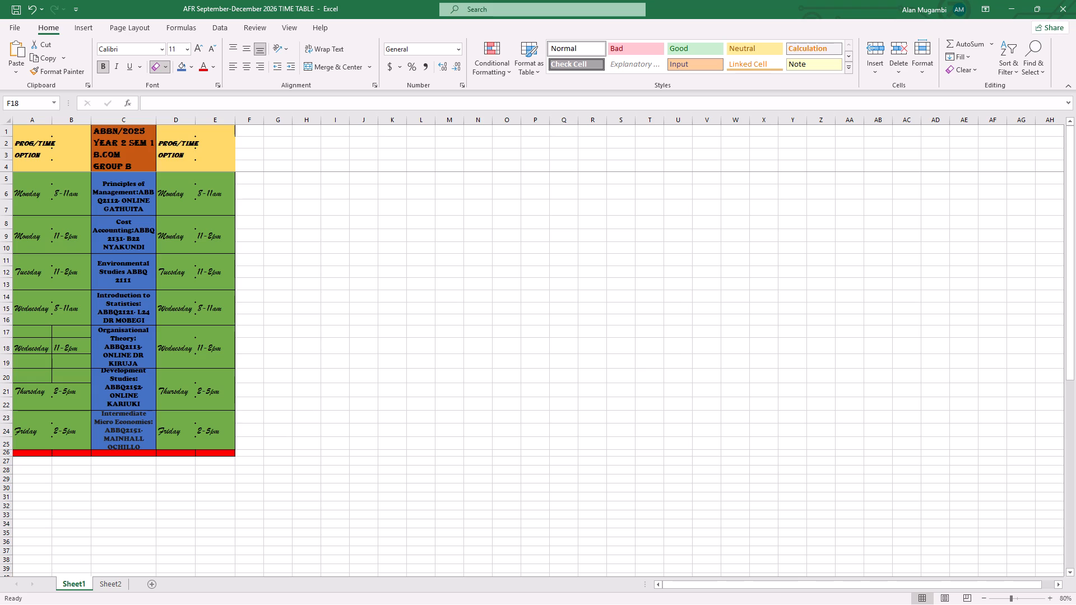
left_click(57, 386)
left_click(45, 385)
left_click(45, 385)
left_click(64, 384)
Erase the inner borders of the Wednesday 11-2pm block in A17:B19.
left_click(66, 355)
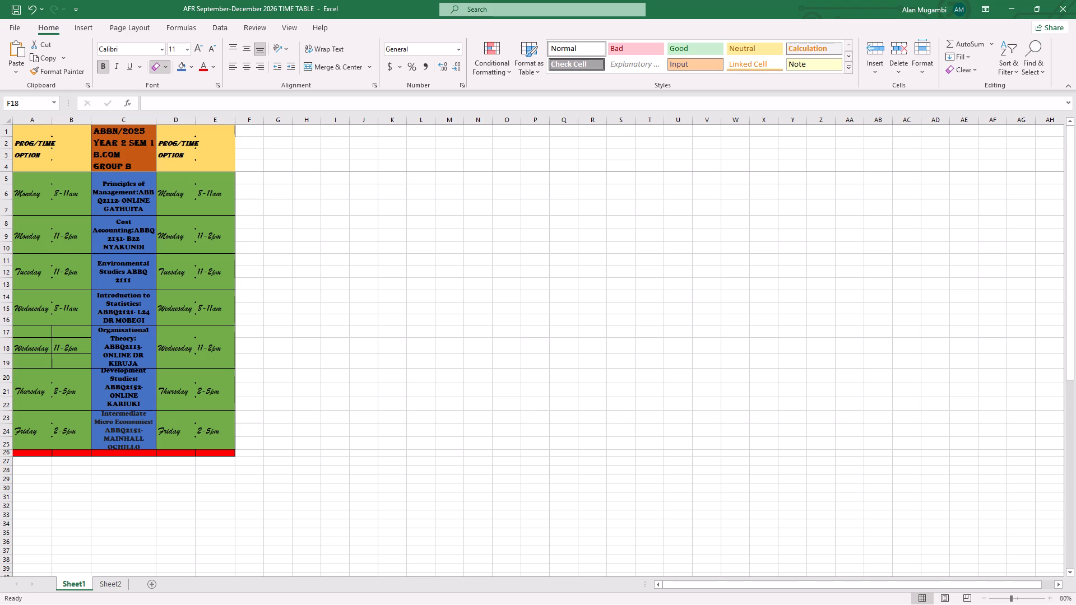
left_click(40, 355)
left_click(53, 353)
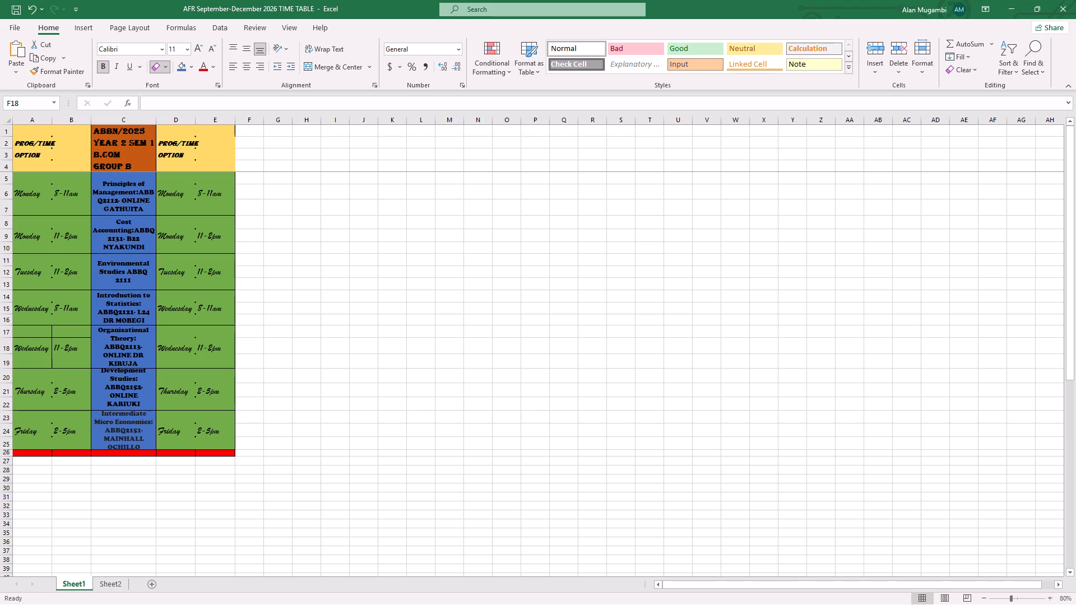
left_click(53, 360)
left_click_drag(53, 360, 53, 350)
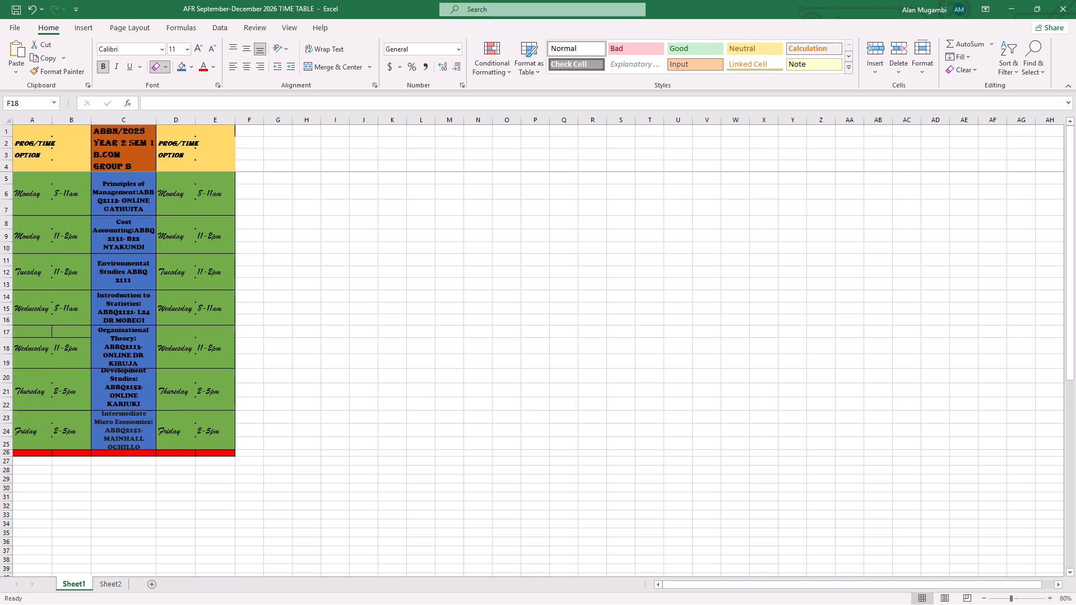
left_click(53, 338)
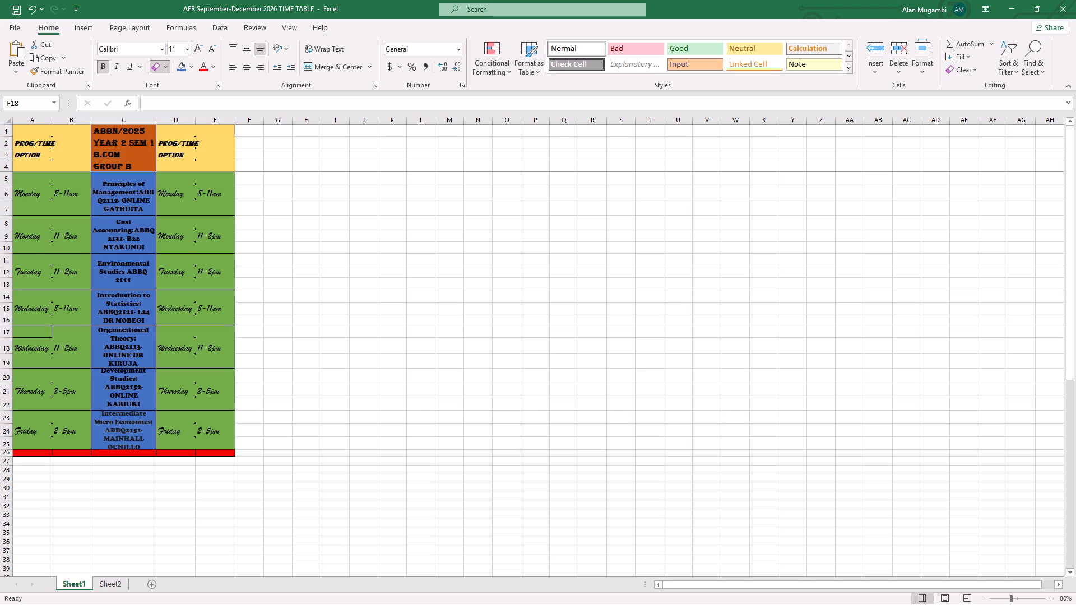
left_click(54, 338)
left_click(53, 335)
left_click(50, 339)
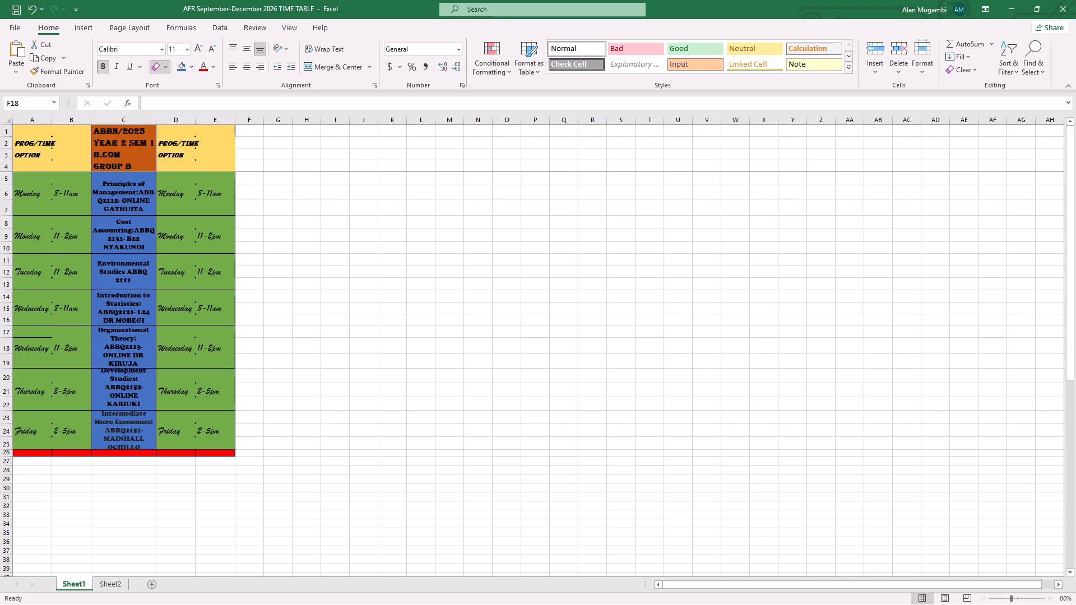
left_click(44, 338)
Draw the missing right border along E2:E4 of the PROG/TIME OPTION header and trace E4's bottom edge.
left_click(154, 66)
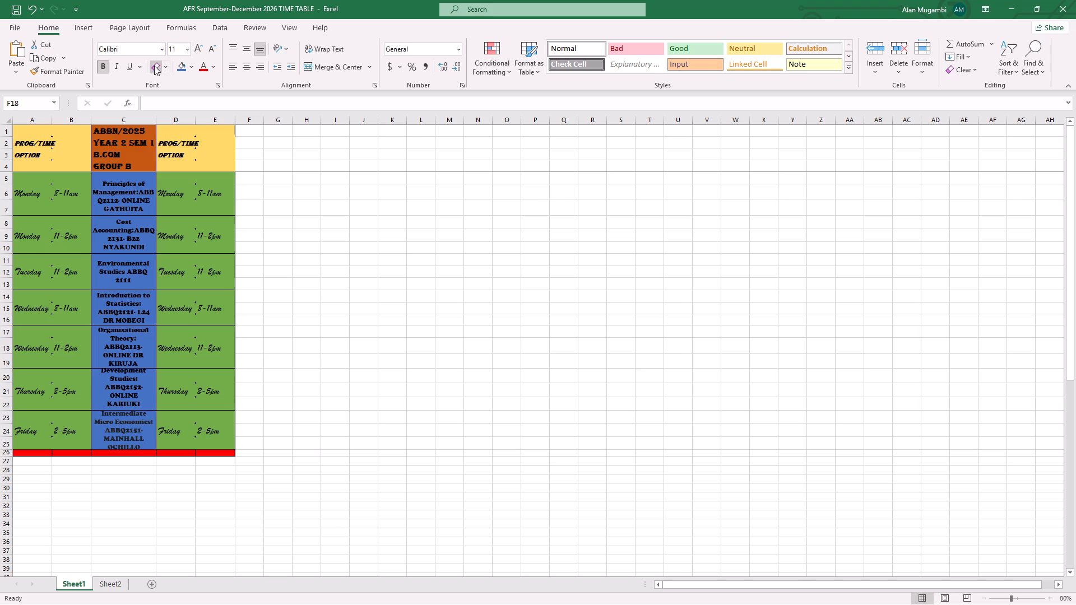
left_click(165, 66)
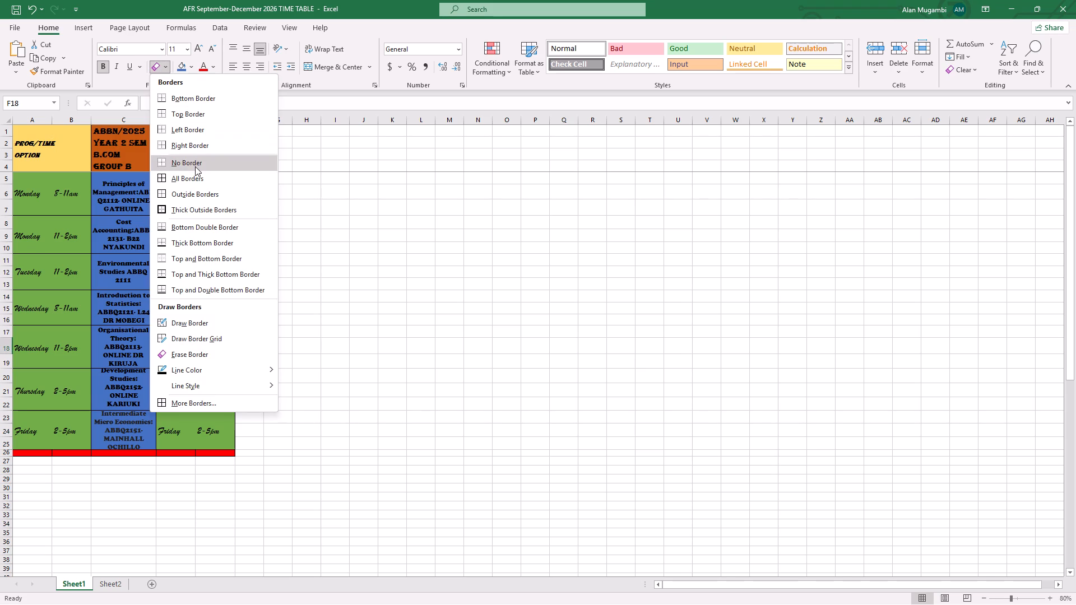
left_click(194, 323)
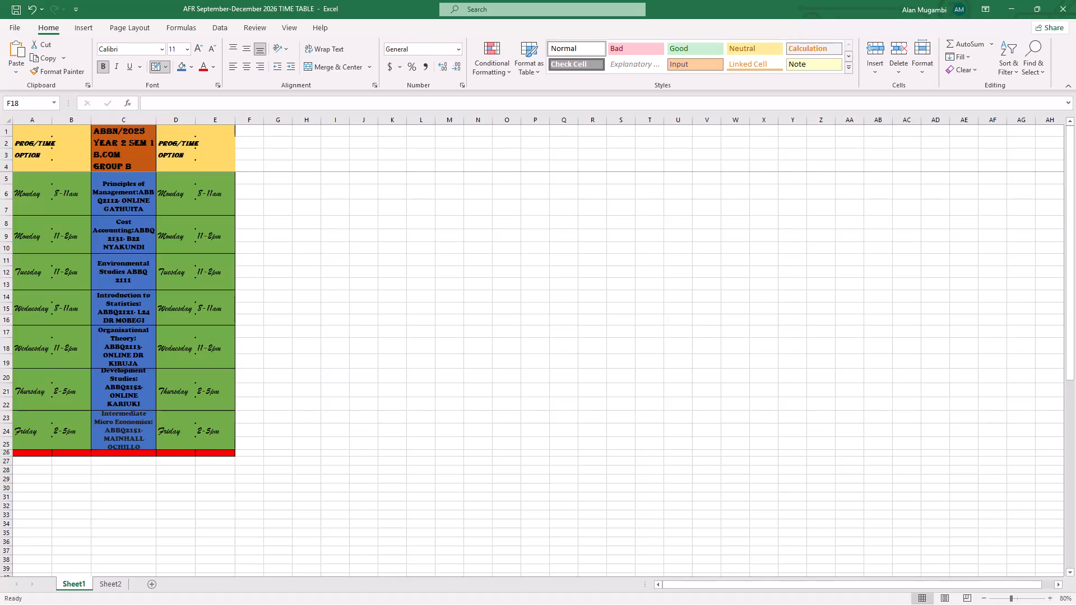
left_click(235, 143)
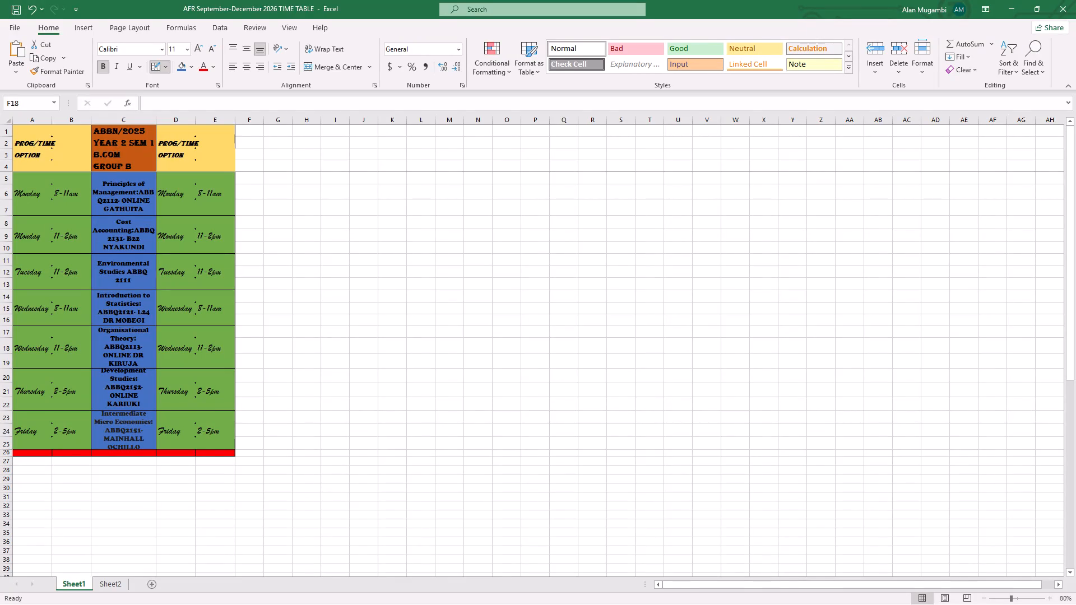
left_click(235, 153)
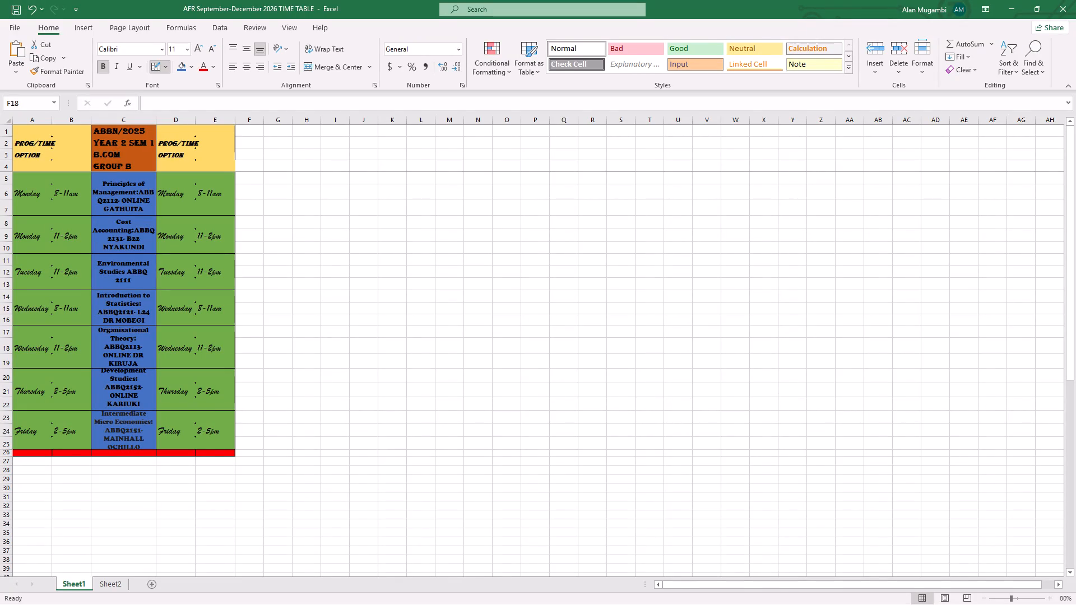
left_click(236, 165)
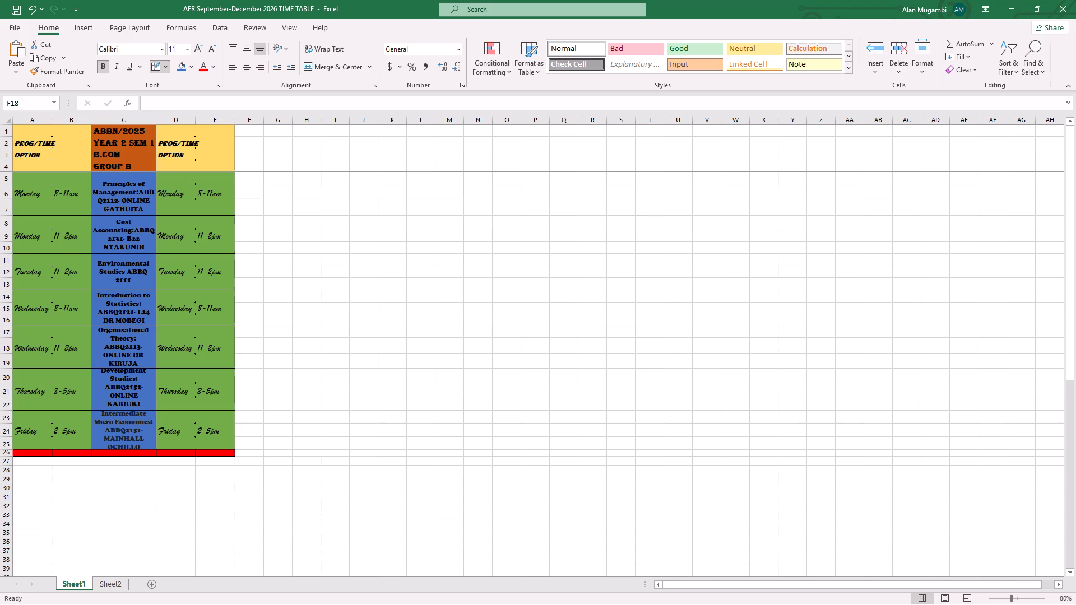
left_click(225, 170)
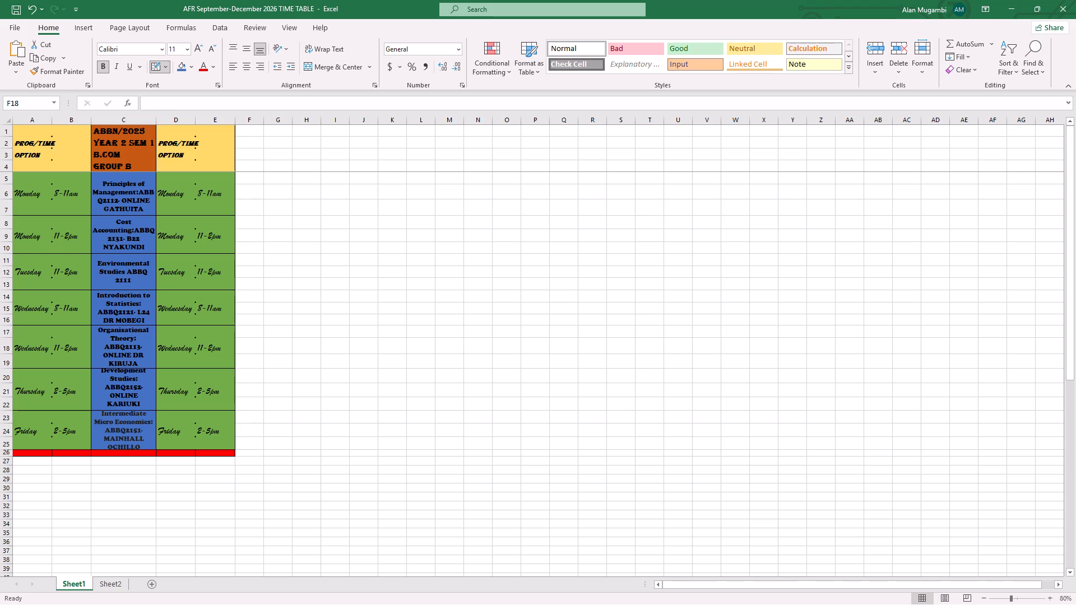
left_click(225, 172)
left_click(155, 64)
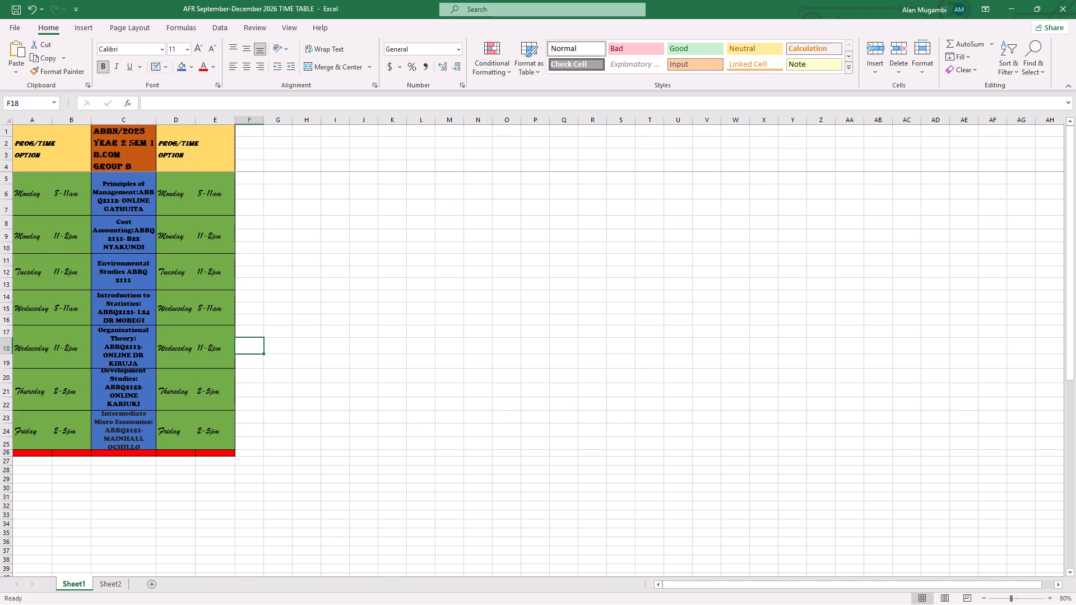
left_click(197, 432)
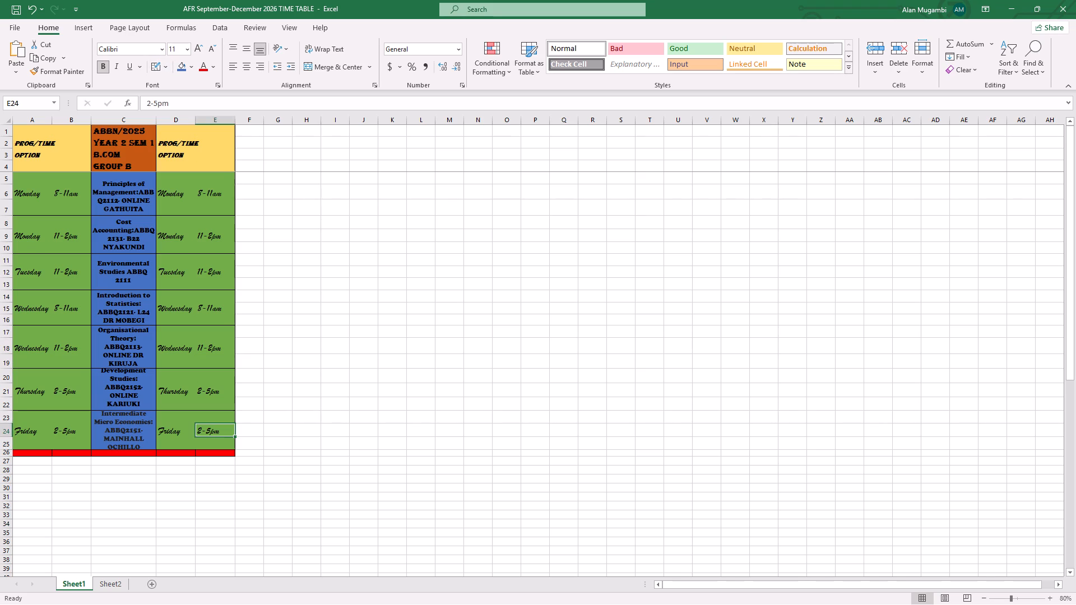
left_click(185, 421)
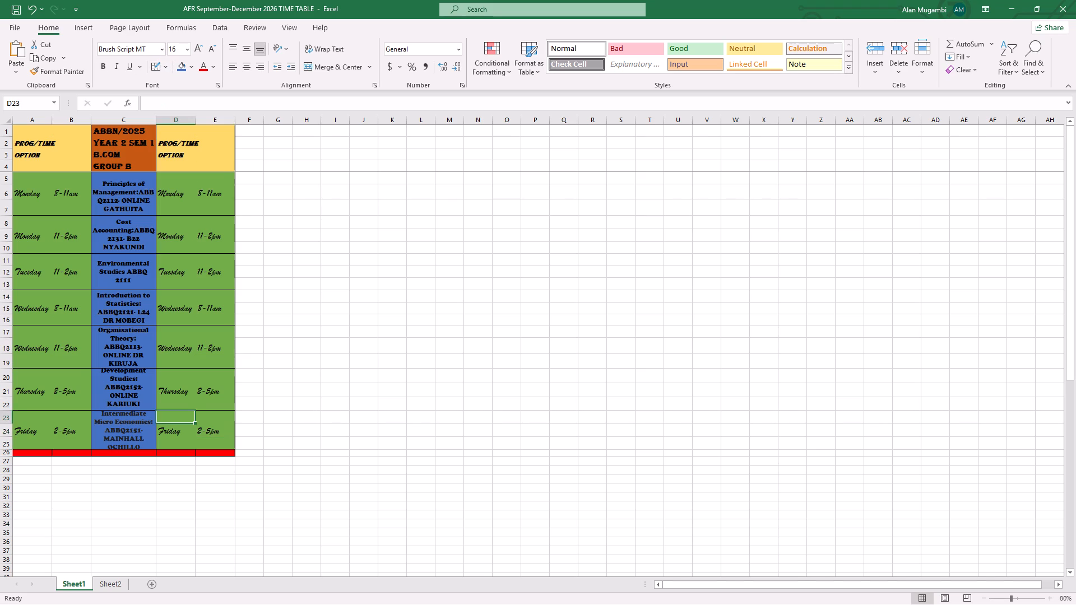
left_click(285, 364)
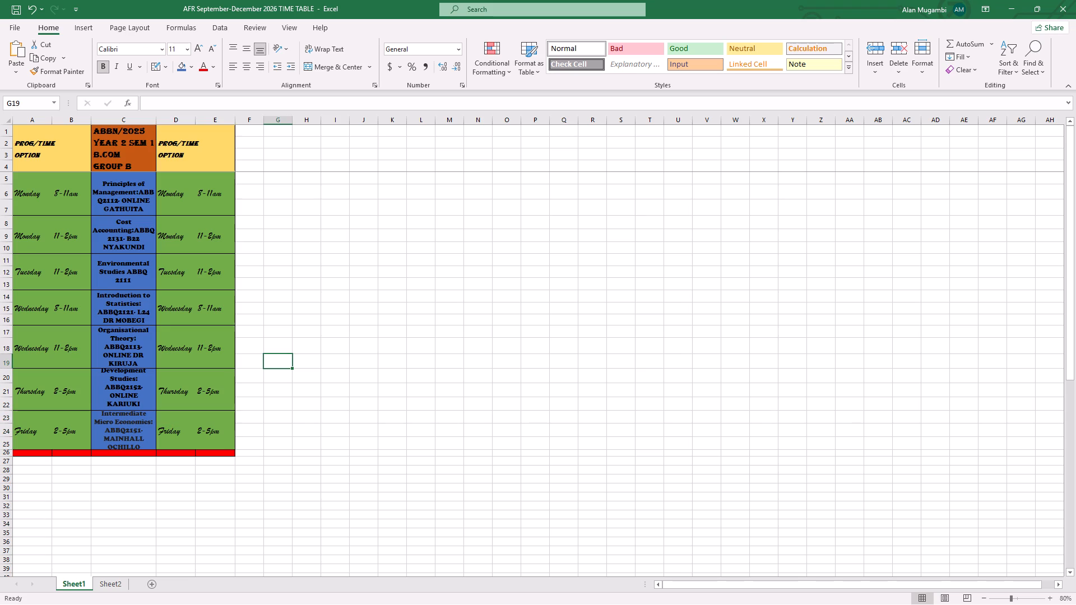
Increase the heights of rows 20 to 25 so the Thursday and Friday 2-5pm course text fits its cells.
left_click(9, 381)
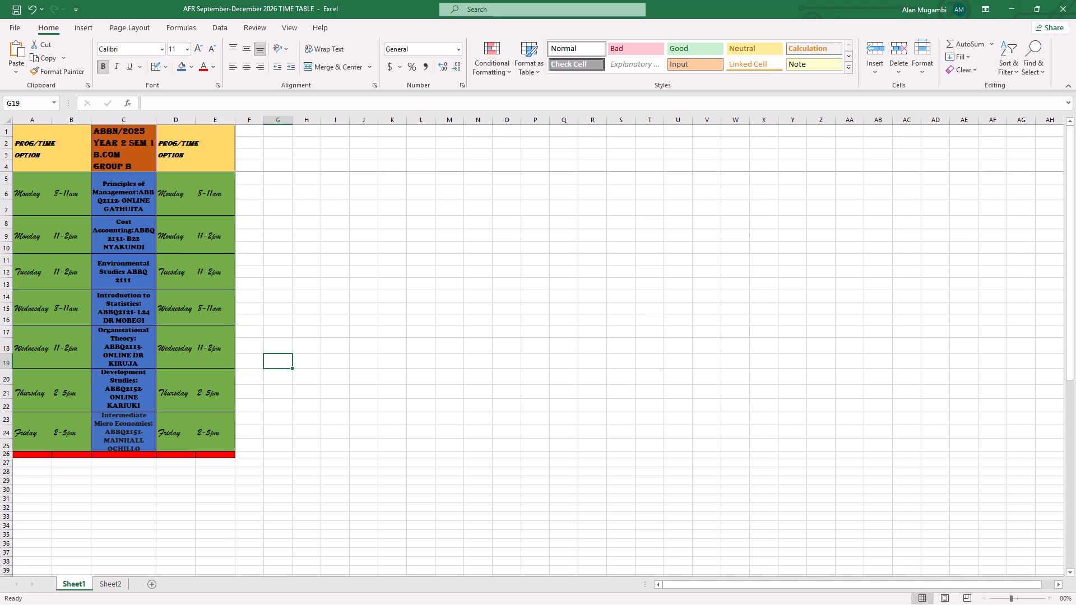
left_click(8, 397)
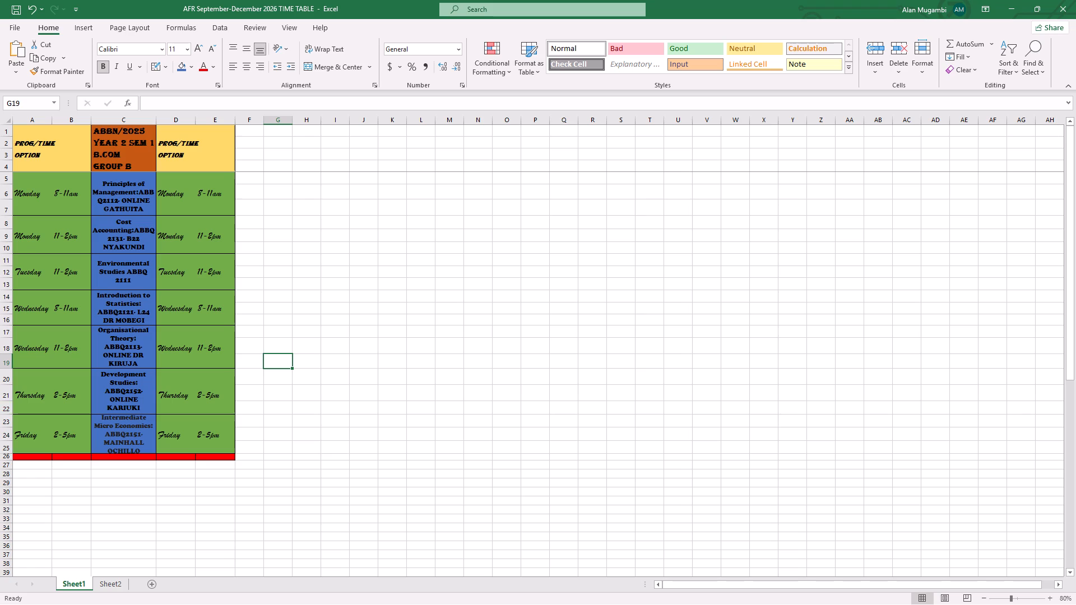
left_click(8, 412)
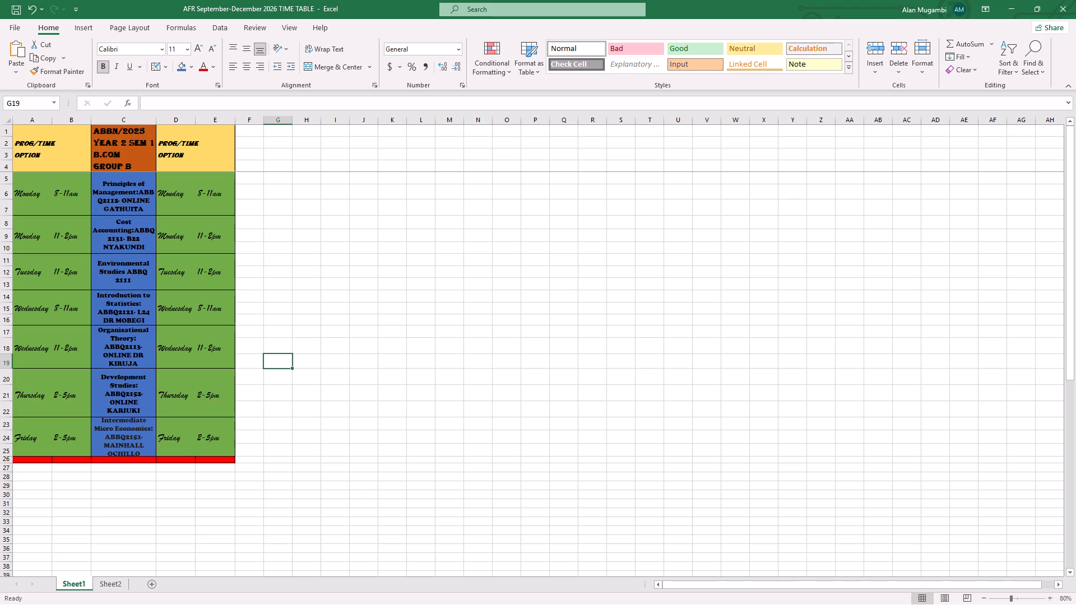
left_click(9, 455)
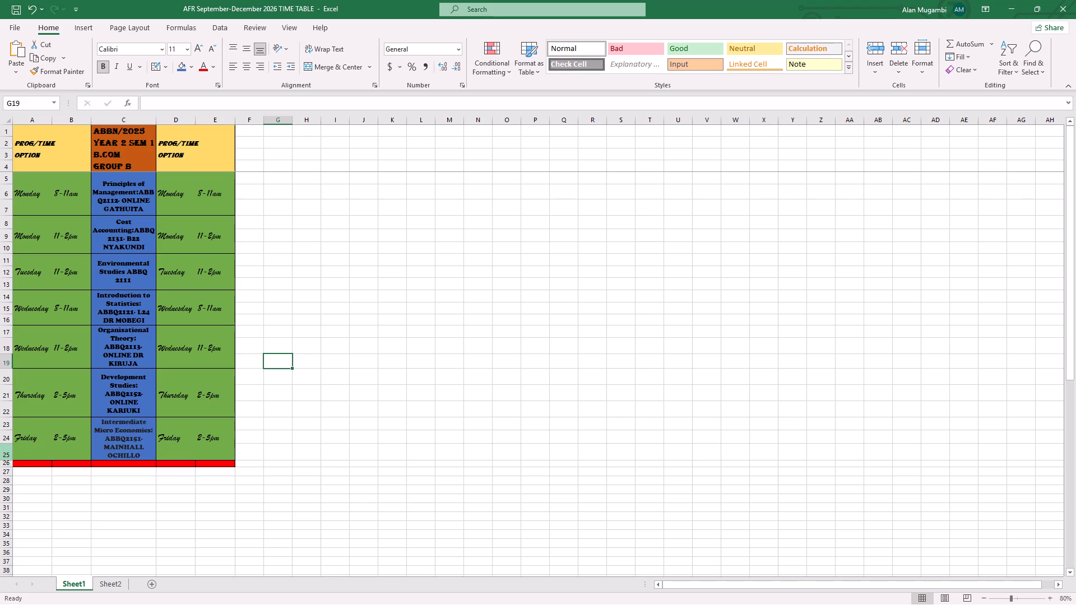
left_click(9, 443)
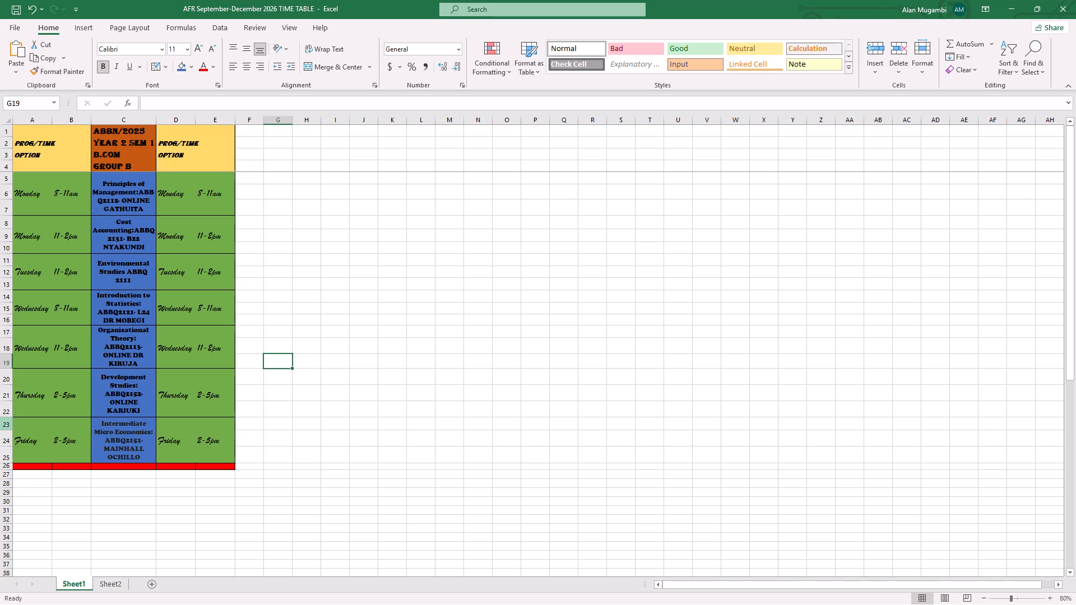
left_click(10, 429)
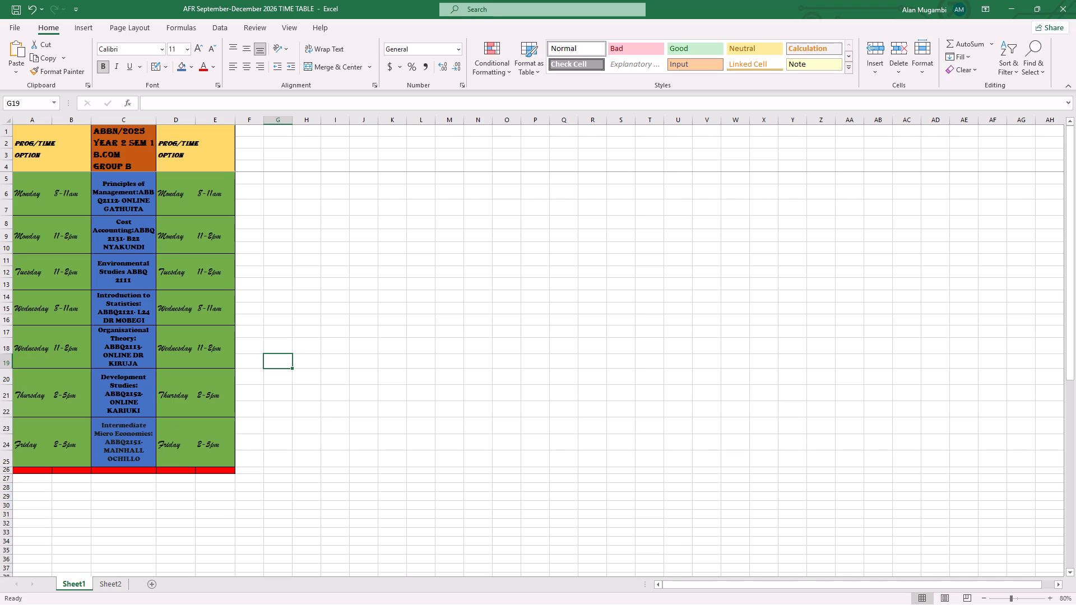
Increase the heights of rows 5 to 10 so both Monday blocks match the taller Thursday and Friday blocks.
left_click(8, 184)
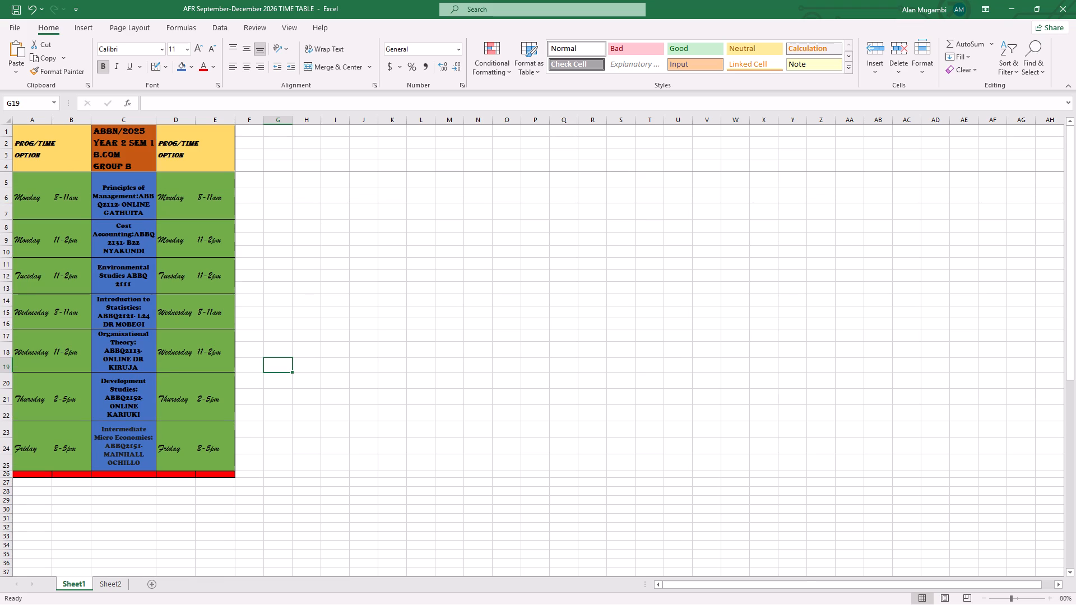
left_click(10, 202)
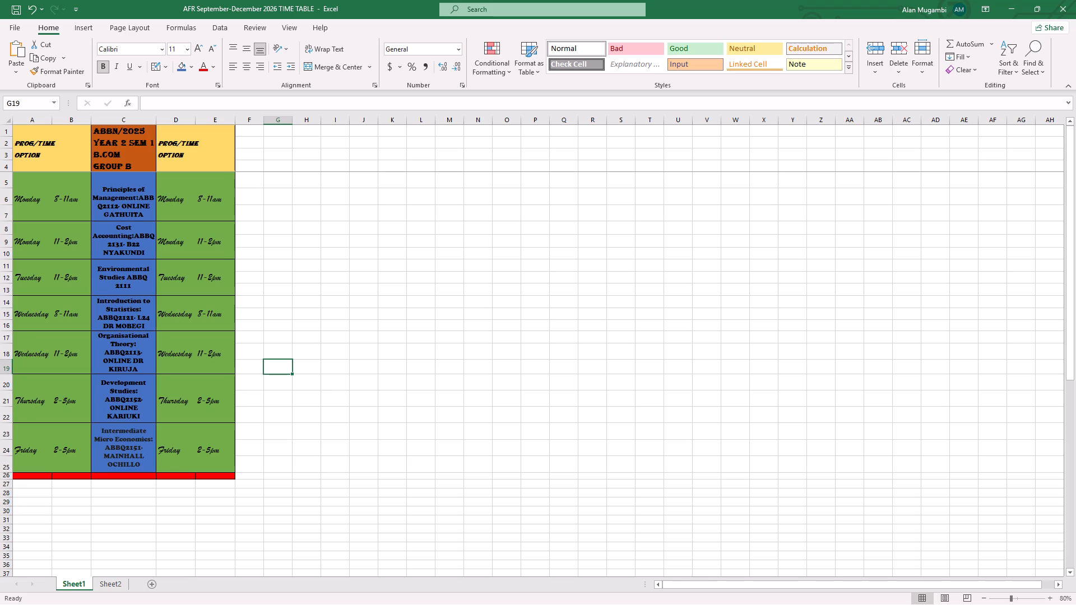
left_click(8, 220)
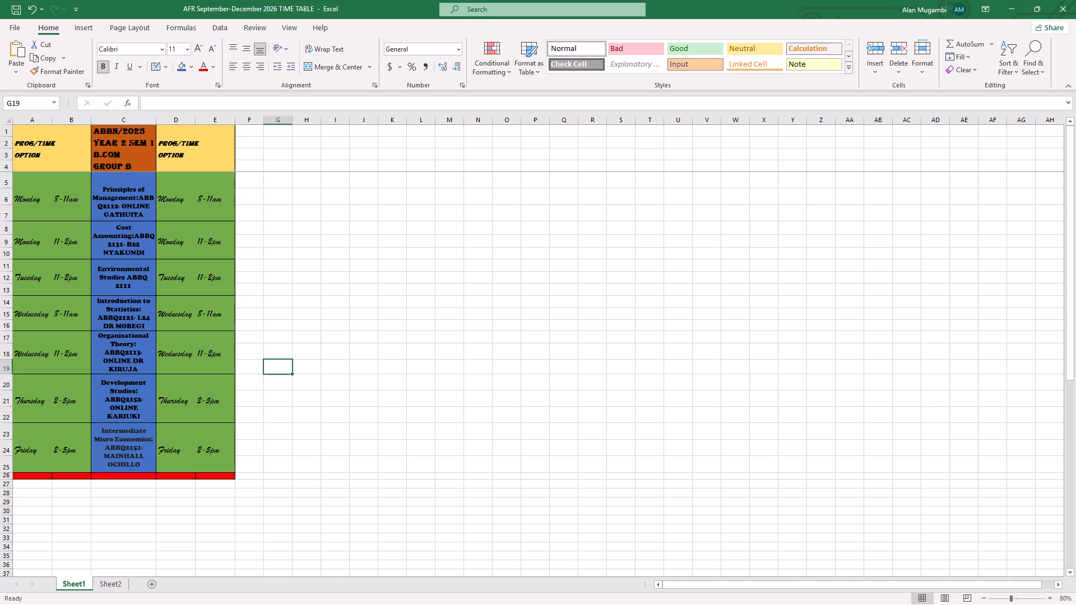
left_click(8, 234)
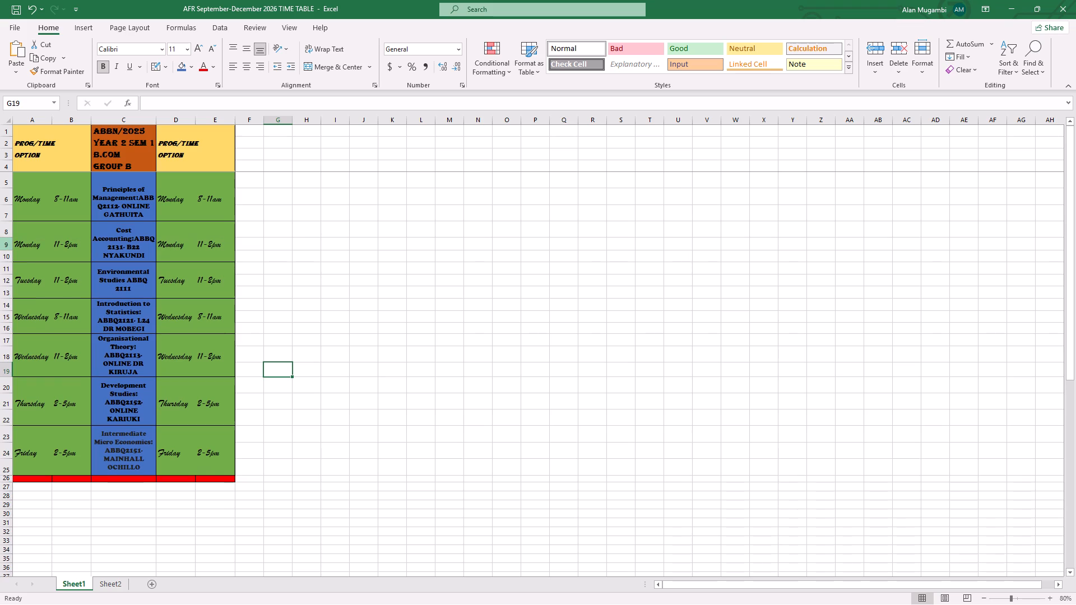
left_click(9, 249)
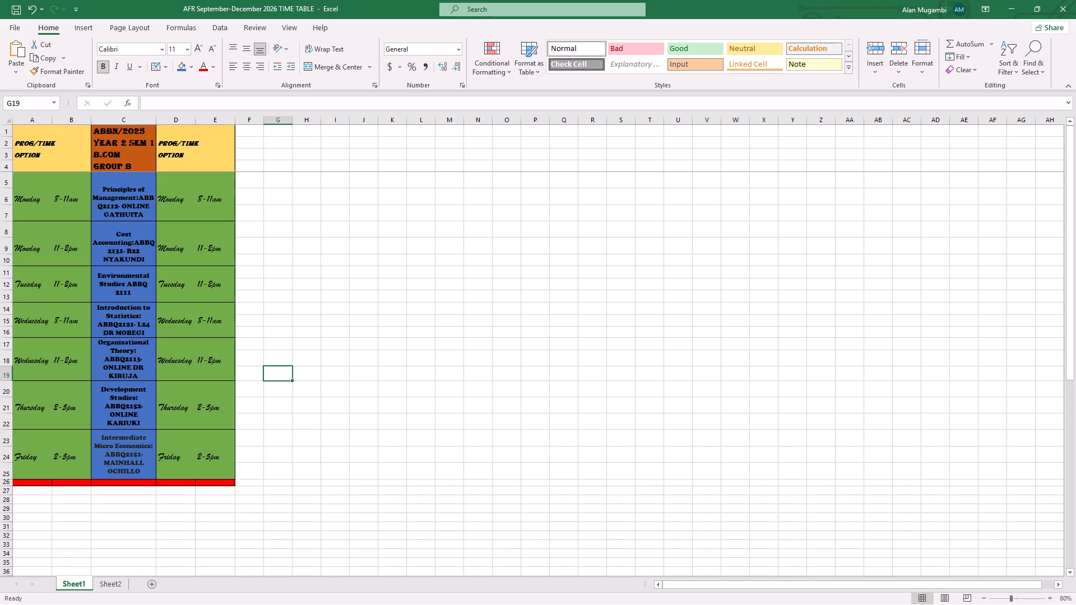
left_click(11, 266)
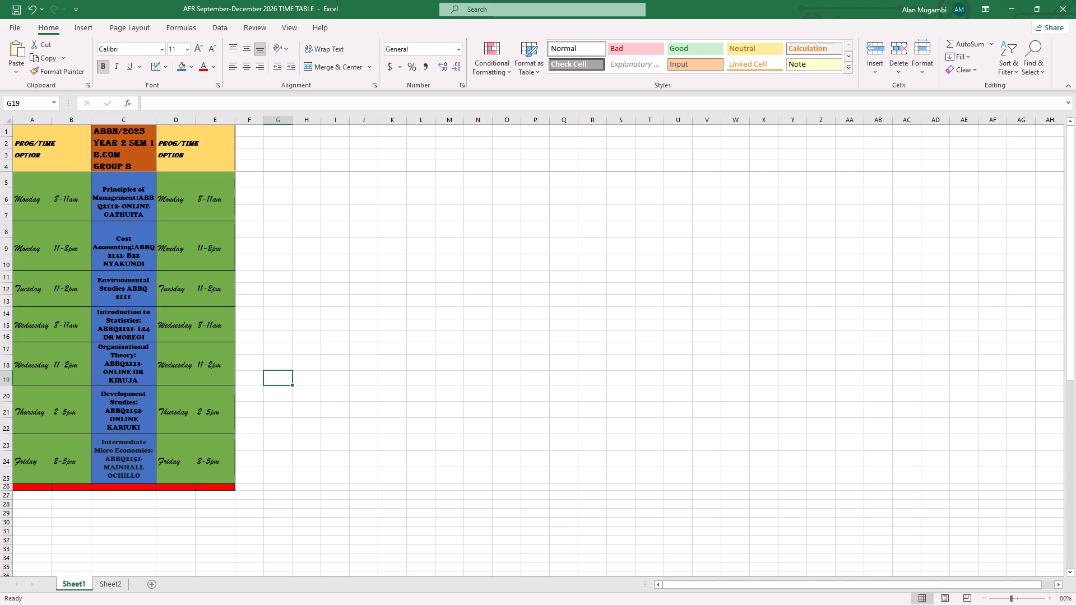
Increase the heights of rows 11 to 13 so the Tuesday 11-2pm block matches the Monday blocks.
left_click(10, 282)
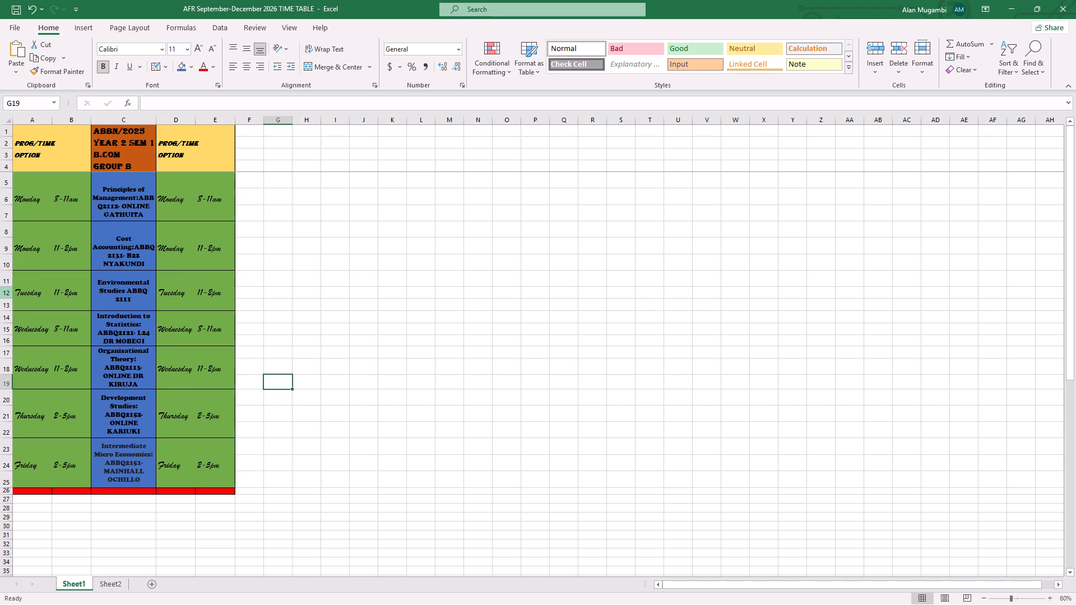
left_click(8, 297)
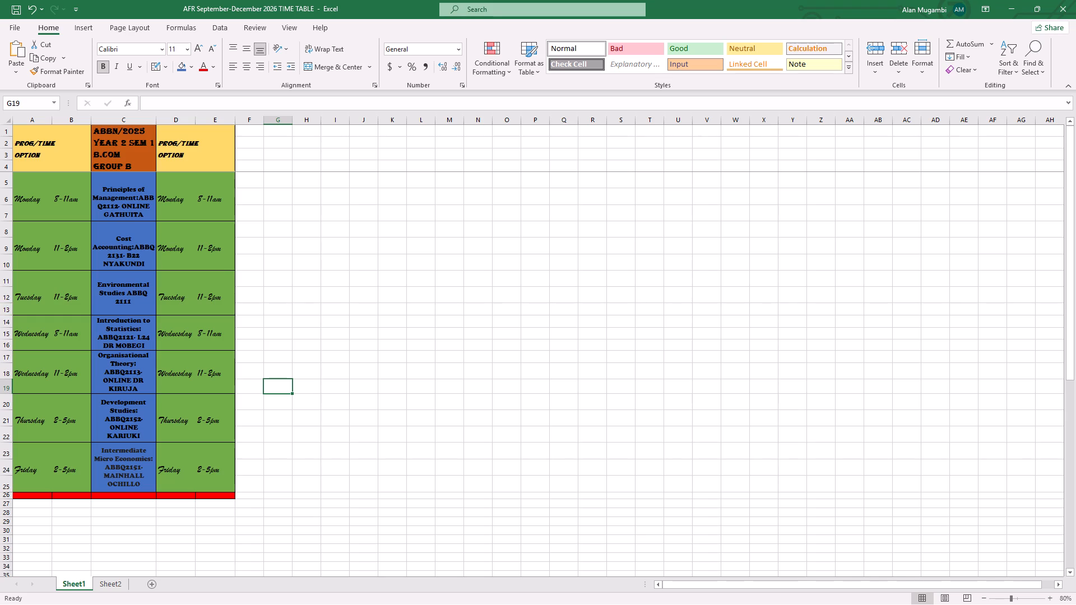
left_click(8, 315)
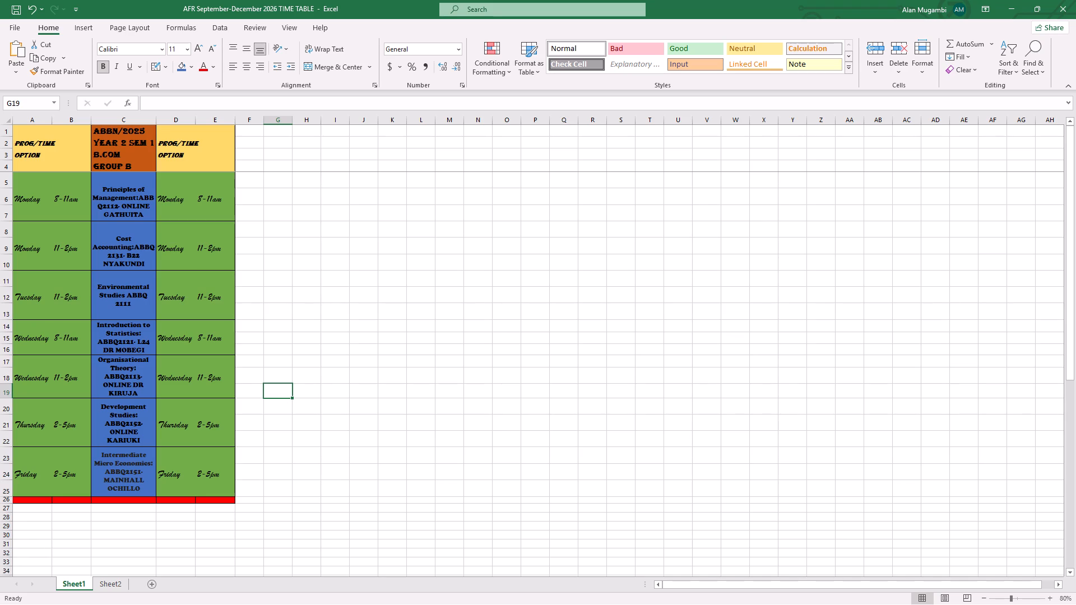
Increase rows 14 to 19 of the two Wednesday blocks to even heights of about 27 points each.
left_click(11, 332)
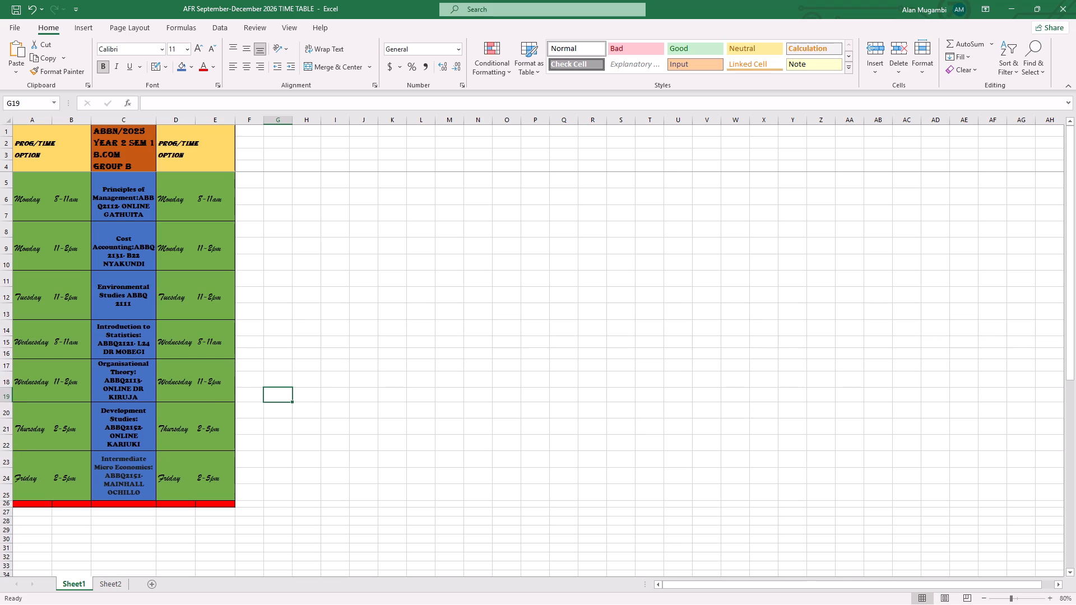
left_click(10, 347)
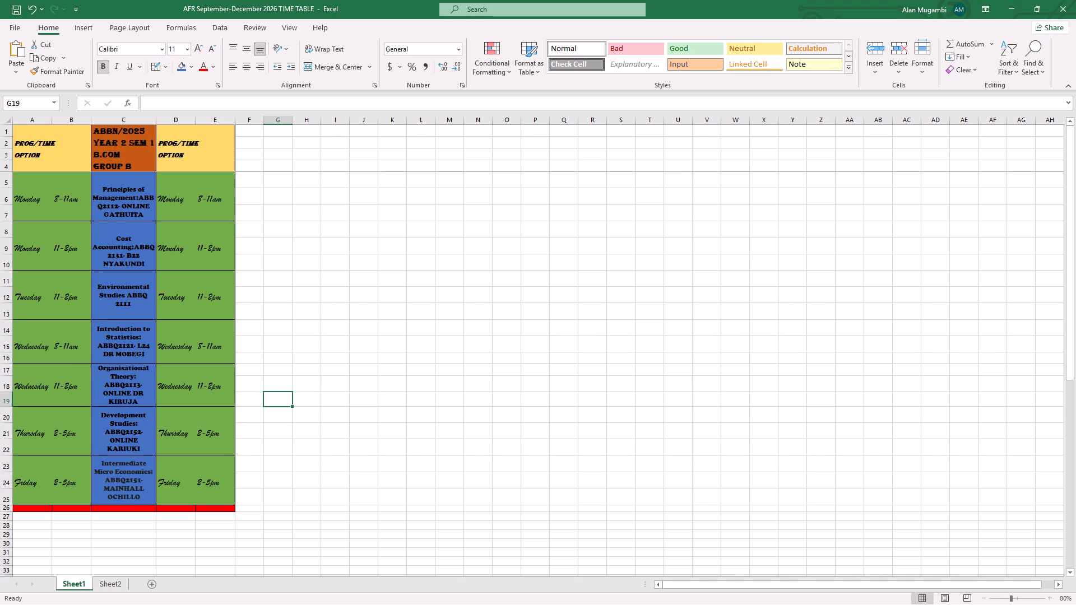
left_click_drag(11, 362, 11, 369)
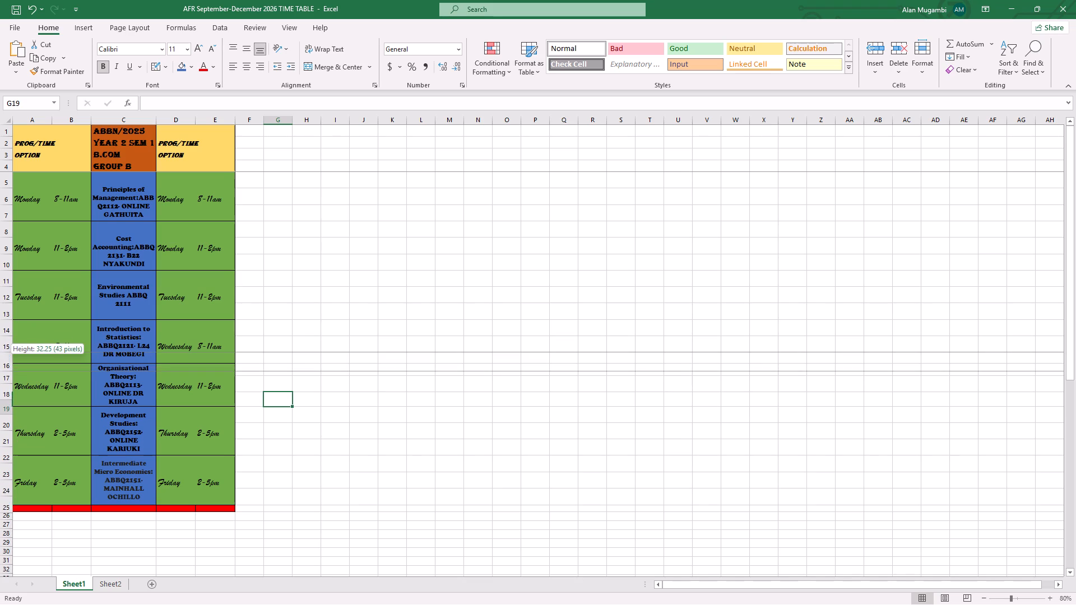
left_click_drag(11, 369, 10, 367)
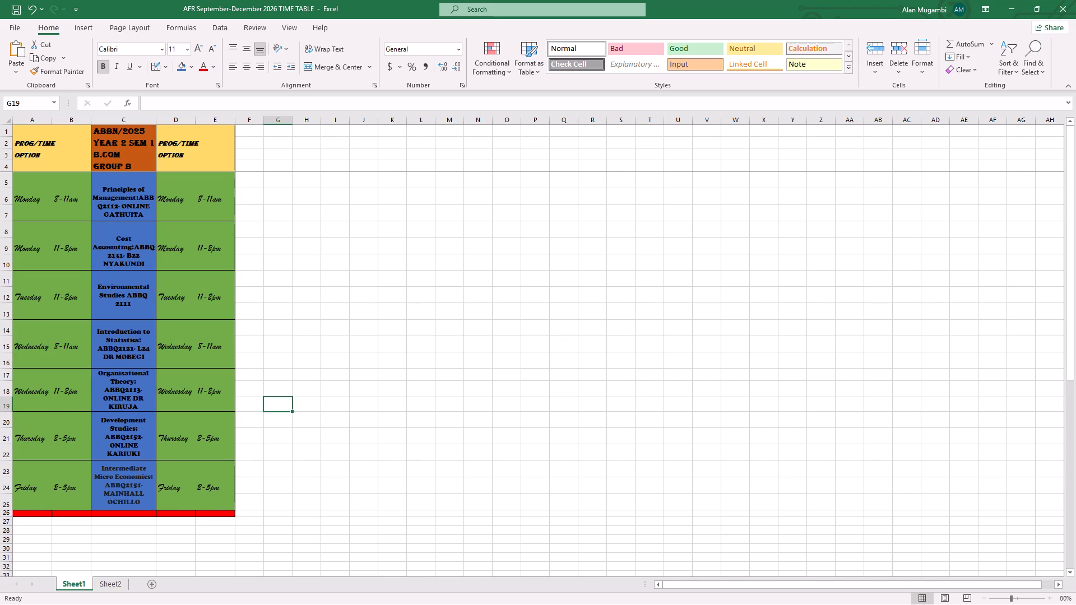
left_click(8, 380)
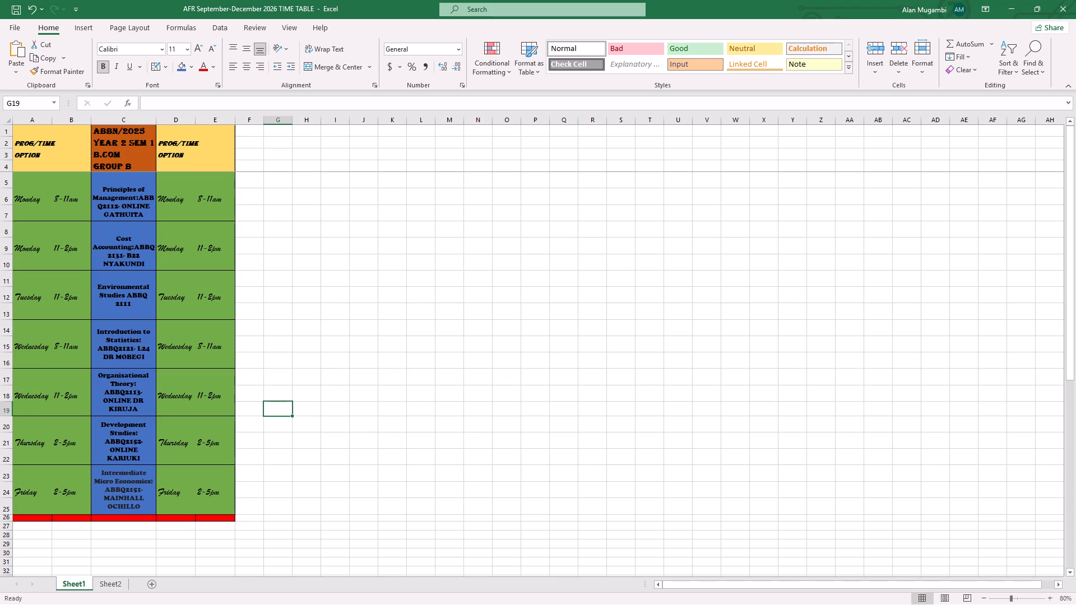
left_click(10, 399)
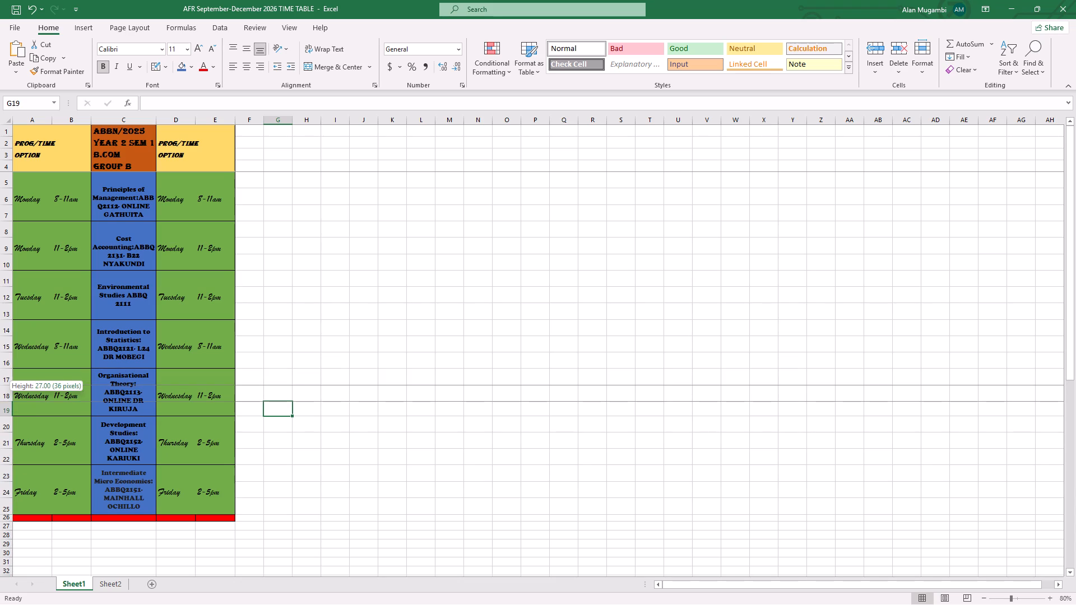
left_click(8, 415)
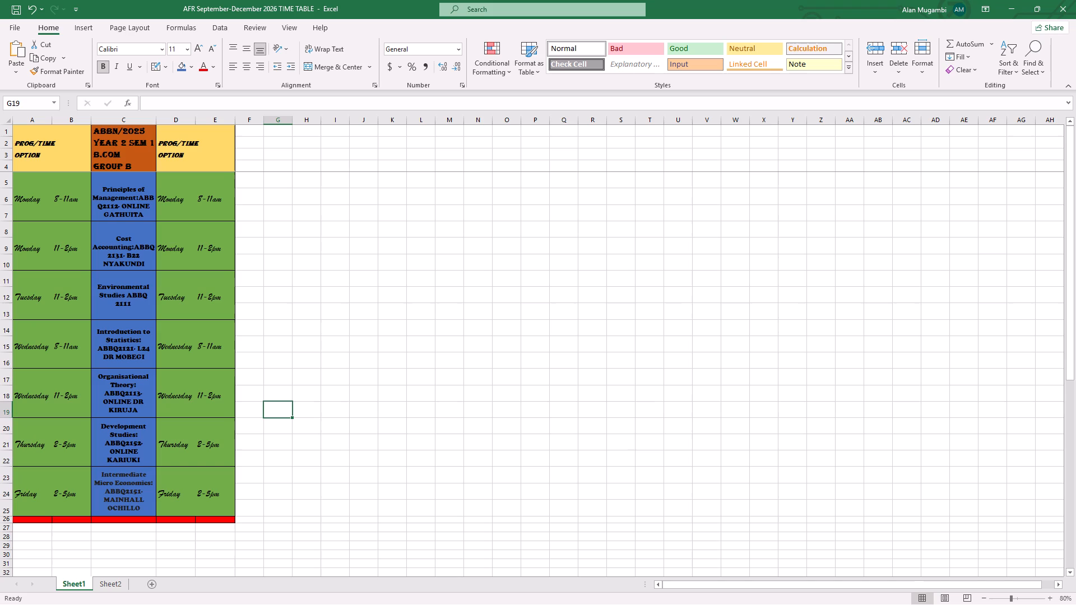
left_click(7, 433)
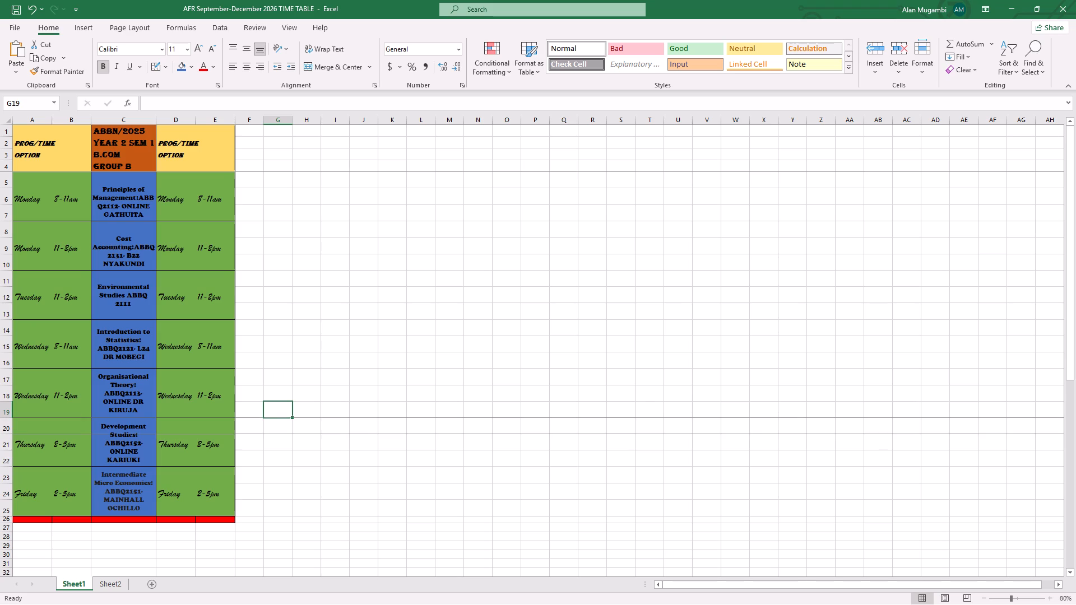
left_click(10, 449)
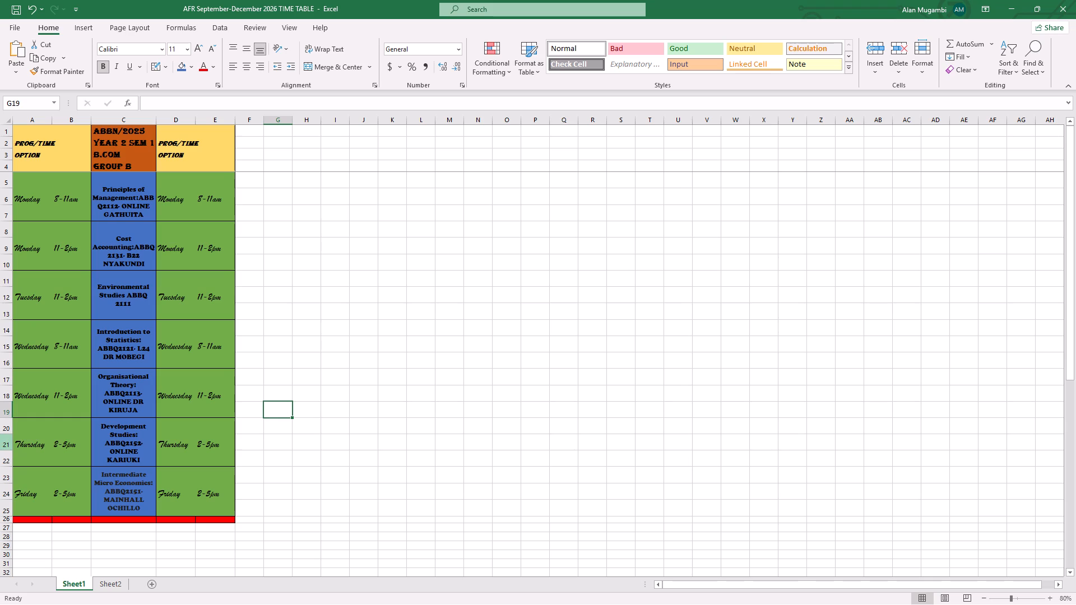
Increase the heights of header rows 1 to 4 to about 27 points each, matching the timetable rows below.
left_click(7, 170)
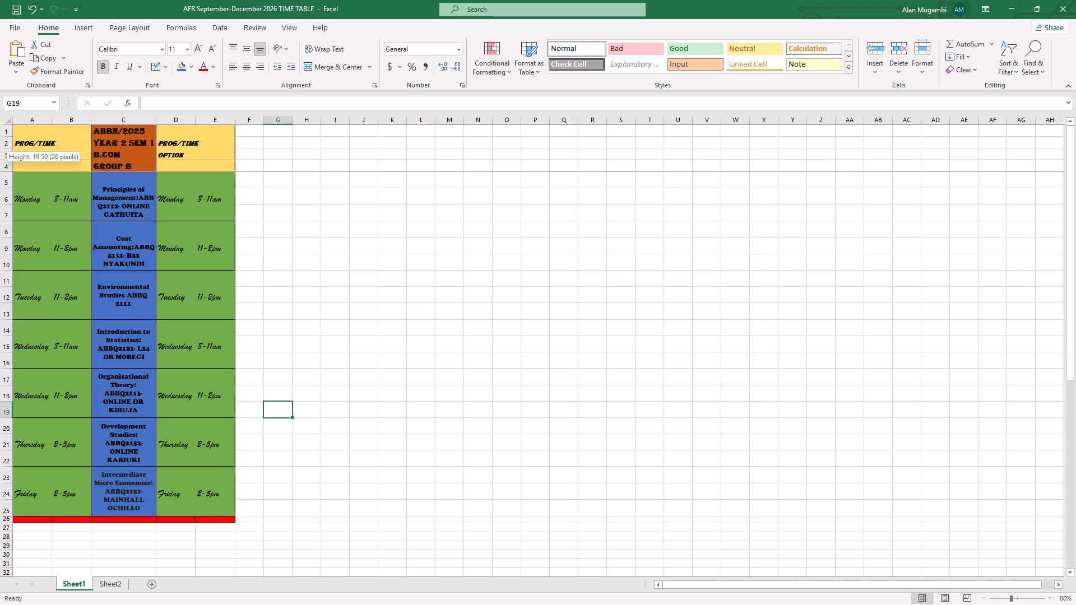
left_click_drag(7, 170, 7, 176)
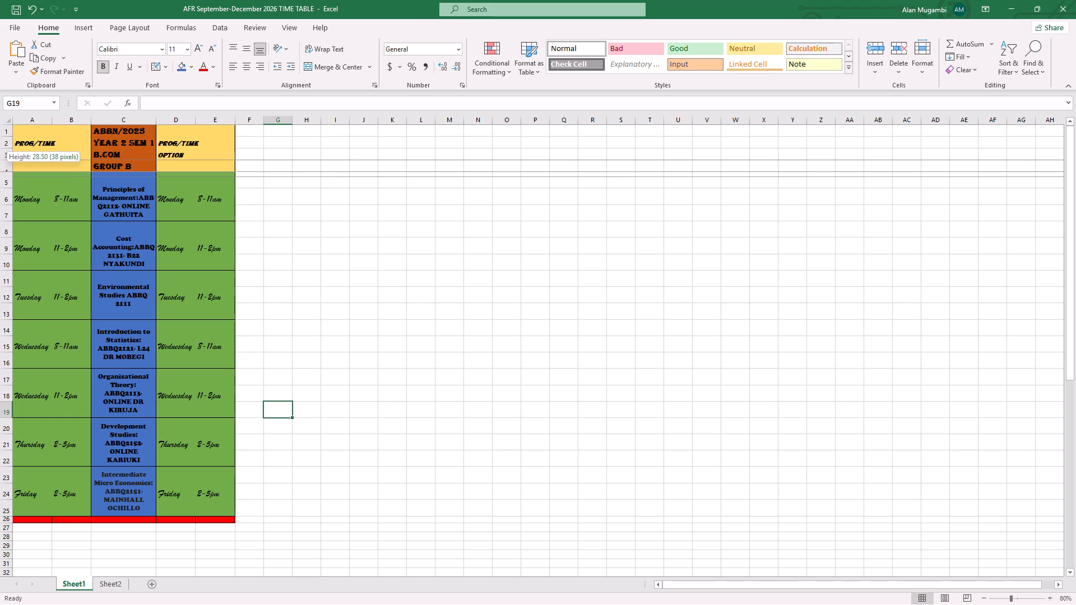
left_click_drag(7, 176, 7, 173)
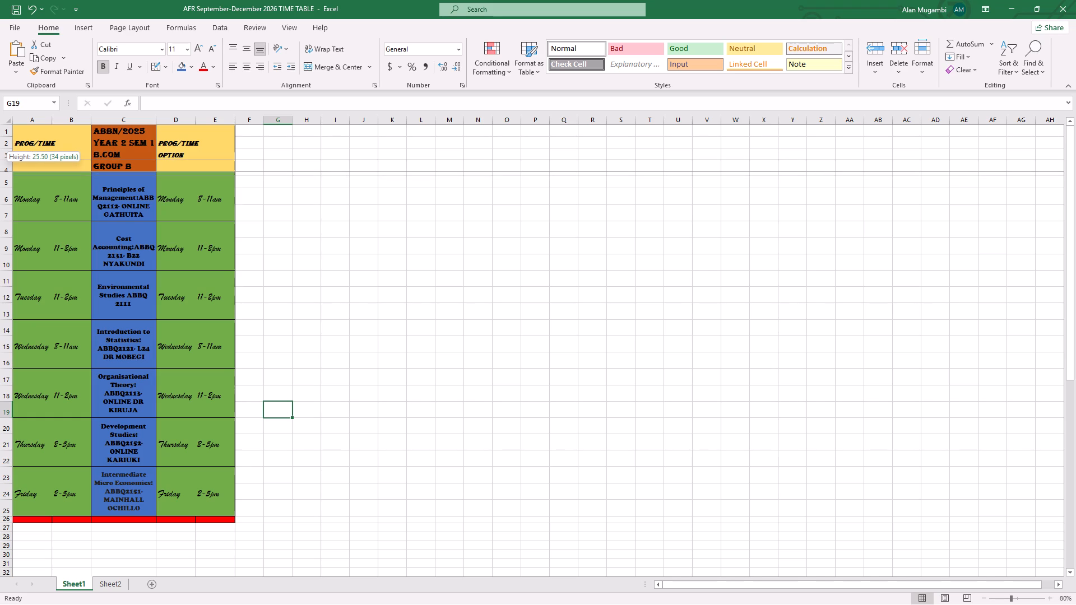
left_click_drag(7, 173, 7, 175)
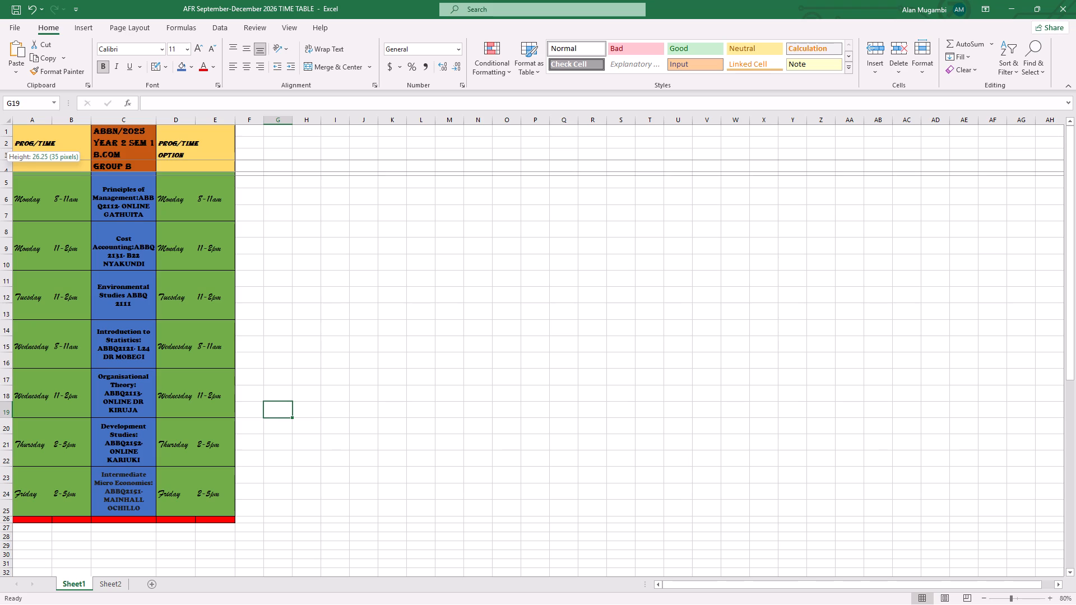
left_click_drag(7, 175, 7, 175)
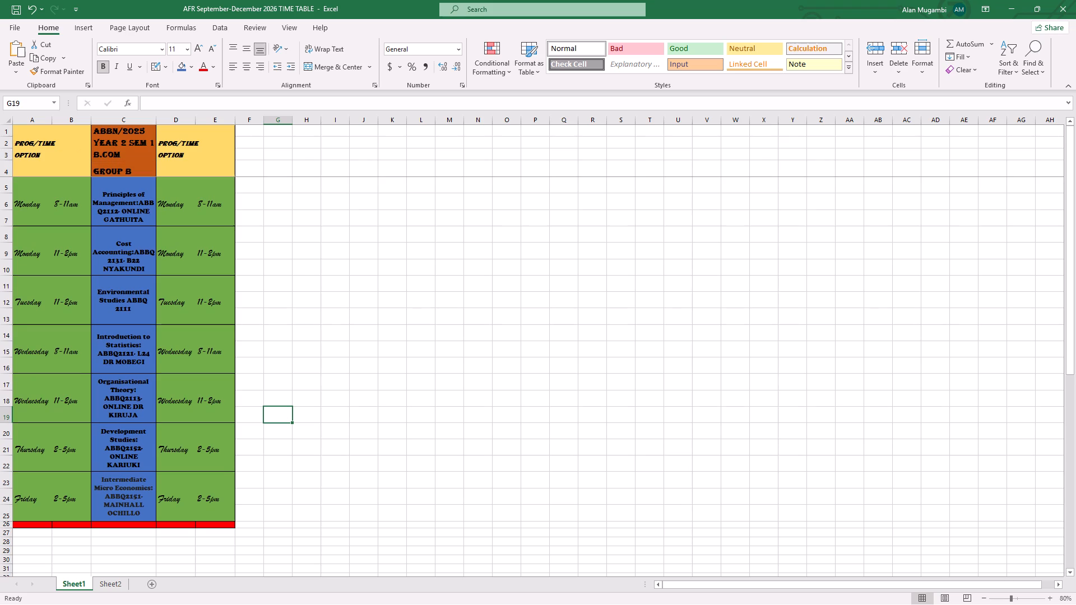
left_click_drag(7, 159, 7, 159)
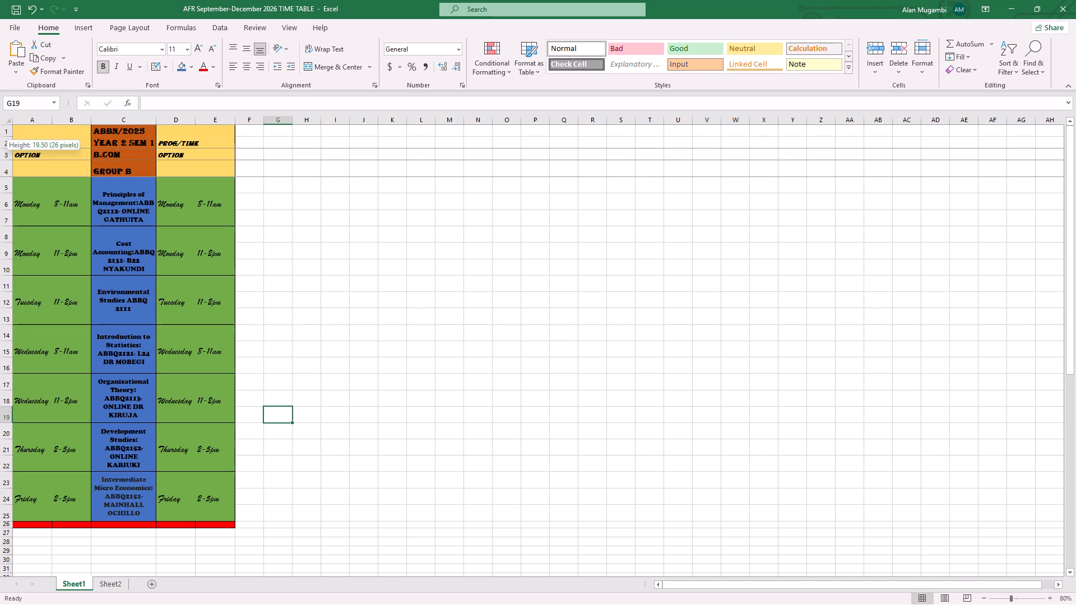
left_click_drag(7, 159, 7, 162)
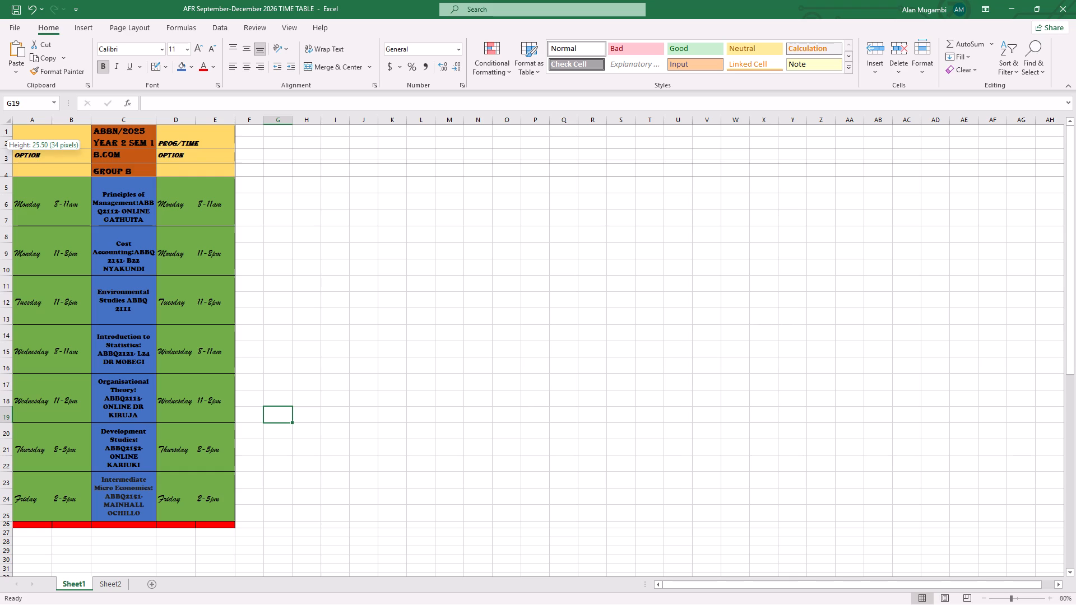
left_click_drag(7, 162, 8, 163)
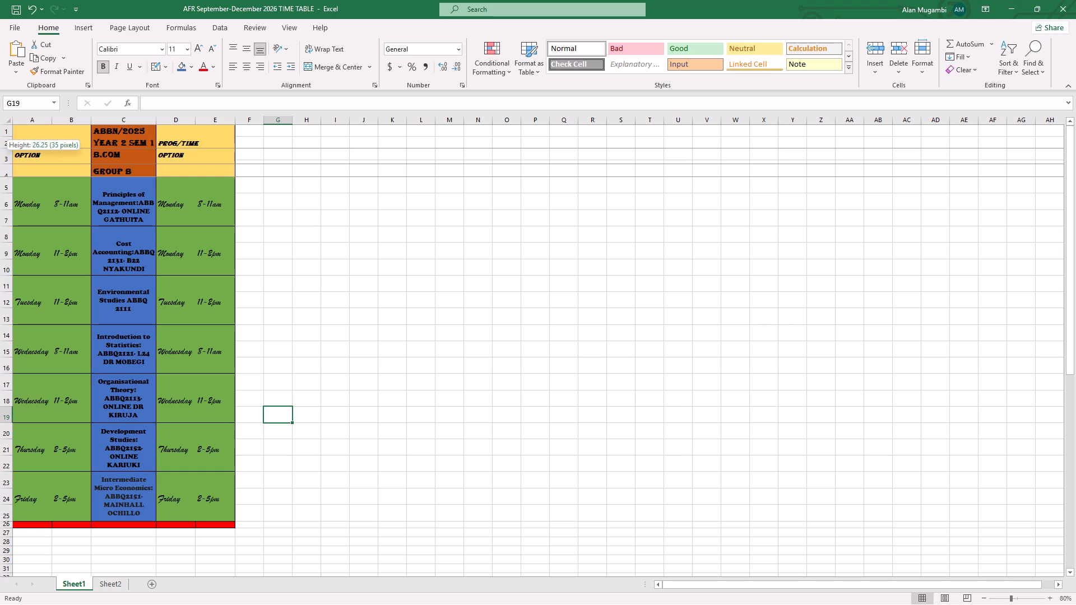
left_click_drag(8, 163, 8, 164)
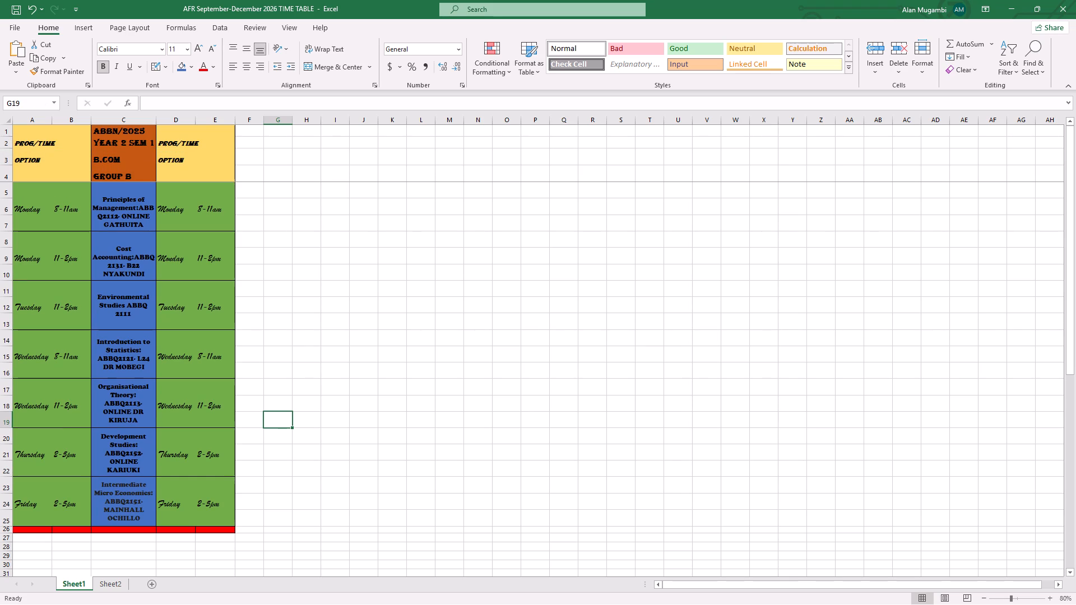
left_click_drag(6, 147, 6, 148)
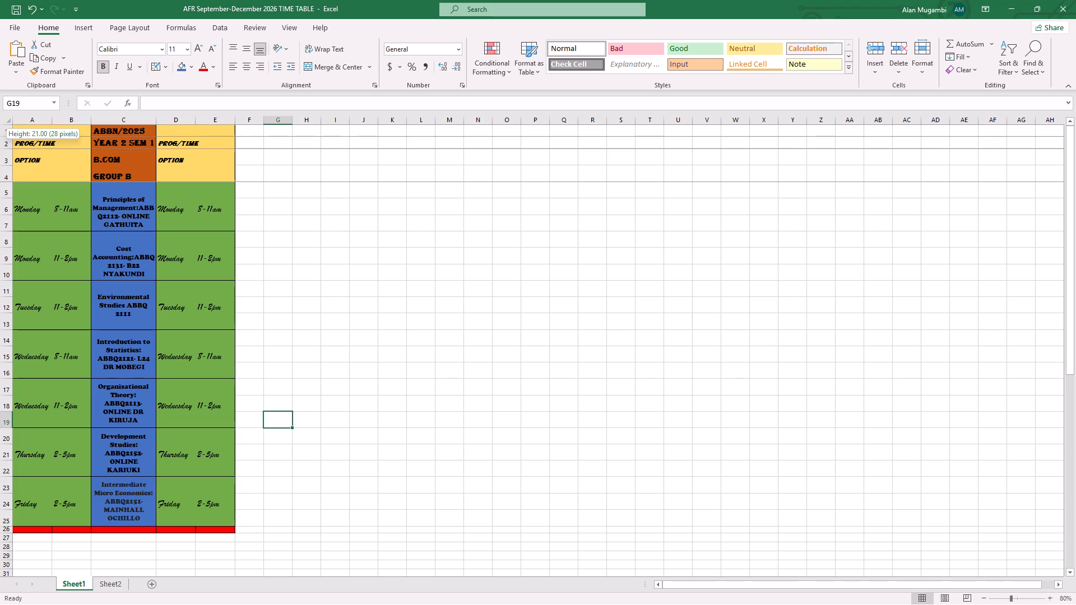
left_click_drag(6, 148, 7, 152)
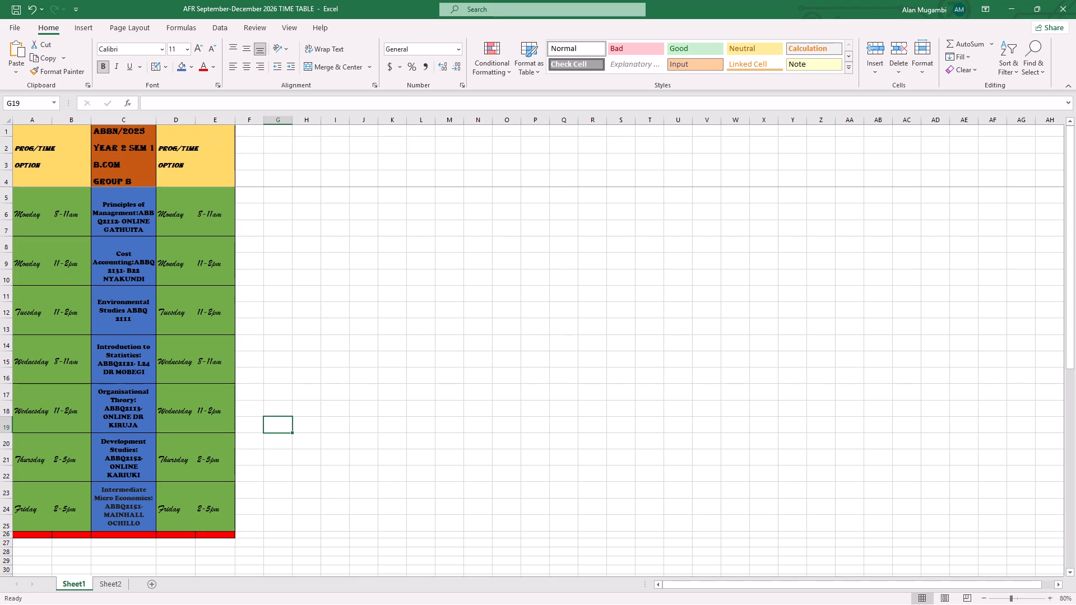
left_click_drag(7, 136, 7, 139)
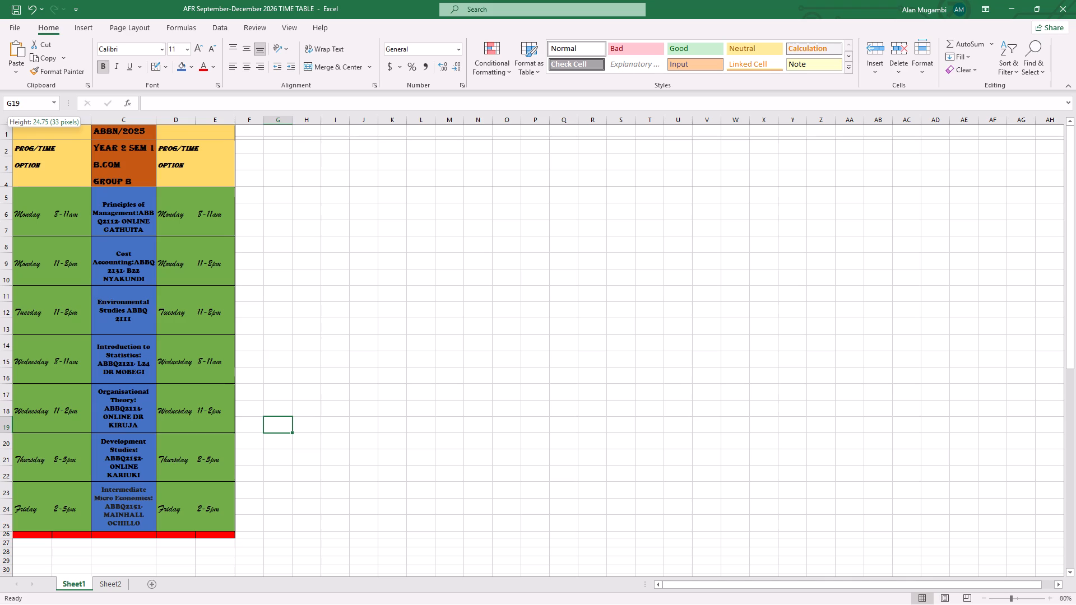
left_click_drag(7, 139, 8, 140)
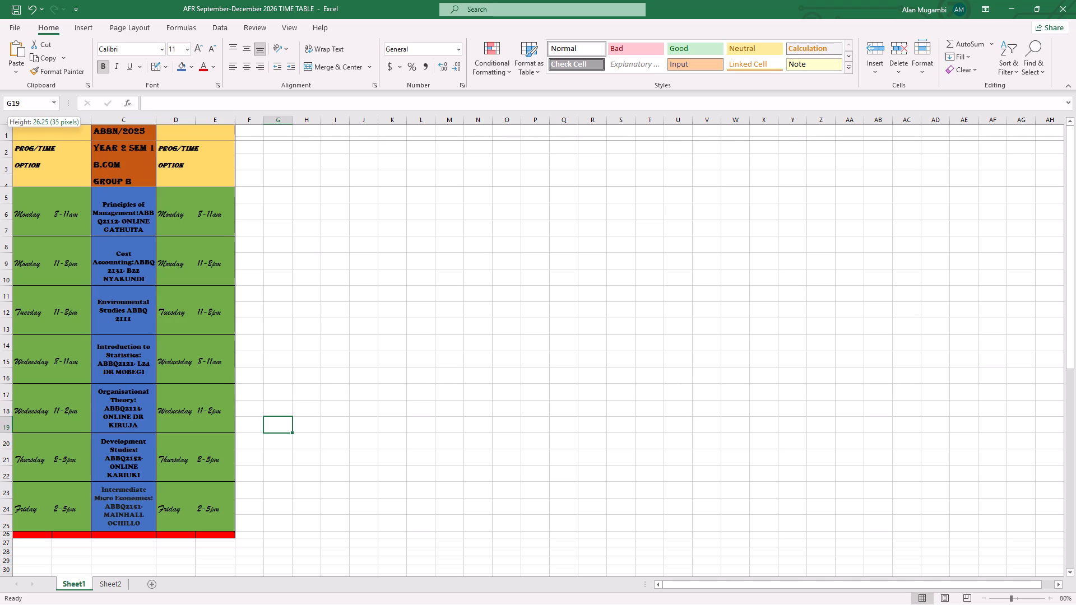
left_click_drag(8, 140, 8, 141)
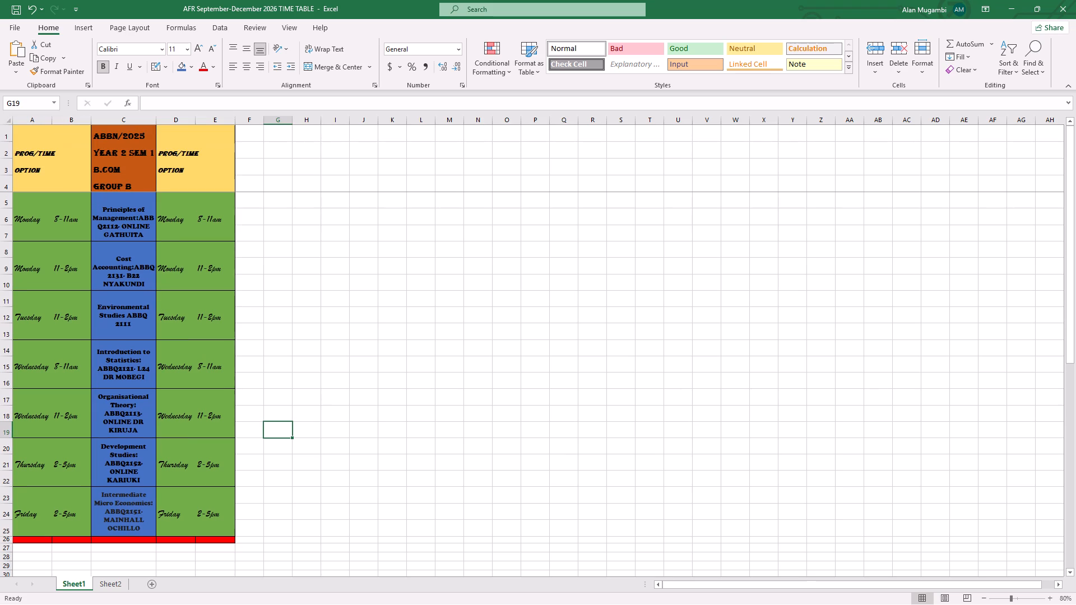
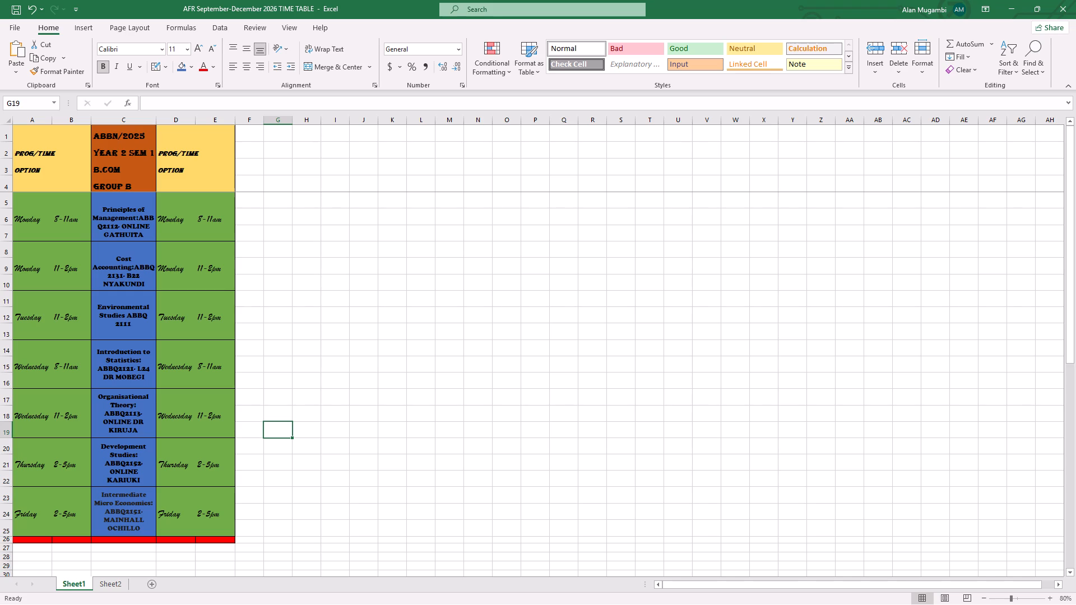
Fine-tune the heights of the Friday rows 23 to 25 and keep the red row 26 thin.
left_click(5, 520)
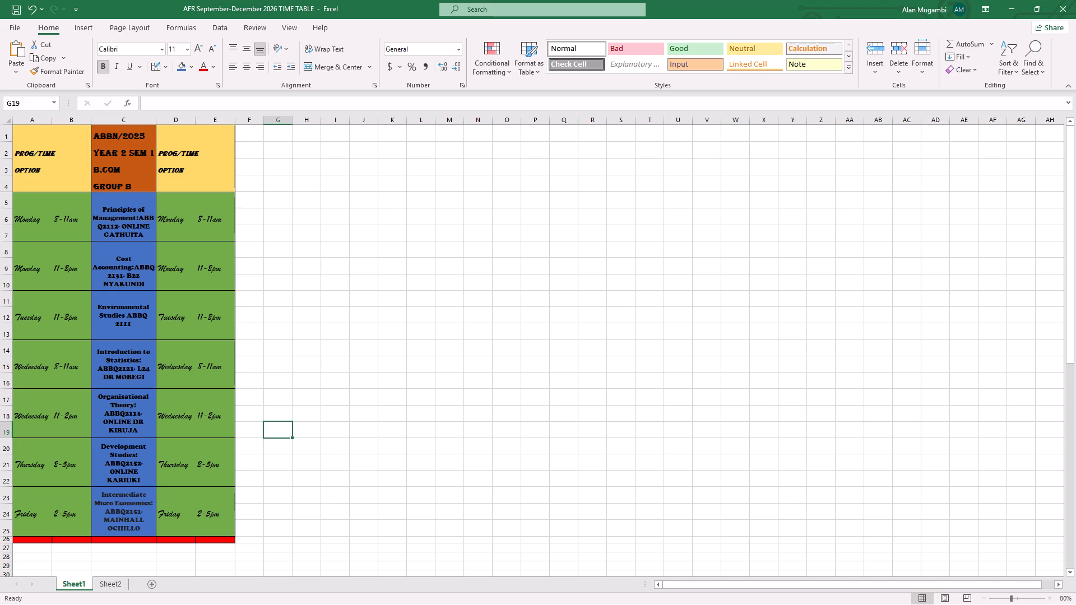
left_click(5, 518)
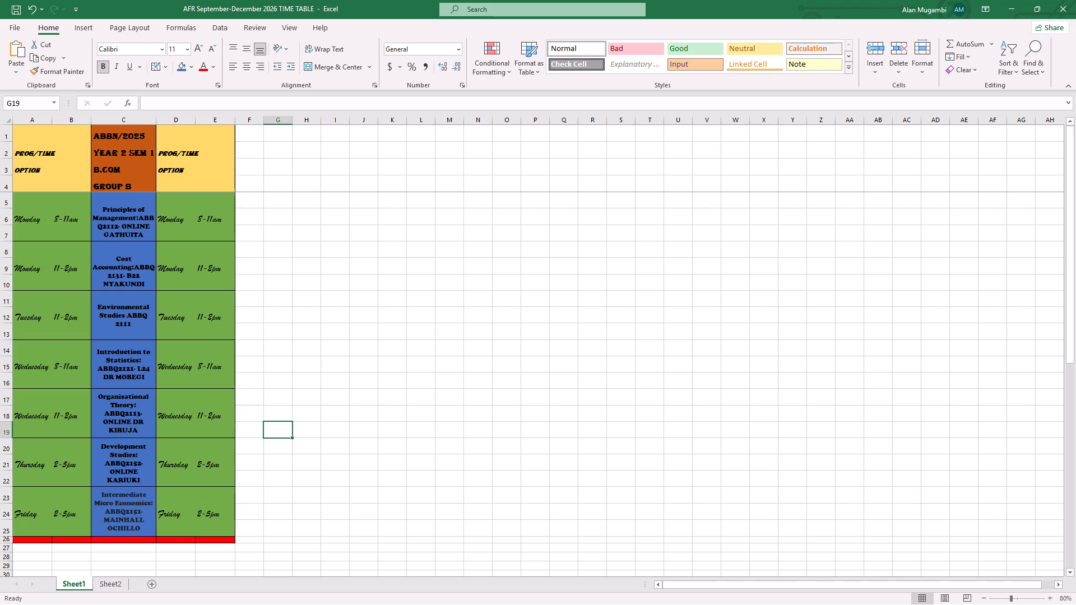
left_click(6, 502)
left_click(6, 502)
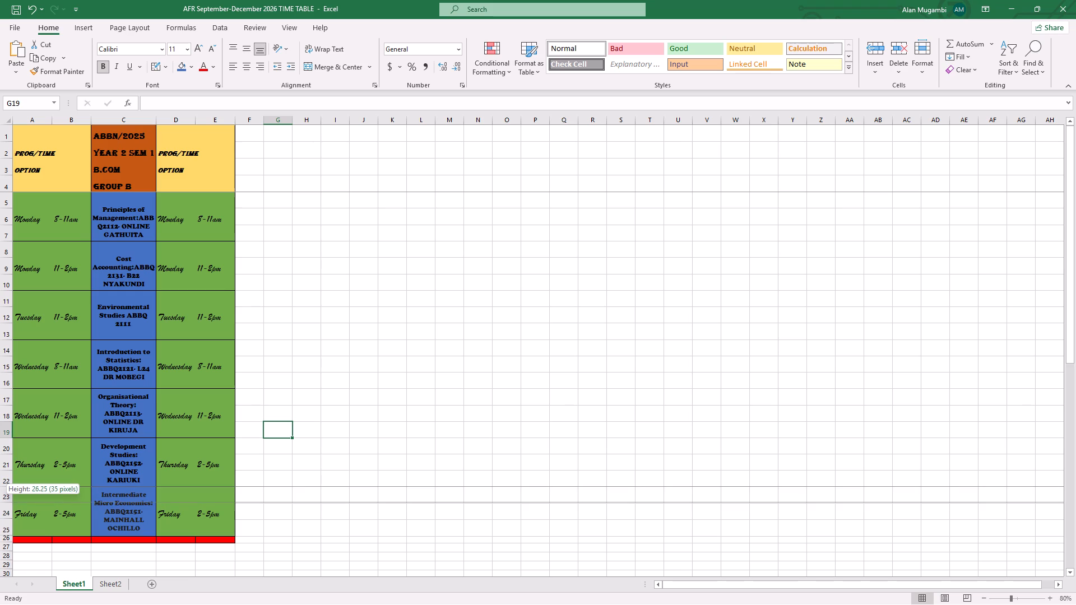
left_click(7, 534)
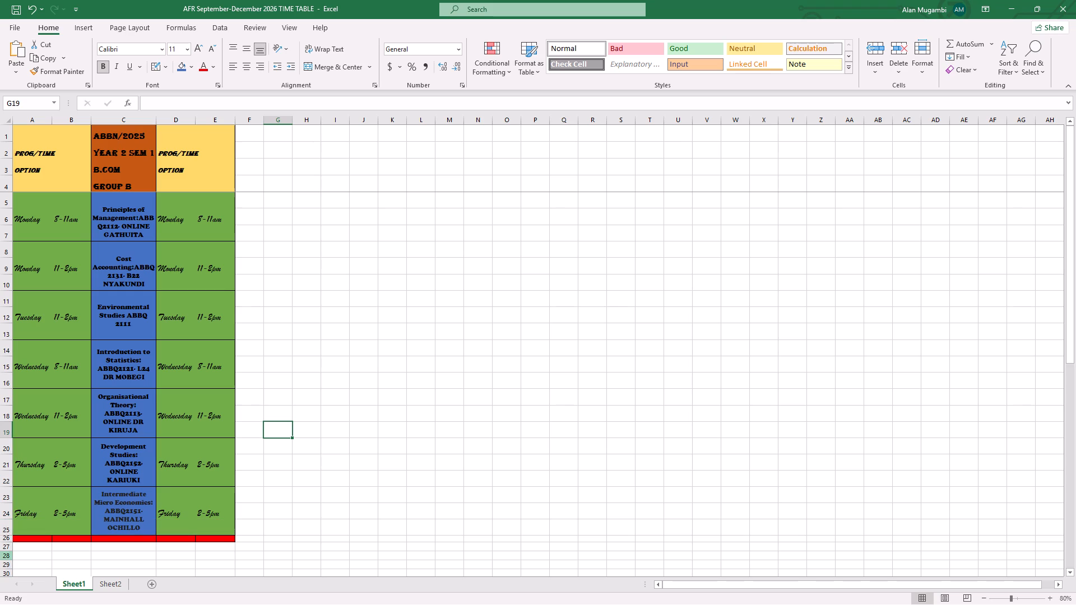
left_click(7, 518)
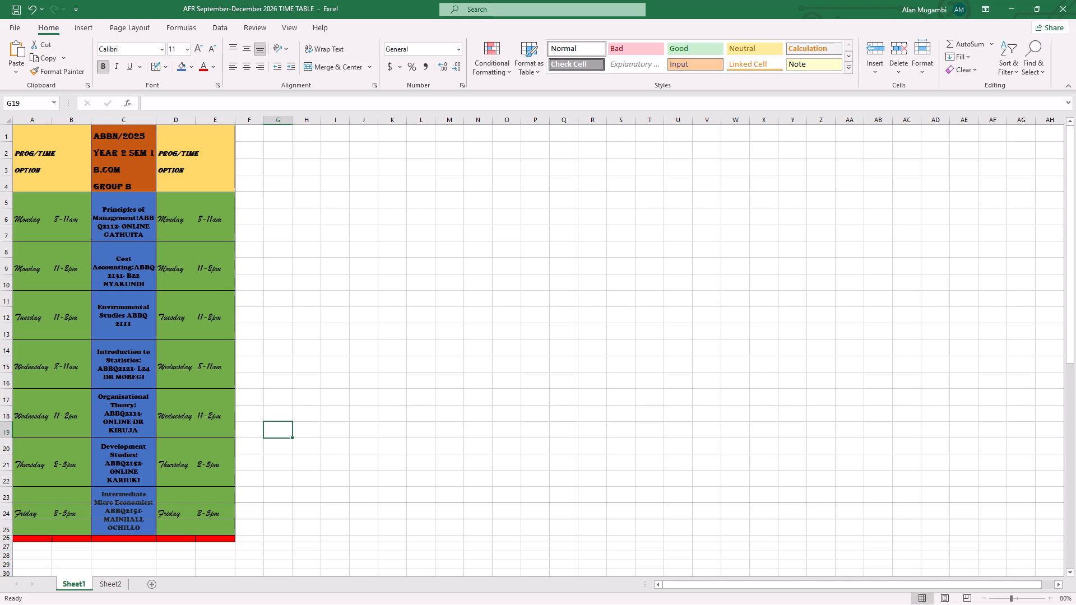
left_click(7, 534)
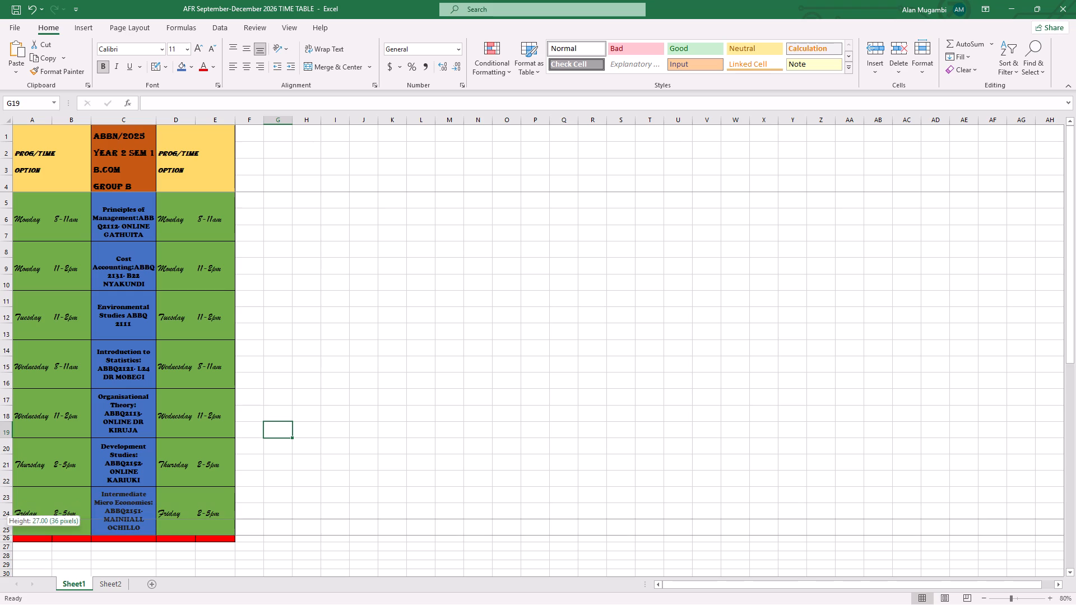
left_click(8, 503)
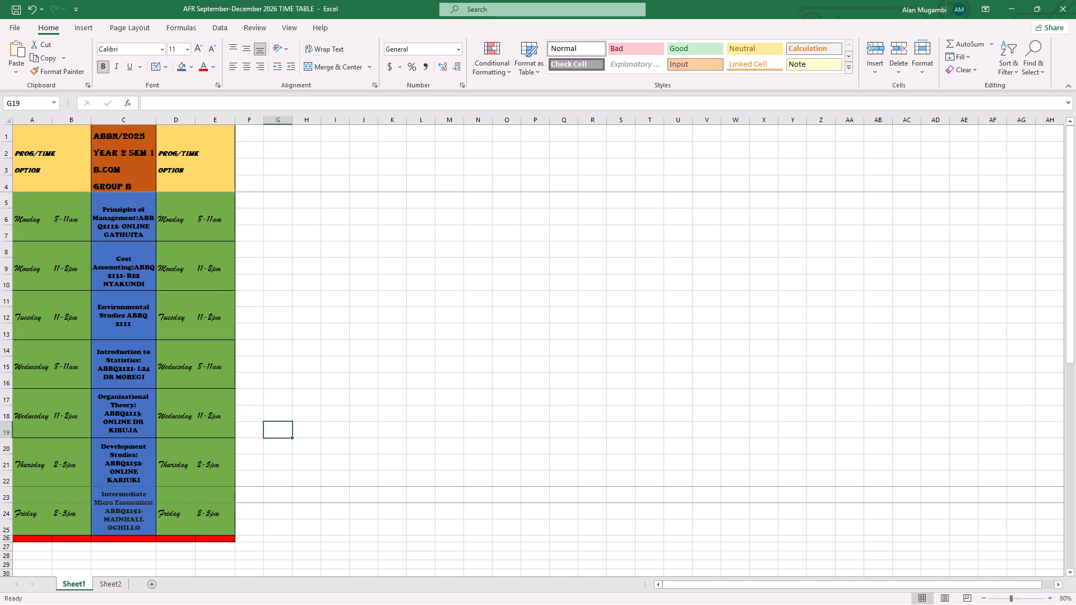
left_click(8, 542)
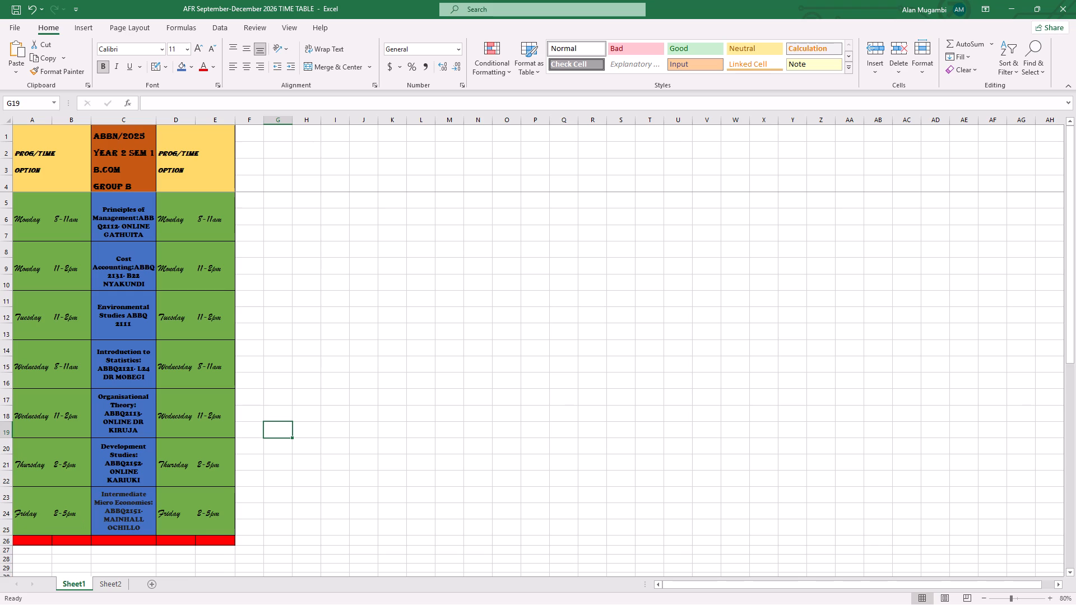
left_click(9, 545)
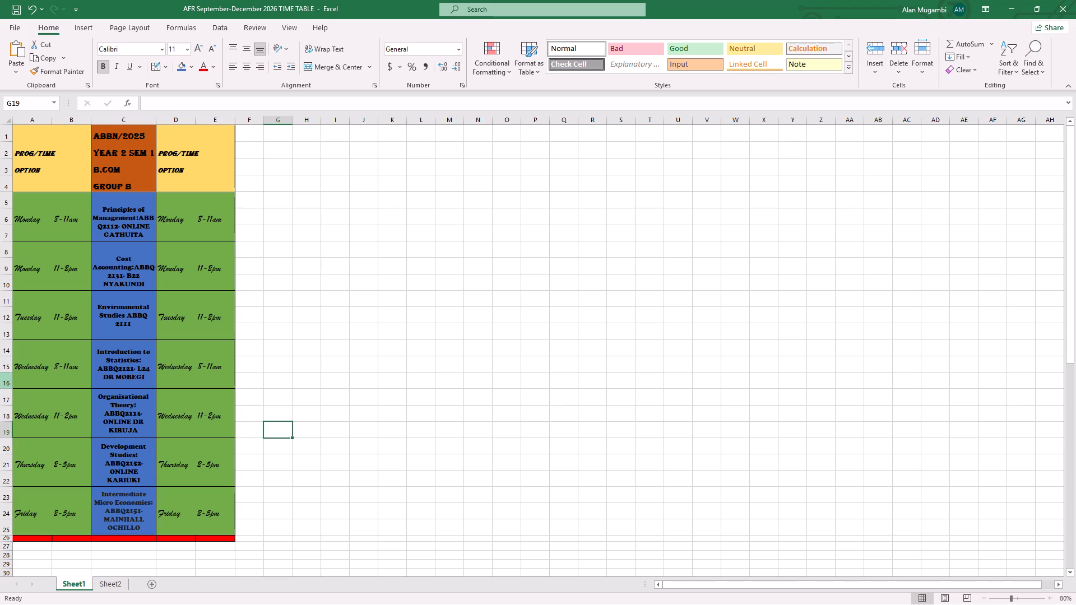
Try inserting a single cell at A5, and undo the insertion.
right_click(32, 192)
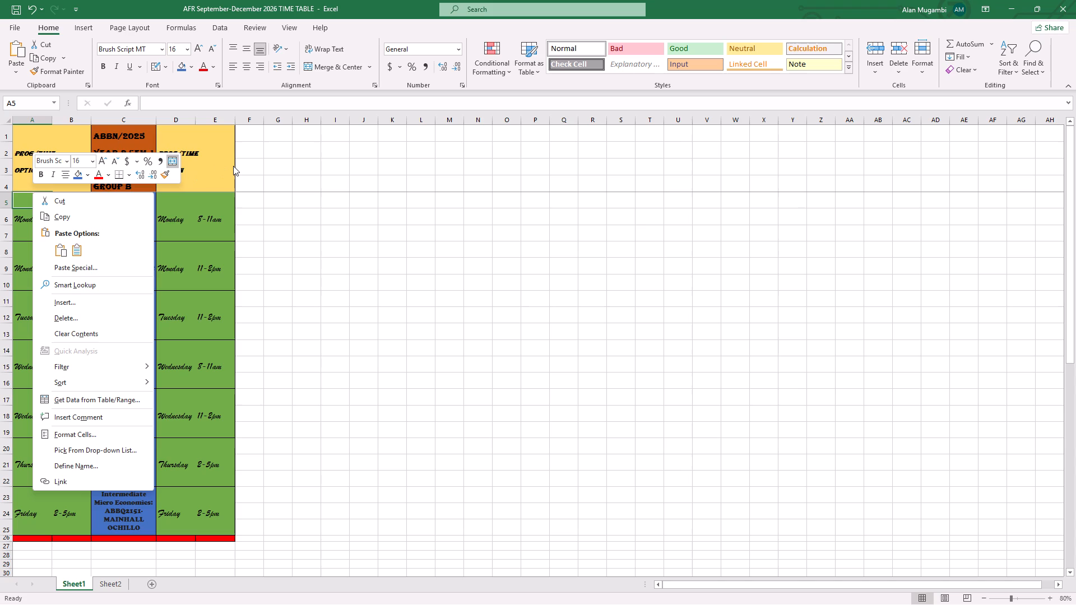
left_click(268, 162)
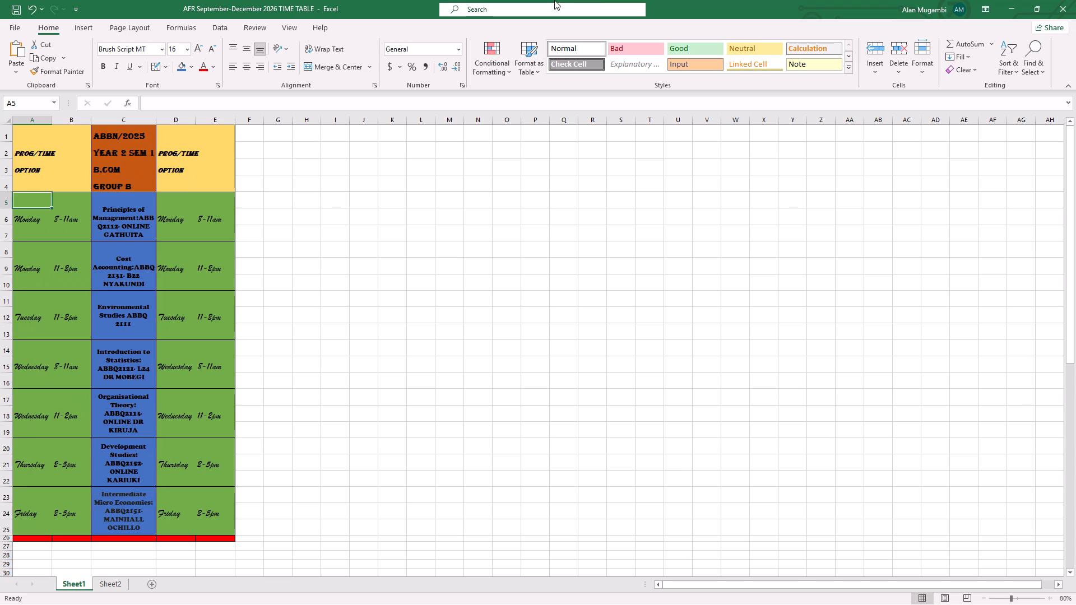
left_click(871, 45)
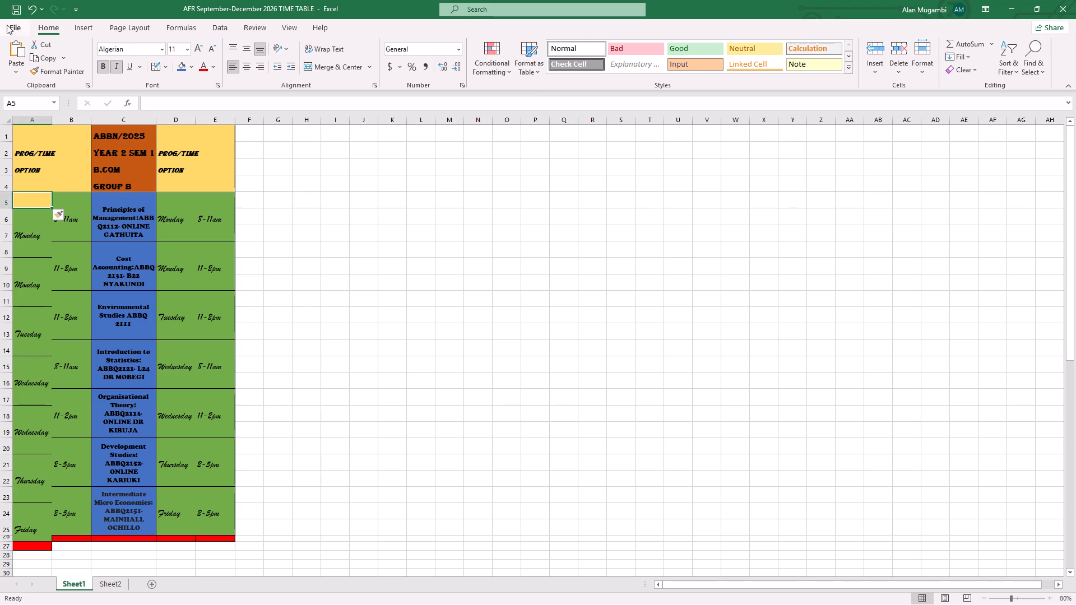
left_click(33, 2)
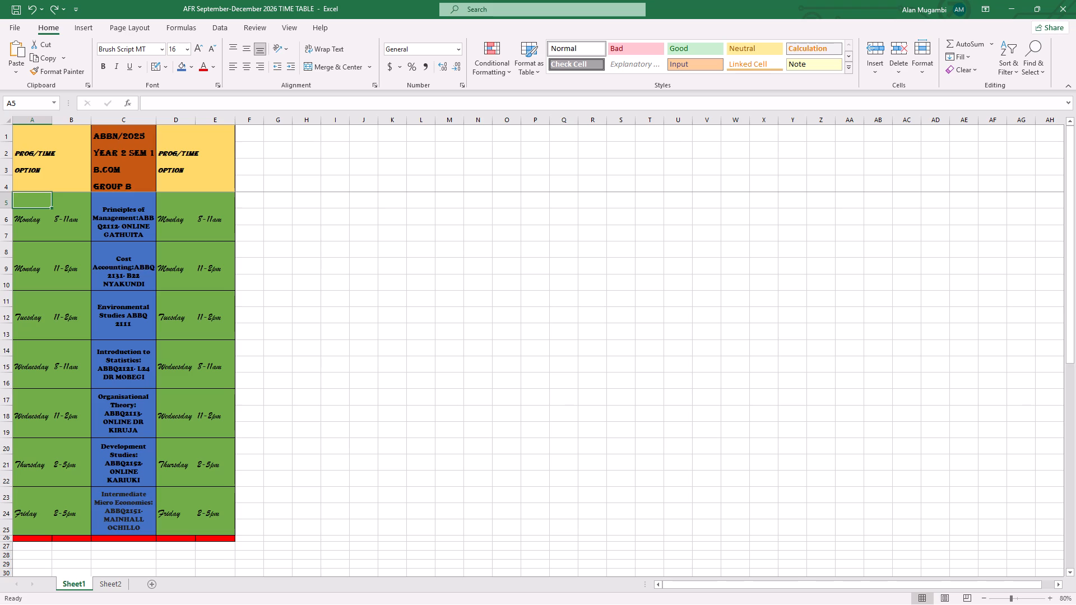
Insert blank cells across A5:E7 below the header, shifting the timetable entries down three rows.
left_click(263, 213)
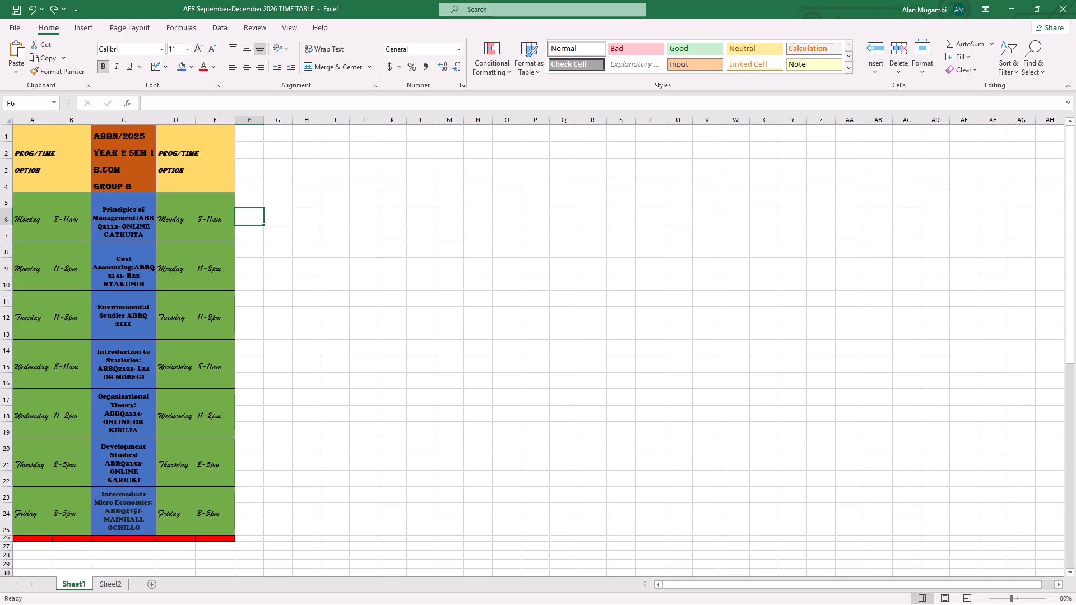
left_click_drag(19, 199, 166, 207)
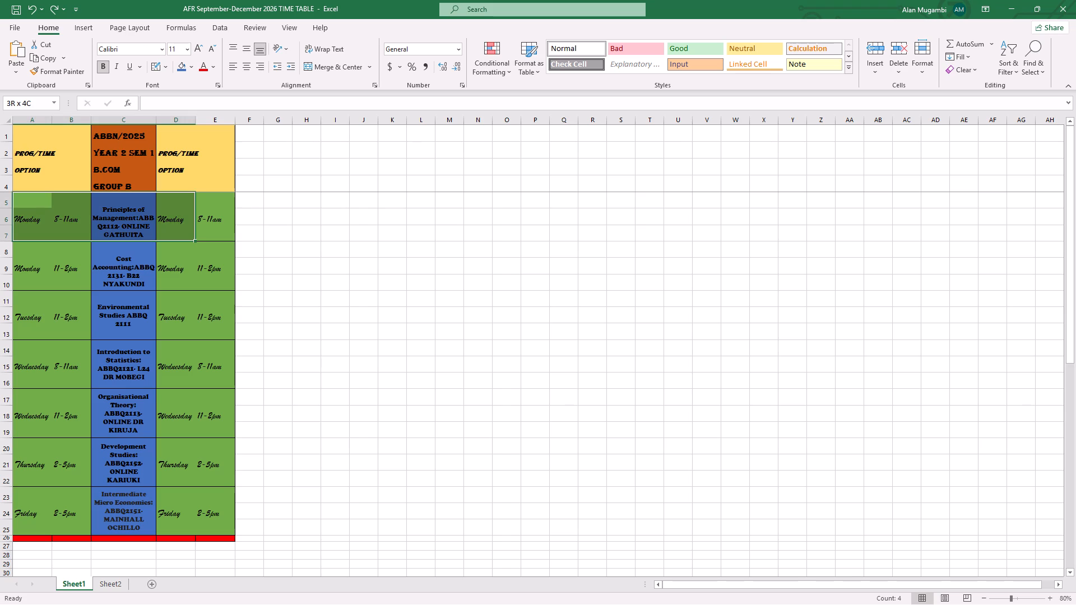
left_click_drag(166, 207, 220, 203)
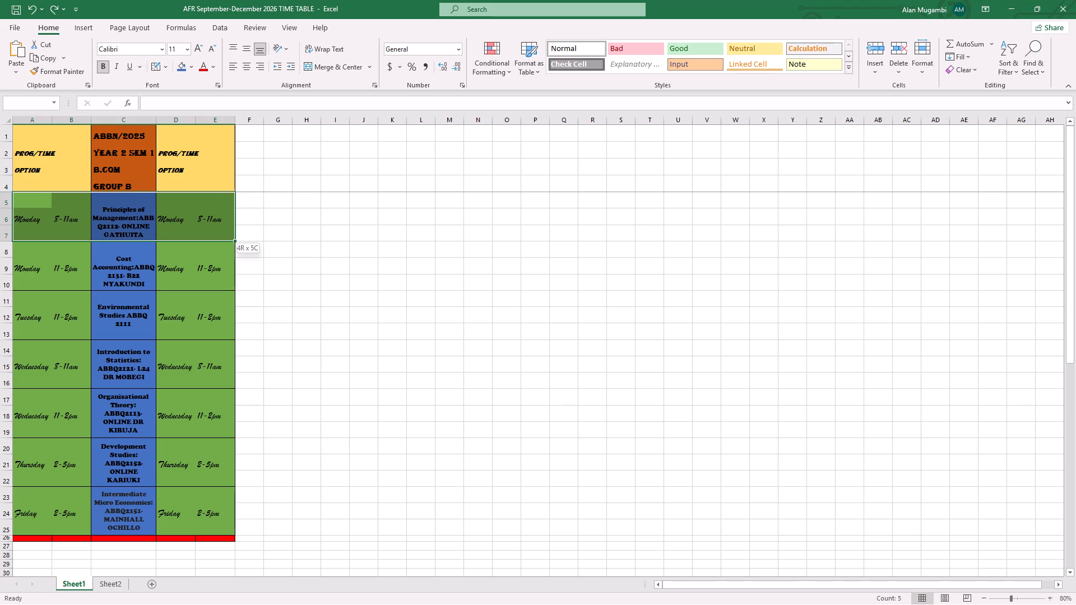
left_click_drag(220, 203, 221, 239)
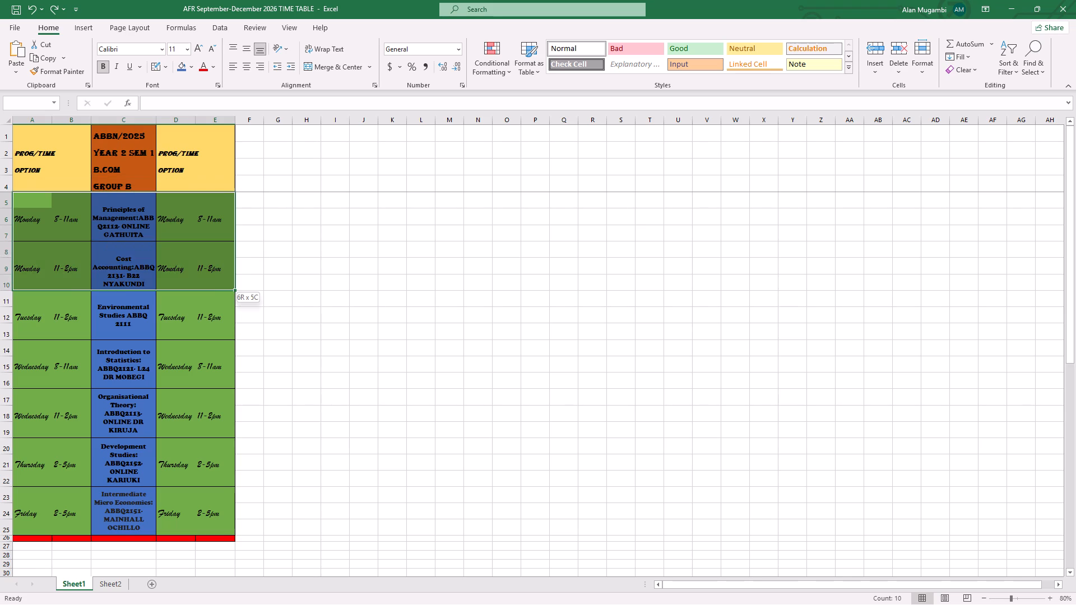
left_click_drag(221, 239, 228, 234)
left_click_drag(261, 214, 221, 199)
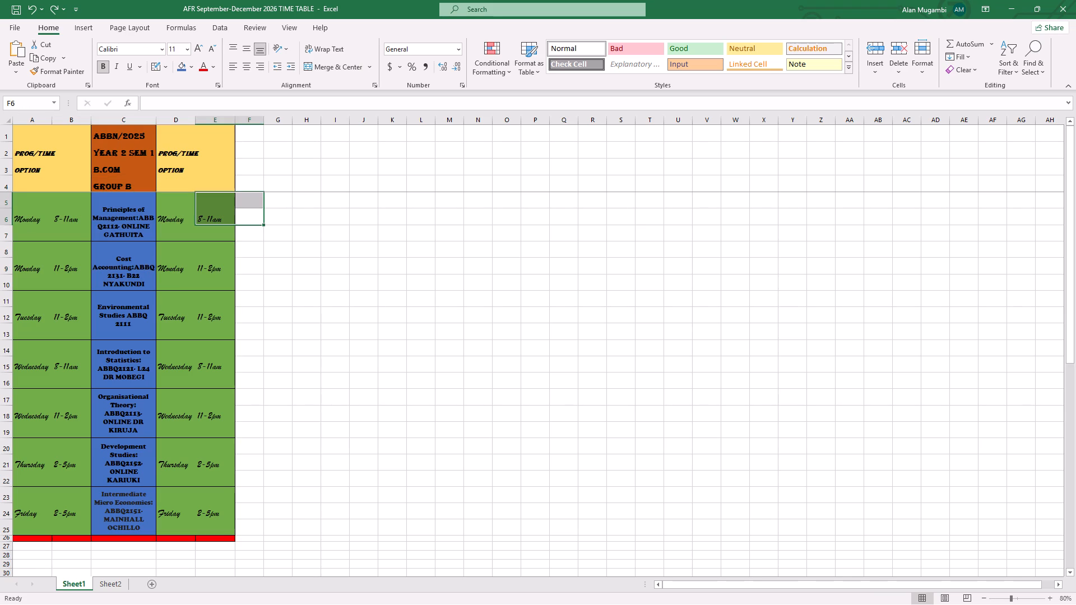
left_click(279, 220)
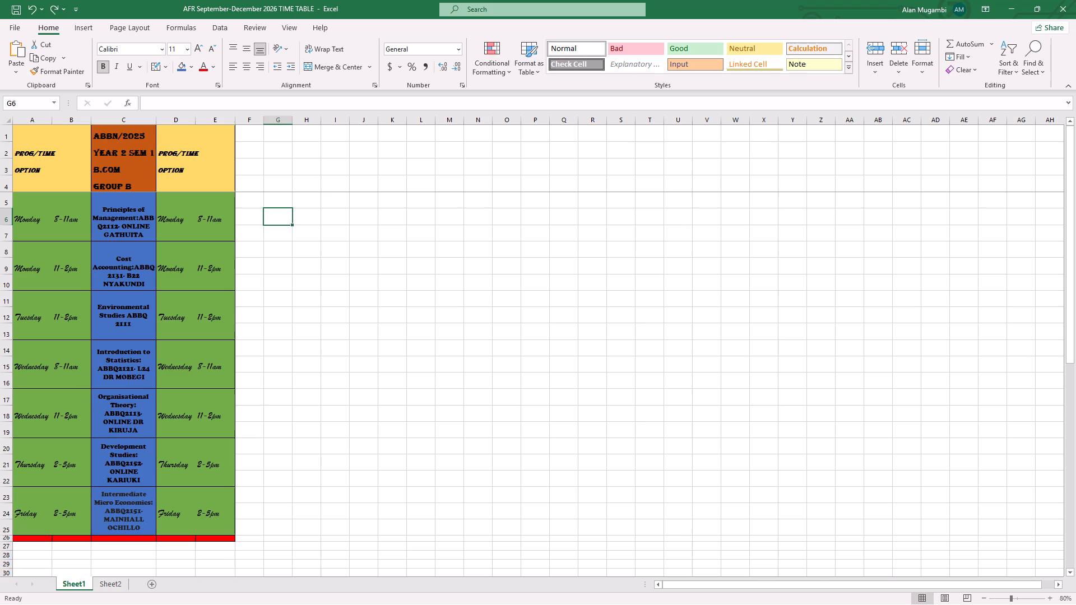
left_click_drag(243, 202, 105, 202)
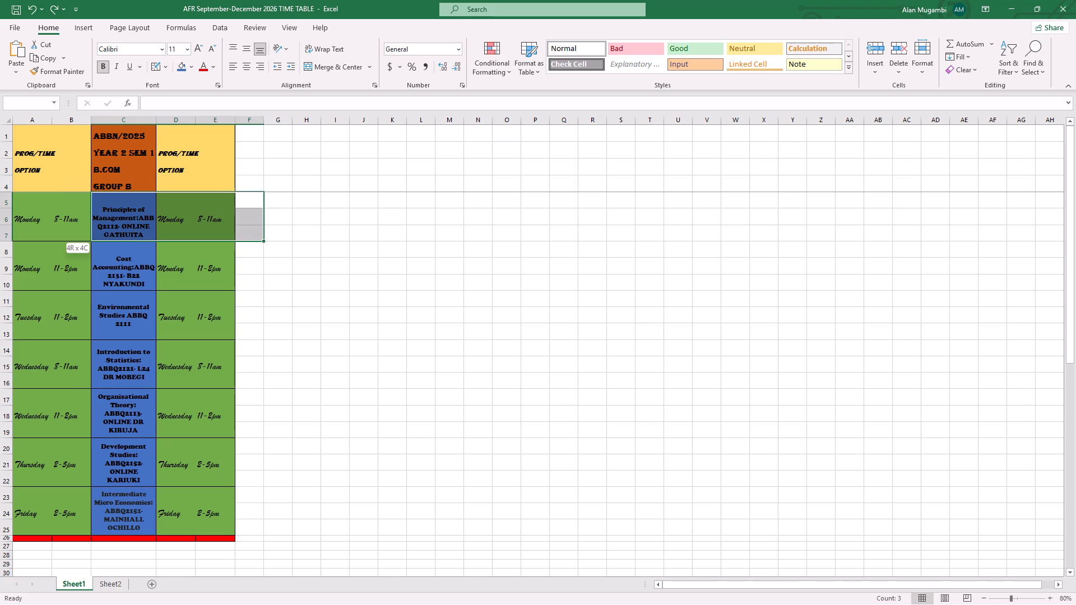
left_click_drag(105, 202, 33, 204)
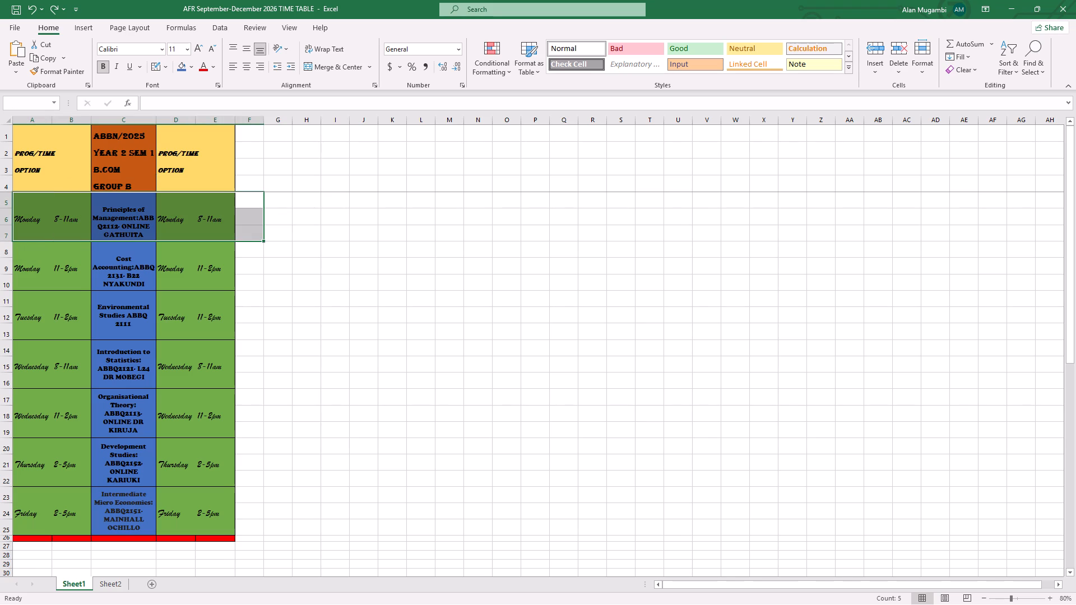
left_click(260, 267)
left_click_drag(226, 198, 40, 199)
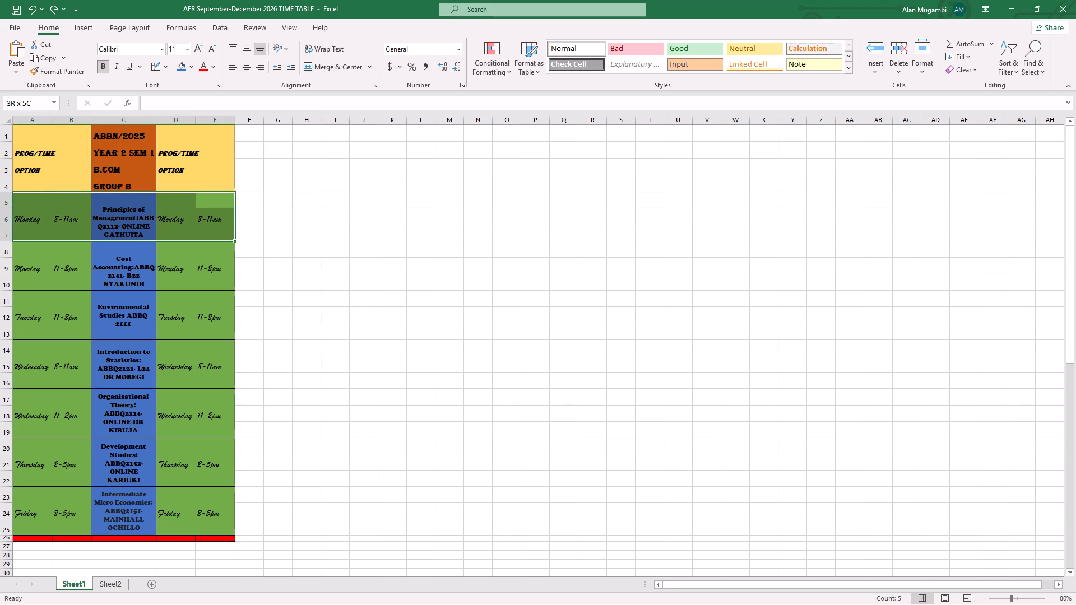
left_click_drag(40, 199, 39, 199)
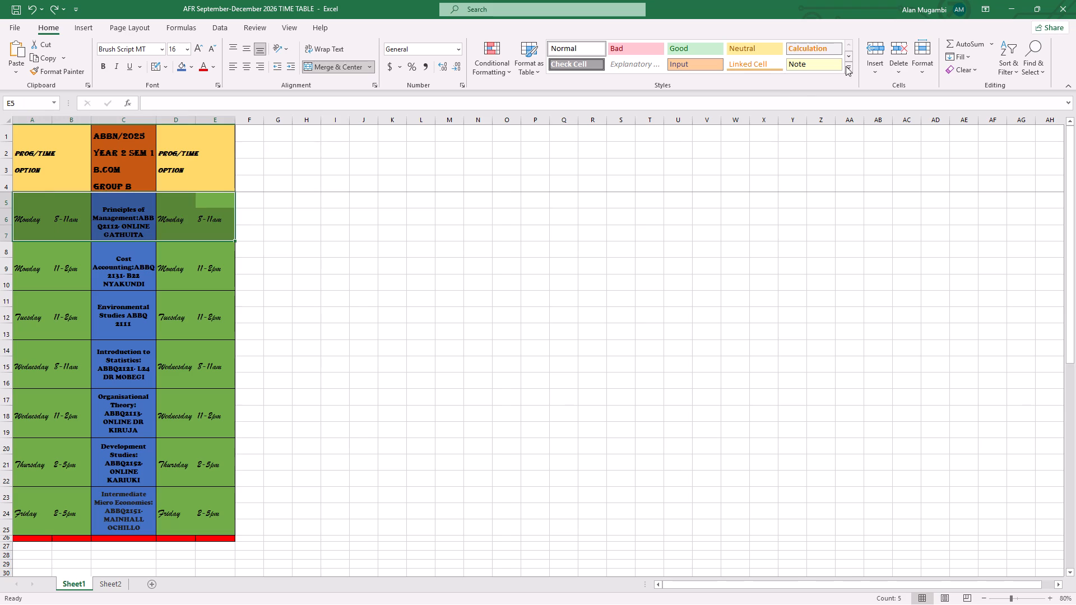
left_click(872, 45)
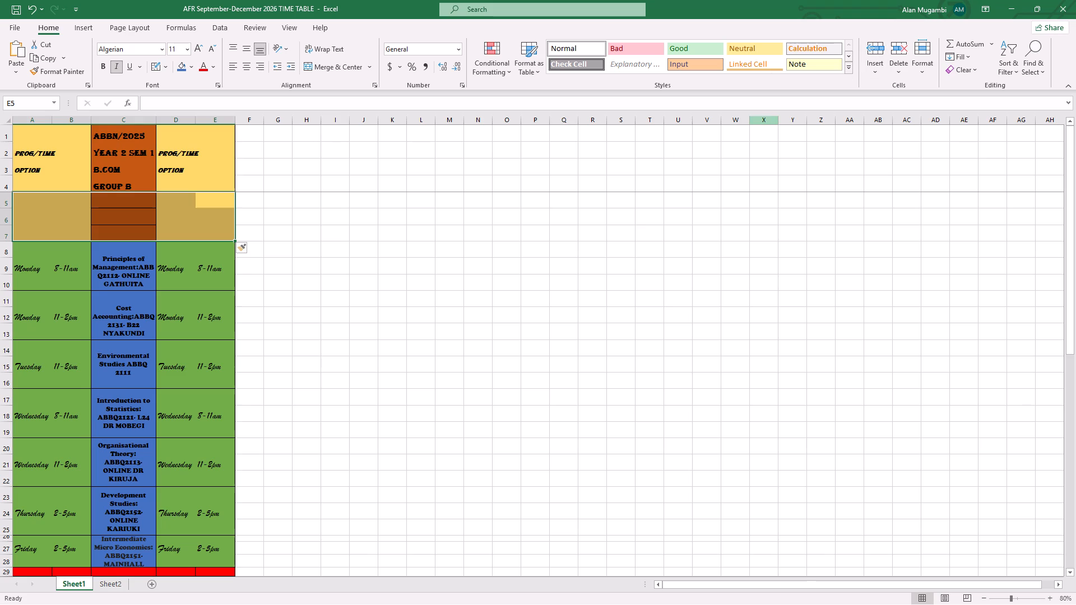
left_click(276, 247)
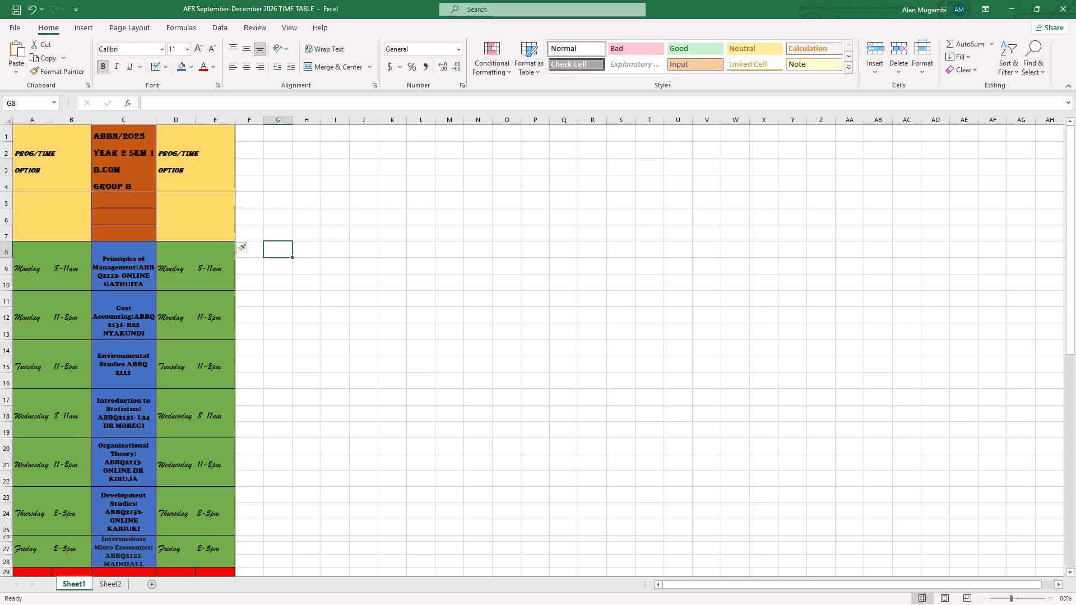
Delete the cells A5:E5 twice so that one blank row is left between the header and the Monday entries.
left_click_drag(43, 201, 206, 204)
right_click(206, 204)
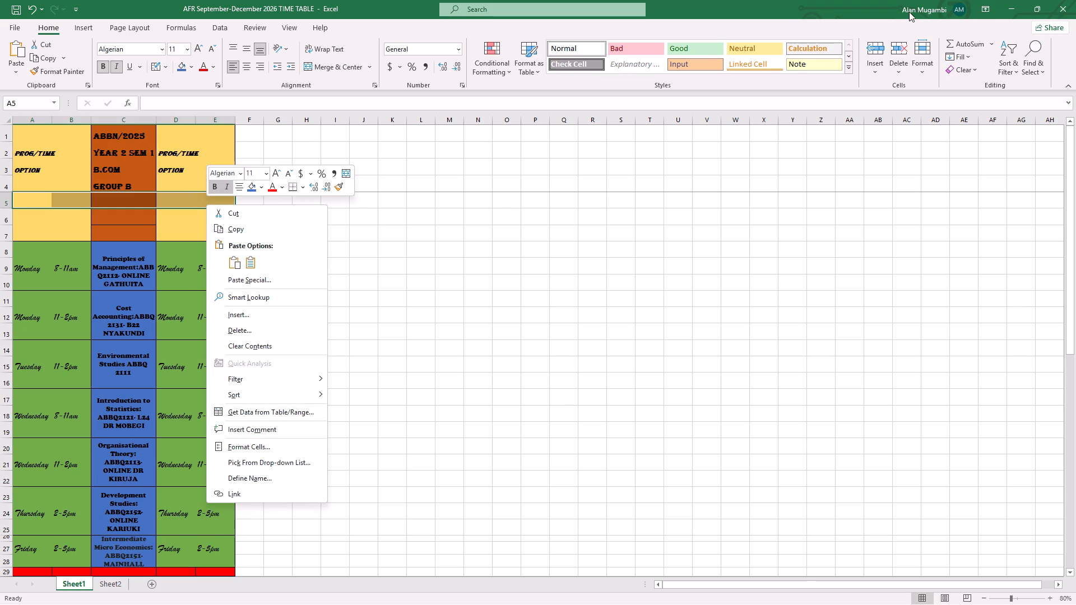
left_click(897, 44)
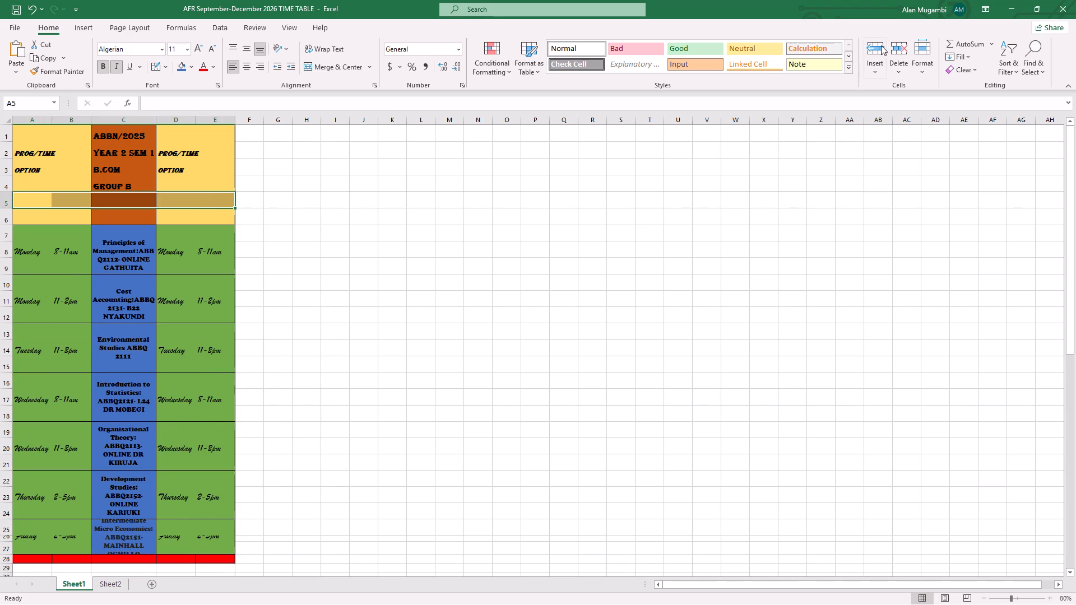
left_click(894, 44)
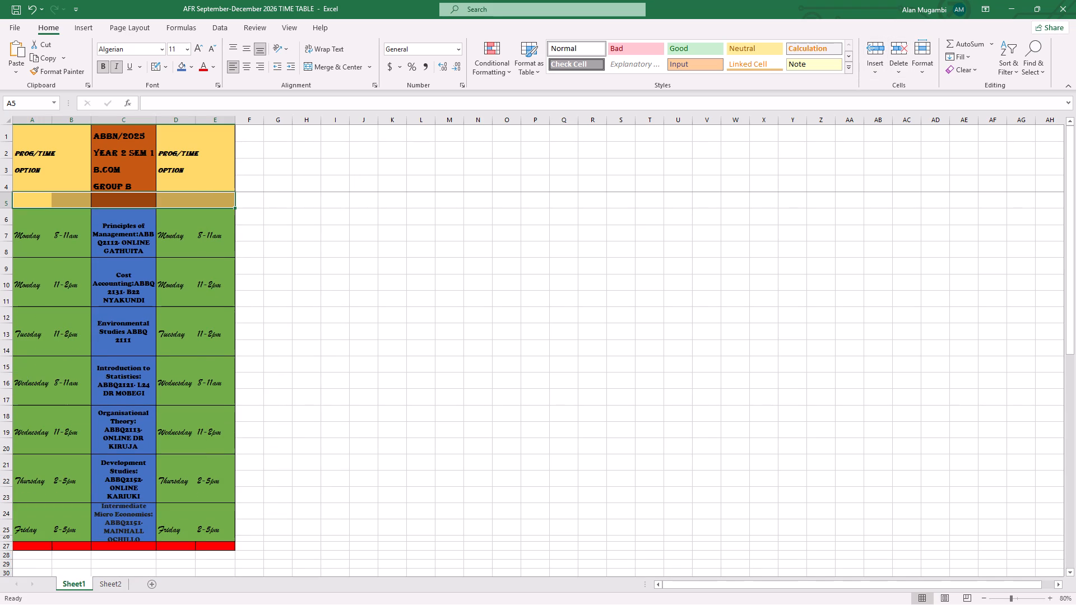
left_click(705, 137)
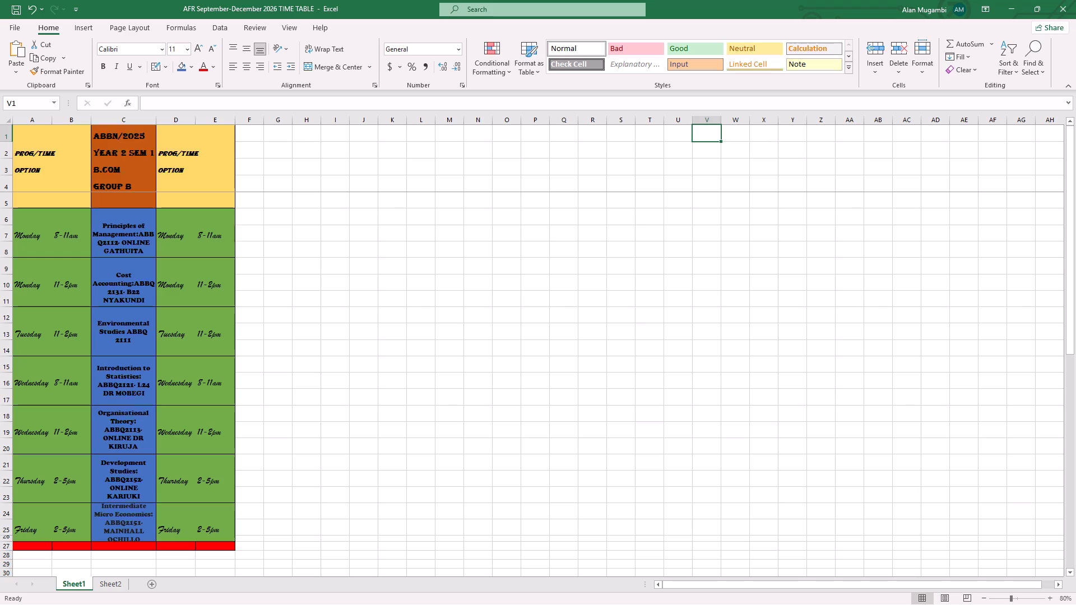
Reduce the height of the blank row 5 to about 17 points.
left_click(7, 549)
left_click_drag(7, 208, 7, 207)
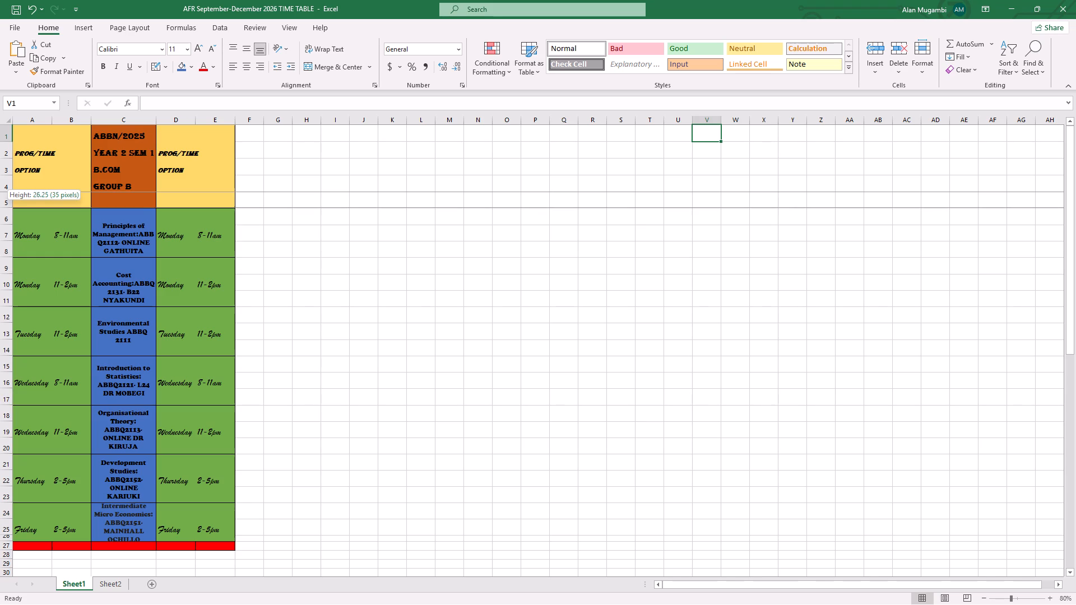
left_click_drag(7, 207, 7, 204)
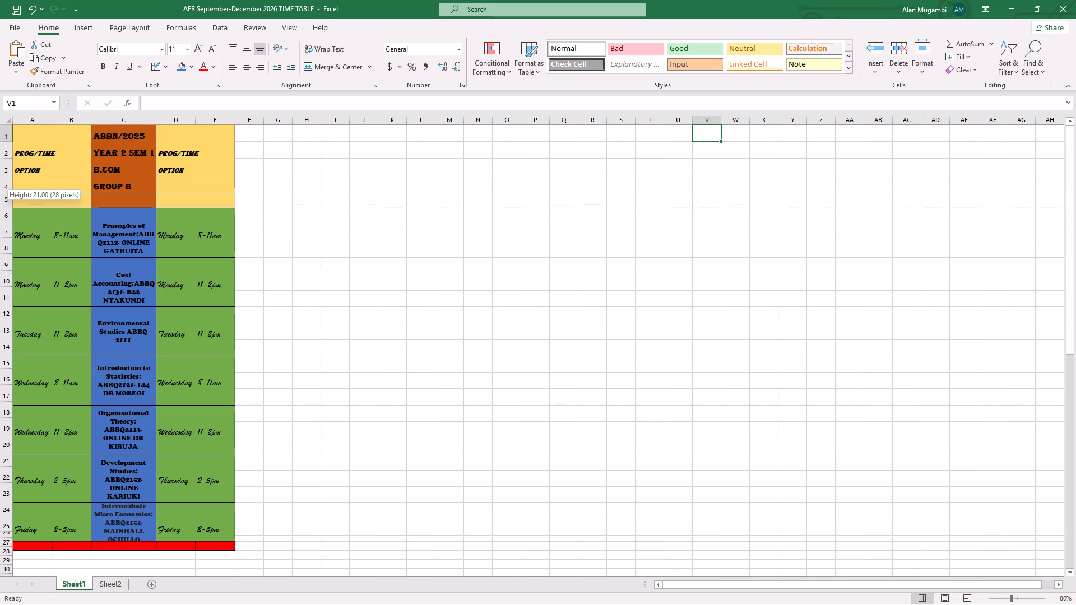
left_click_drag(7, 204, 7, 202)
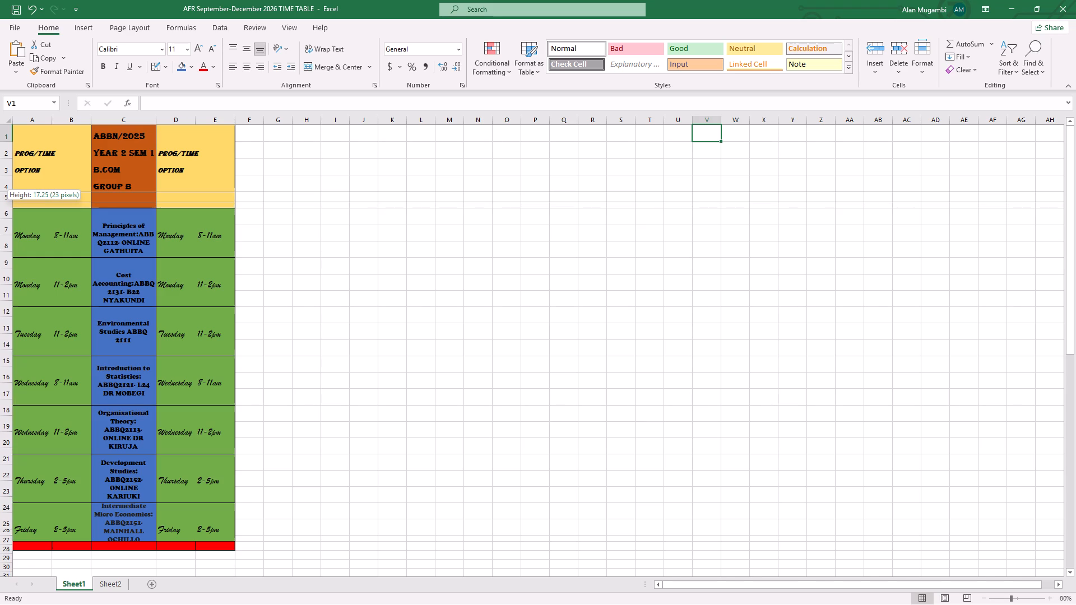
left_click_drag(7, 202, 6, 201)
Fill the blank separator cells A5:E5 between the header and the Monday entries with bright red from the extended standard colours.
left_click_drag(46, 196, 182, 193)
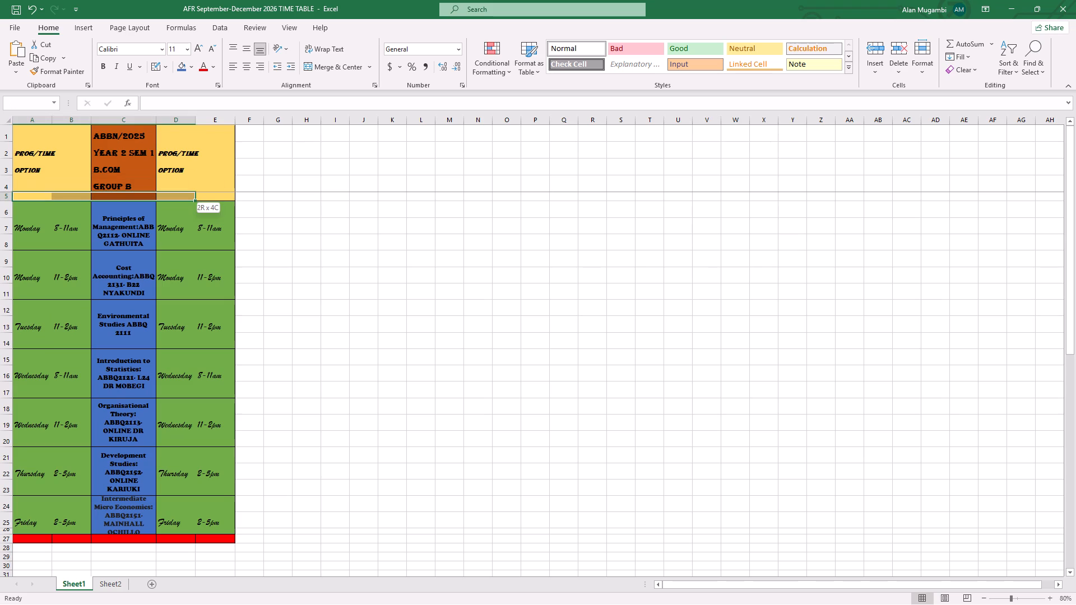
left_click_drag(182, 193, 196, 195)
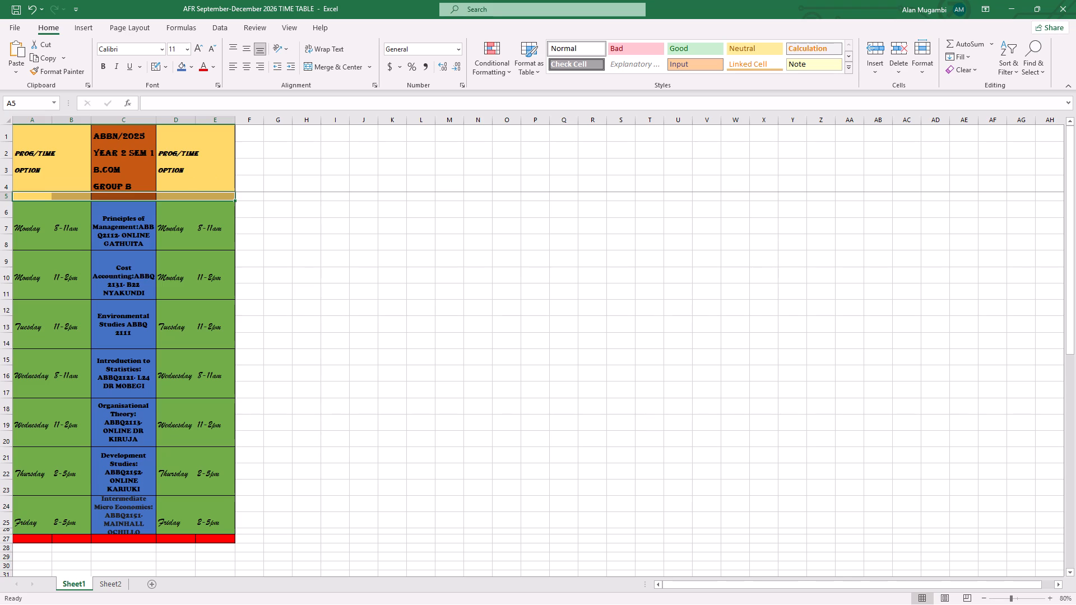
right_click(223, 198)
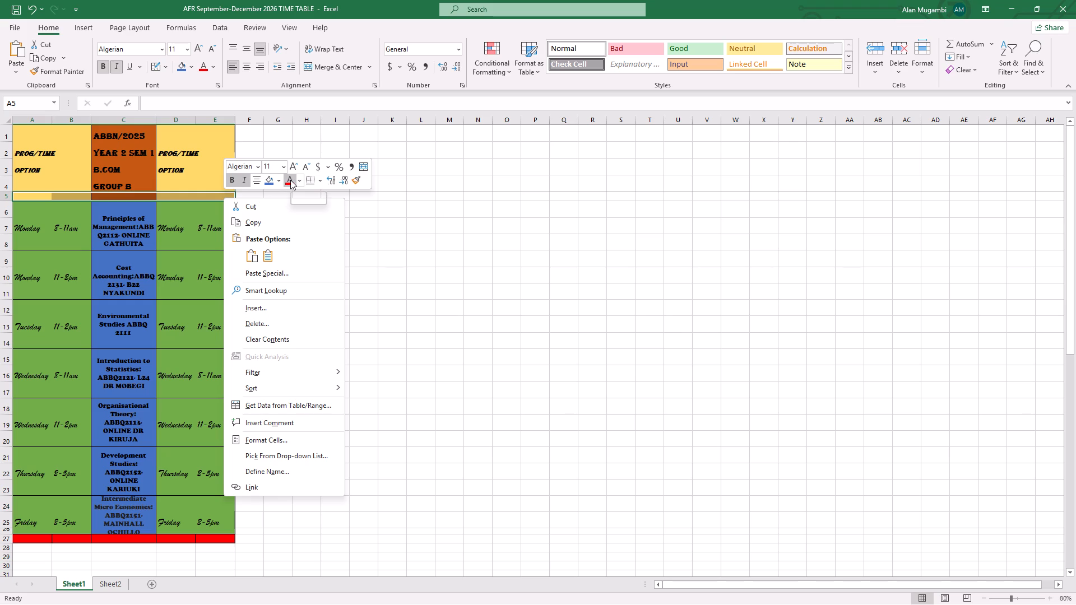
left_click(290, 180)
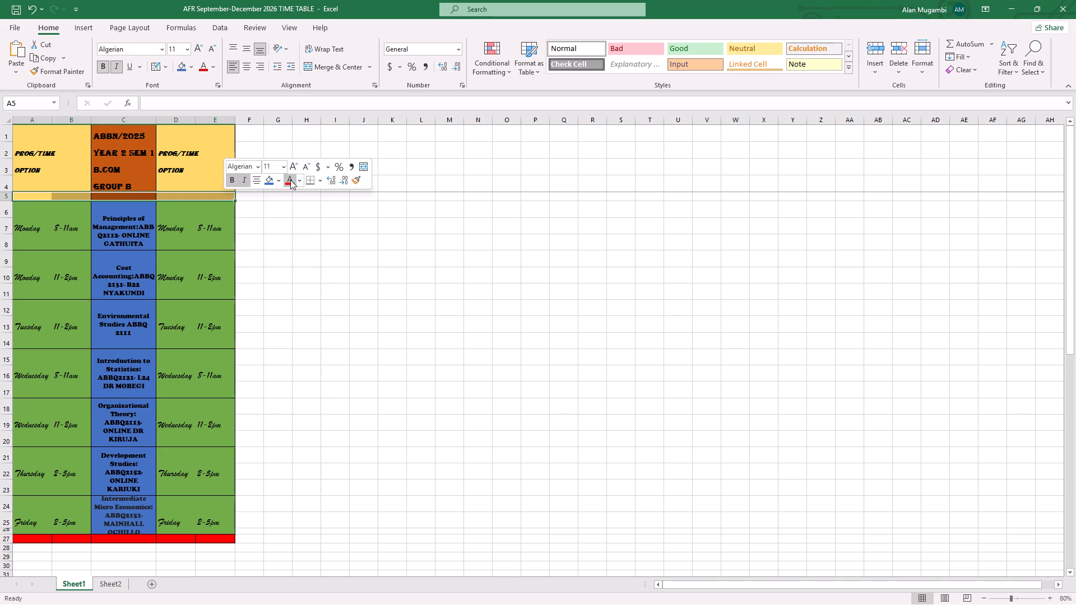
left_click(290, 180)
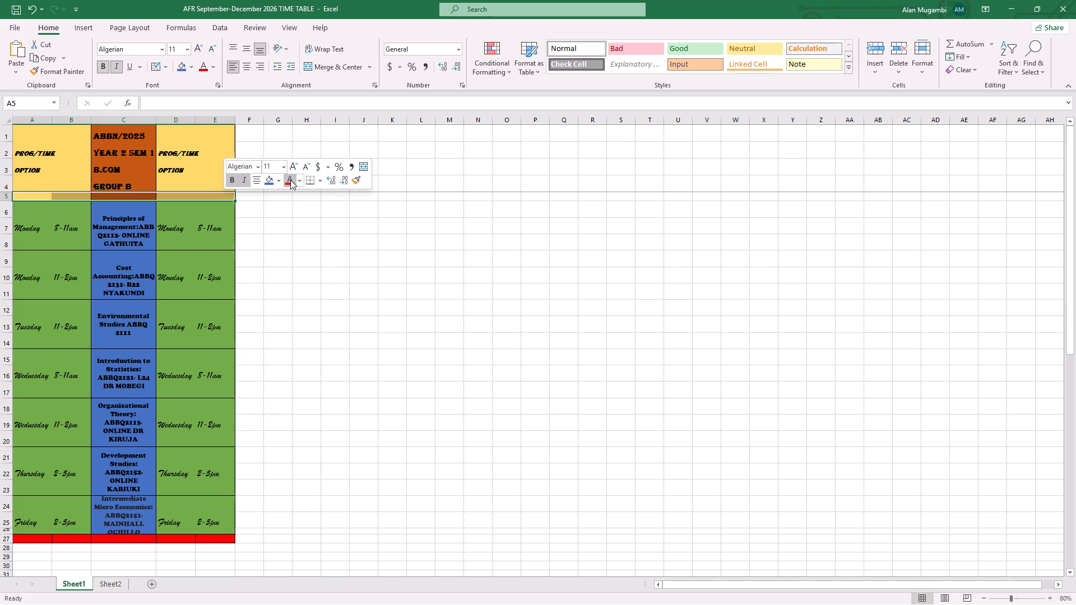
left_click(277, 179)
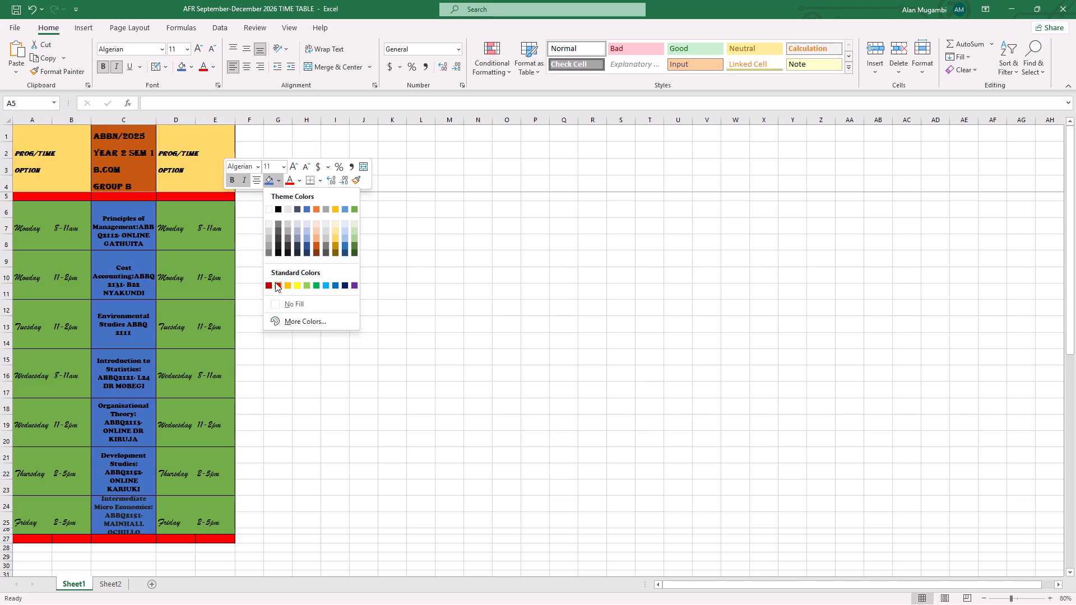
left_click(275, 320)
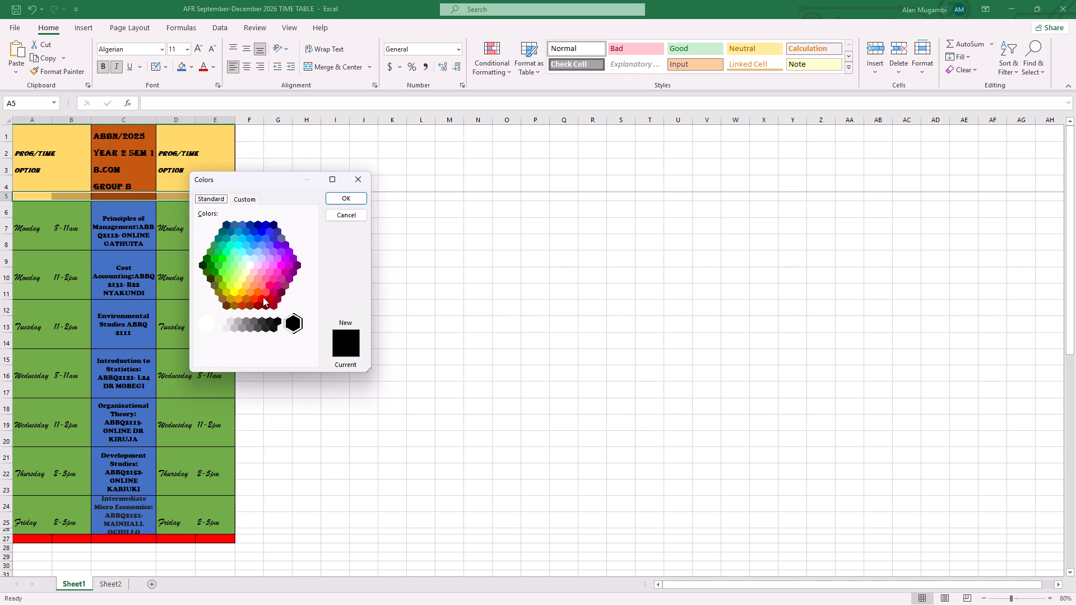
left_click(263, 297)
left_click(347, 334)
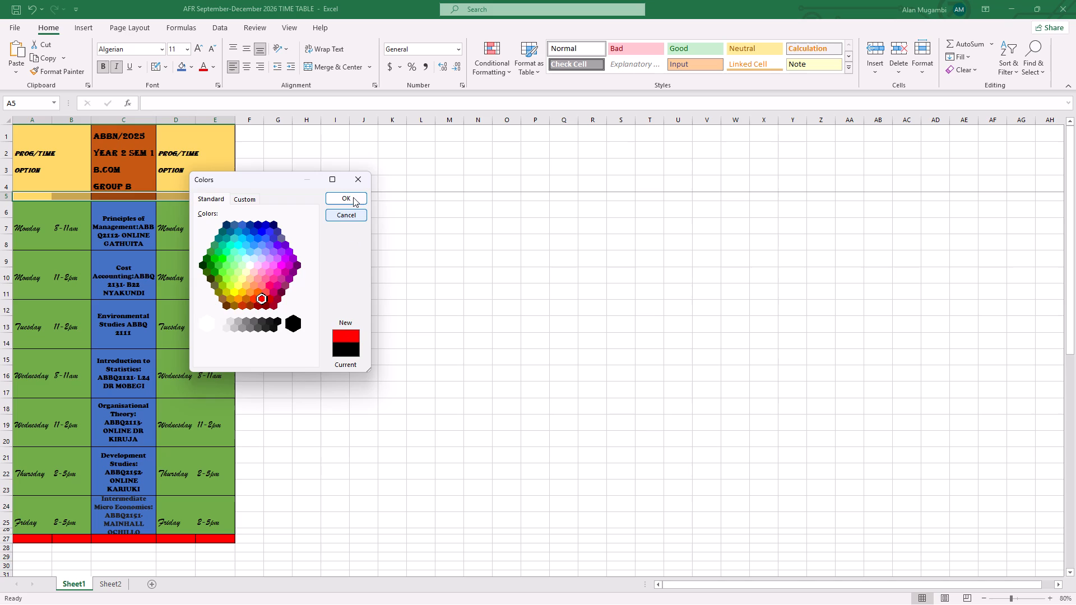
left_click(353, 199)
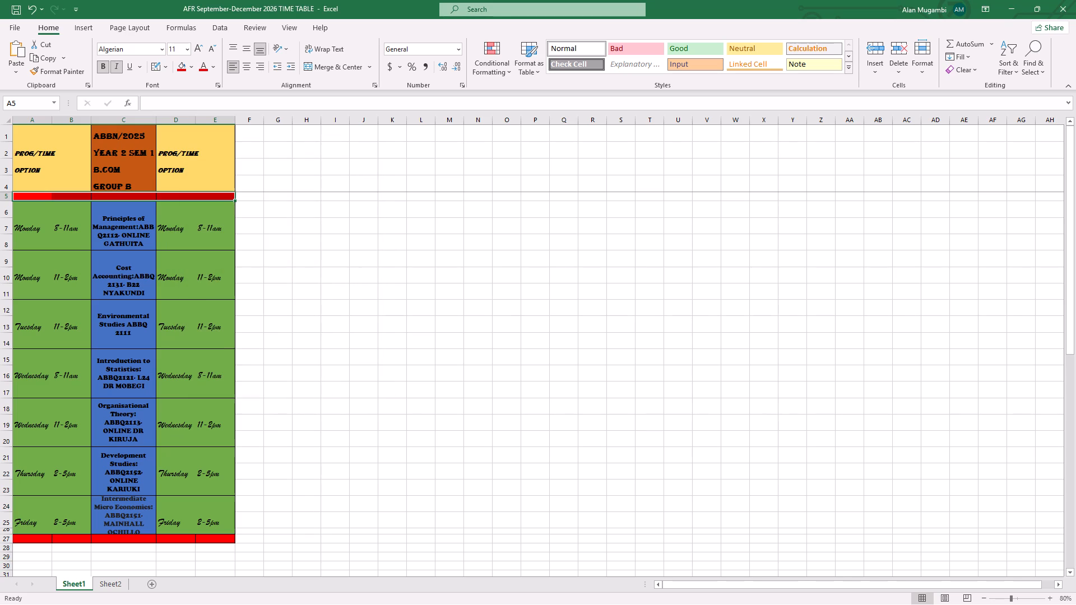
left_click(261, 216)
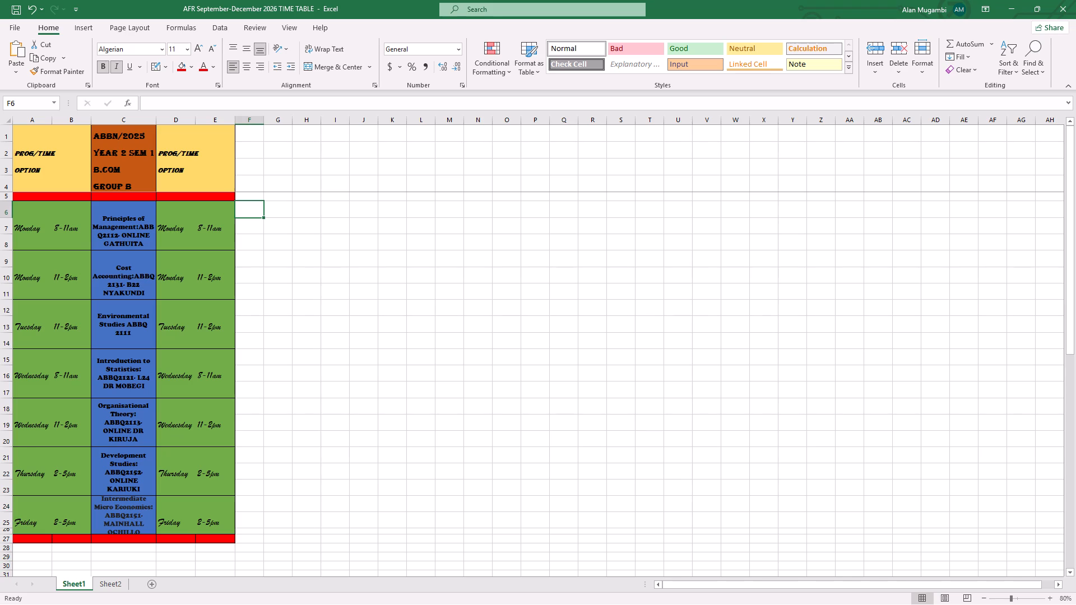
Apply the same red fill to cells A27:E27, the closing row below the Friday entry.
left_click_drag(39, 538, 153, 537)
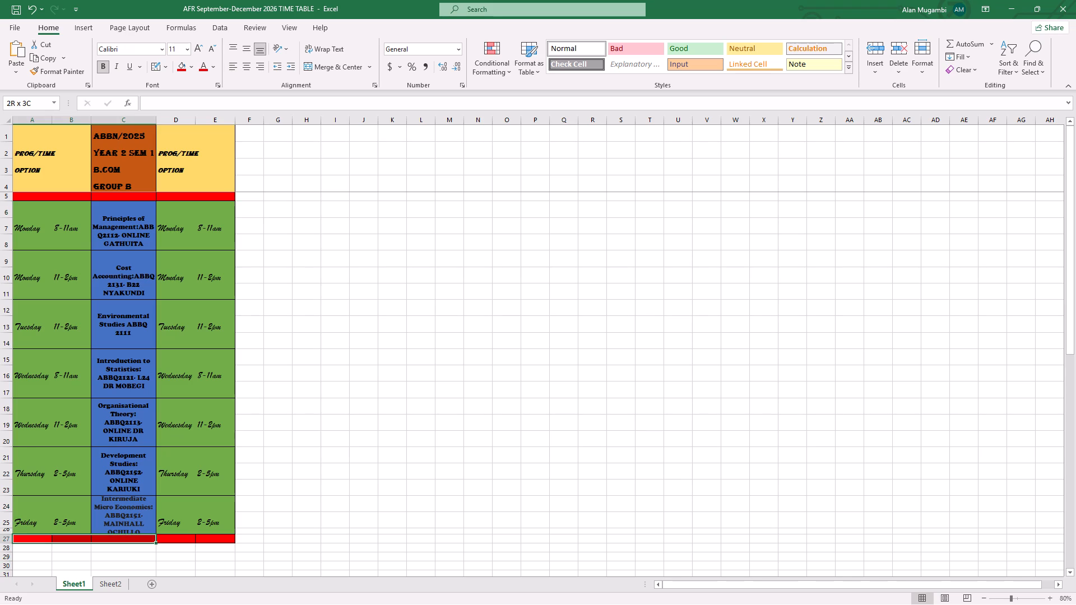
left_click_drag(153, 537, 220, 535)
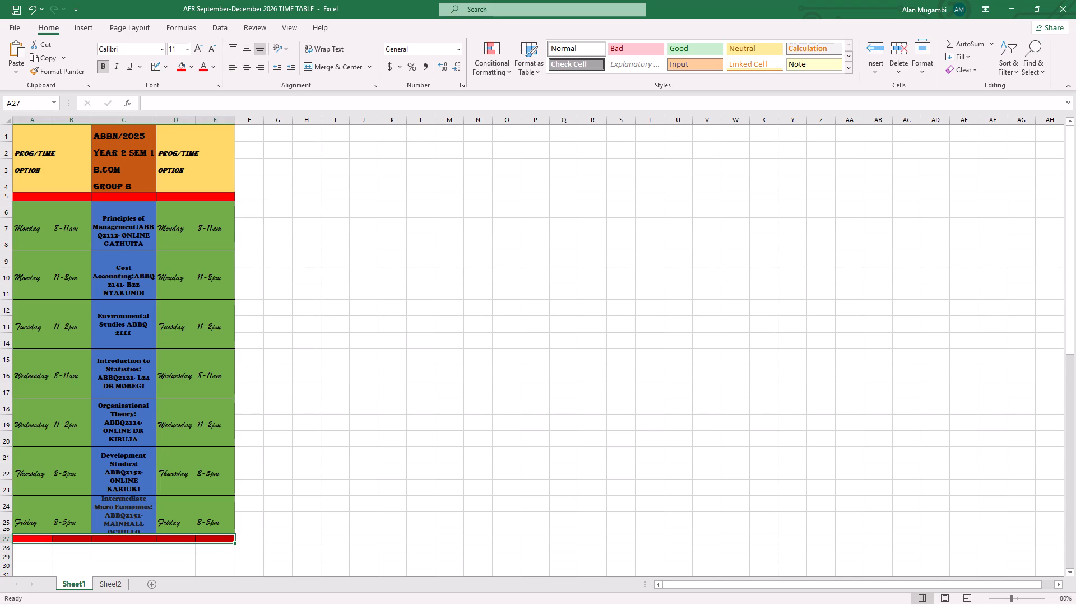
right_click(180, 539)
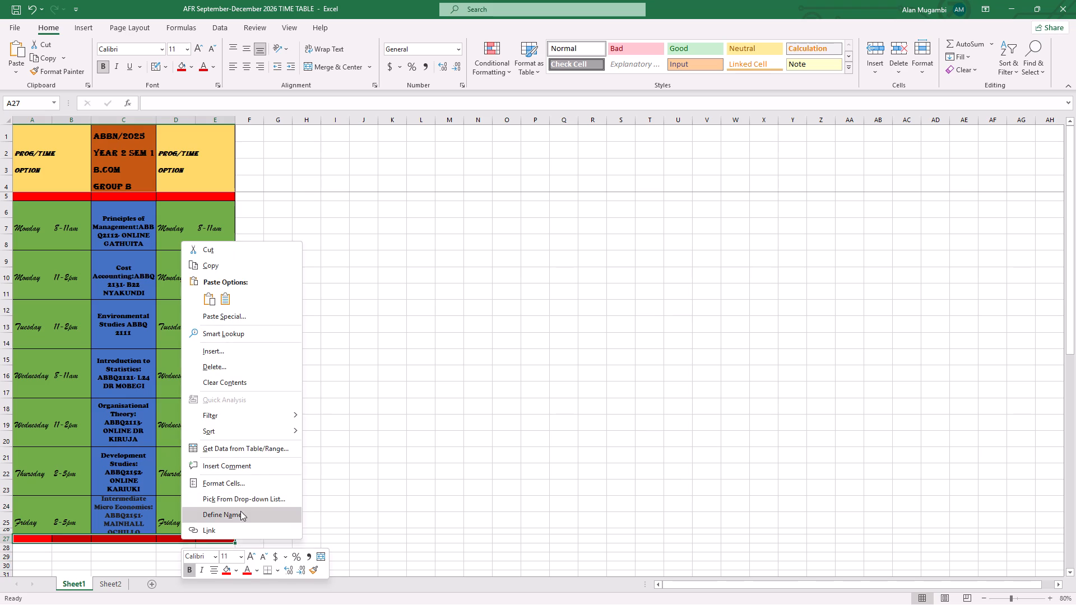
left_click(223, 569)
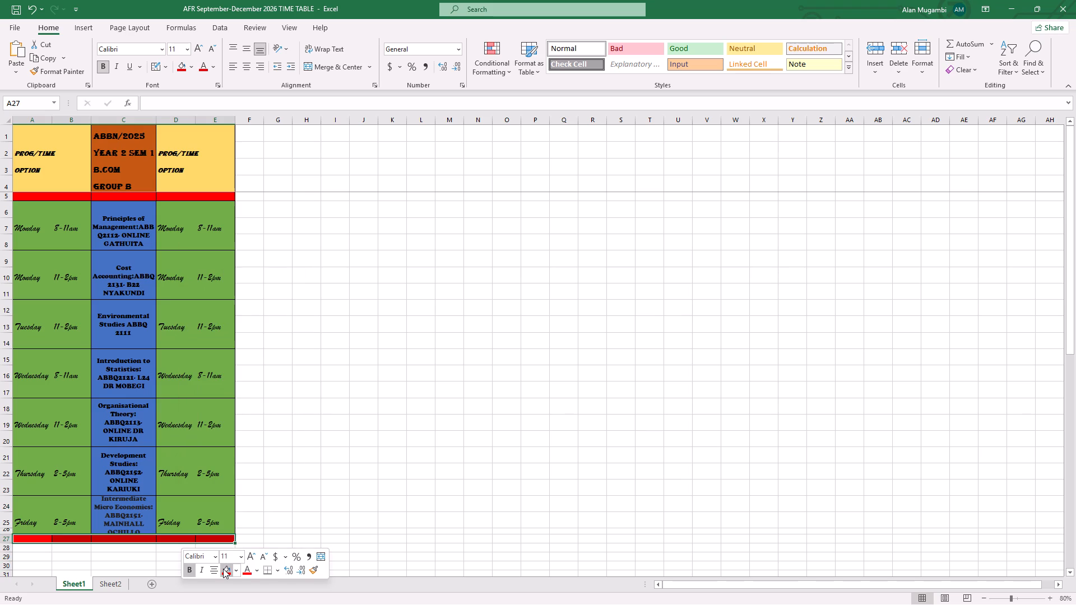
left_click(223, 569)
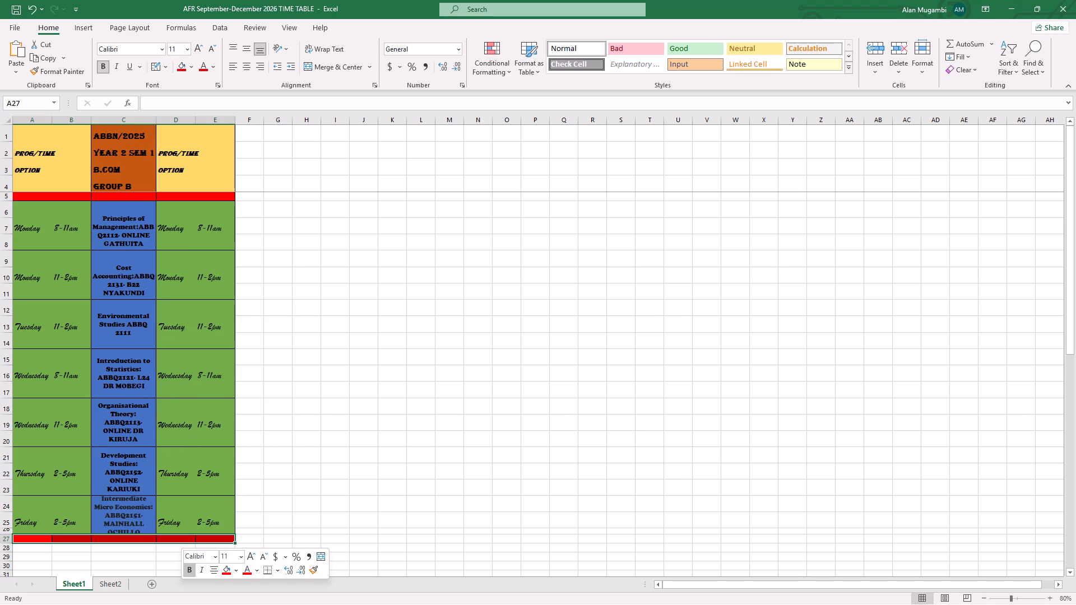
left_click(291, 457)
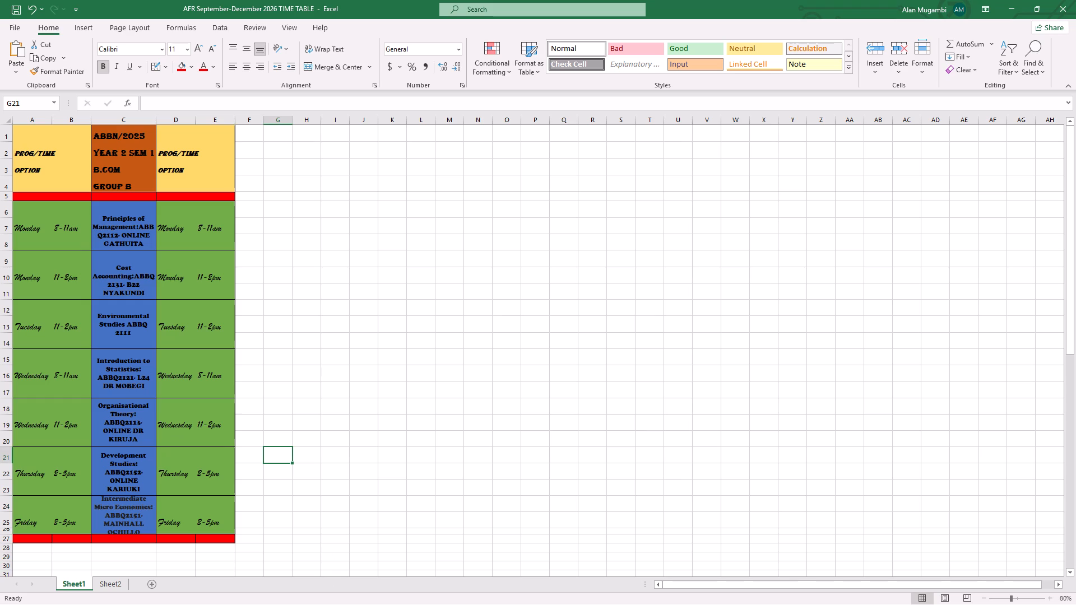
Select the Principles of Management cell in the Monday 8-11am slot.
left_click(112, 205)
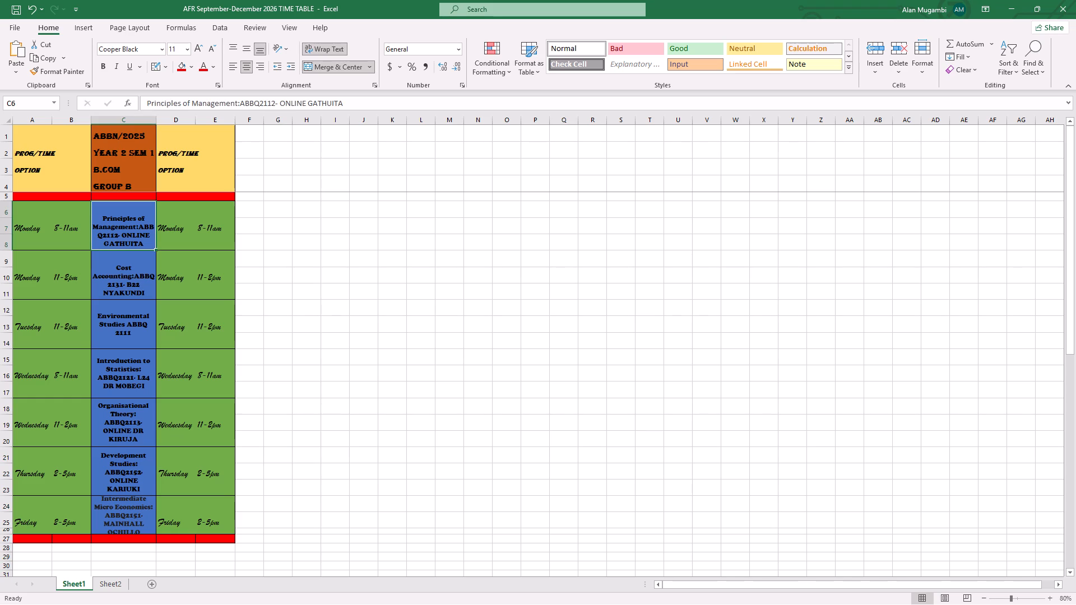
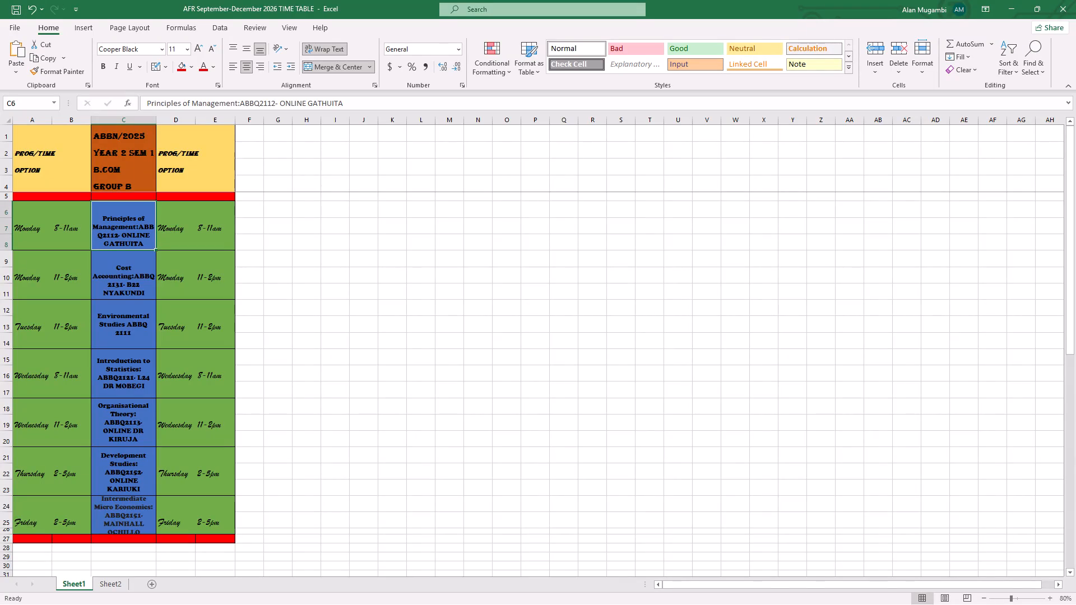
Capture a rectangular screenshot of the whole timetable, from the header through the closing red row, cells A1:E27.
left_click(296, 190)
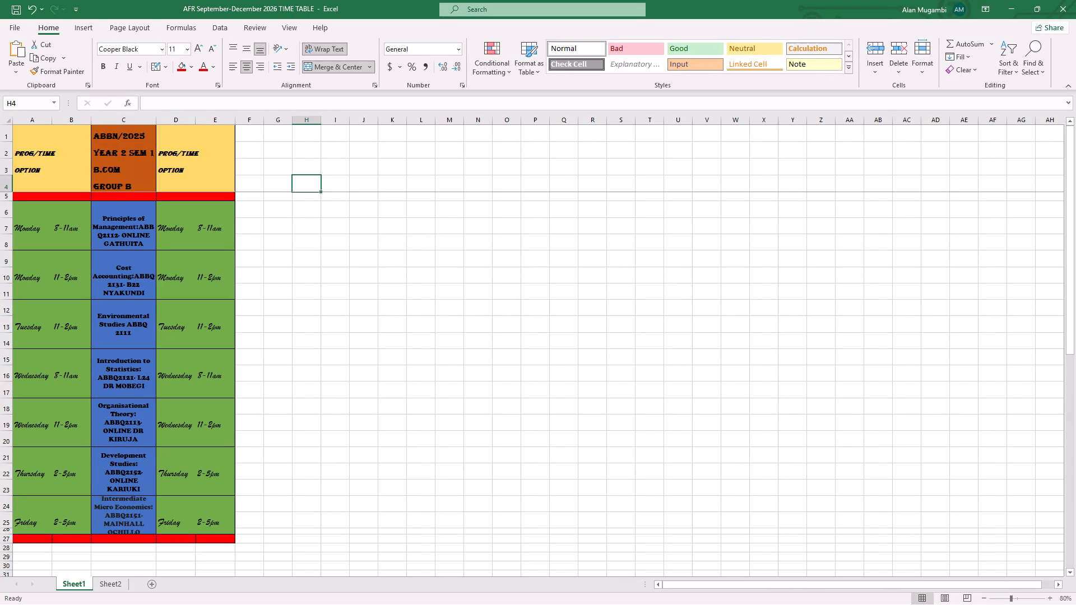
key("Print")
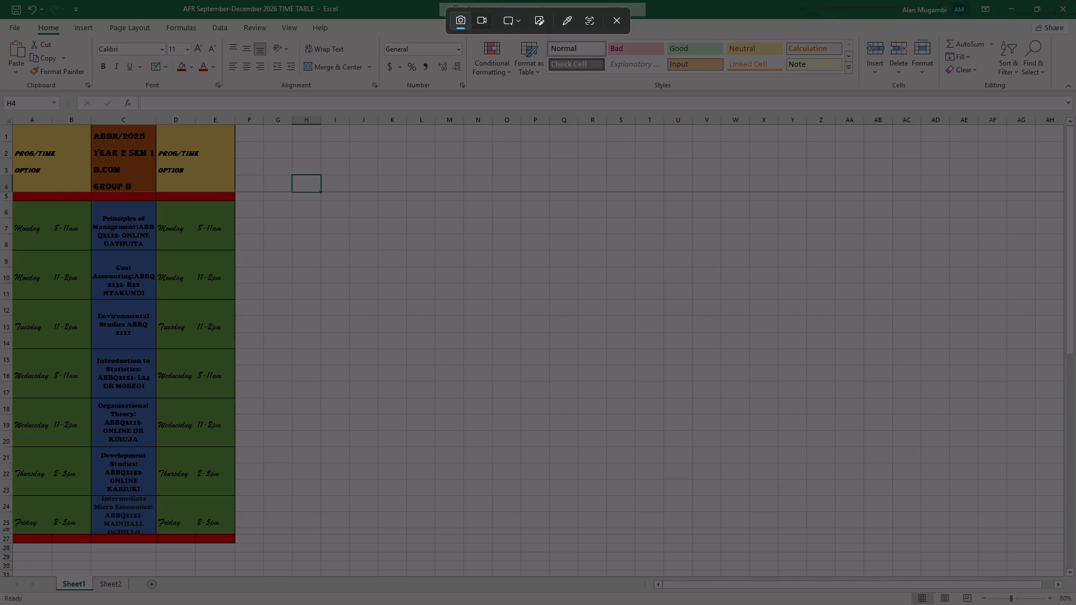
left_click_drag(13, 124, 53, 160)
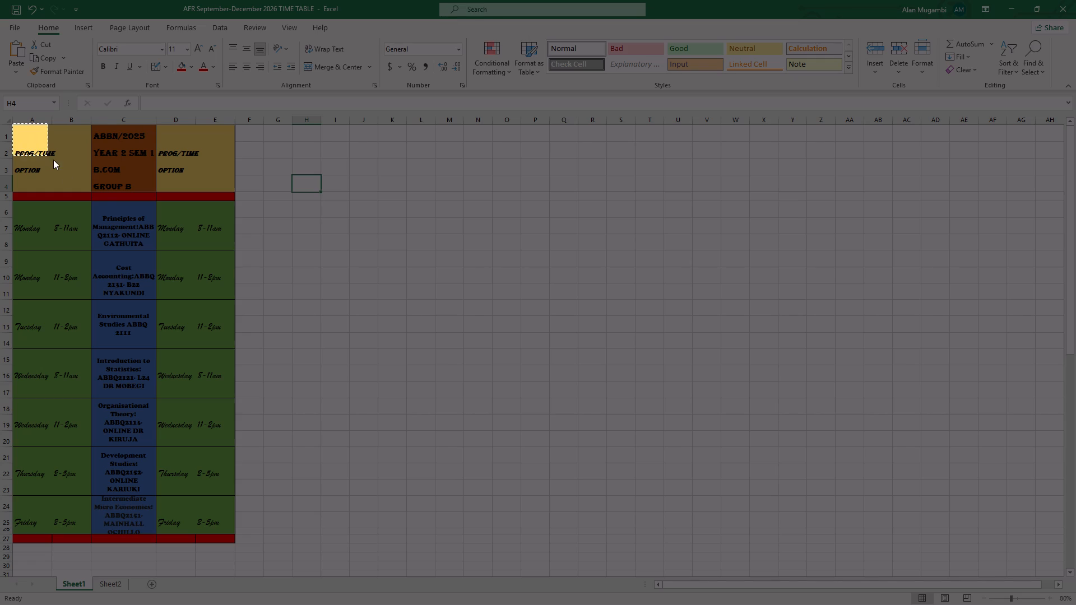
left_click_drag(53, 160, 240, 461)
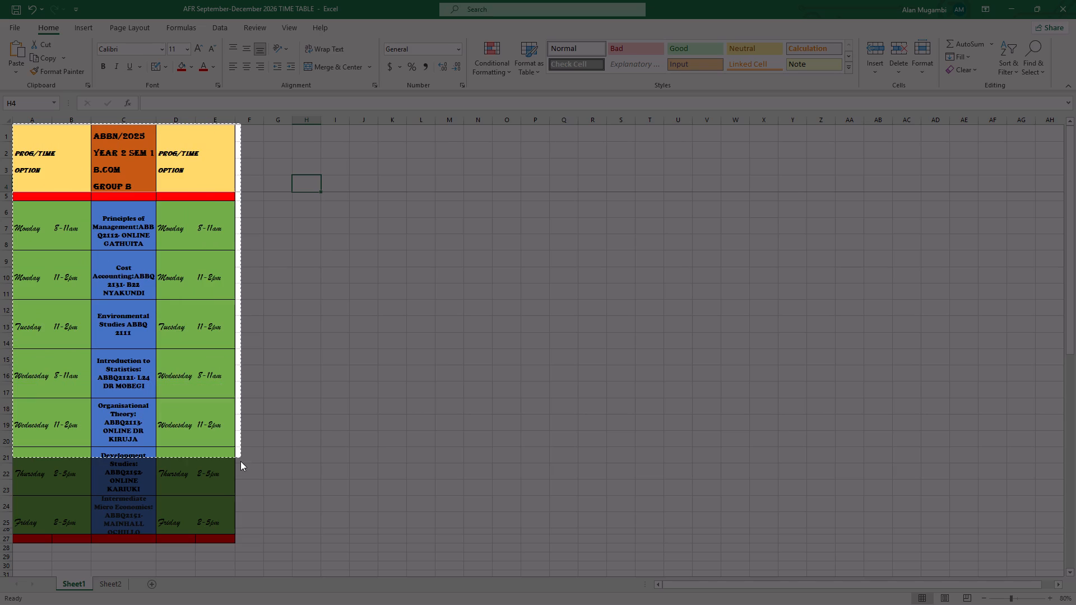
left_click_drag(240, 461, 235, 543)
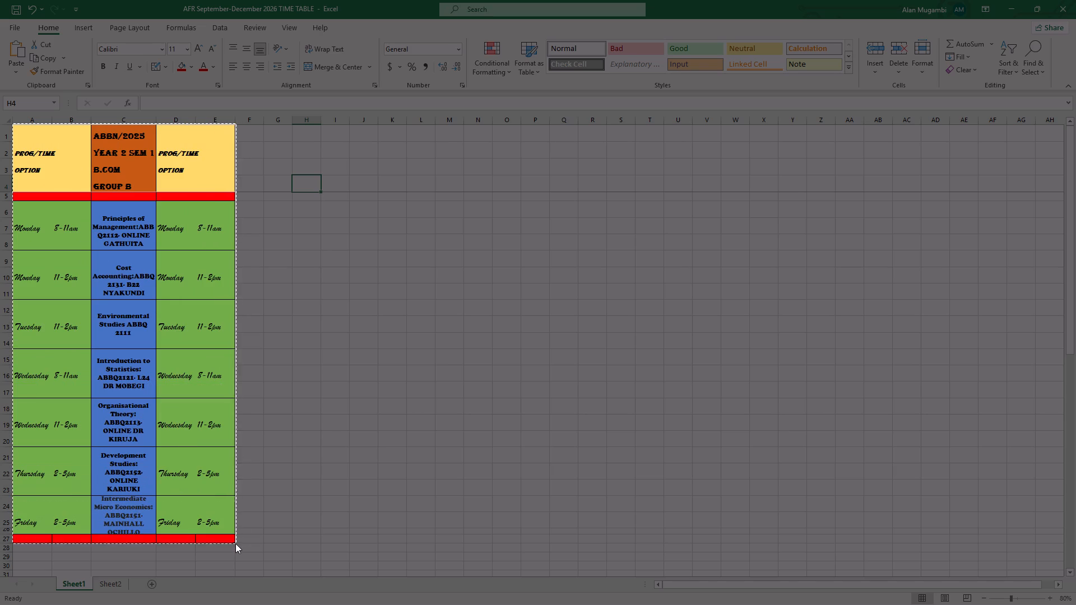
left_click_drag(235, 543, 235, 543)
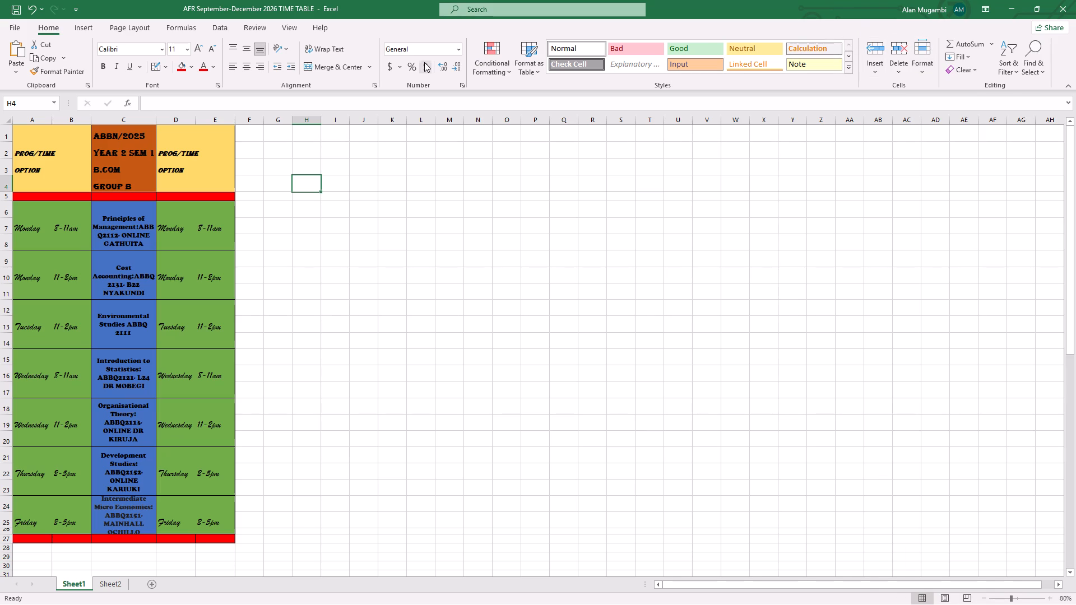
Save the timetable workbook under its existing name.
left_click(15, 12)
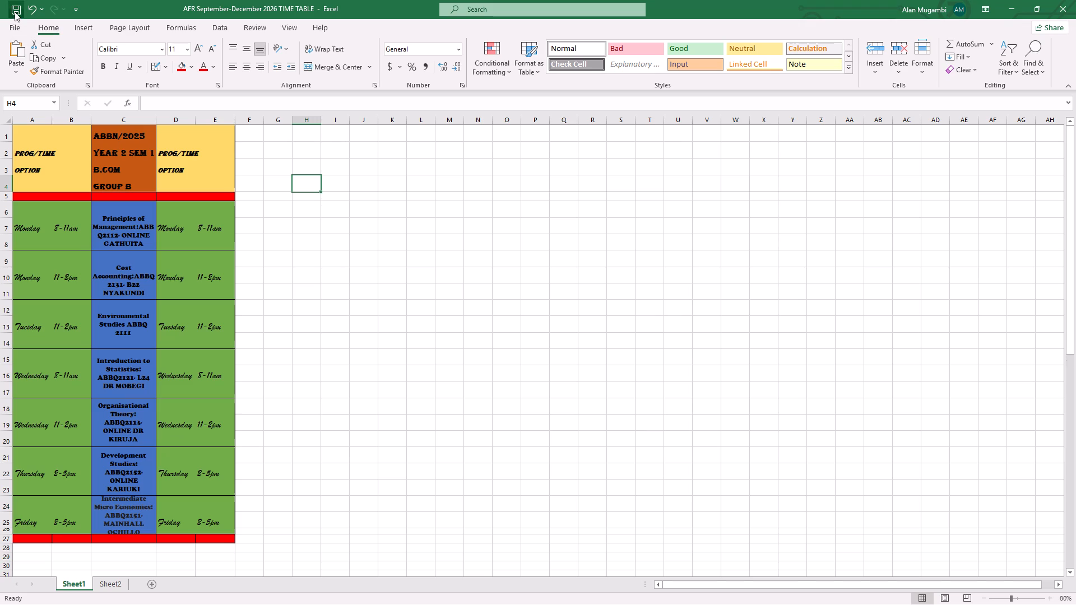
left_click(15, 12)
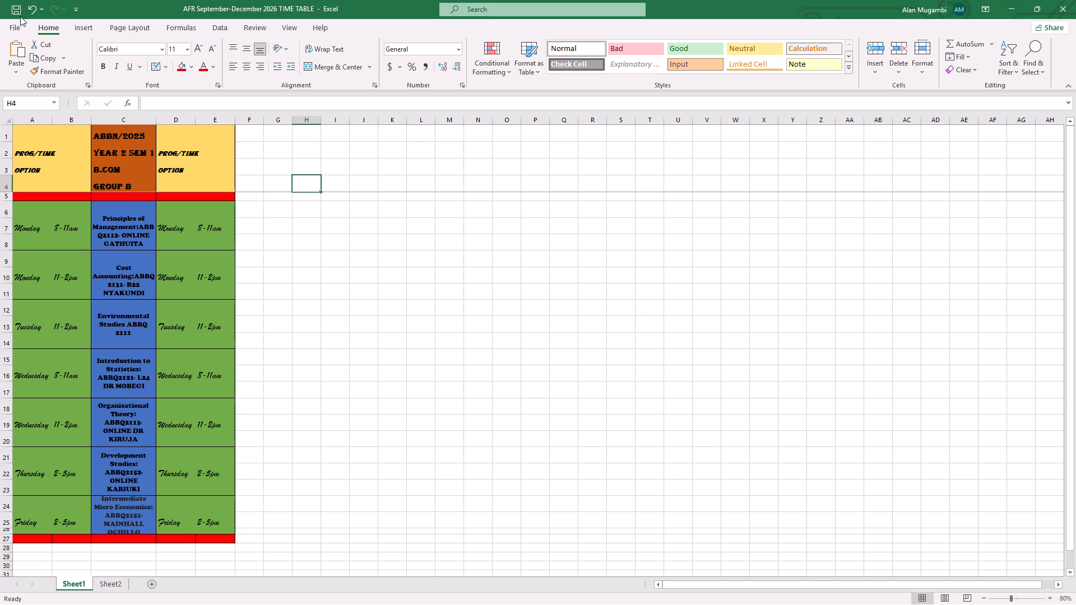
Save a copy of the workbook as "Bcom b" in Excel Workbook format in the OneDrive Documents folder.
left_click(16, 27)
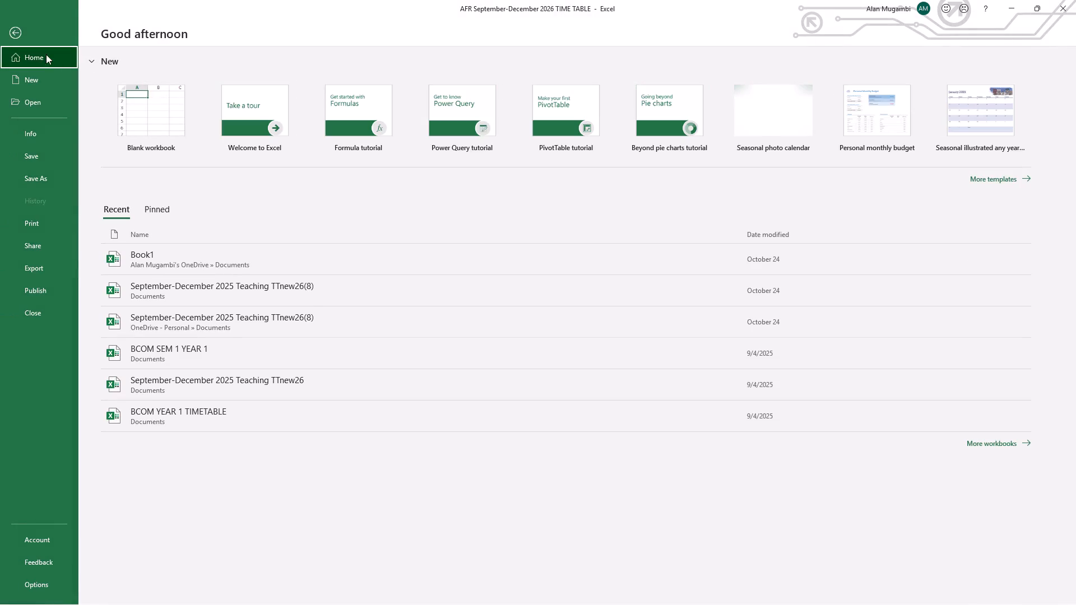
left_click(47, 176)
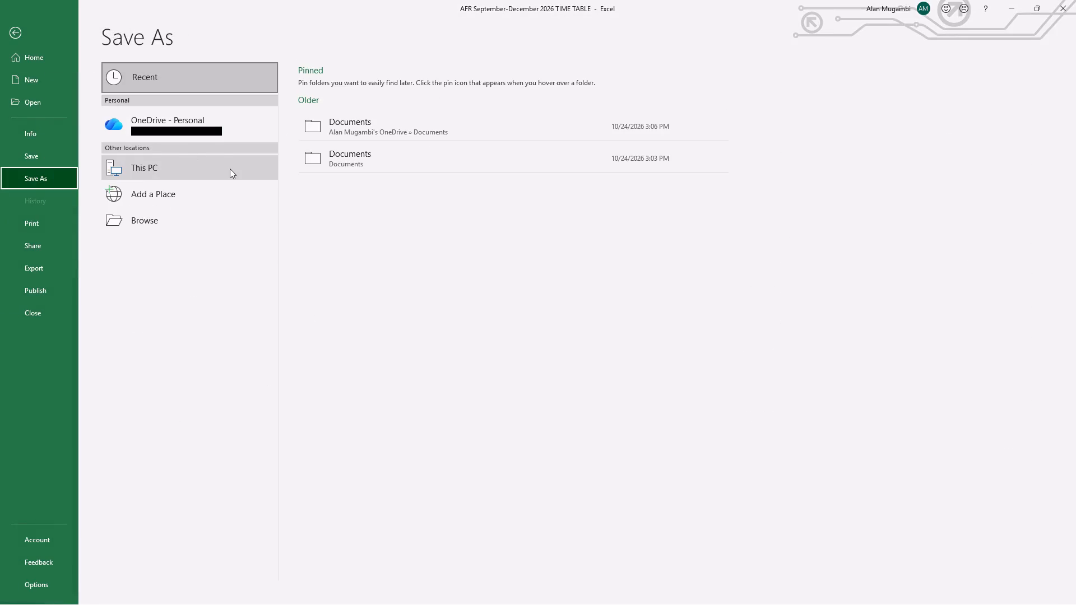
left_click(345, 131)
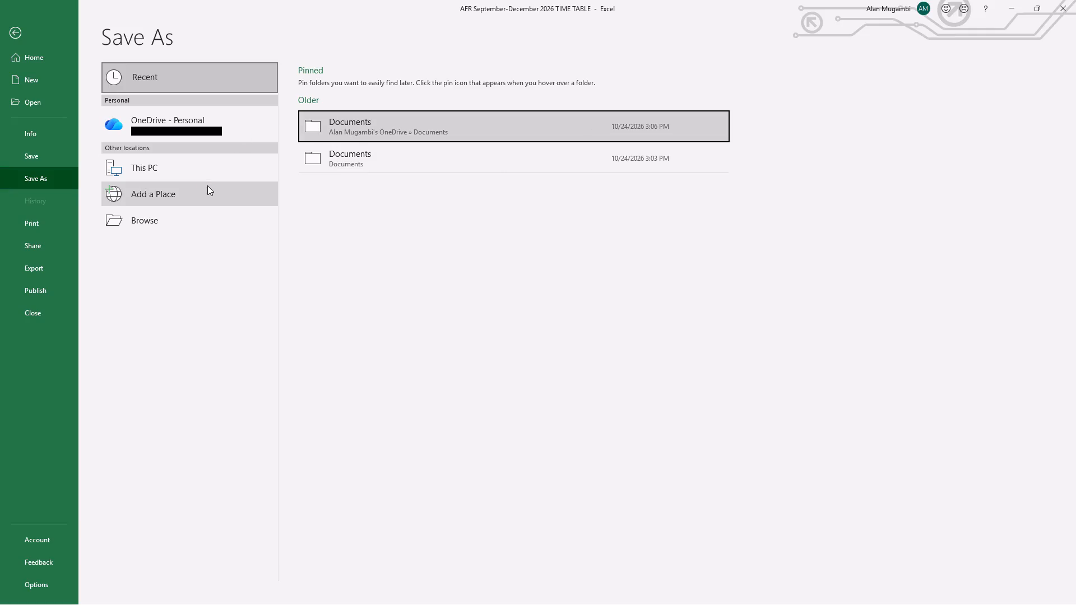
left_click(213, 169)
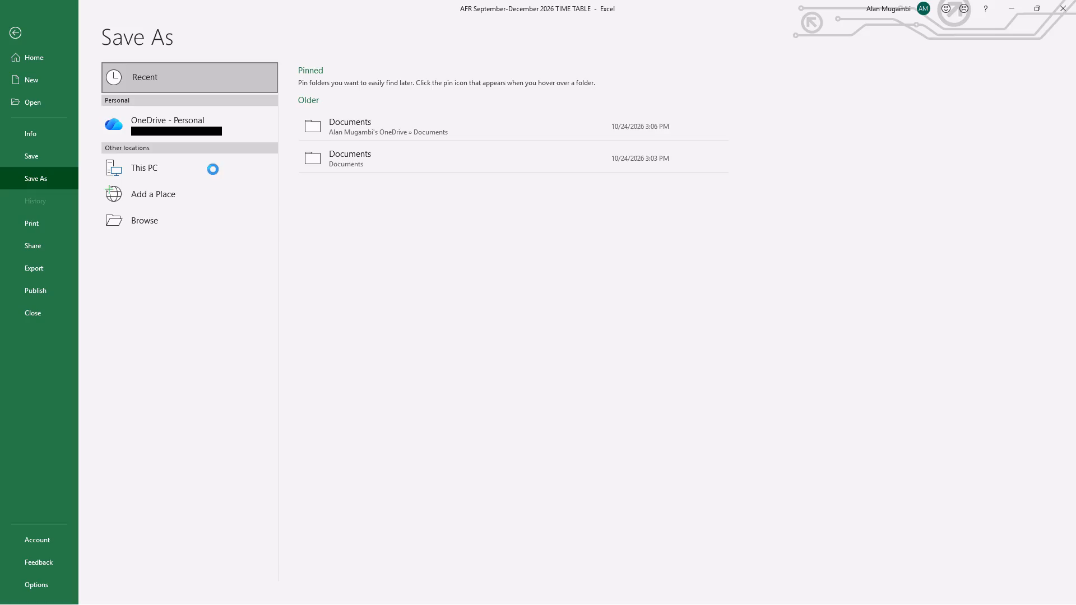
left_click(155, 172)
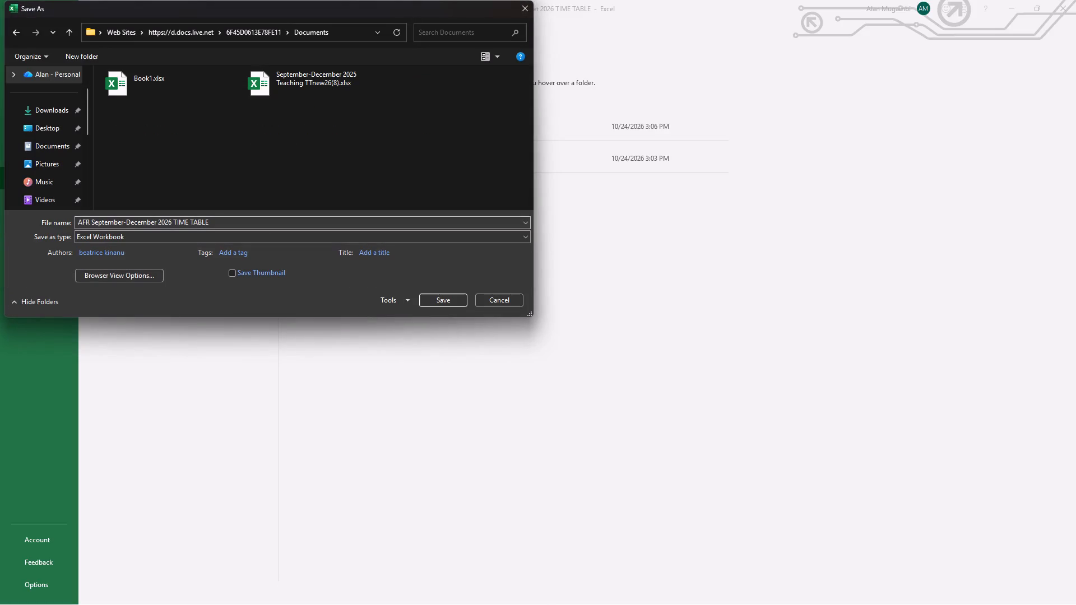
left_click(268, 222)
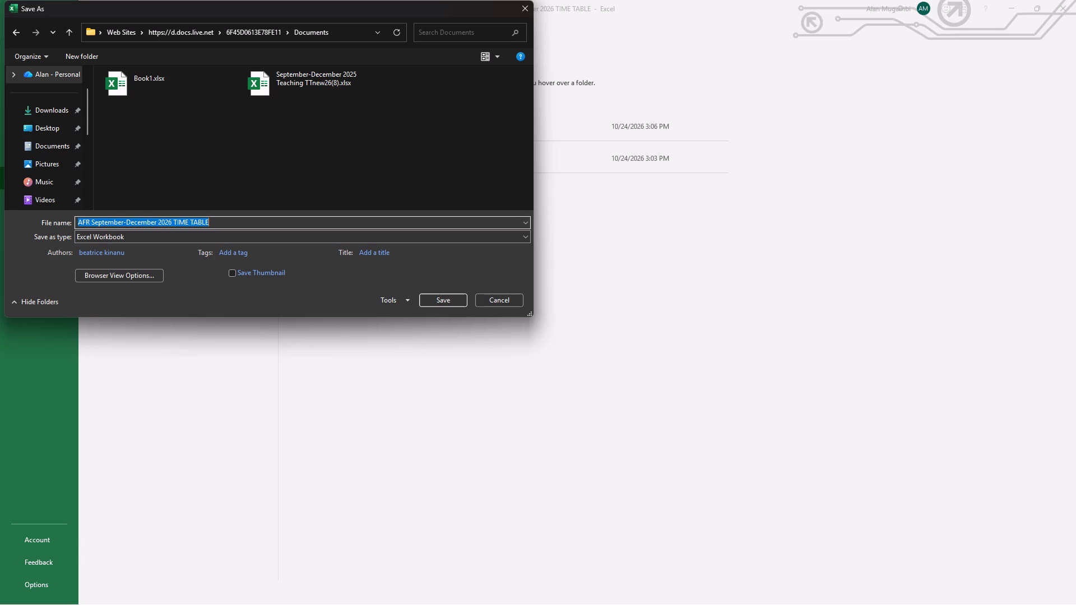
key("BackSpace")
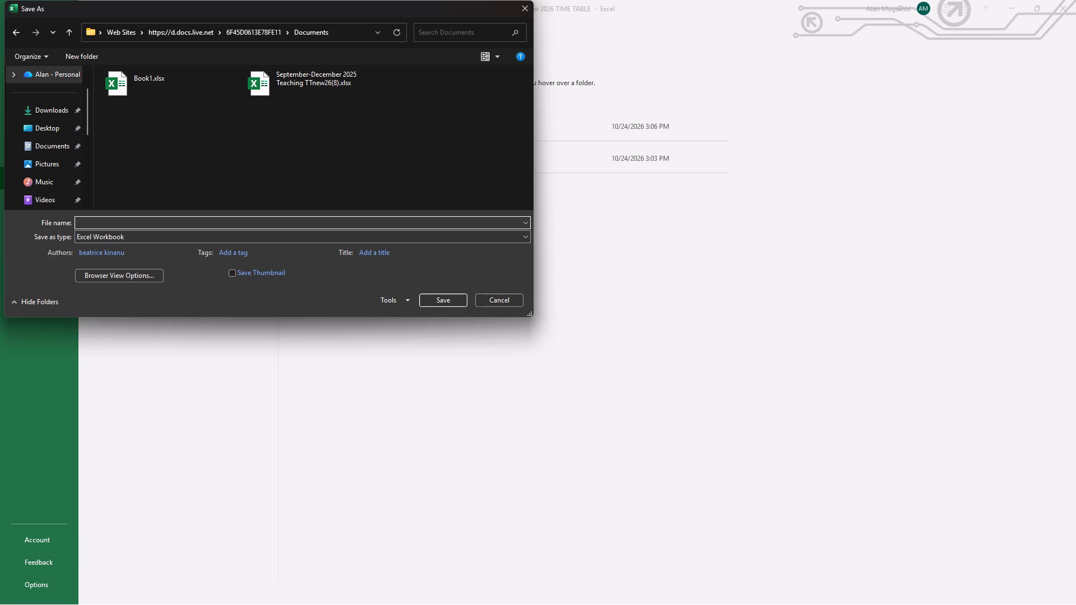
key("shift+b")
key("c")
type("om")
key("space")
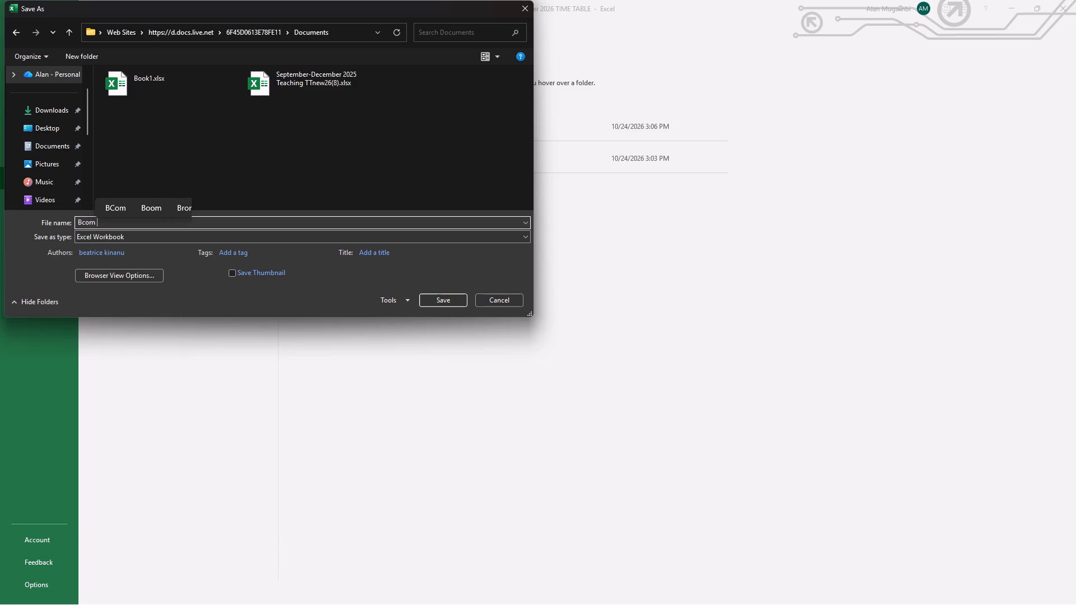
key("b")
left_click(435, 299)
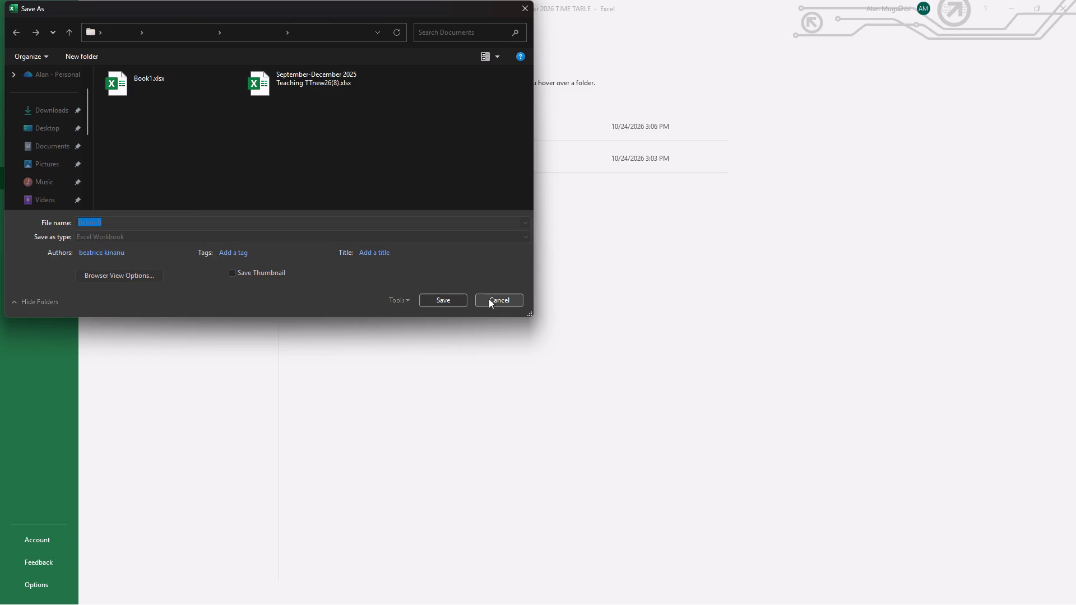
left_click(449, 300)
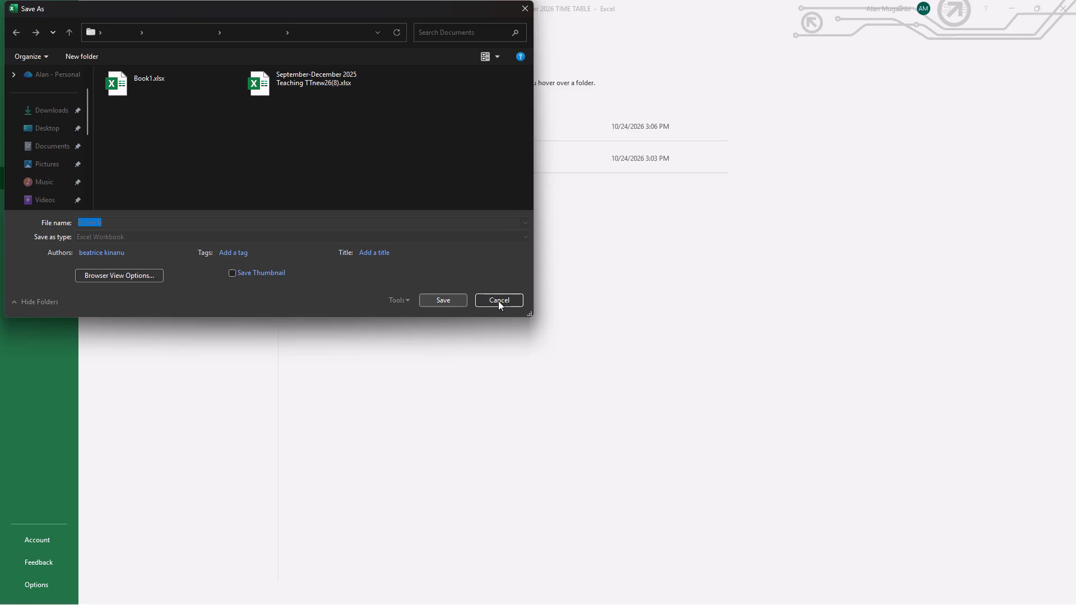
left_click(522, 11)
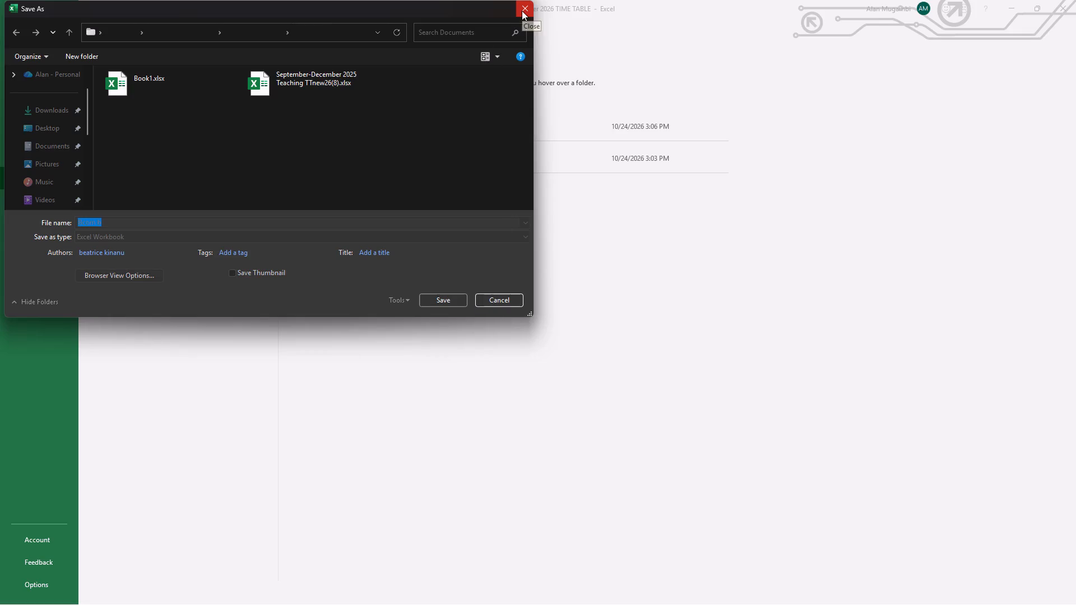